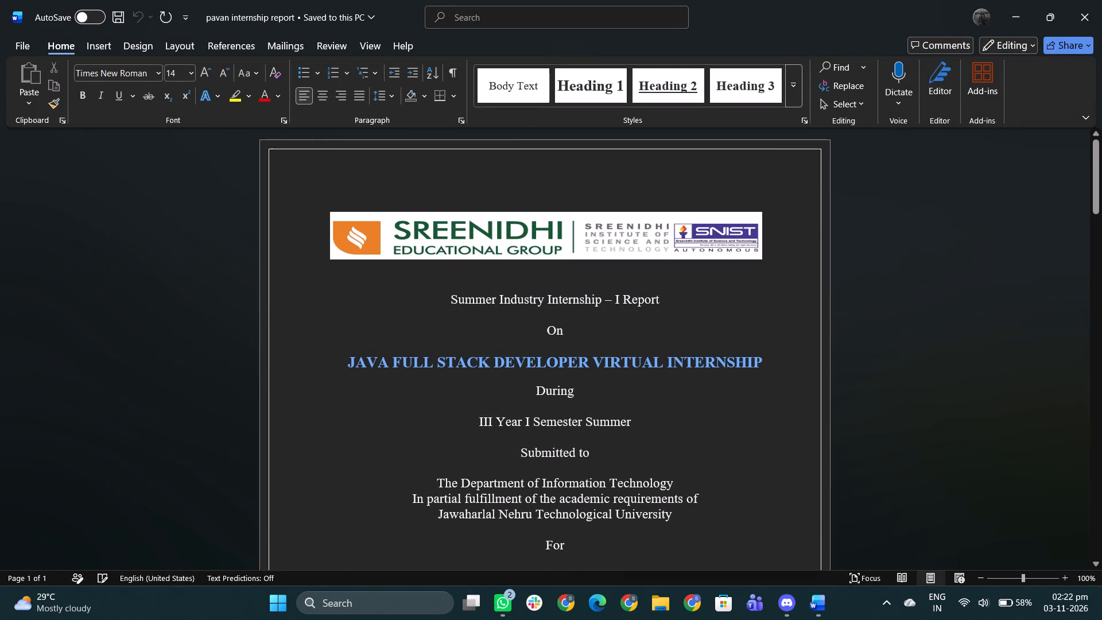
Review the report's cover page, from the internship title down to the student, coordinator and institute details.
scroll(517, 183, down, 3)
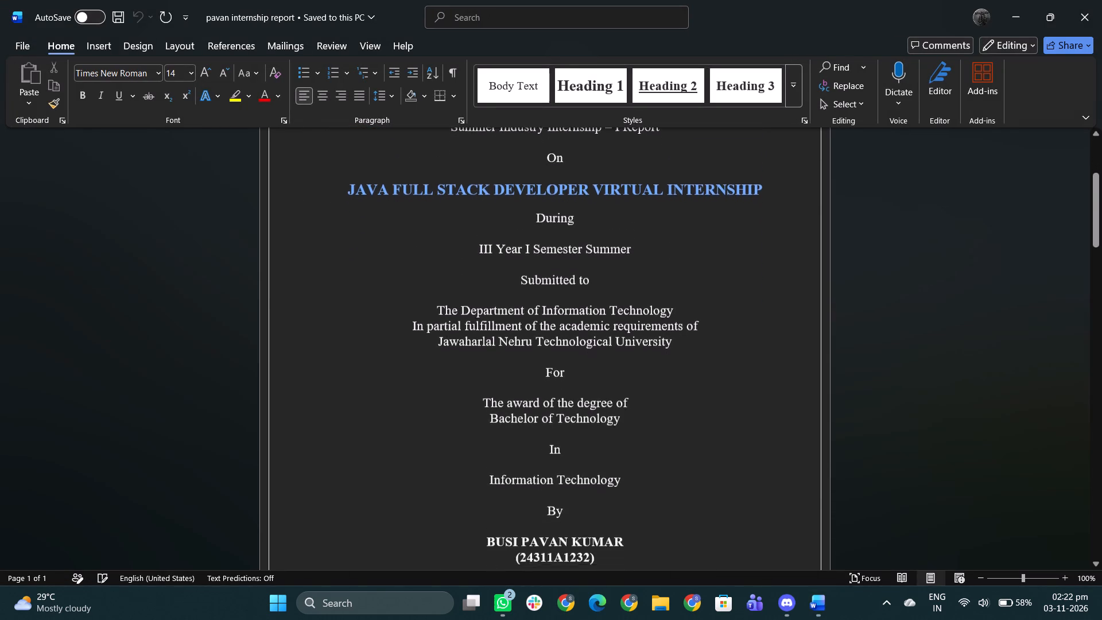
scroll(517, 183, down, 1)
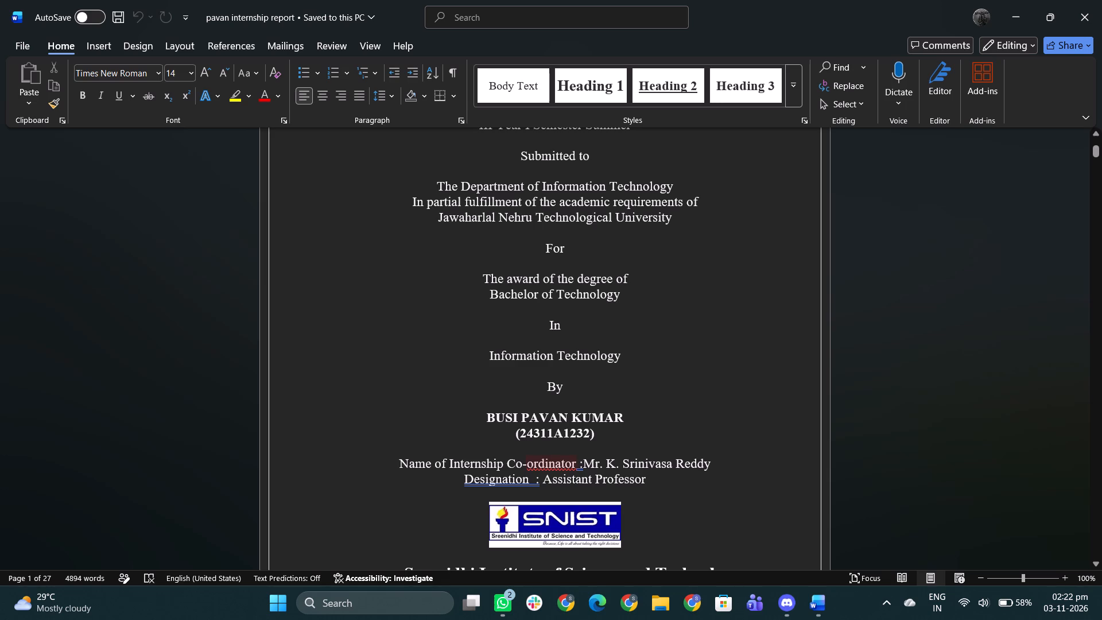
scroll(559, 460, down, 1)
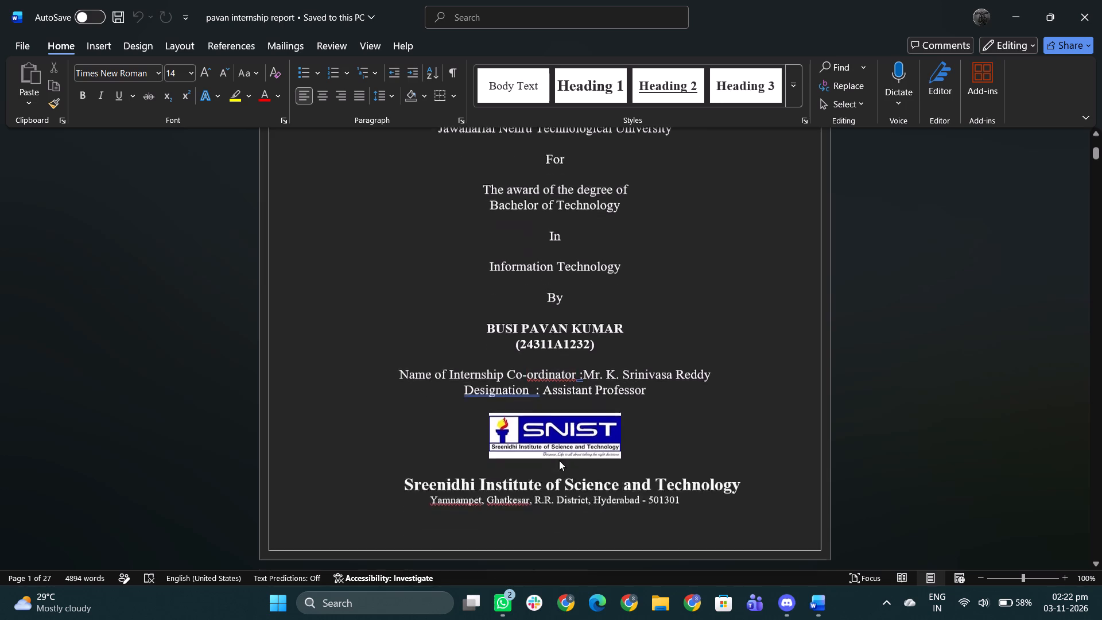
scroll(559, 460, down, 2)
scroll(559, 460, up, 1)
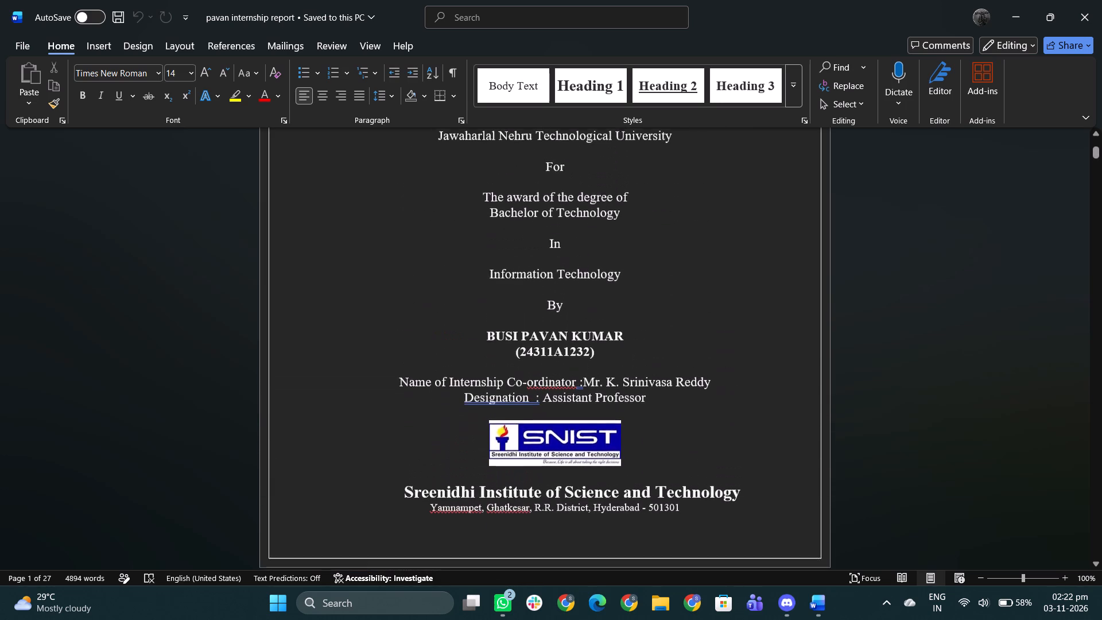
scroll(559, 460, up, 3)
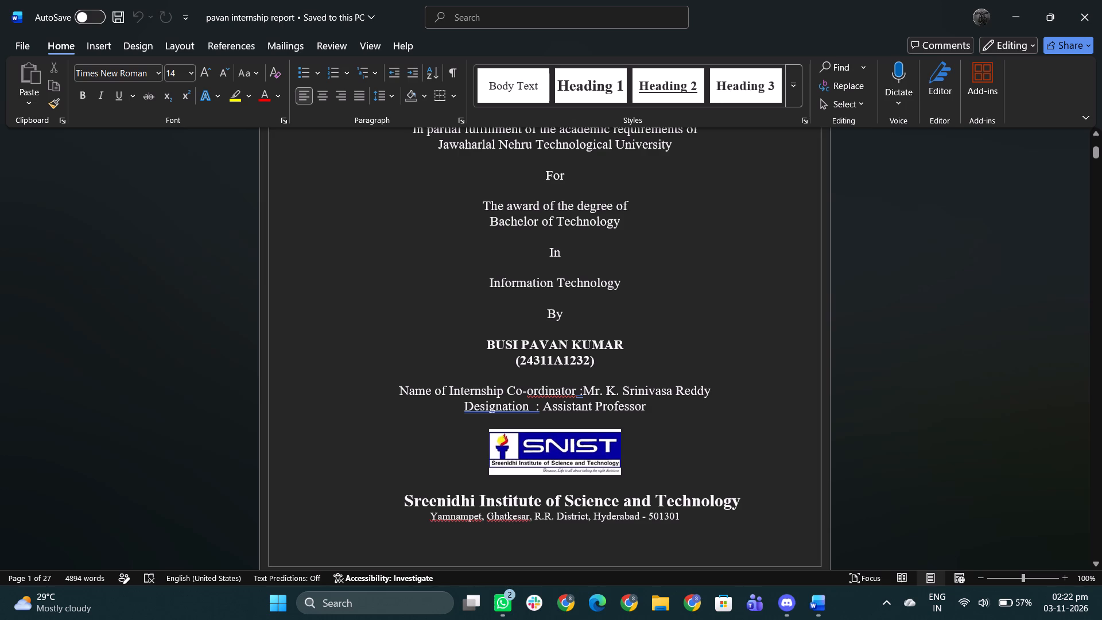
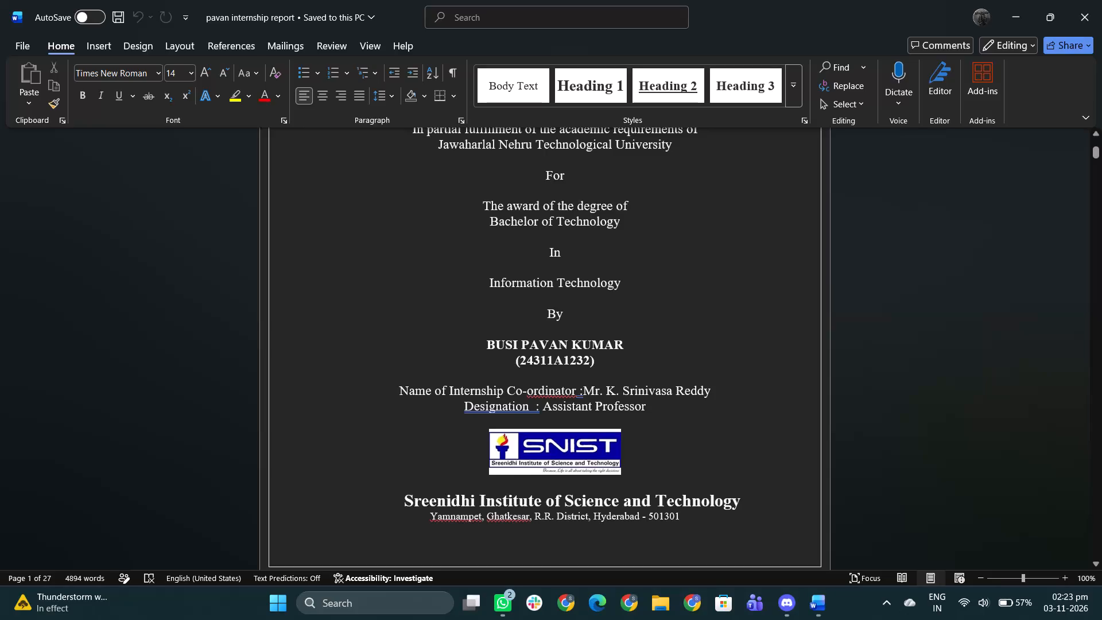
Copy the certificate page's "Internship Guide / Internship Coordinator" line to directly above the signatories' names, leaving no blank line between them.
scroll(589, 425, down, 3)
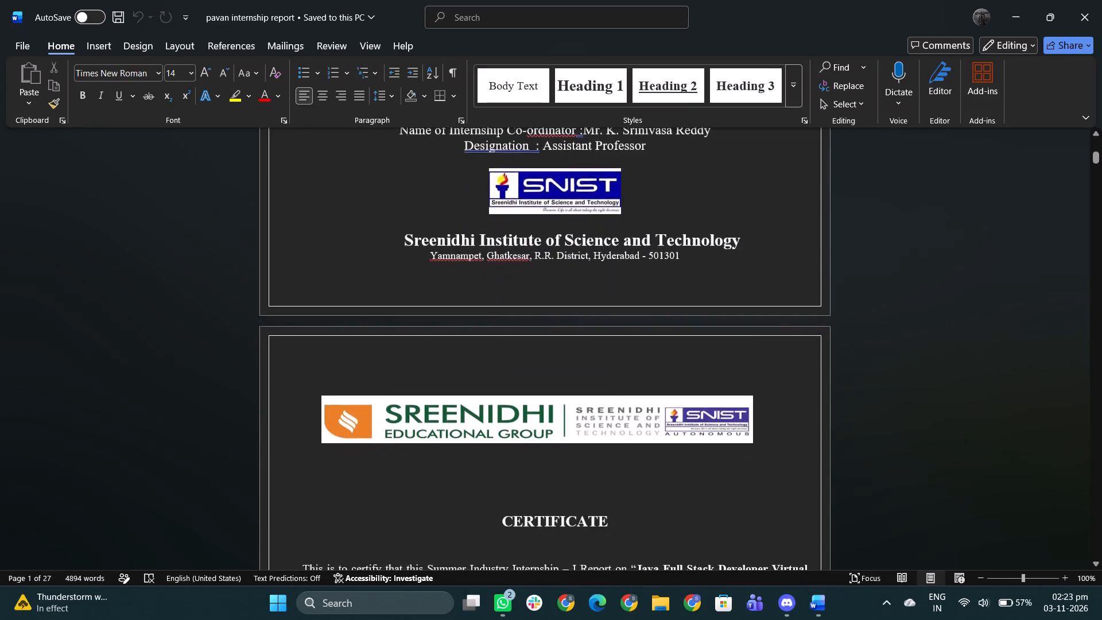
scroll(589, 425, down, 3)
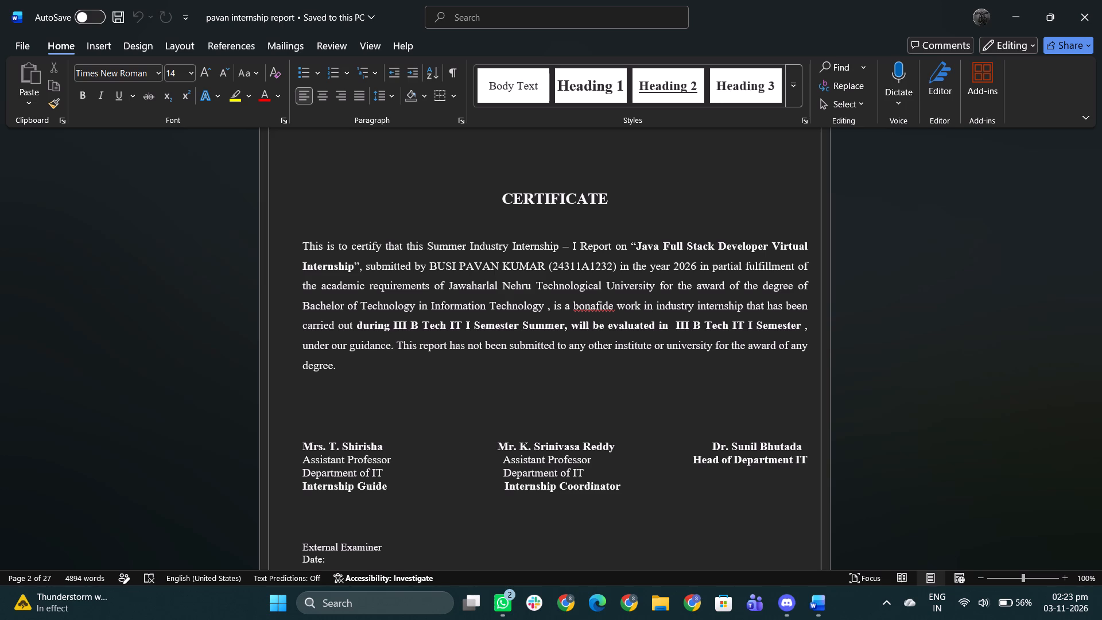
click(392, 484)
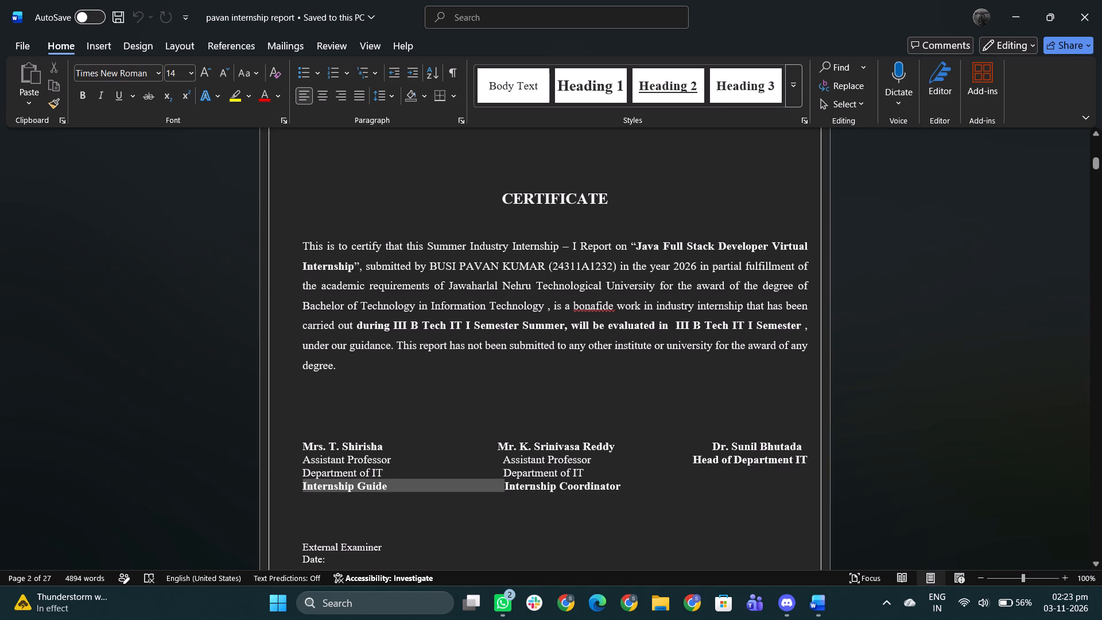
drag(389, 485, 387, 485)
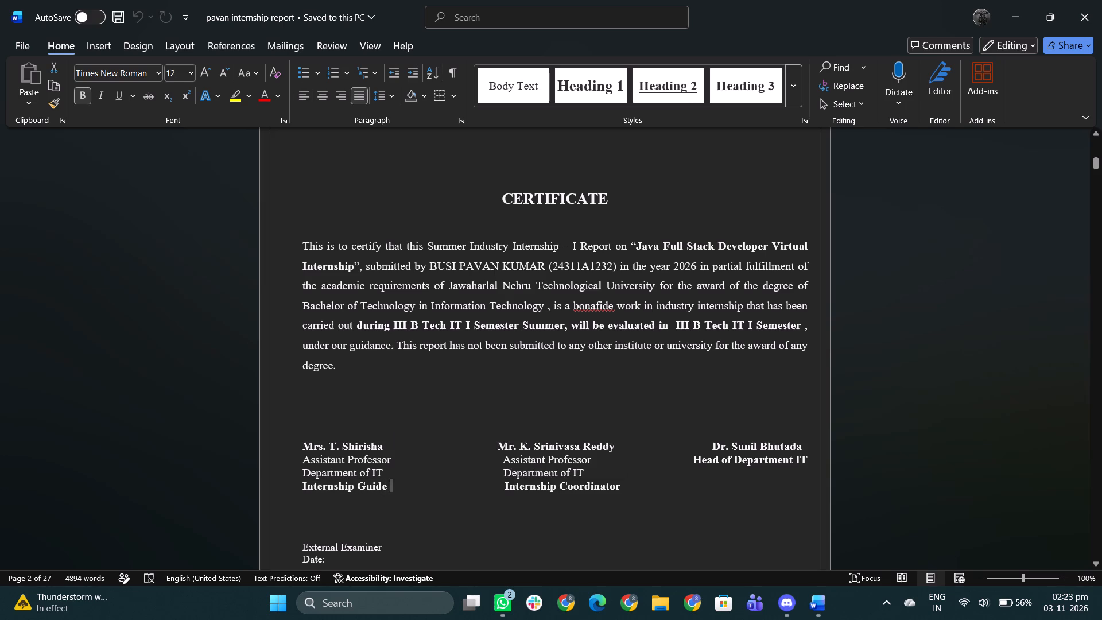
drag(387, 485, 327, 492)
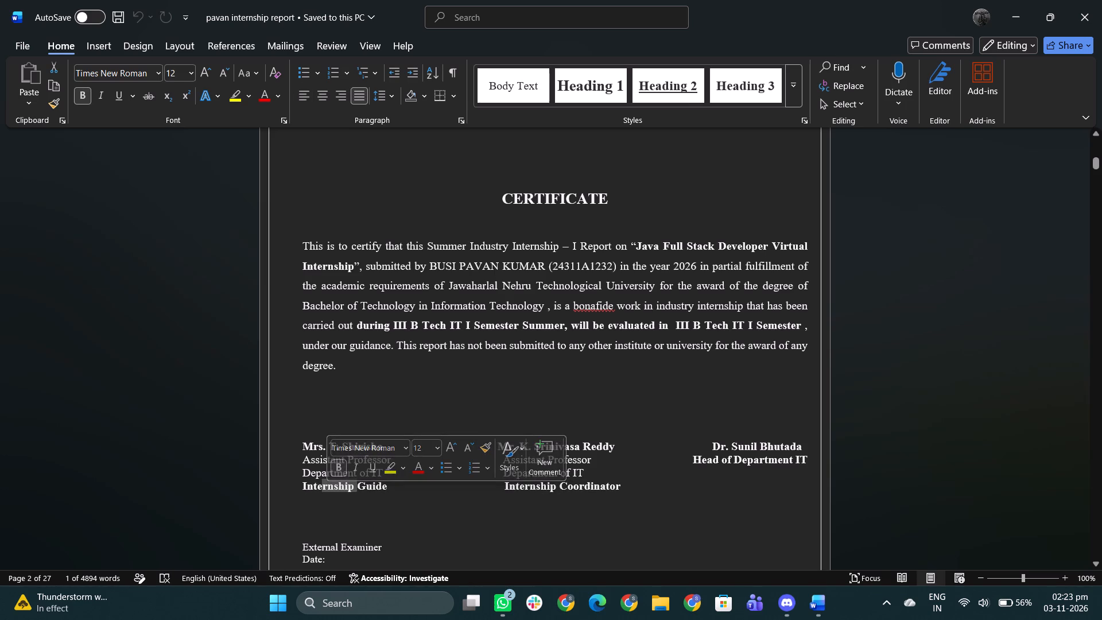
click(300, 491)
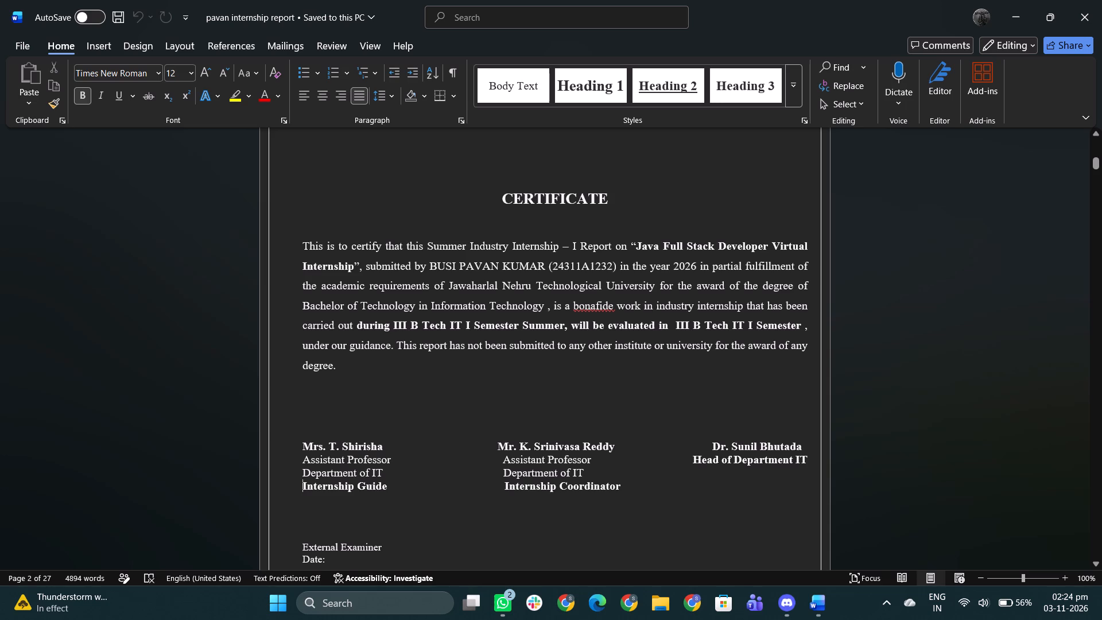
drag(305, 489, 391, 487)
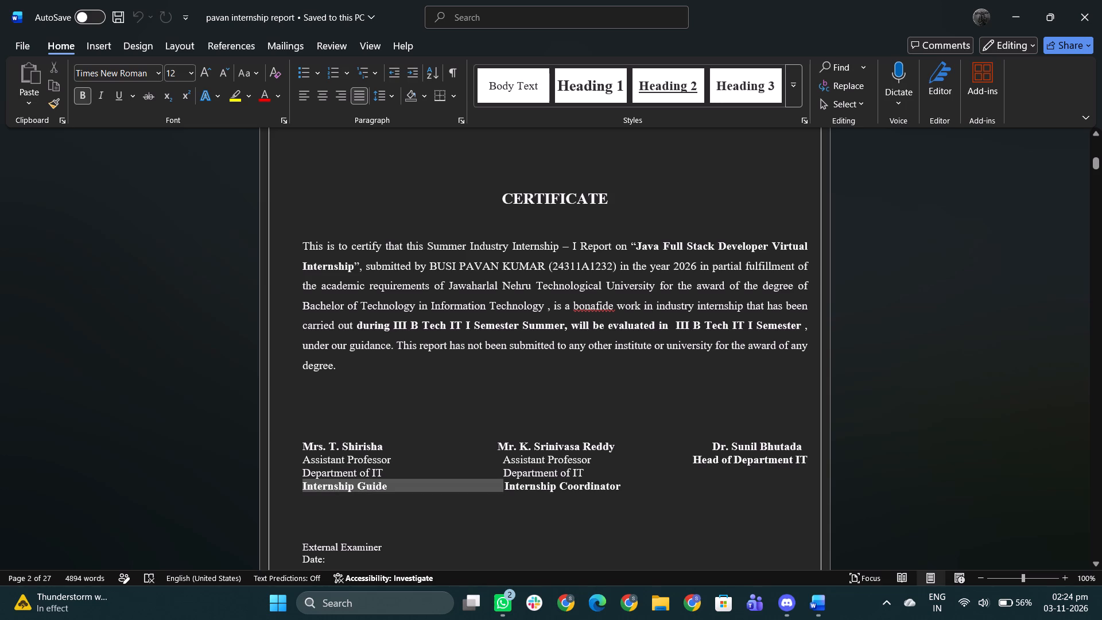
drag(391, 487, 603, 491)
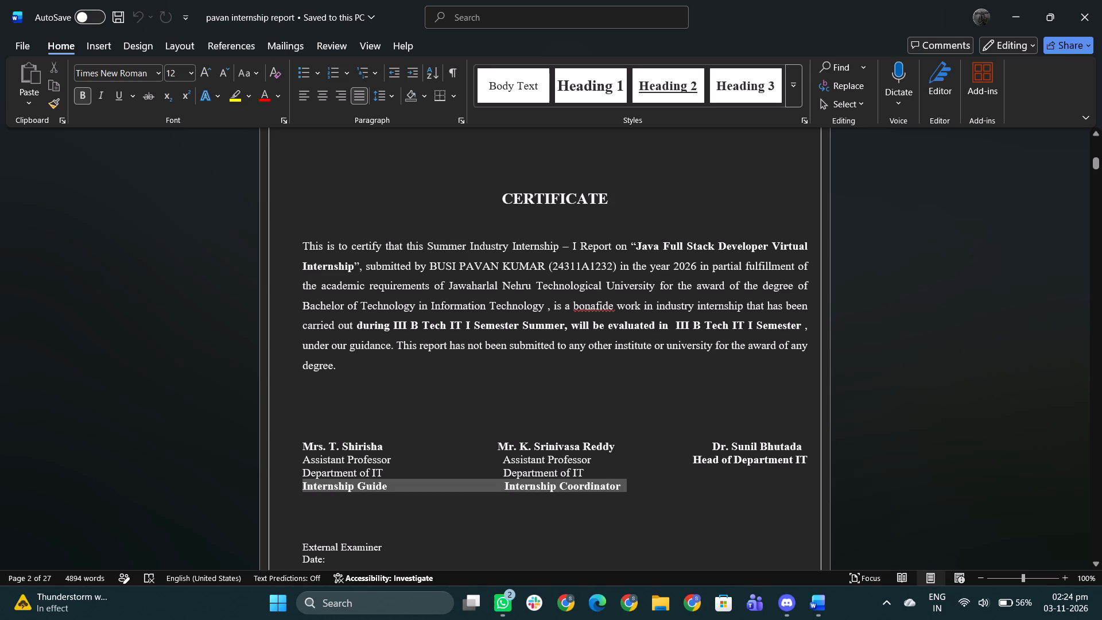
drag(603, 491, 630, 489)
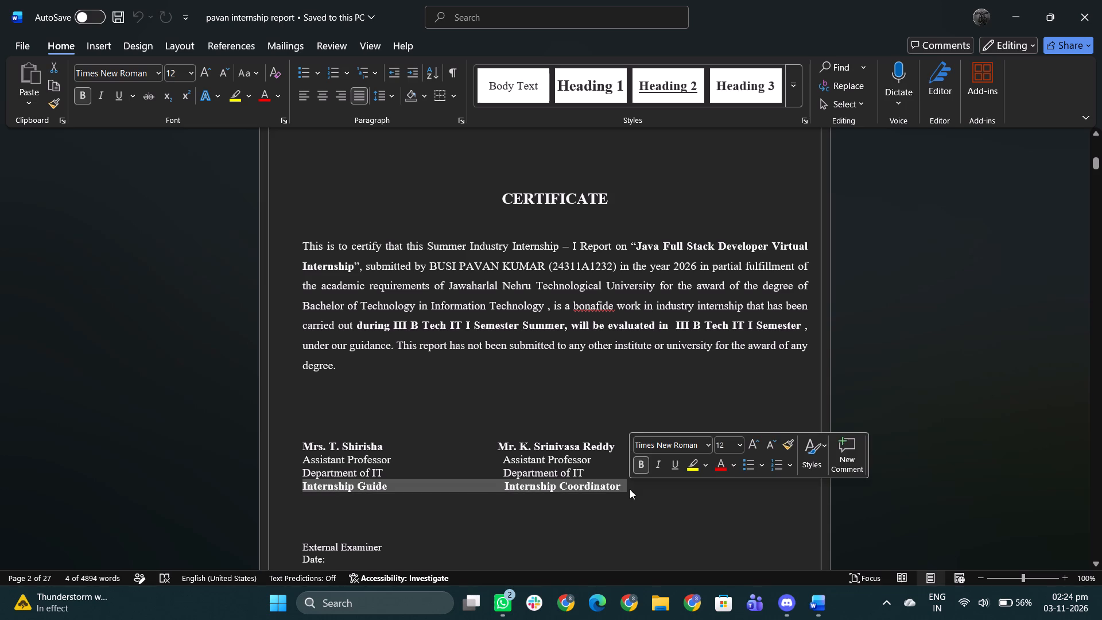
key(ctrl+c)
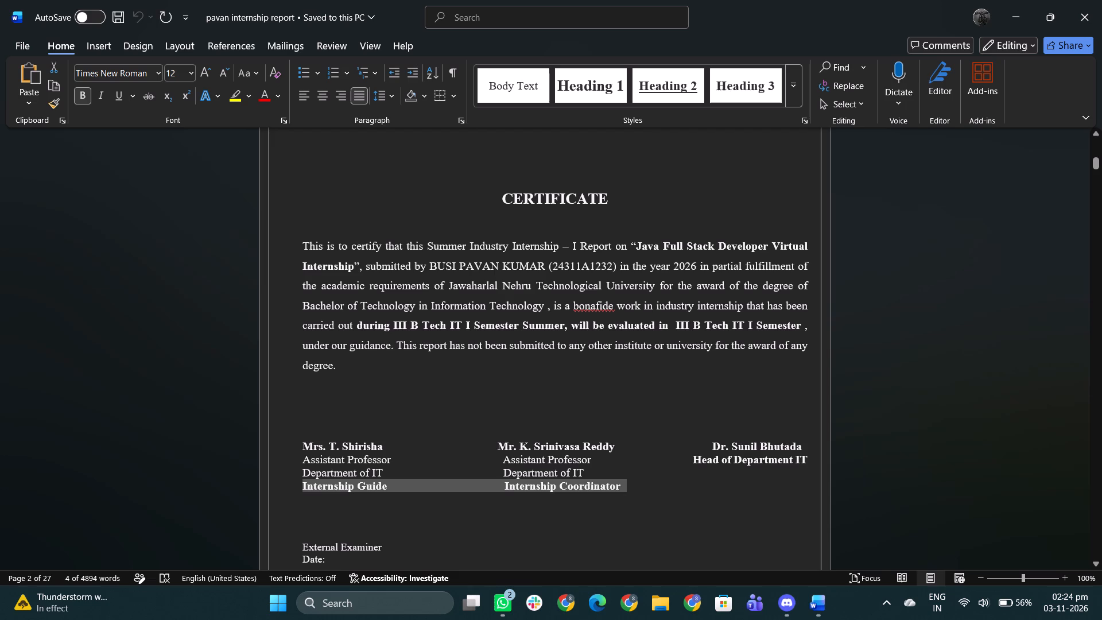
click(302, 435)
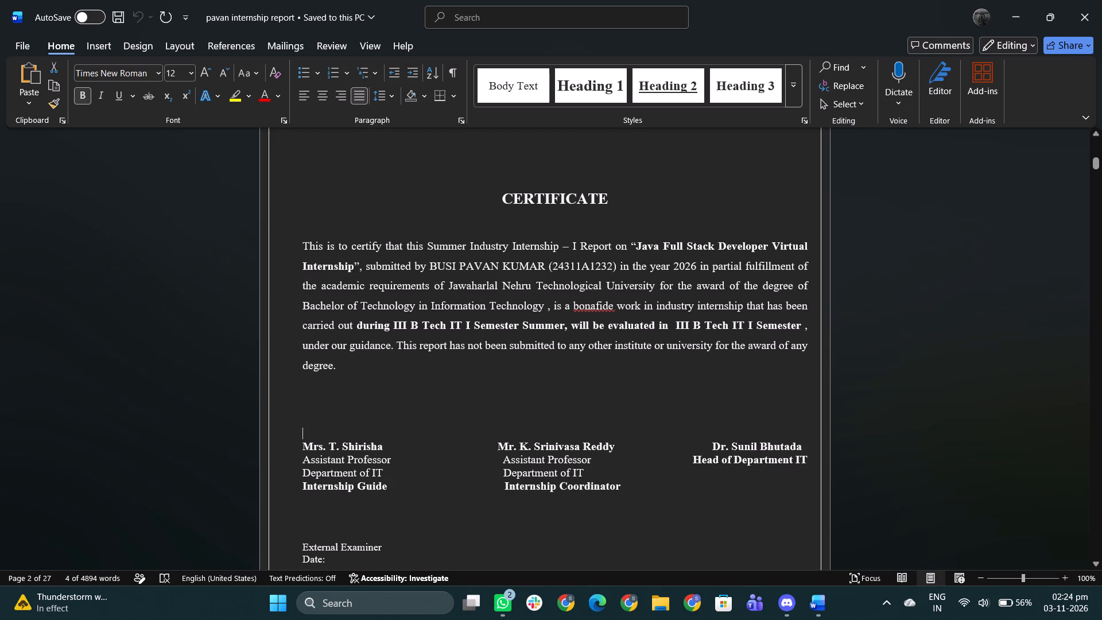
key(ctrl+v)
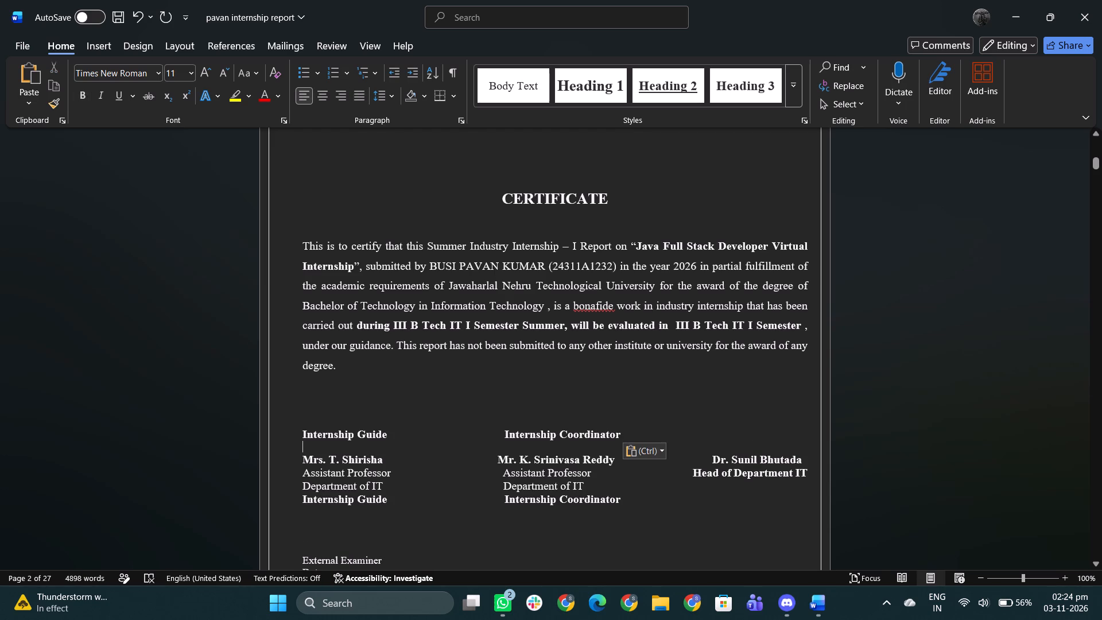
key(BackSpace)
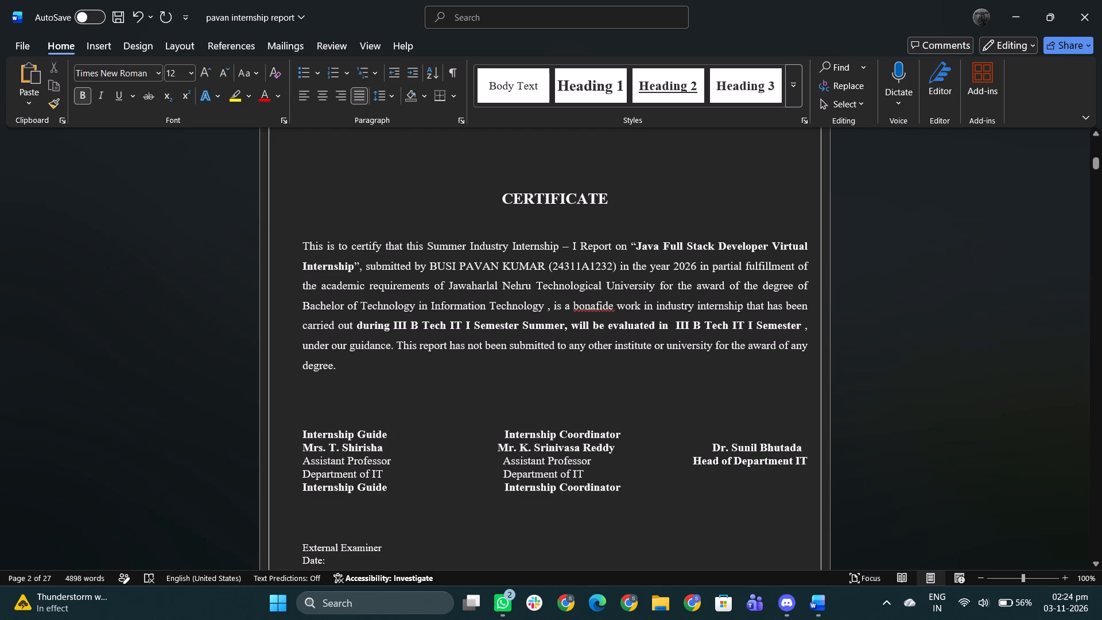
Remove extra spacing before the upper "Internship Coordinator" label to line it up with the coordinator's name beneath it.
click(502, 436)
key(BackSpace)
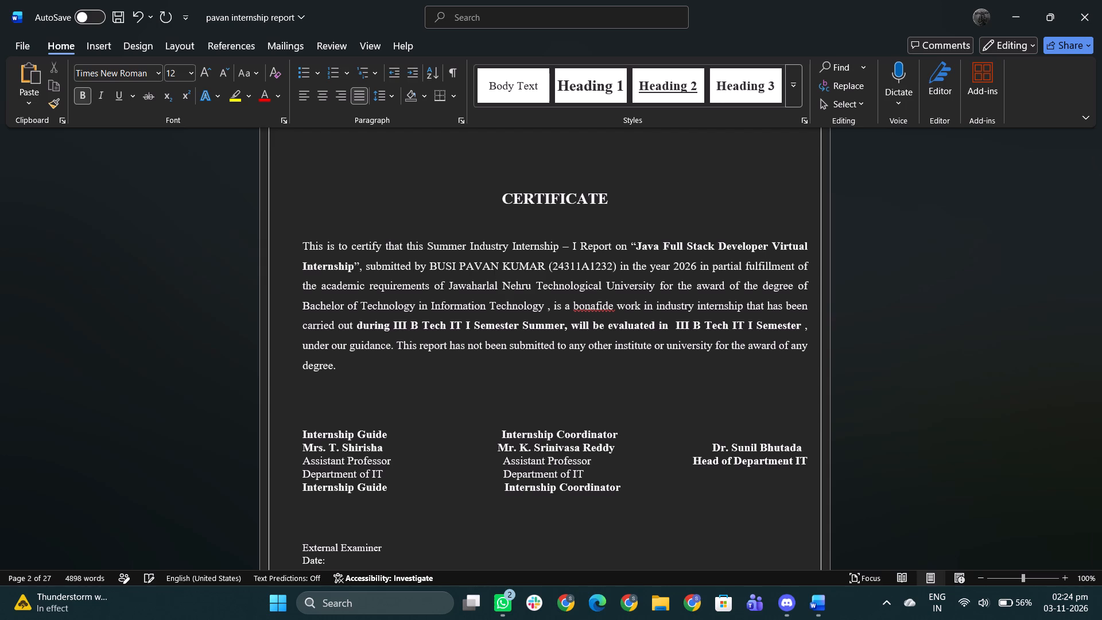
key(BackSpace)
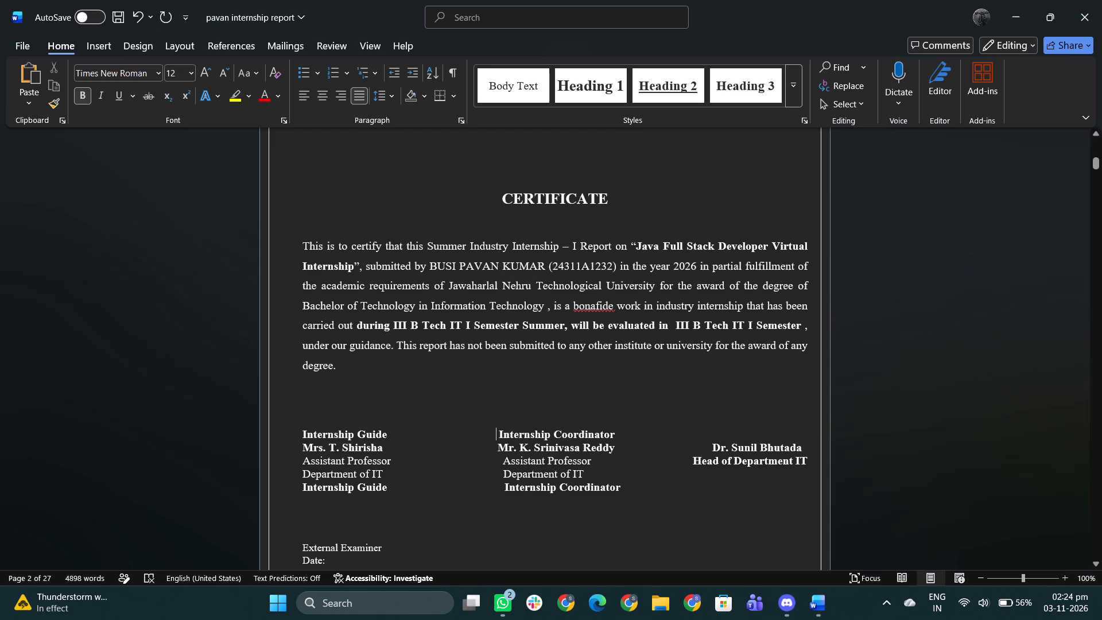
Delete the original "Internship Guide / Internship Coordinator" line beneath the "Department of IT" line on the certificate page.
drag(626, 490, 491, 493)
drag(491, 493, 304, 488)
key(BackSpace)
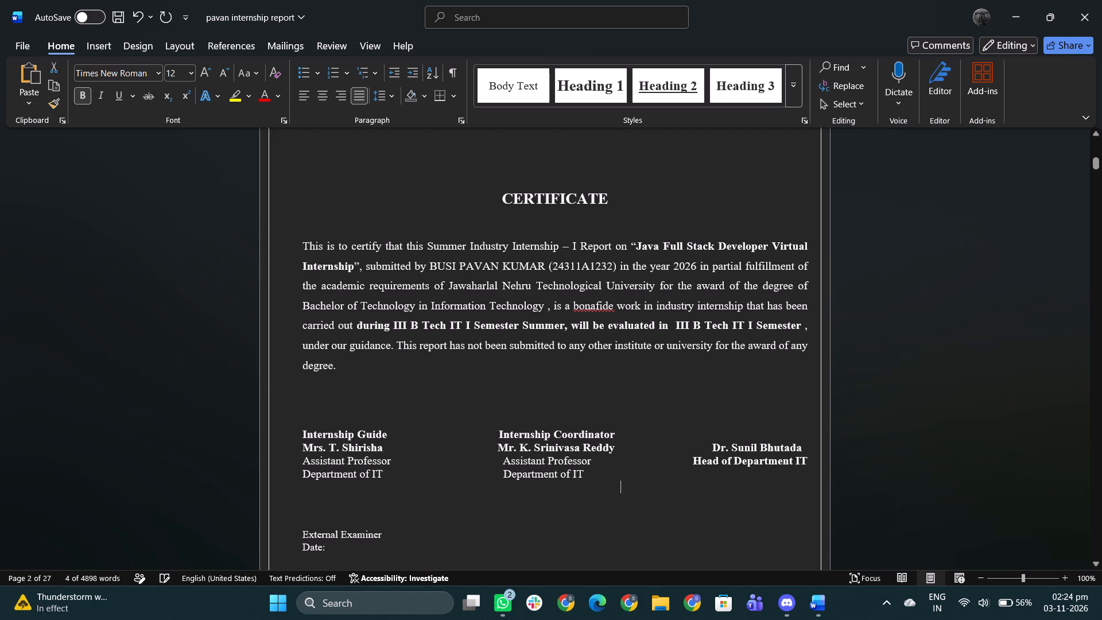
click(331, 519)
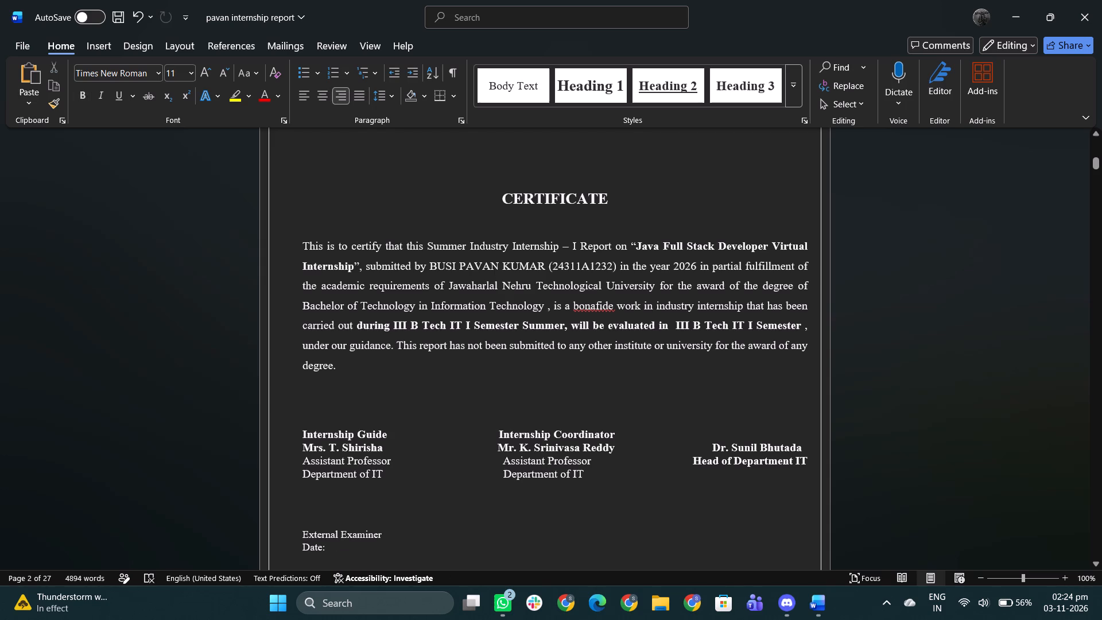
Check the report's front pages from the cover through the edited certificate page to the virtual internship certificate.
scroll(363, 498, down, 4)
scroll(363, 498, right, 1)
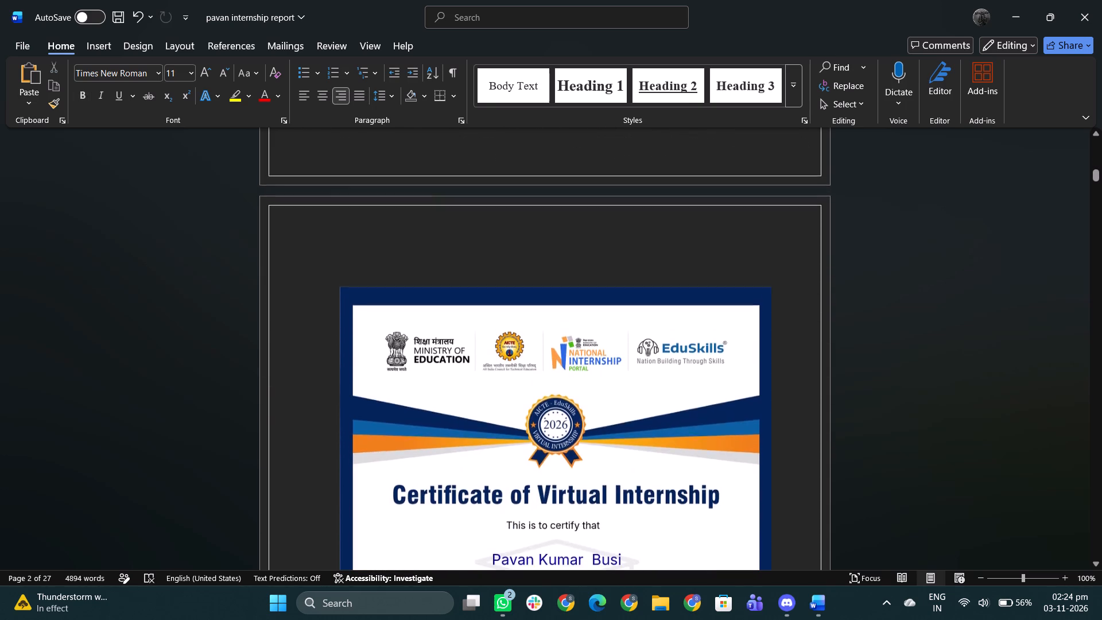
scroll(363, 498, right, 1)
scroll(363, 498, up, 9)
scroll(363, 498, down, 1)
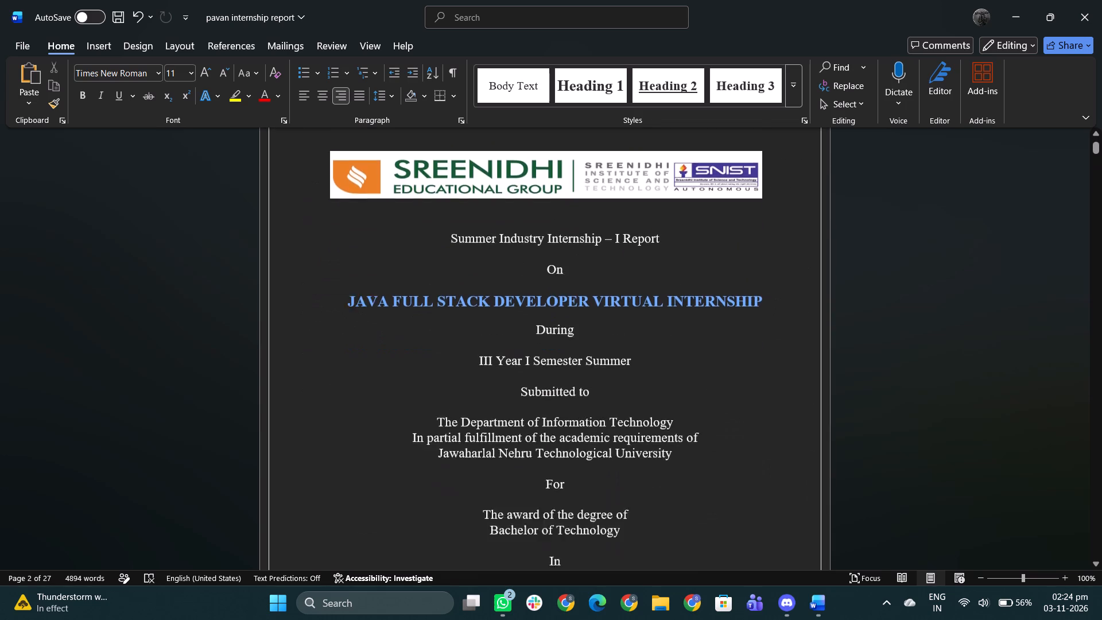
scroll(363, 498, down, 7)
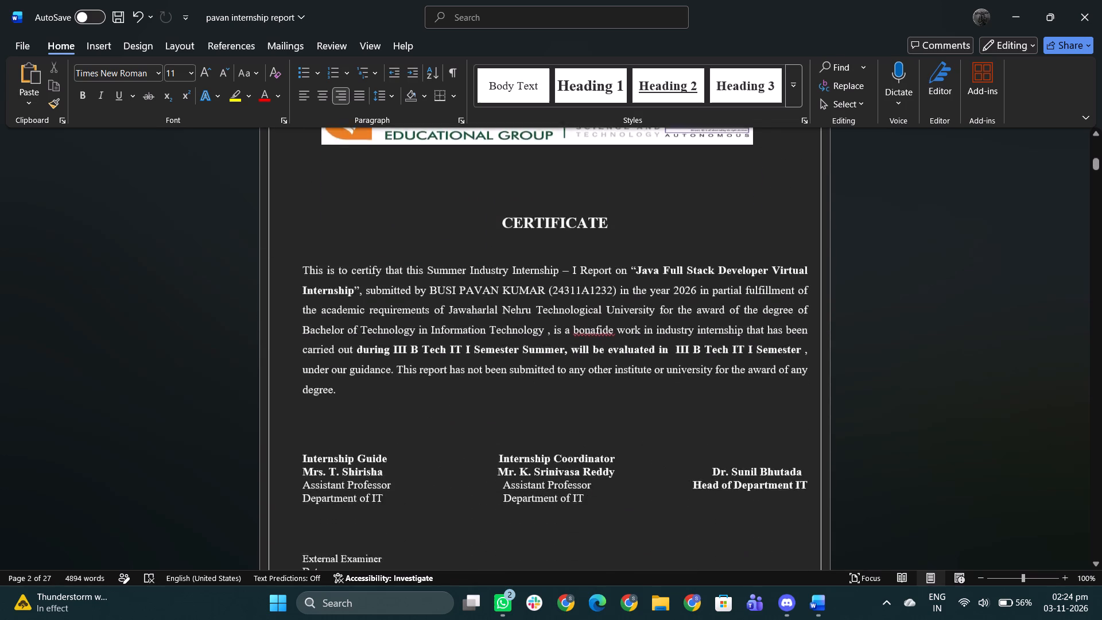
scroll(363, 498, down, 4)
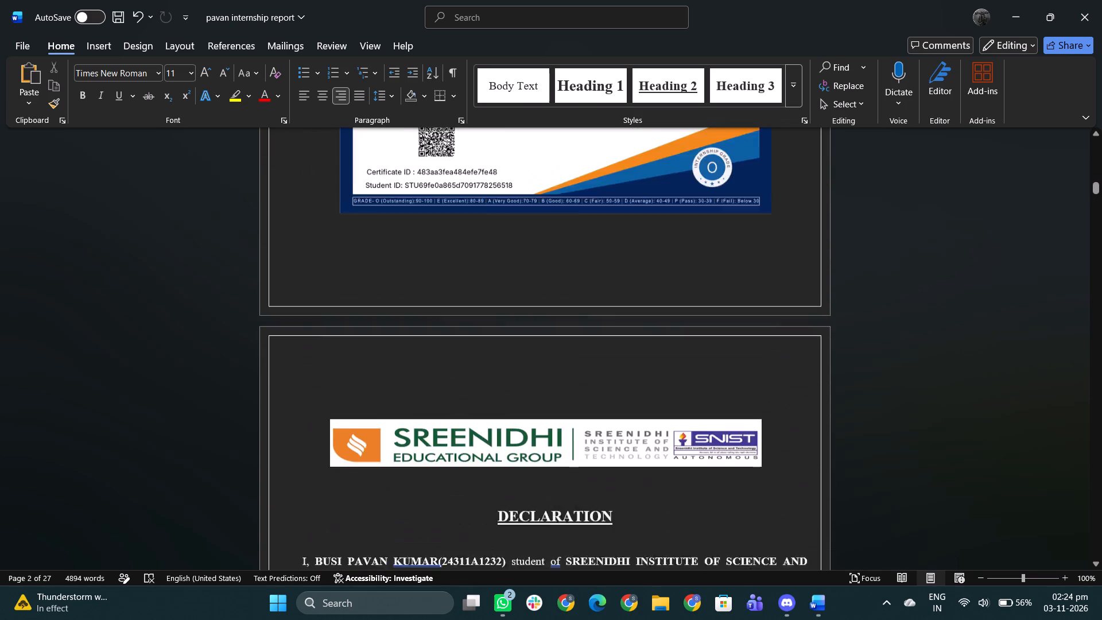
Review the declaration and acknowledgement pages, including their wording and the student signature blocks.
scroll(363, 498, down, 2)
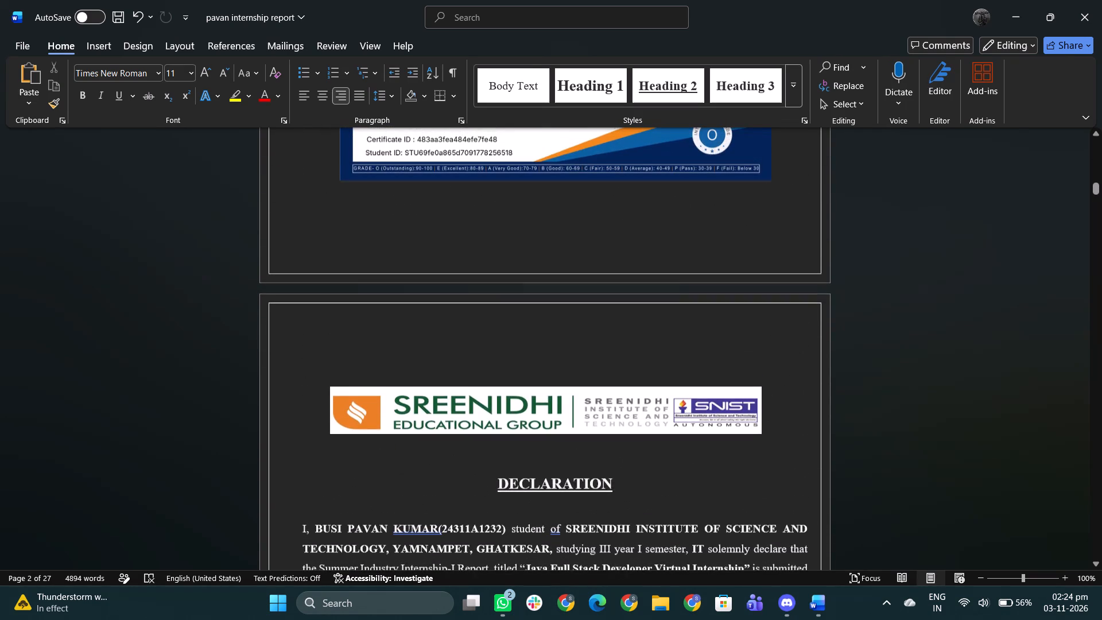
scroll(363, 498, down, 2)
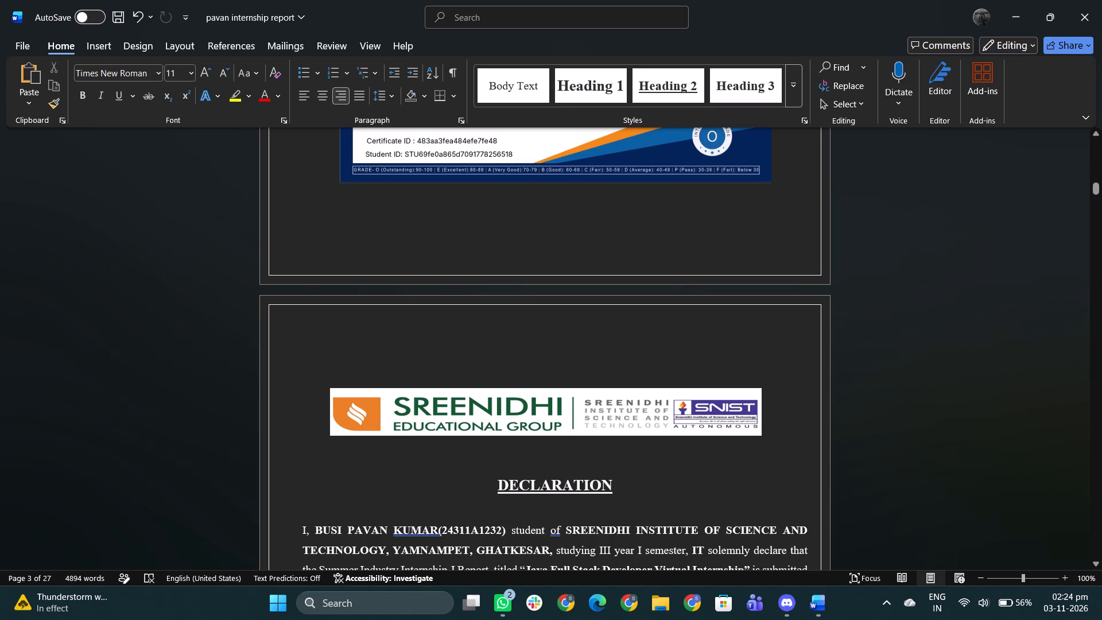
scroll(363, 498, down, 1)
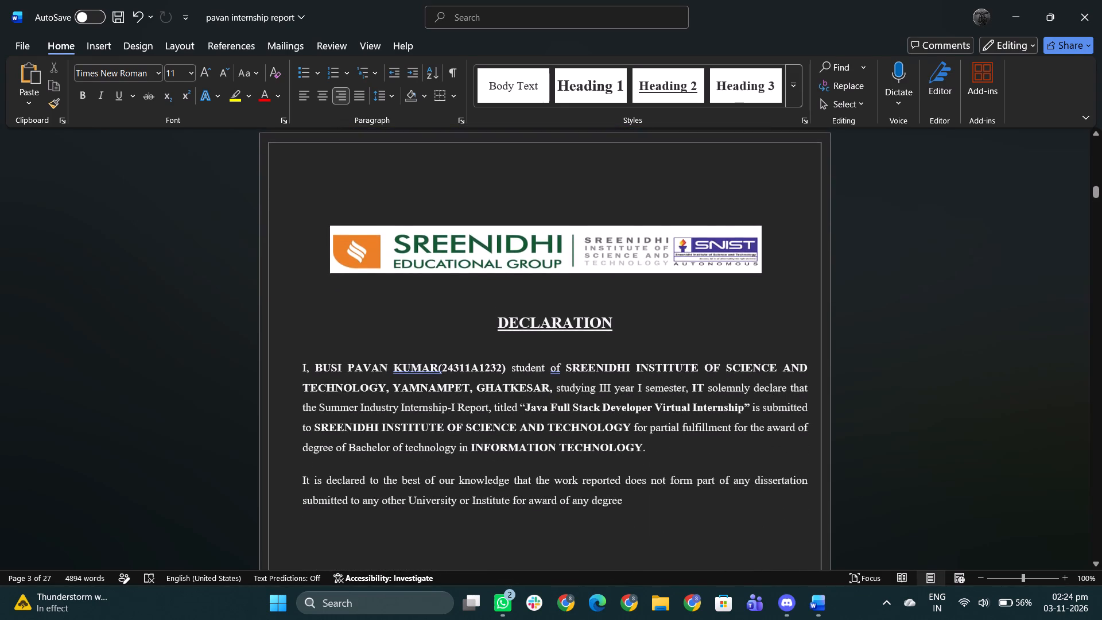
scroll(363, 498, down, 2)
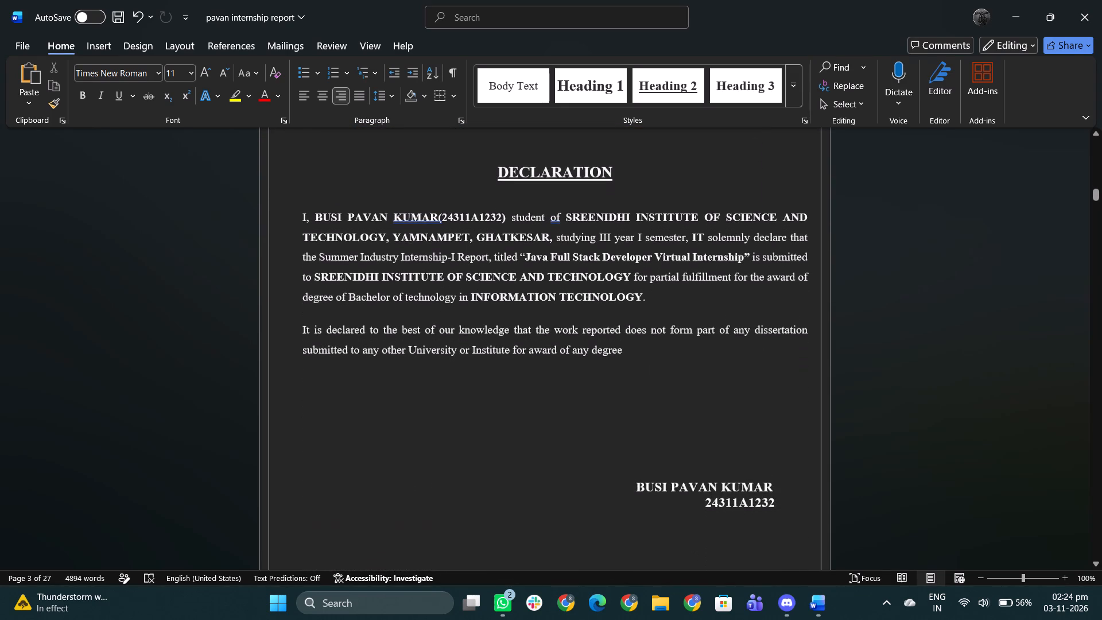
scroll(363, 498, down, 2)
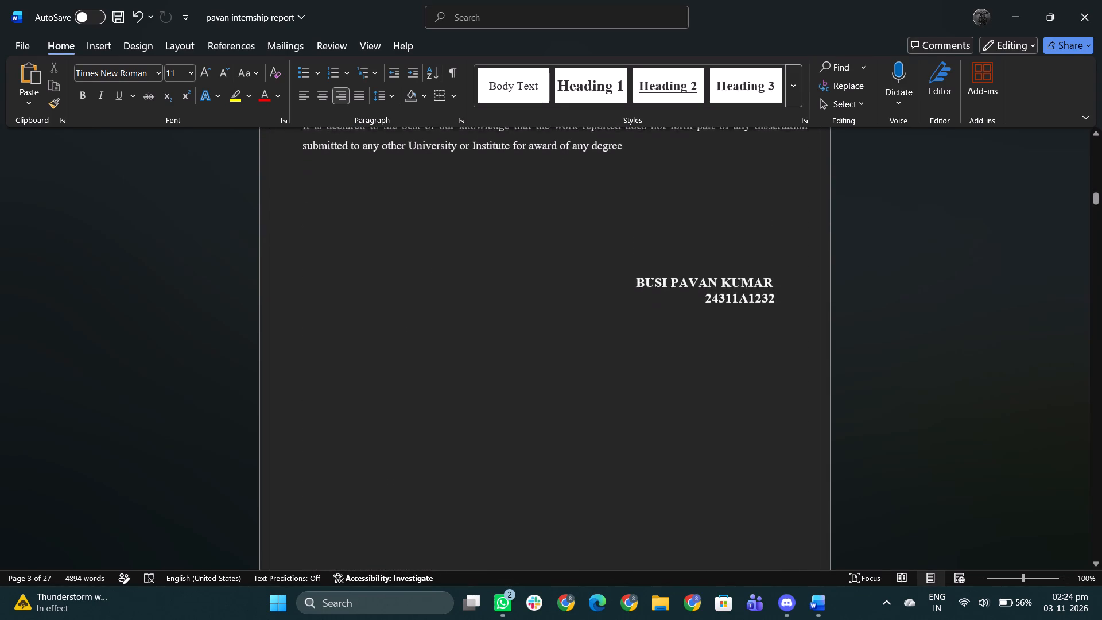
scroll(363, 498, down, 2)
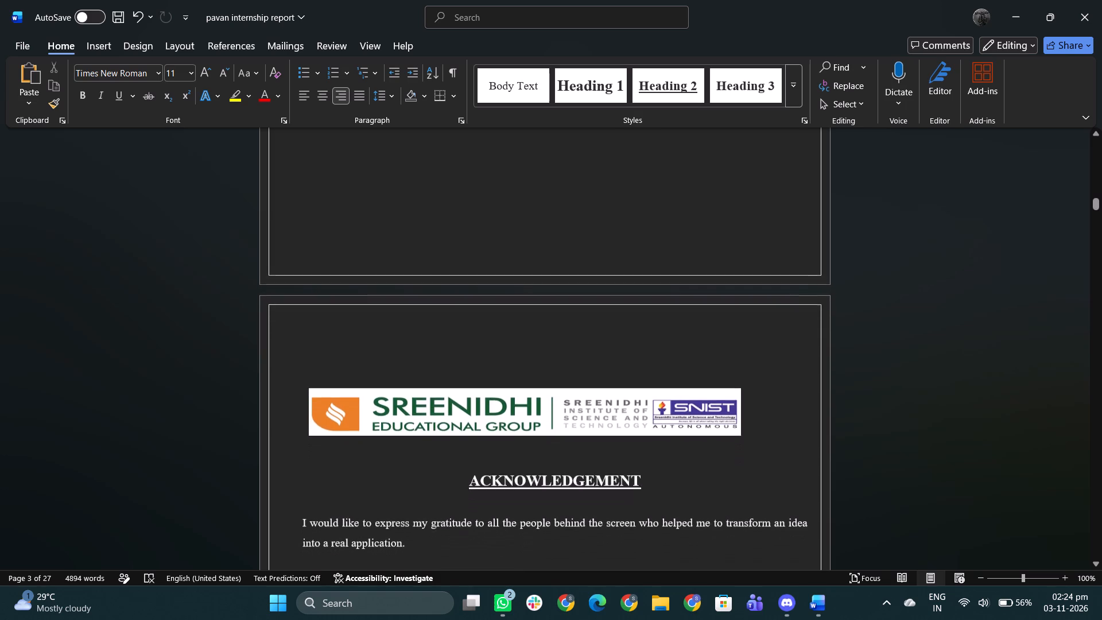
scroll(363, 498, down, 1)
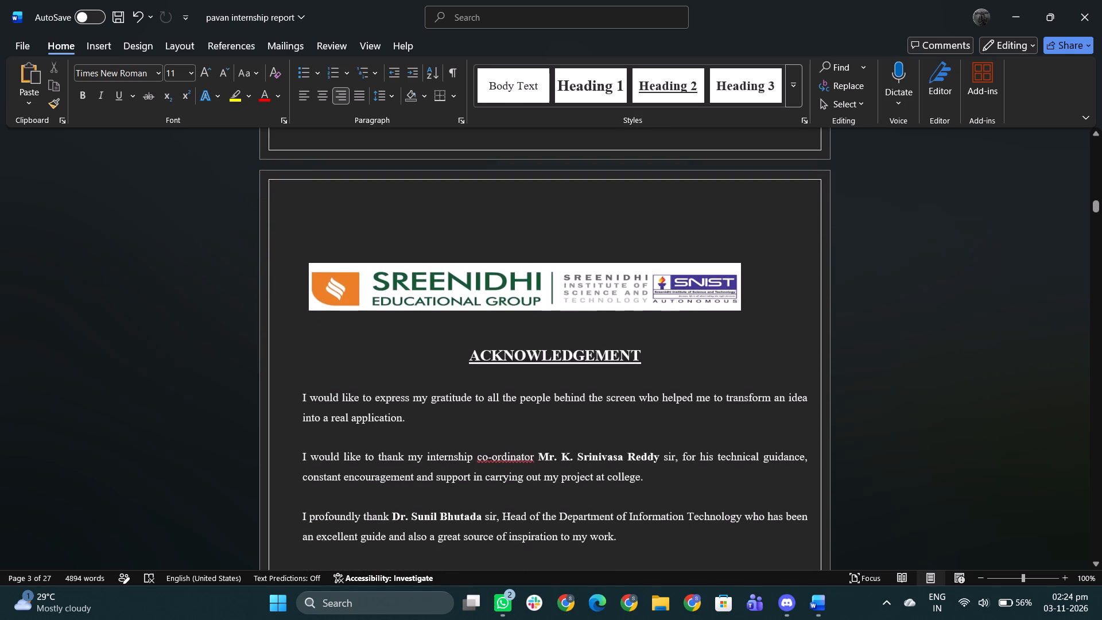
scroll(363, 498, down, 1)
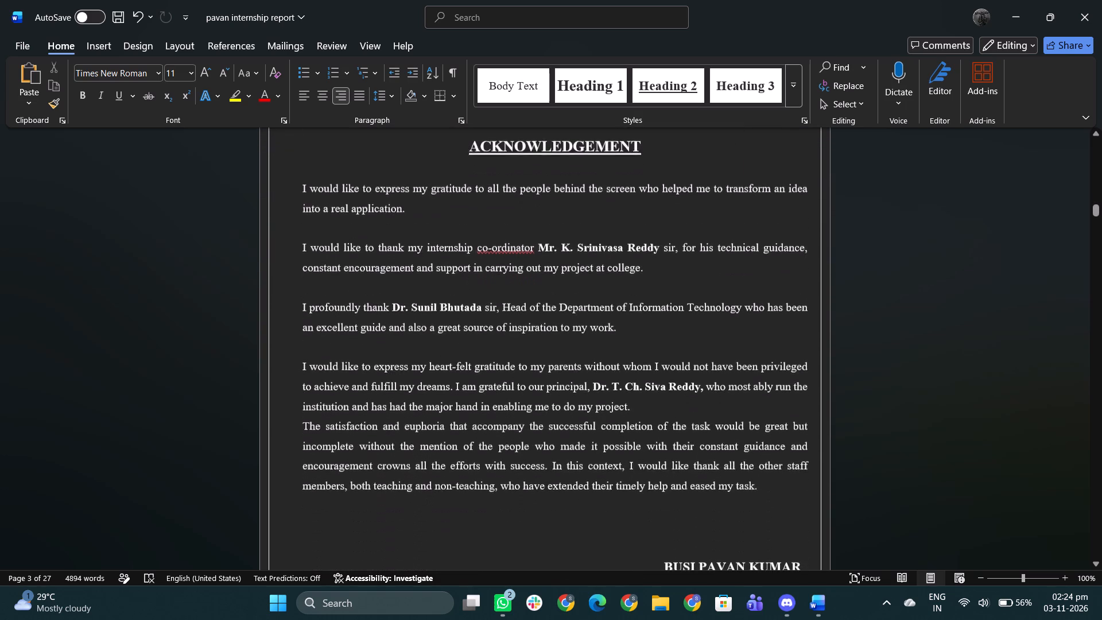
scroll(363, 498, down, 5)
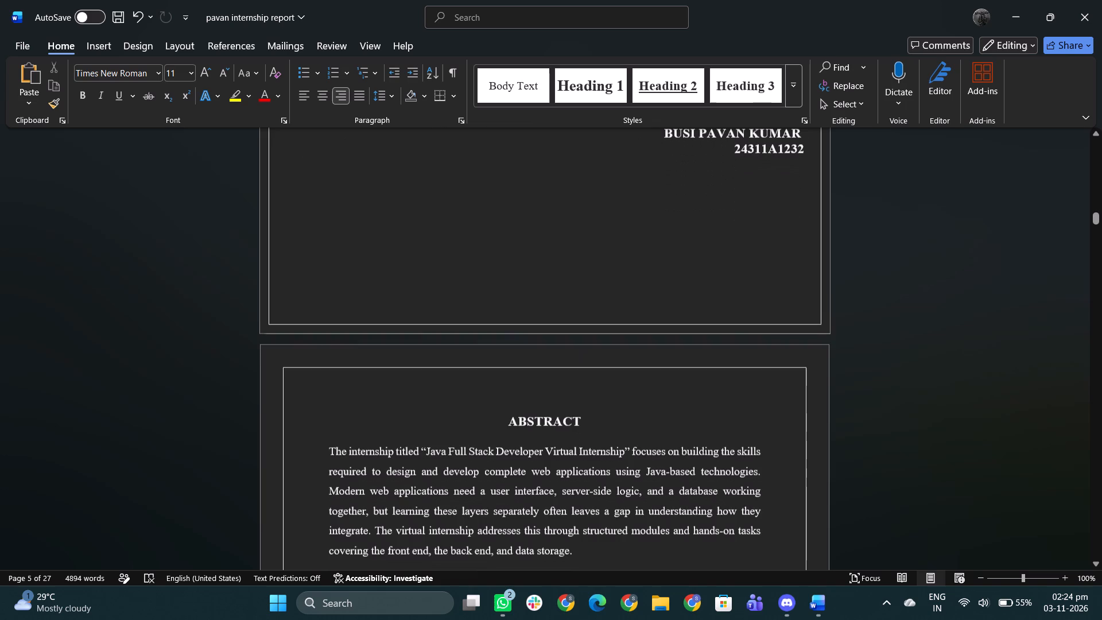
Read through the abstract page, checking its paragraphs on the internship's focus, areas covered, tools and outcomes.
scroll(363, 498, down, 3)
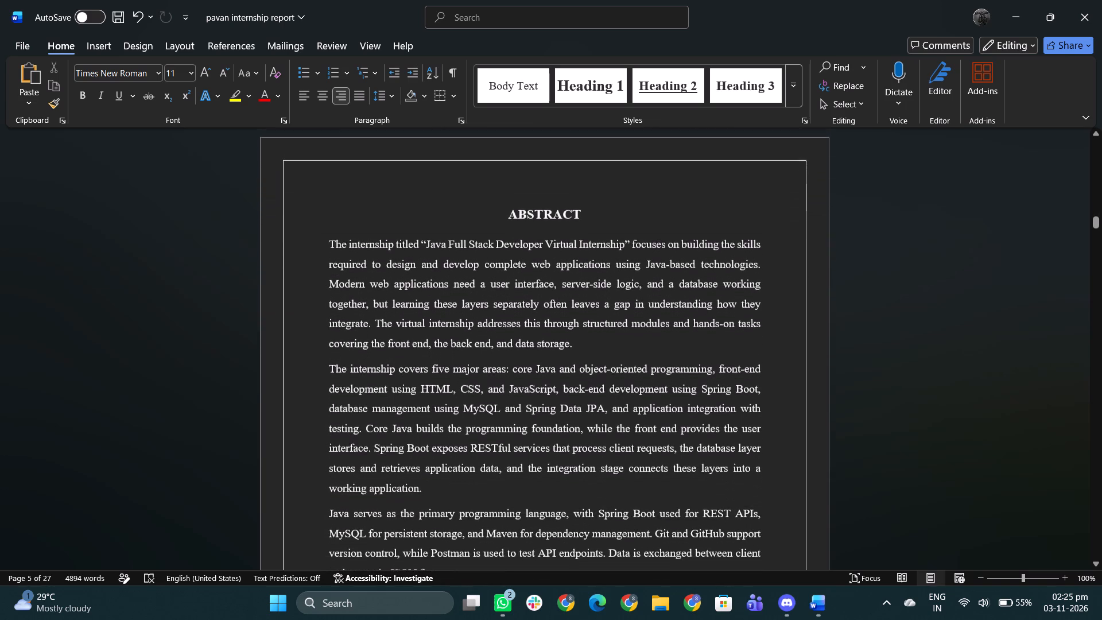
scroll(363, 498, down, 3)
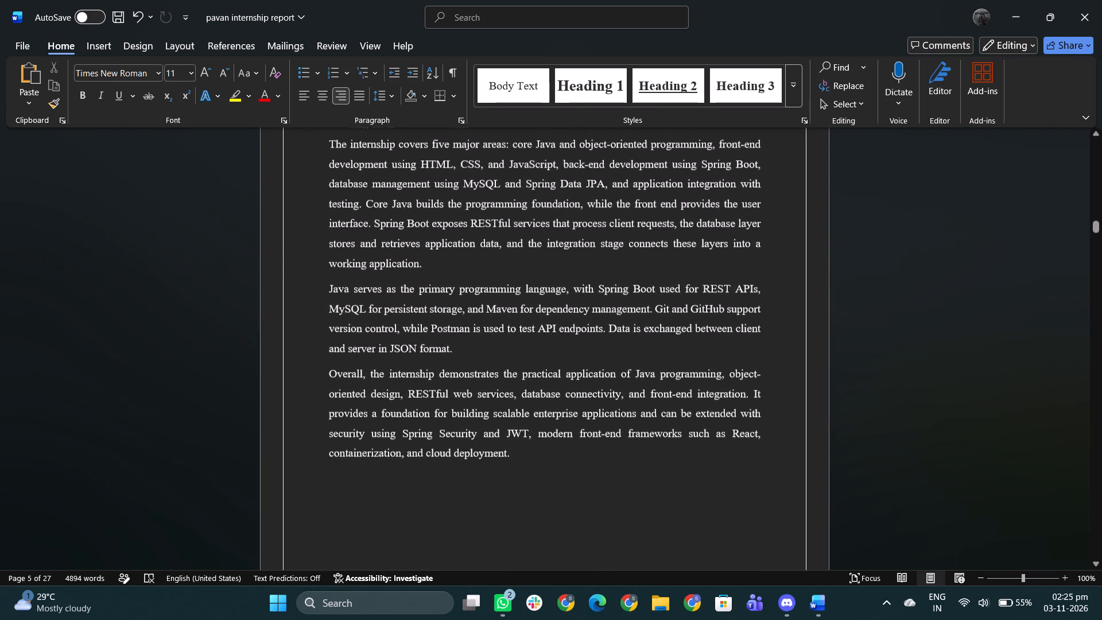
scroll(363, 498, down, 4)
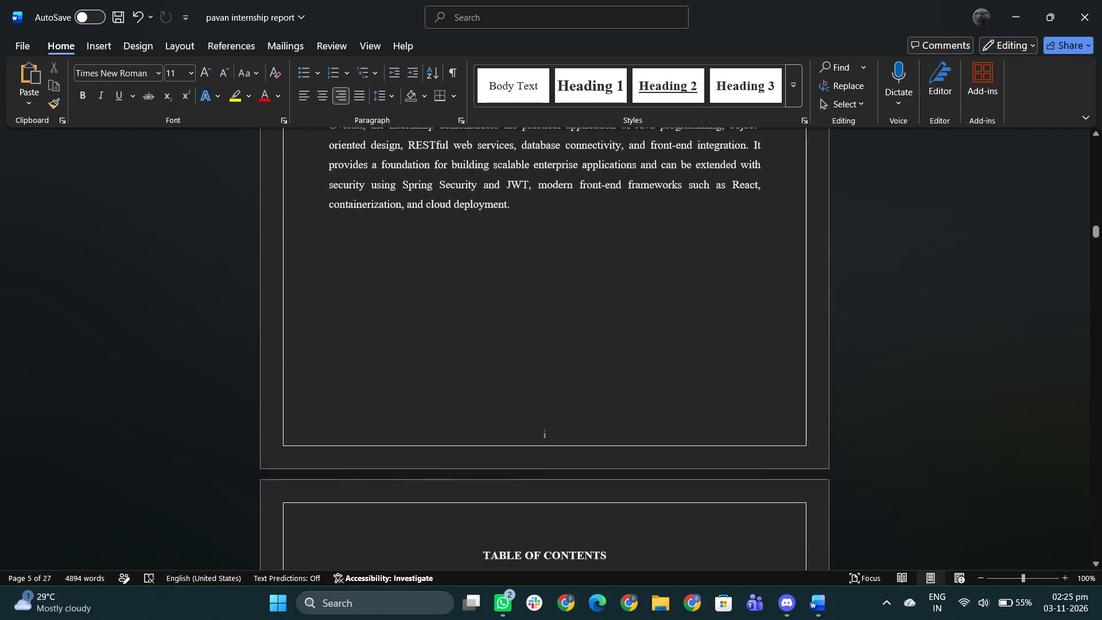
Check the table of contents across both pages, from the chapter entries through the references and appendix rows.
scroll(363, 498, down, 4)
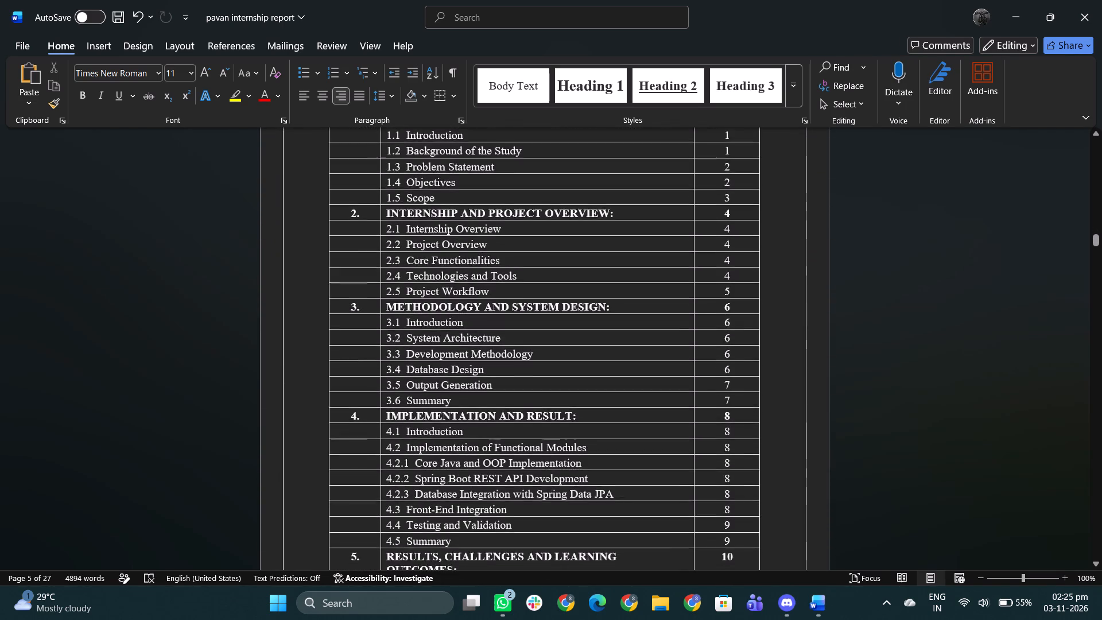
scroll(363, 498, down, 2)
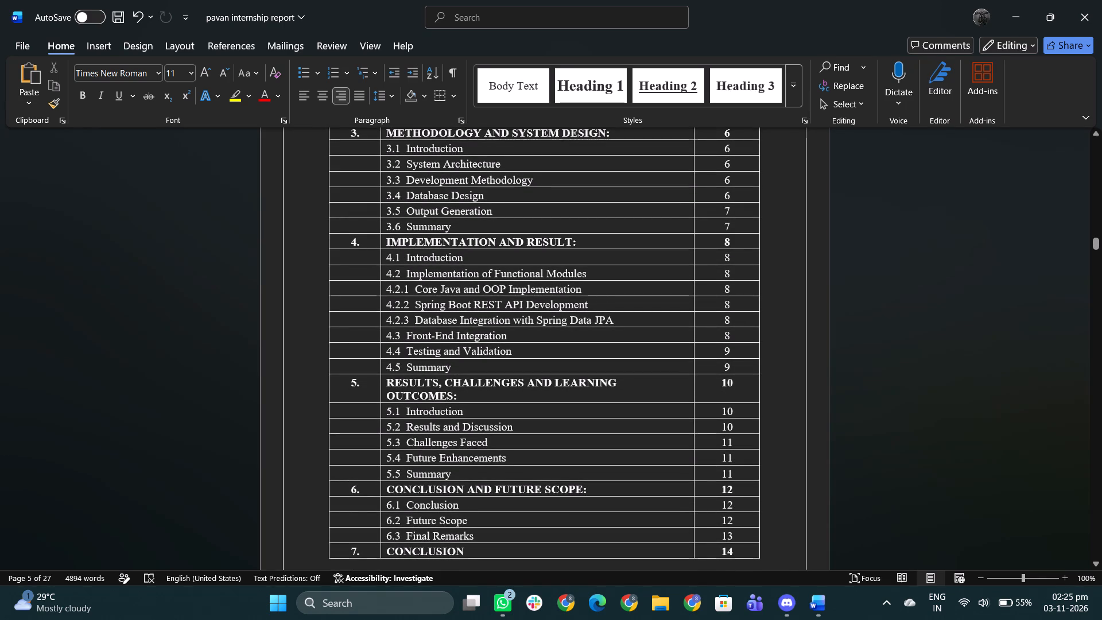
scroll(363, 498, down, 3)
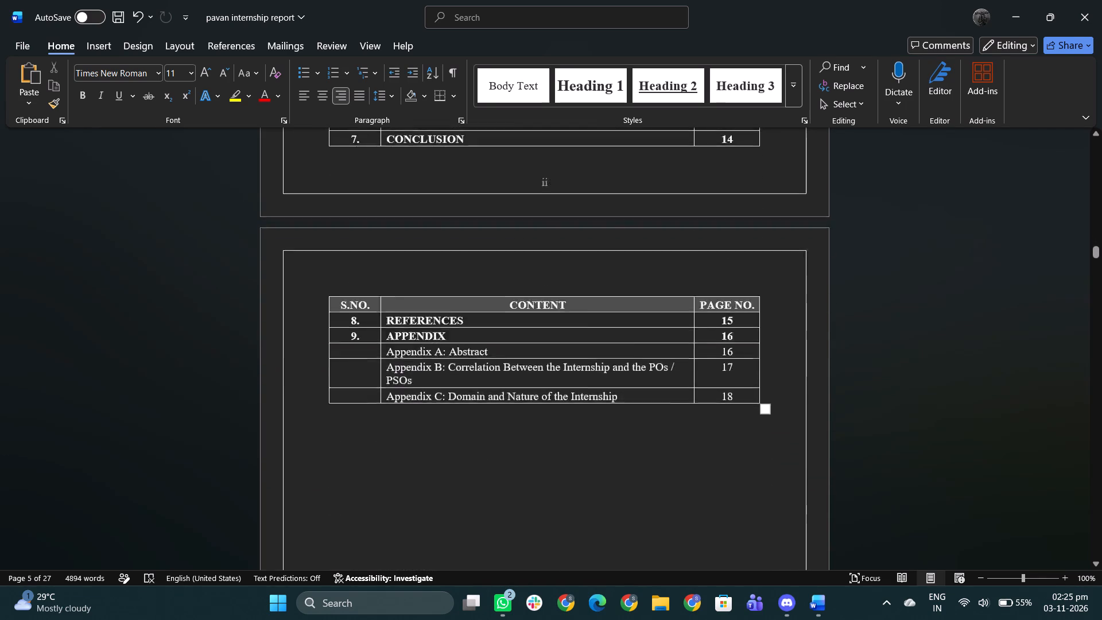
scroll(363, 498, down, 1)
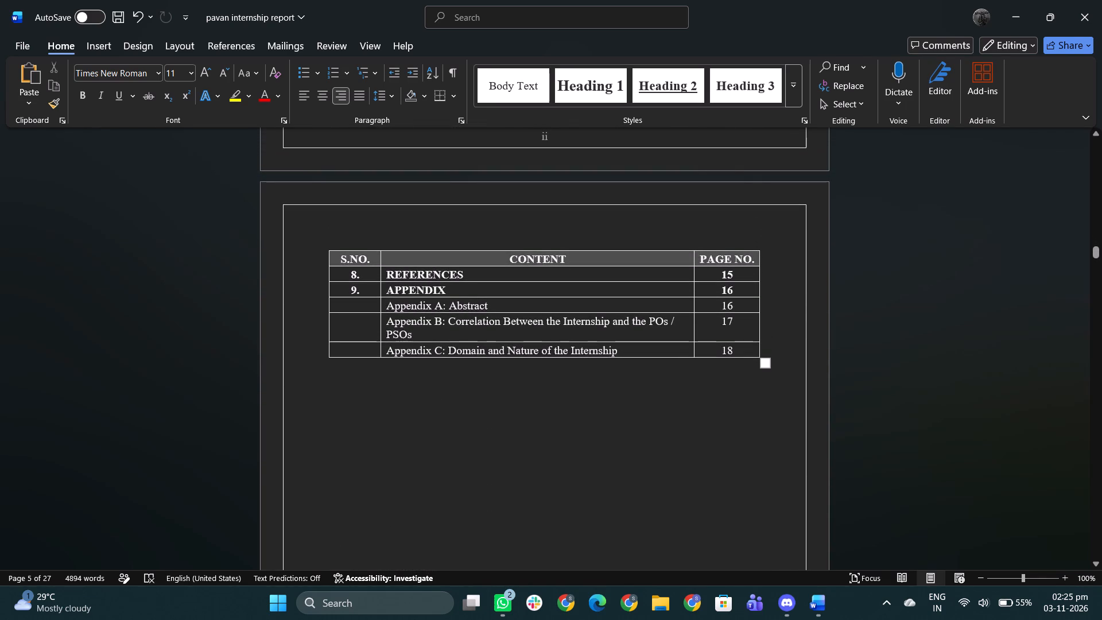
scroll(363, 498, down, 2)
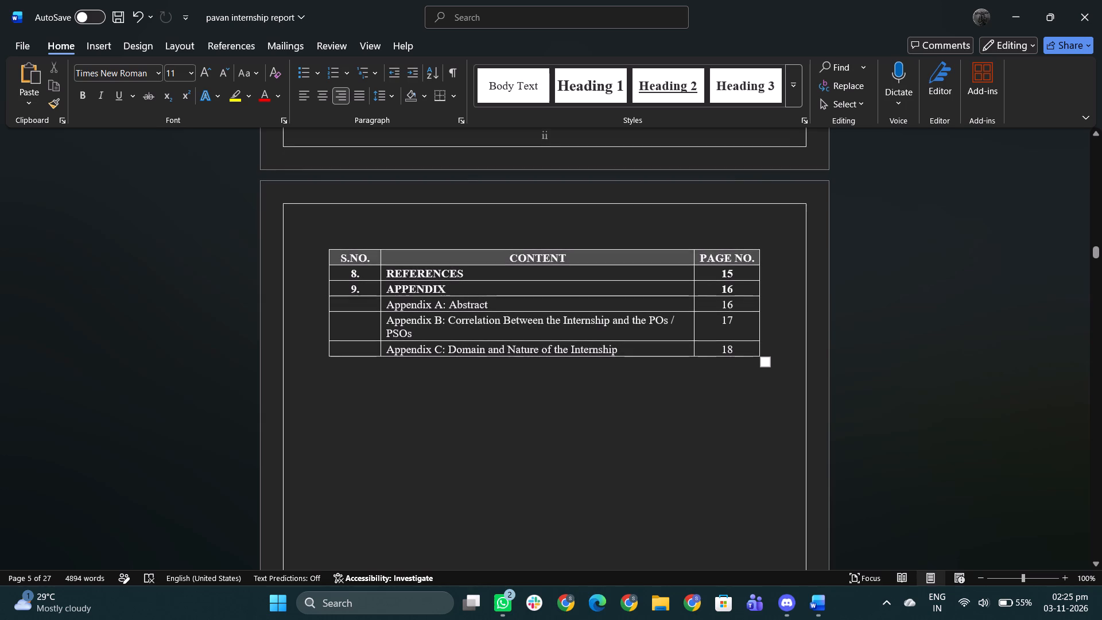
scroll(363, 498, down, 1)
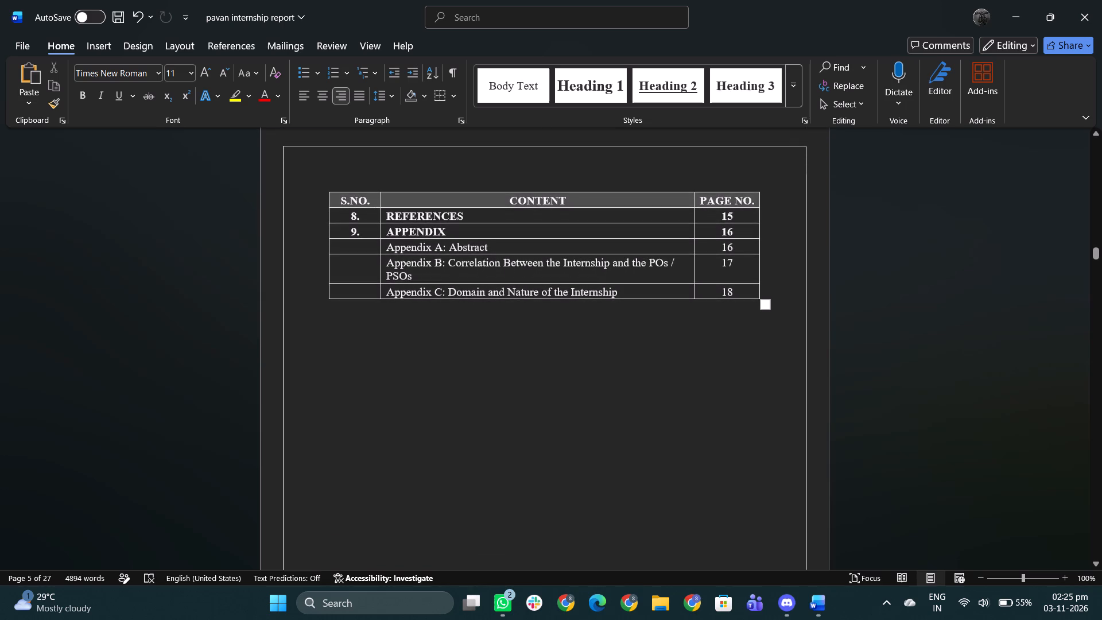
scroll(363, 498, down, 1)
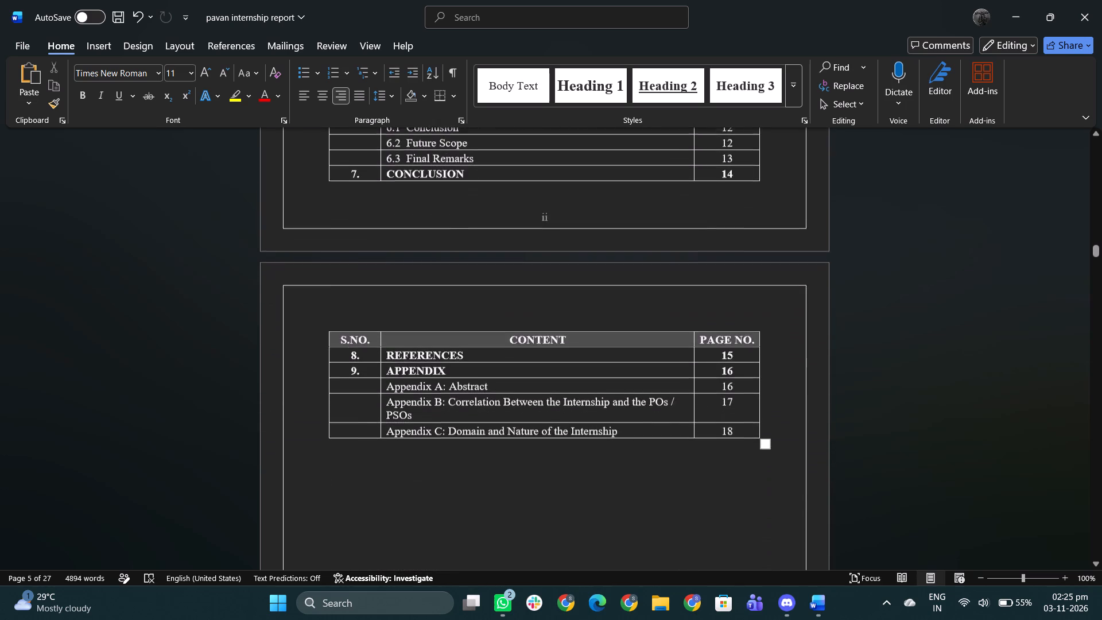
scroll(363, 498, down, 1)
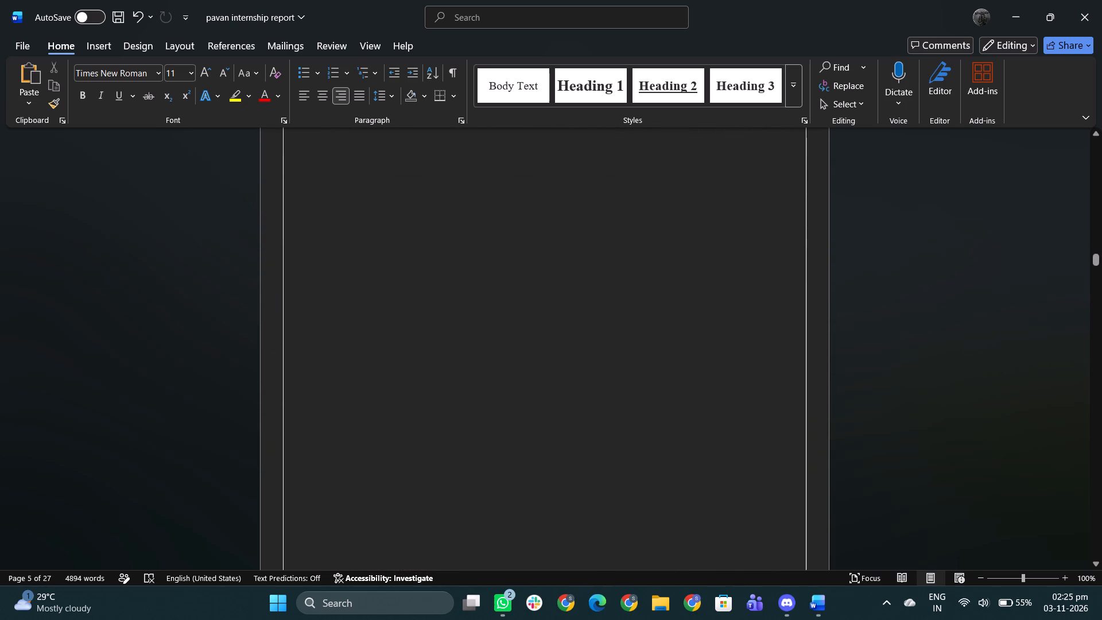
scroll(363, 498, down, 1)
right_click(363, 498)
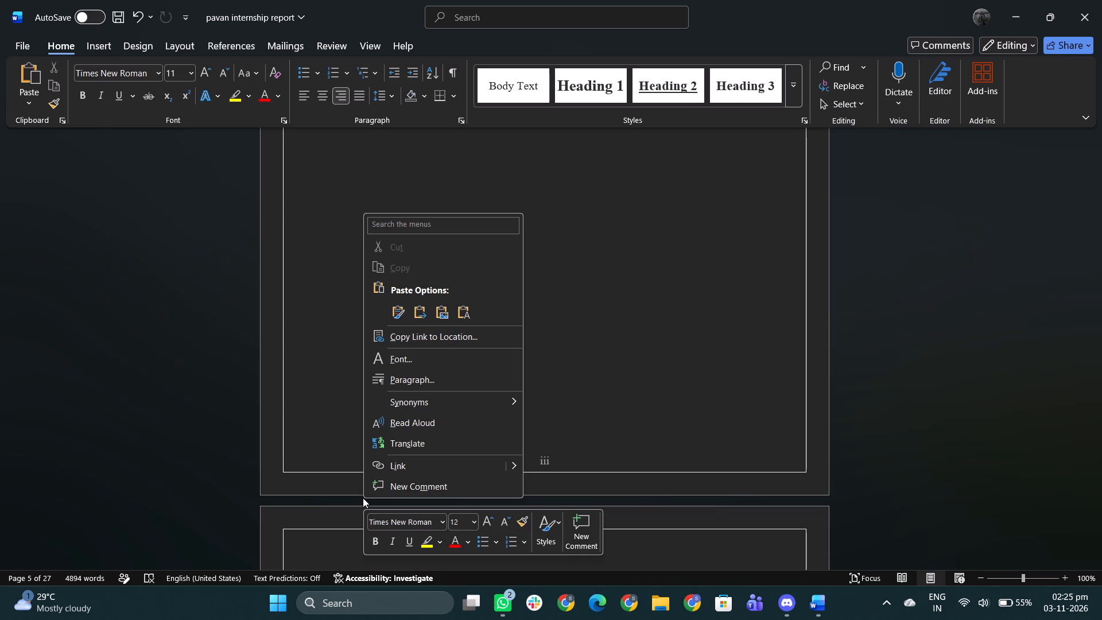
click(590, 359)
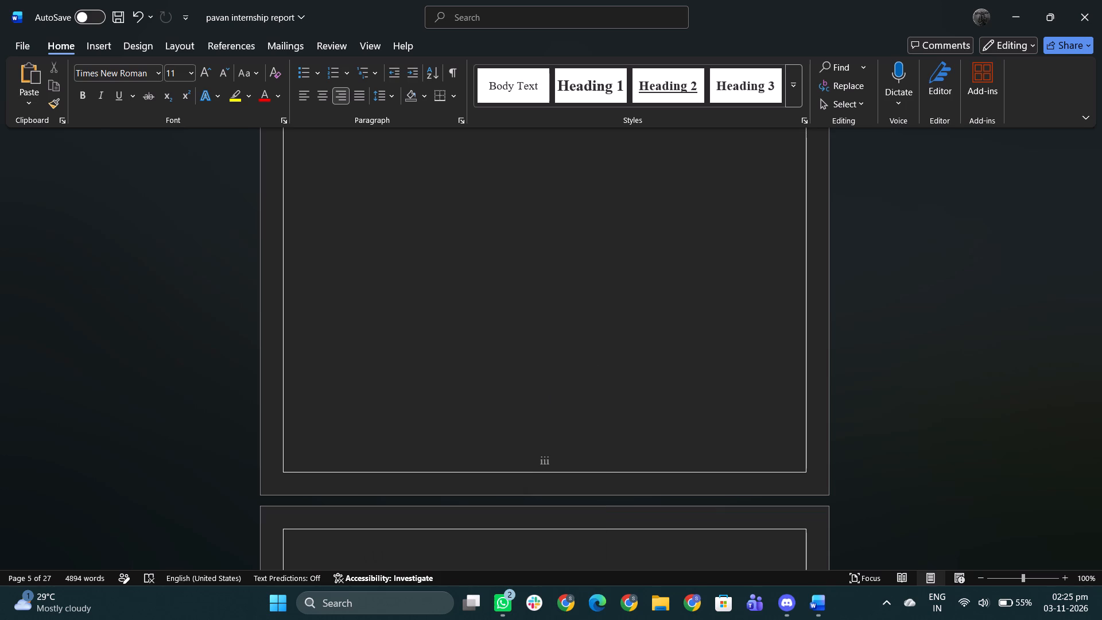
Go back over the abstract and acknowledgement pages, rechecking the acknowledgement's wording, paragraph layout and student signature block.
scroll(590, 359, up, 12)
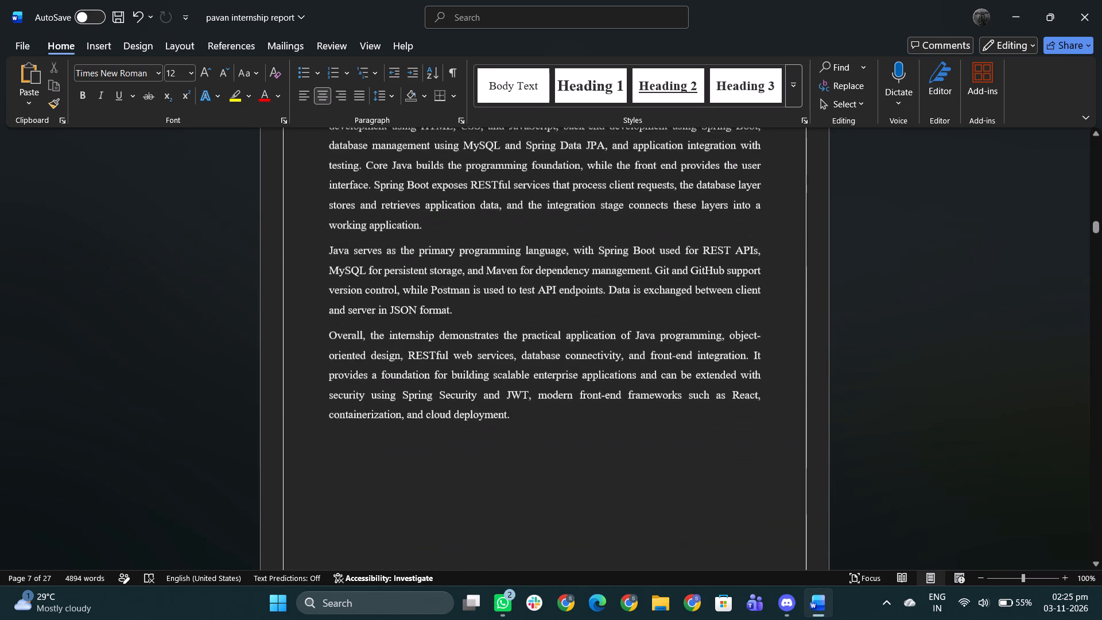
scroll(590, 359, up, 8)
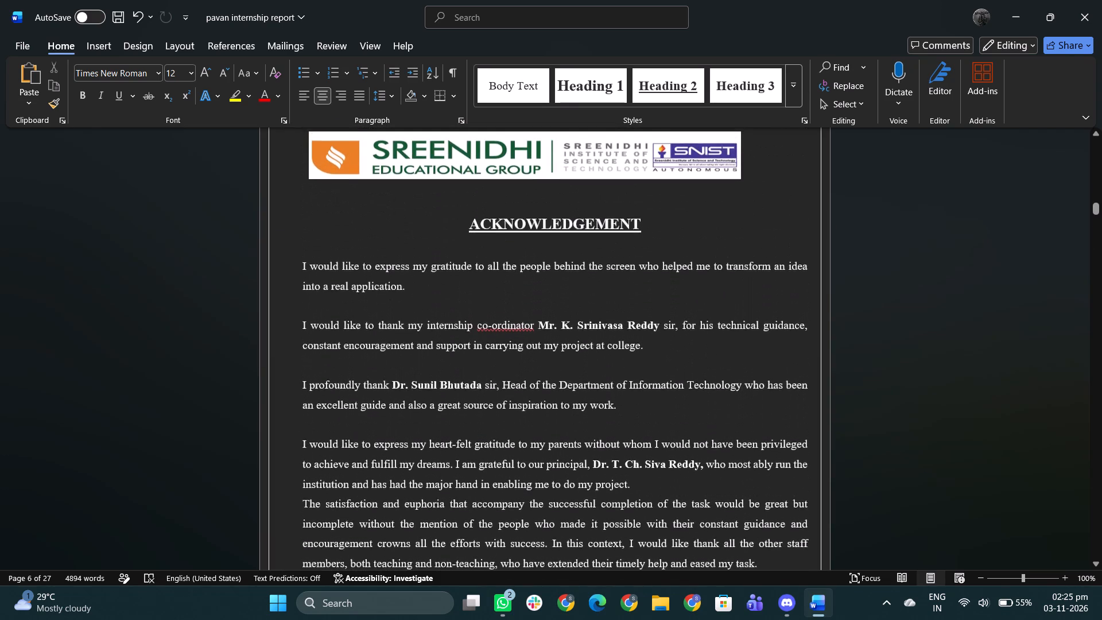
click(430, 291)
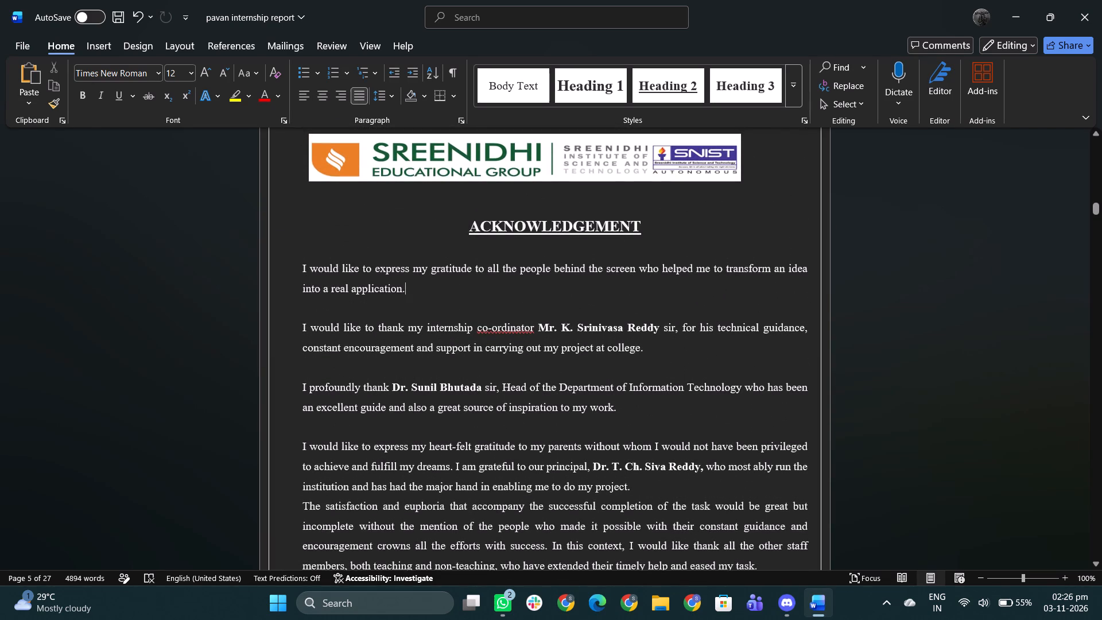
scroll(430, 291, down, 4)
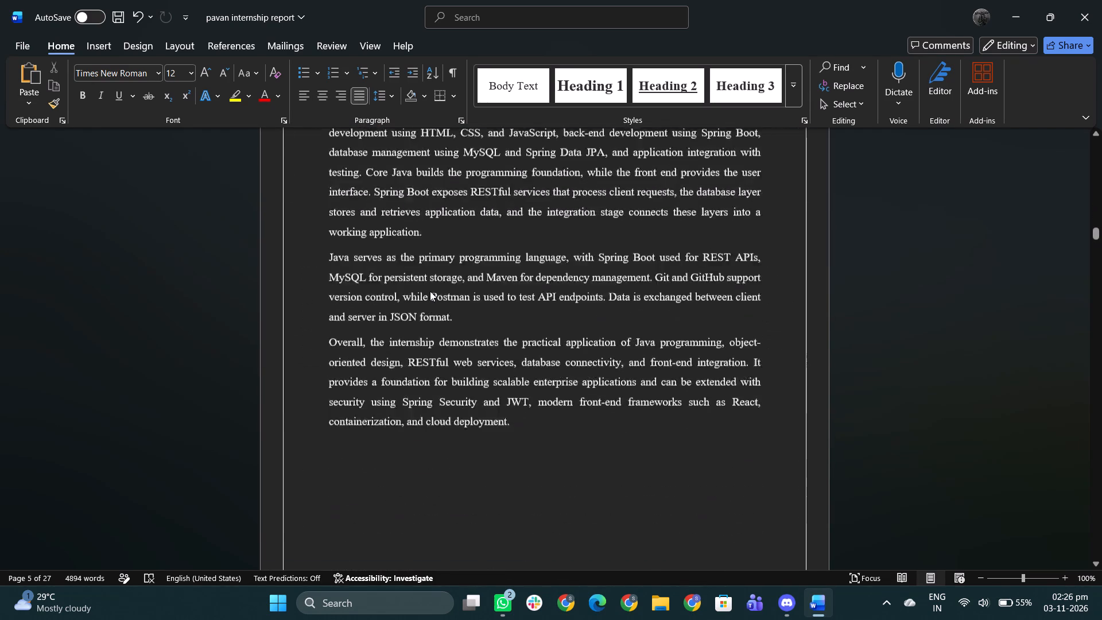
scroll(430, 291, up, 5)
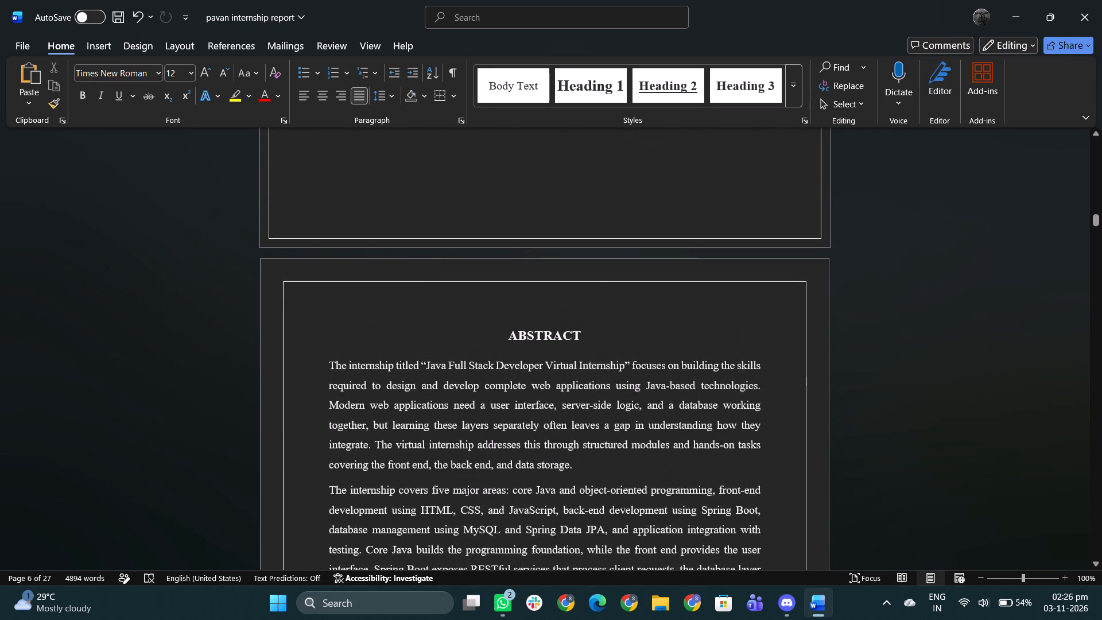
scroll(430, 291, up, 3)
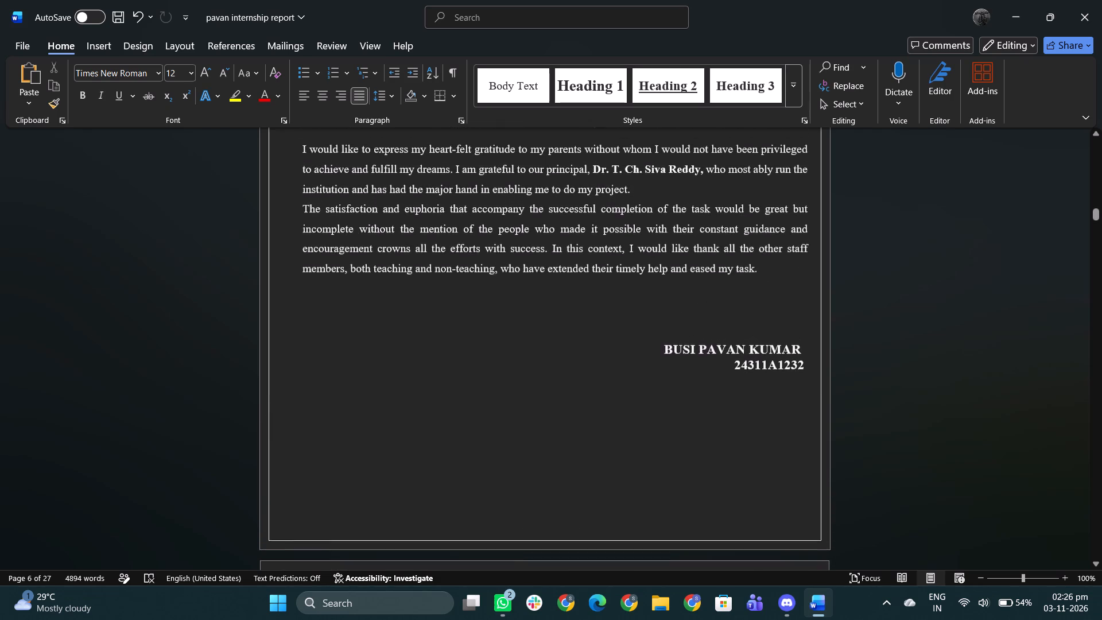
scroll(430, 291, up, 3)
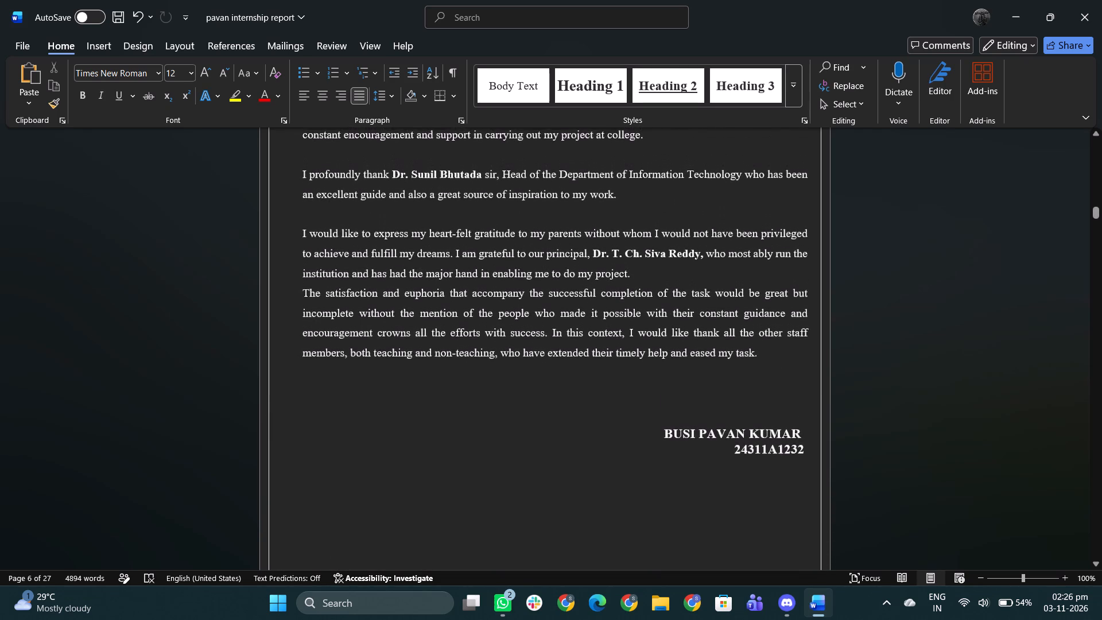
scroll(430, 291, up, 2)
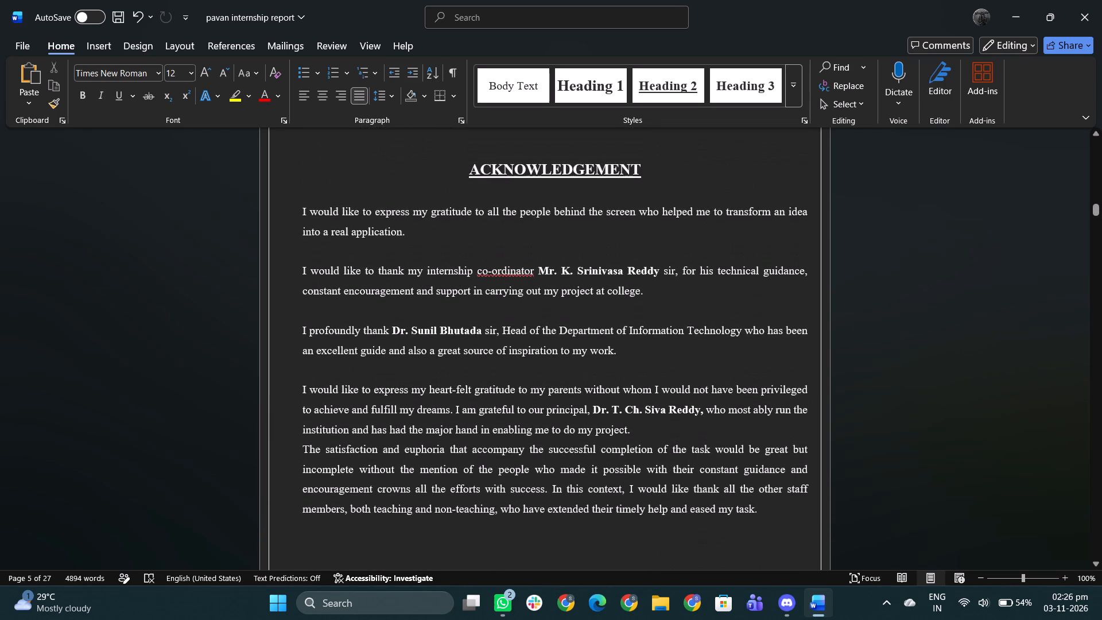
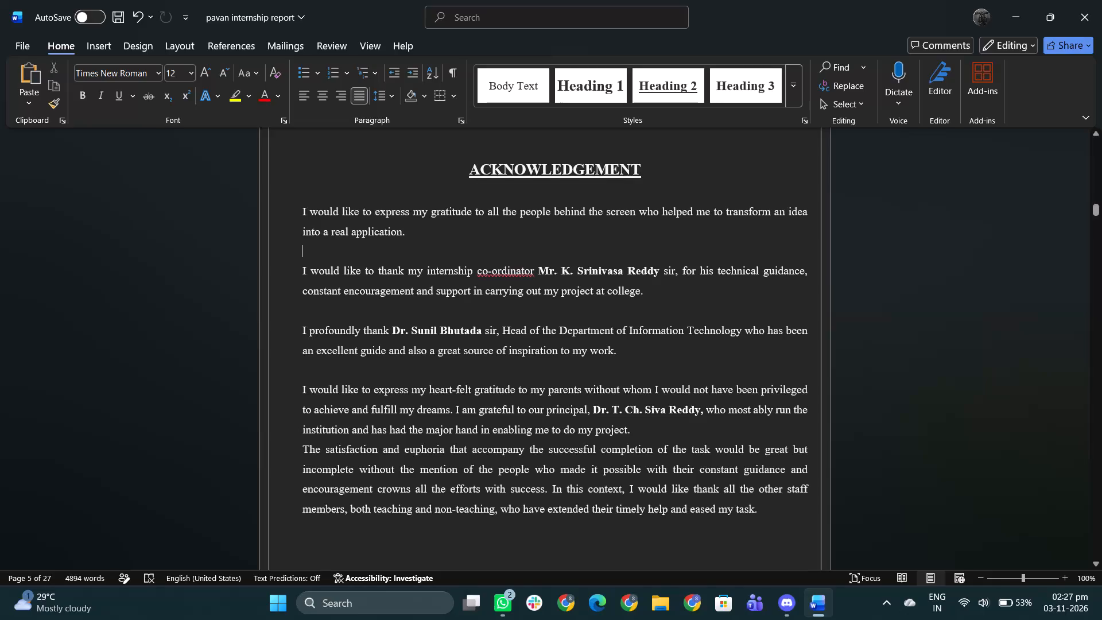
Paste the copied thank-you sentence for the internship guide into the blank line below the acknowledgement's opening paragraph.
key(ctrl+v)
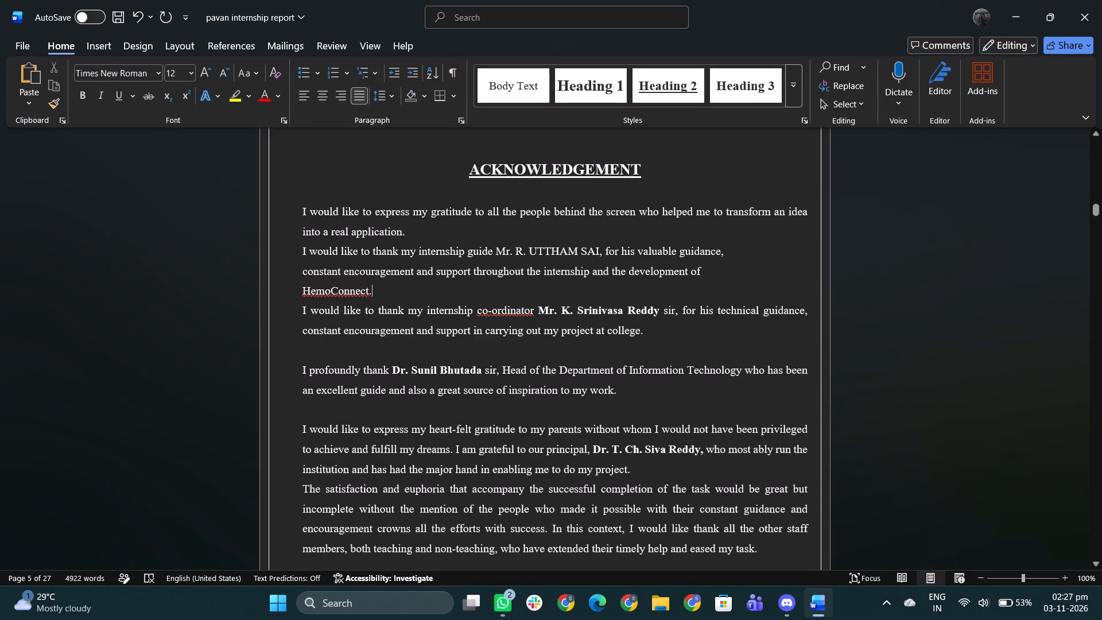
Replace the flagged word "HemoConnect" in the internship guide sentence with the spelling suggestion "Hem Connect".
click(335, 291)
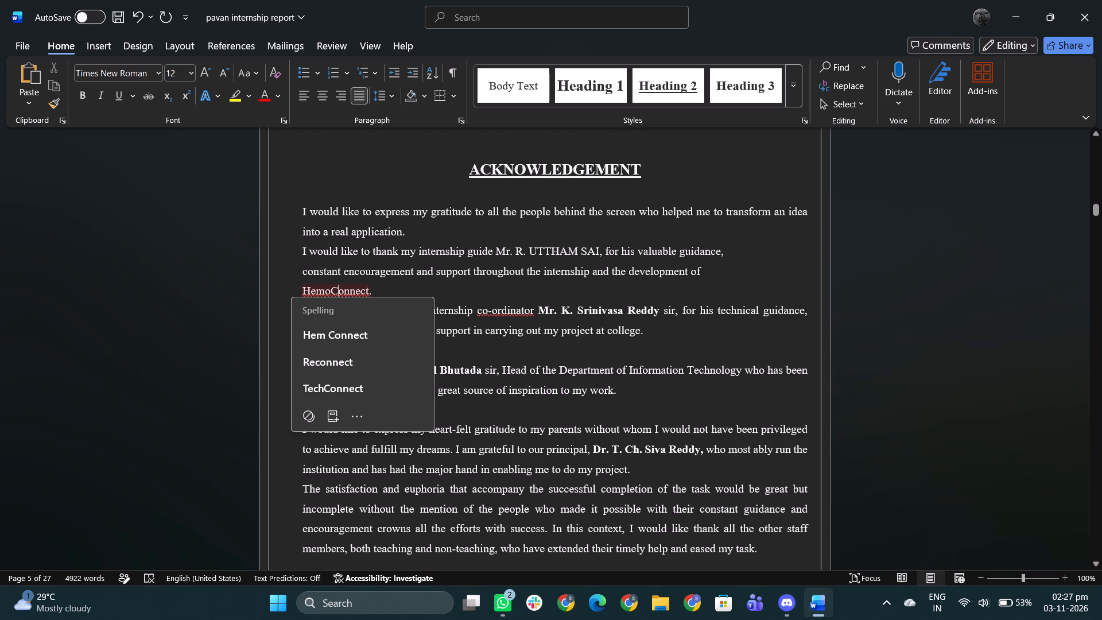
click(335, 324)
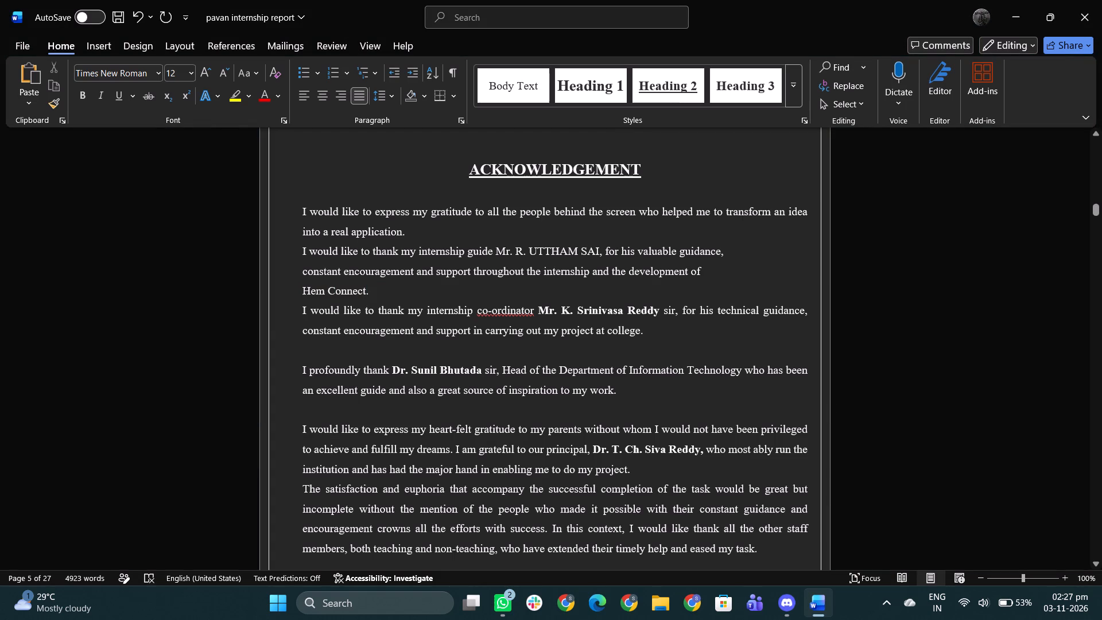
Remove the internship guide's name from the pasted acknowledgement sentence and change the title to "Mrs.".
click(600, 254)
key(BackSpace)
key(BackSpace)
key(BackSpace)
key(BackSpace)
key(BackSpace)
key(BackSpace)
key(BackSpace)
key(BackSpace)
key(BackSpace)
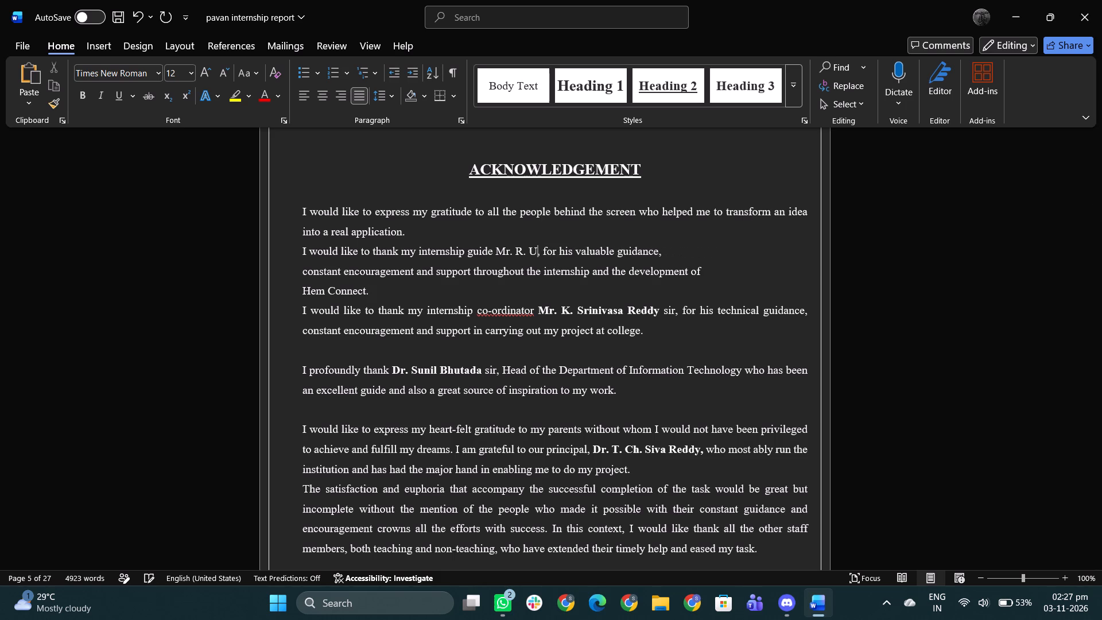
key(BackSpace)
key(BackSpace)
key(BackSpace)
key(BackSpace)
key(BackSpace)
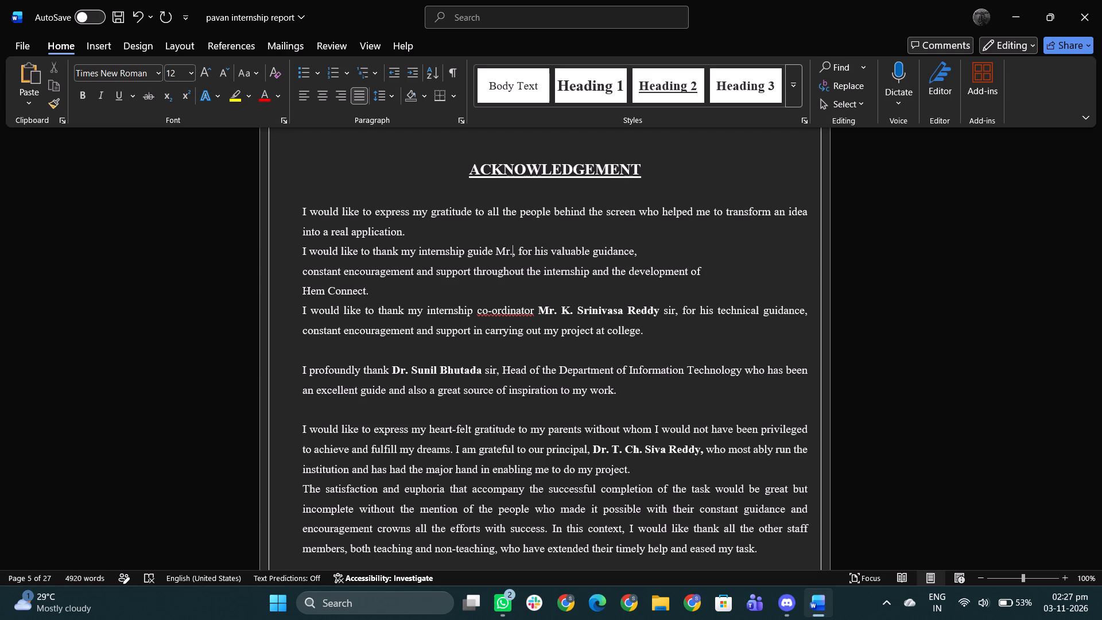
key(BackSpace)
key(s)
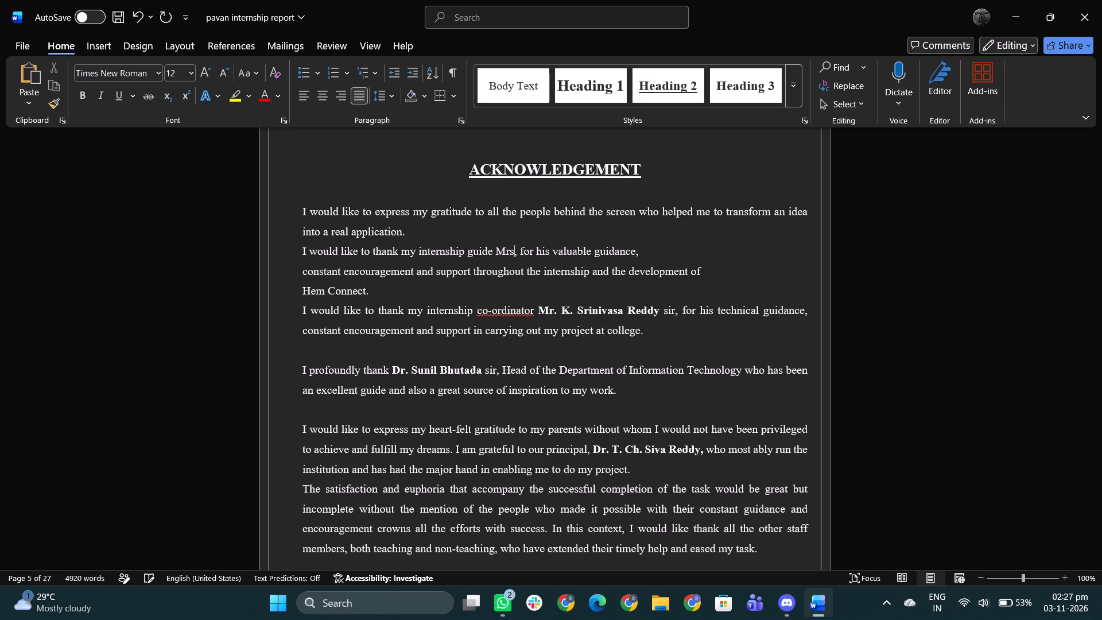
key(period)
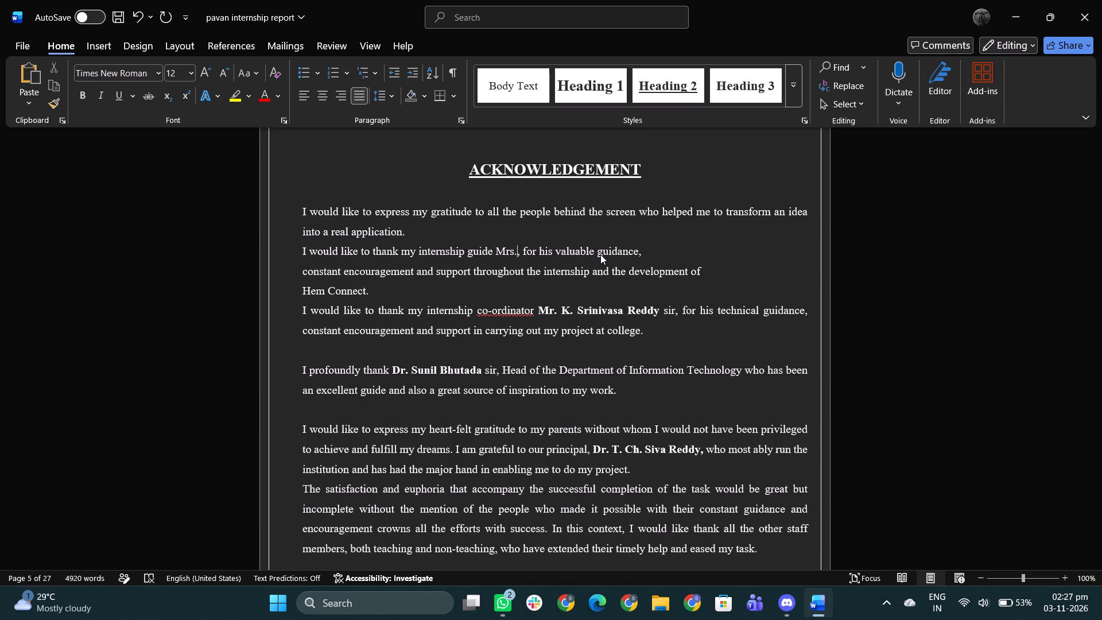
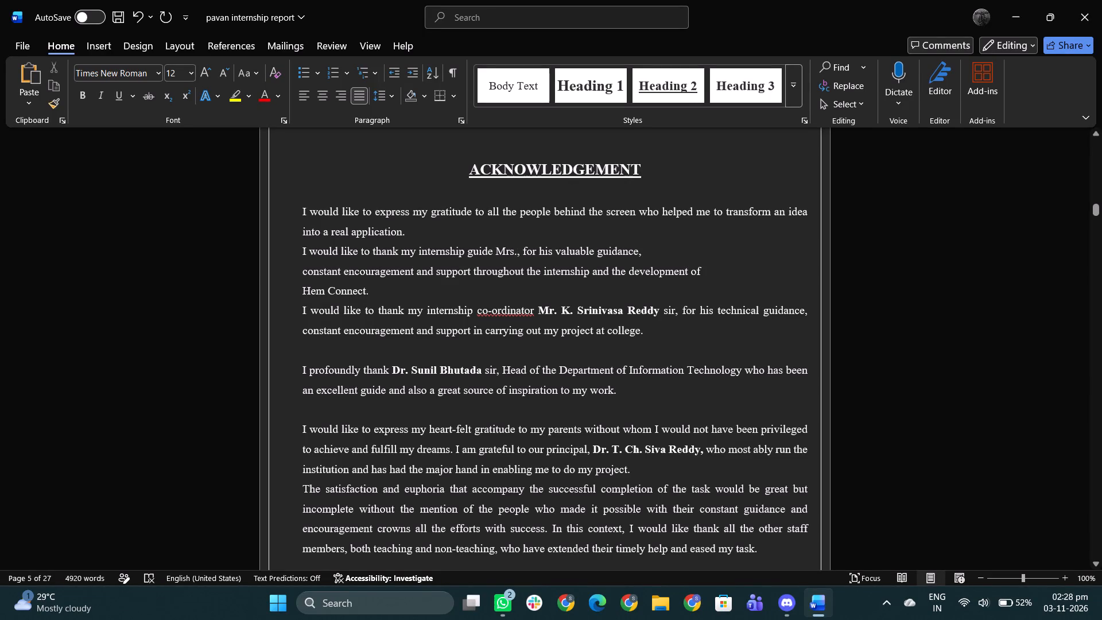
Enter the internship guide's name directly after "Mrs." in the acknowledgement's thank-you sentence.
key(shift+t)
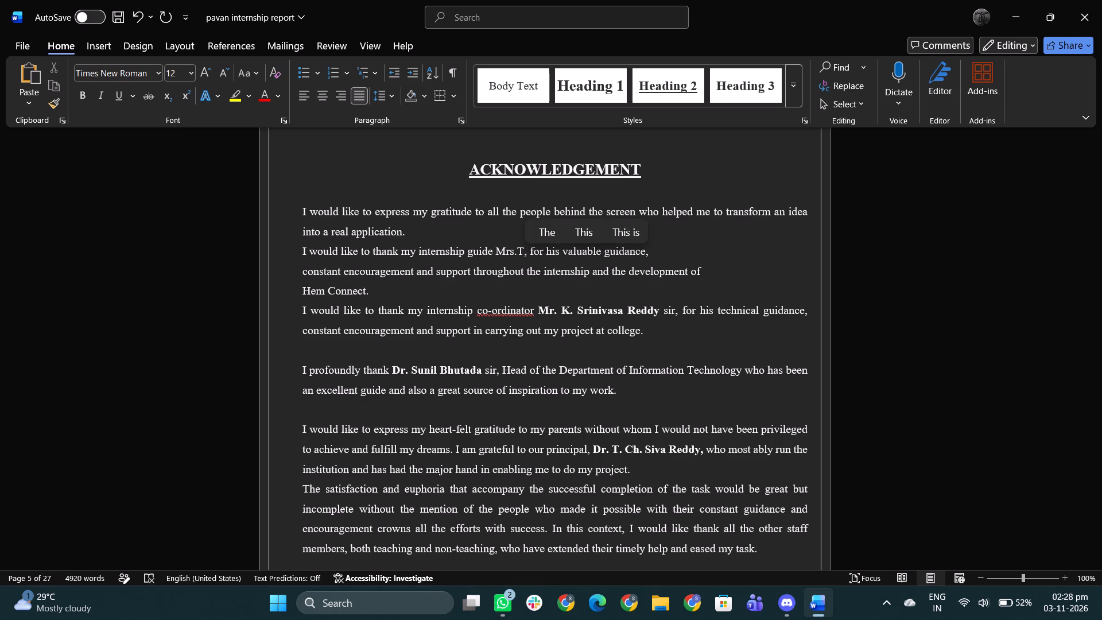
key(period)
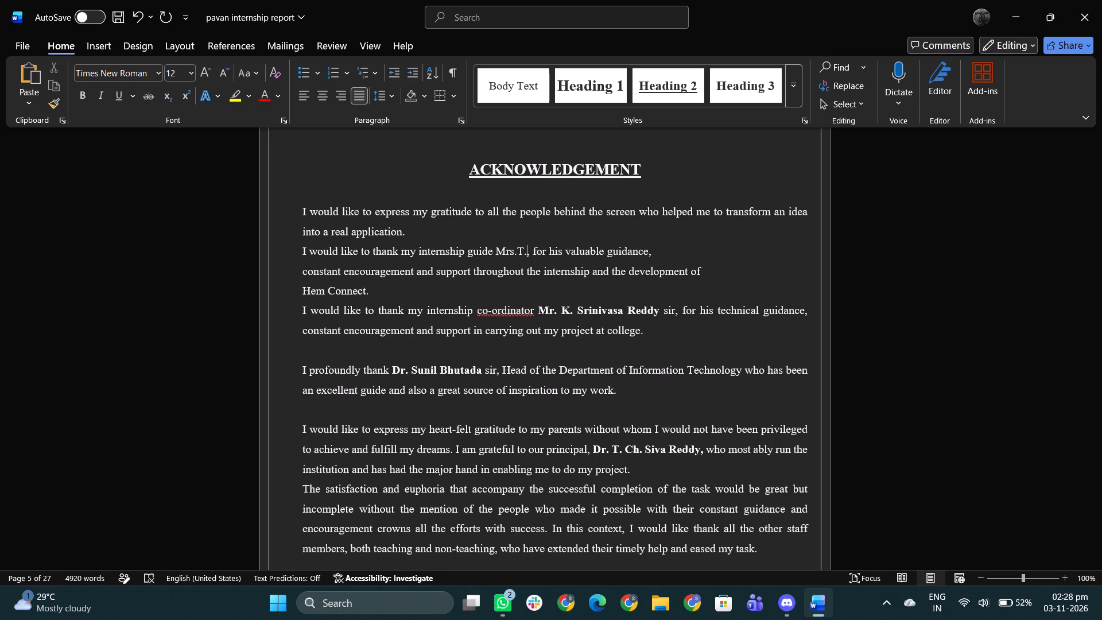
key(shift+s)
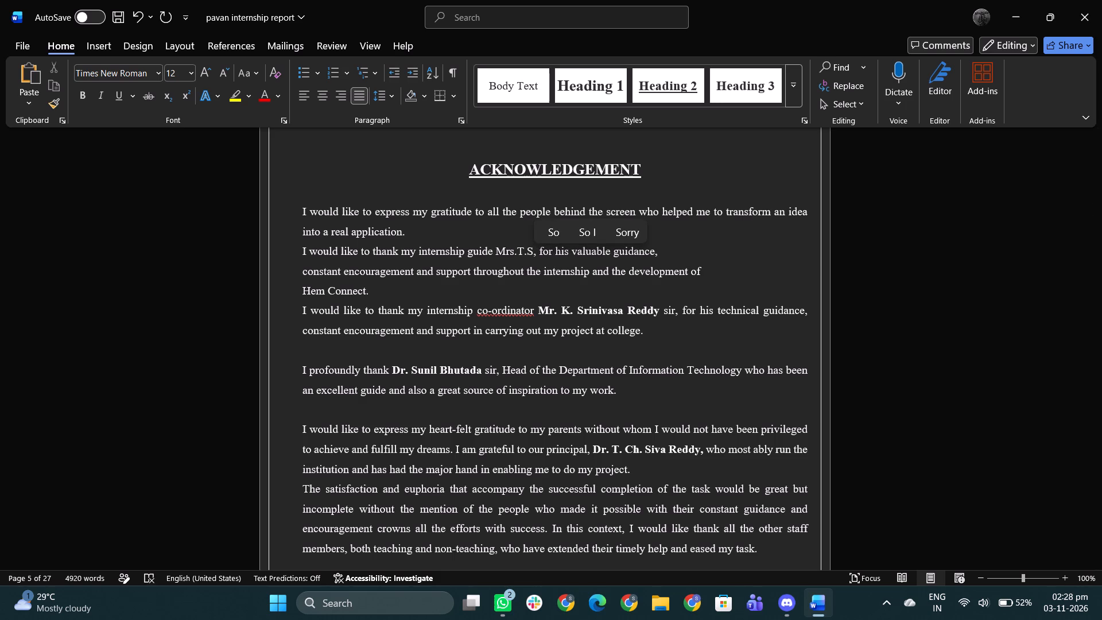
text(hir)
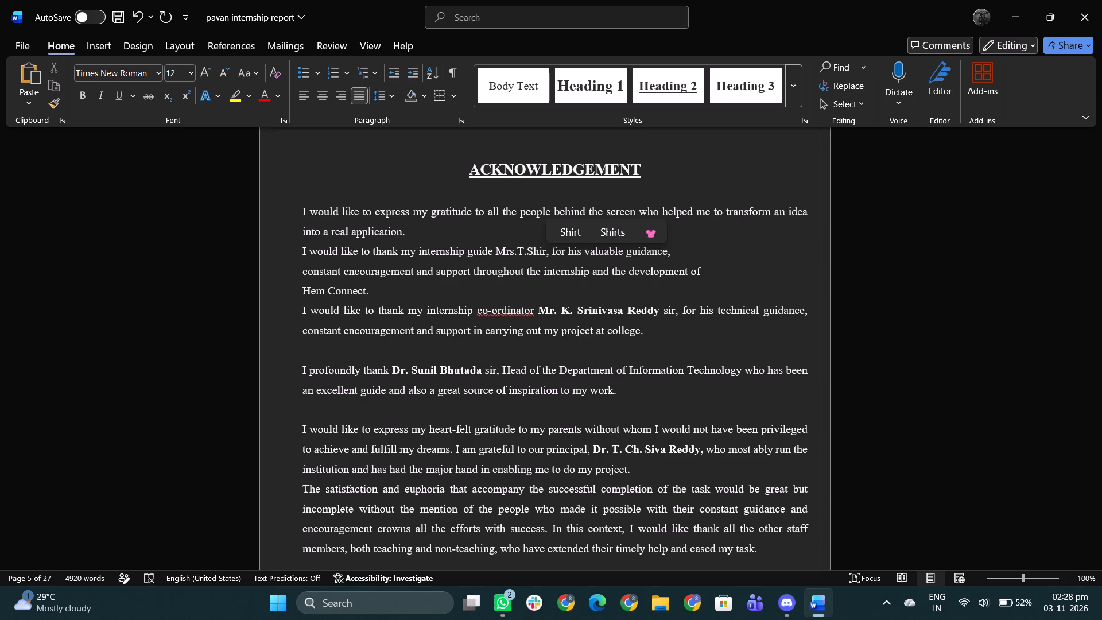
text(isha)
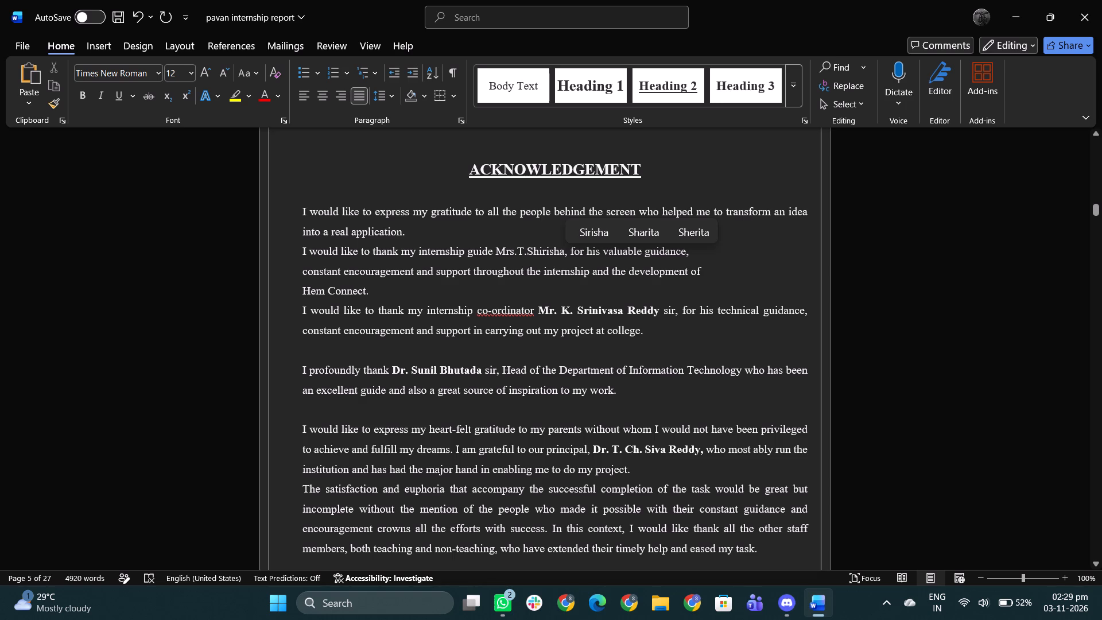
click(704, 253)
click(703, 269)
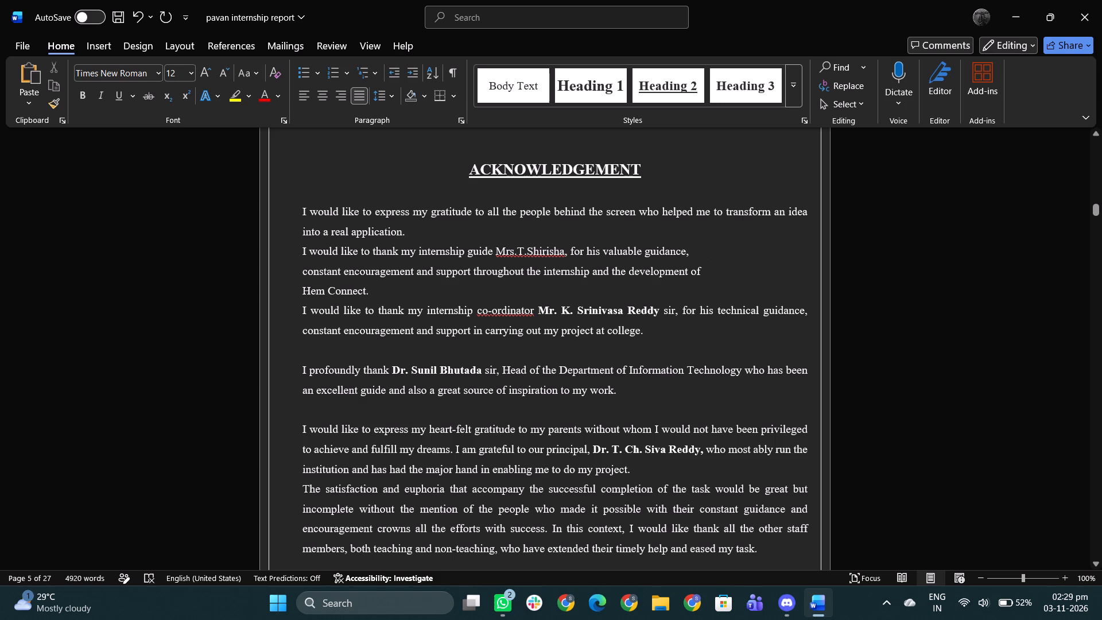
click(536, 252)
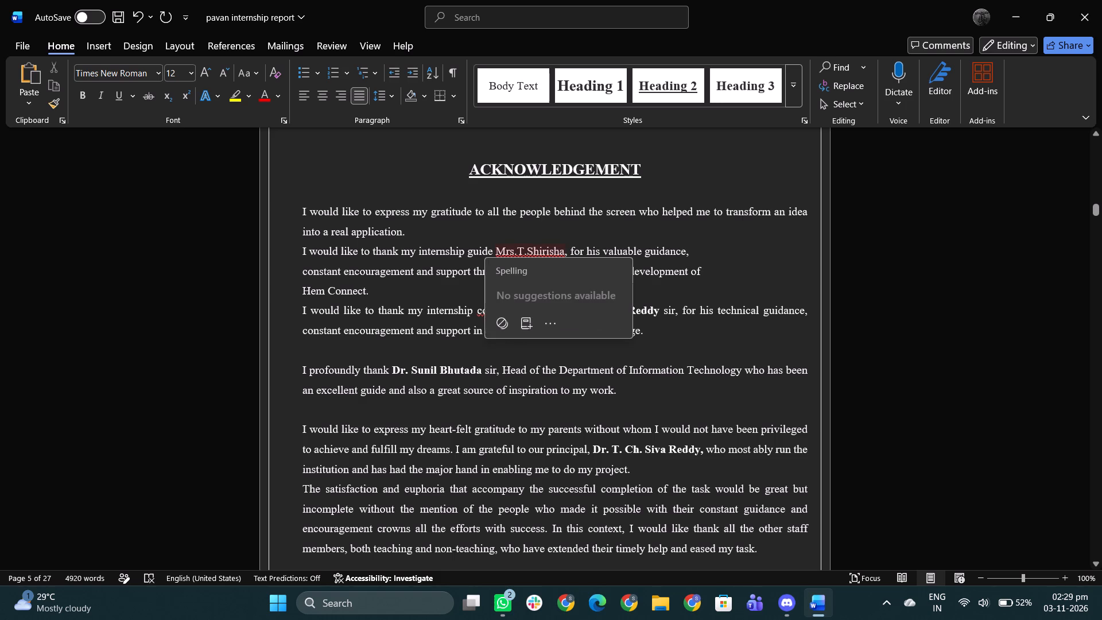
click(705, 249)
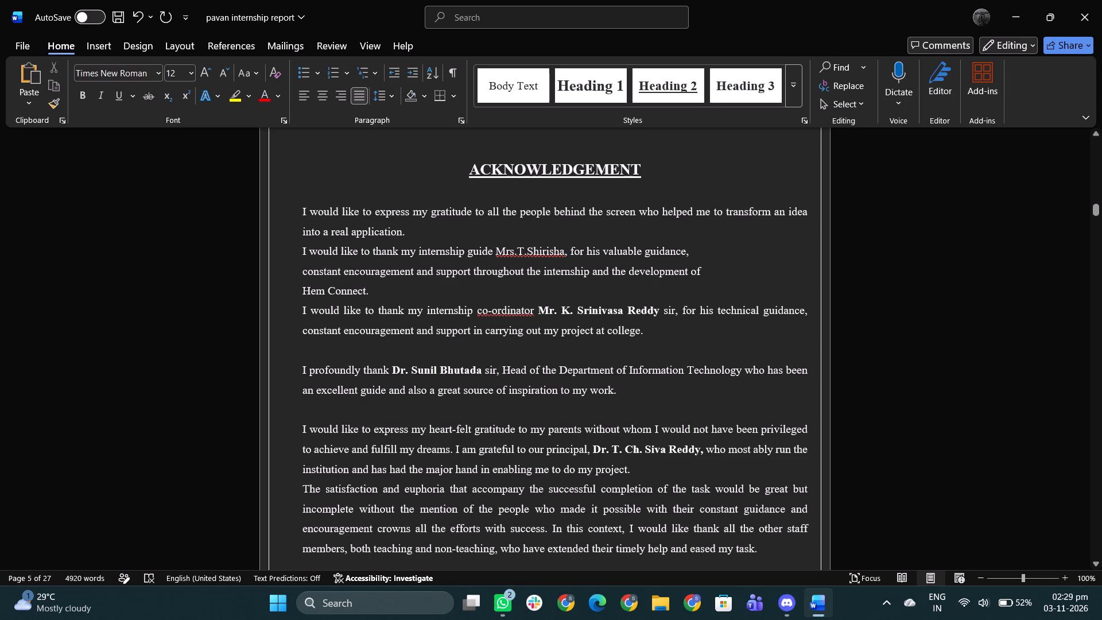
Make the internship guide's title and name bold in the thank-you sentence.
click(496, 249)
drag(496, 249, 509, 237)
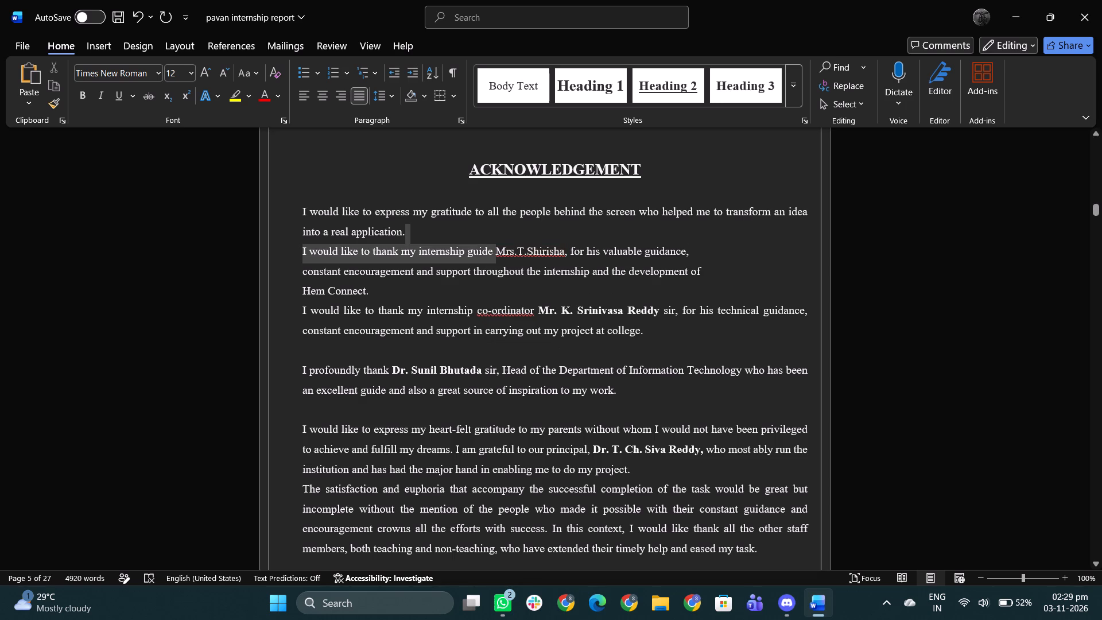
drag(509, 237, 591, 250)
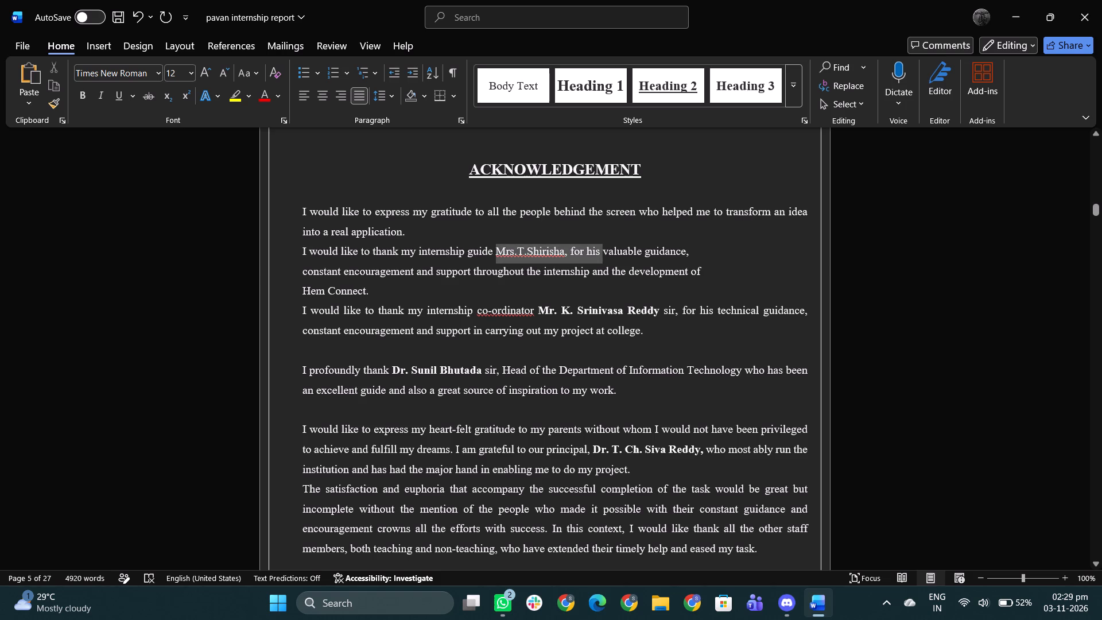
drag(591, 250, 565, 250)
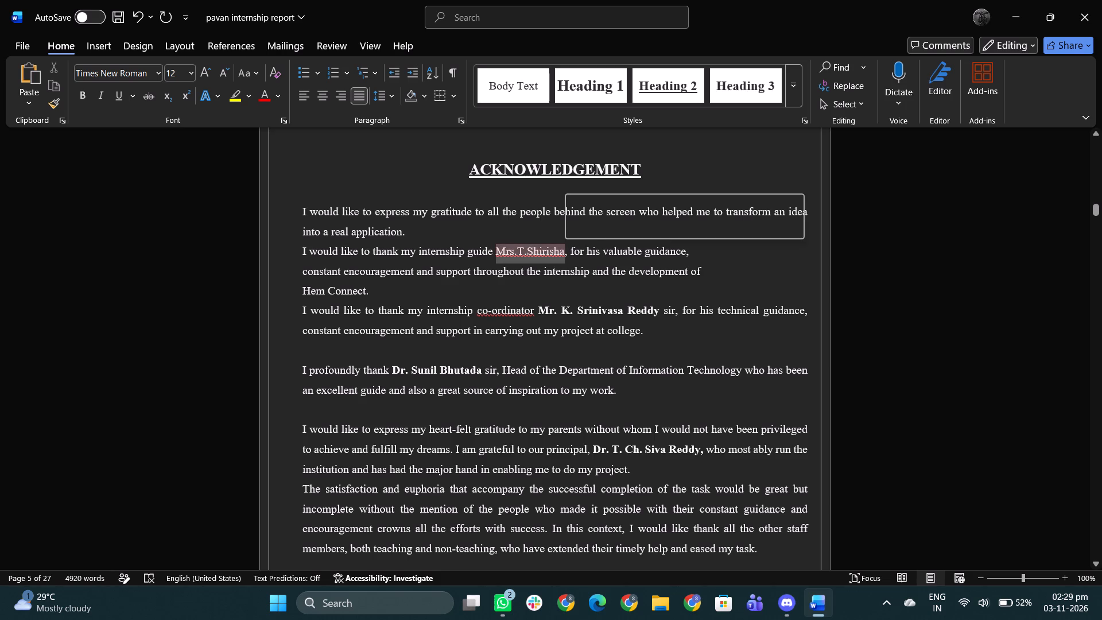
click(576, 217)
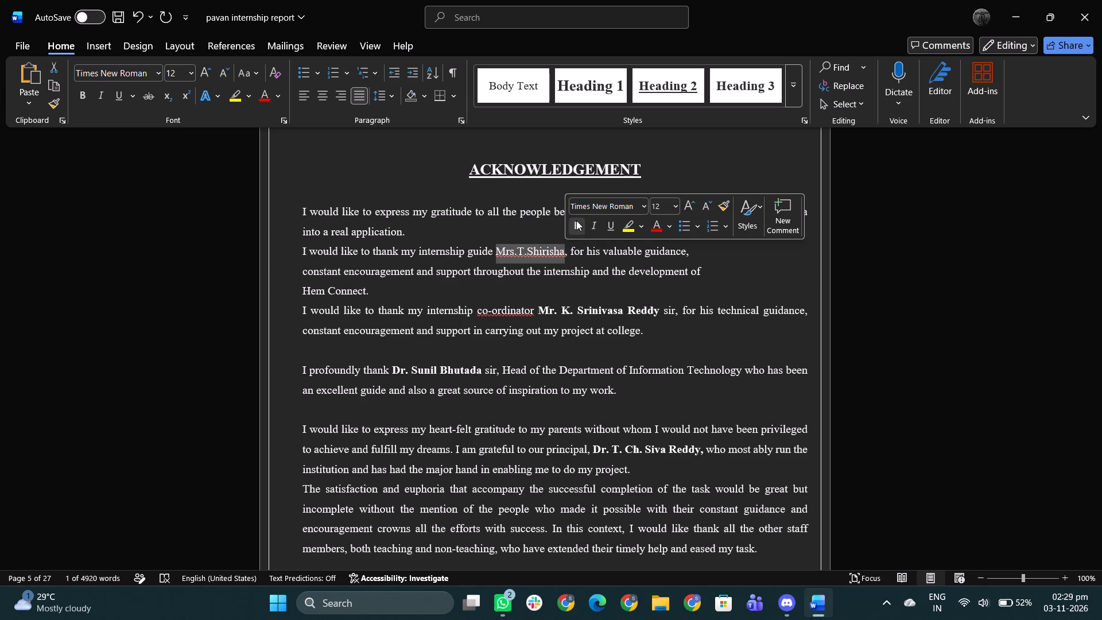
click(576, 220)
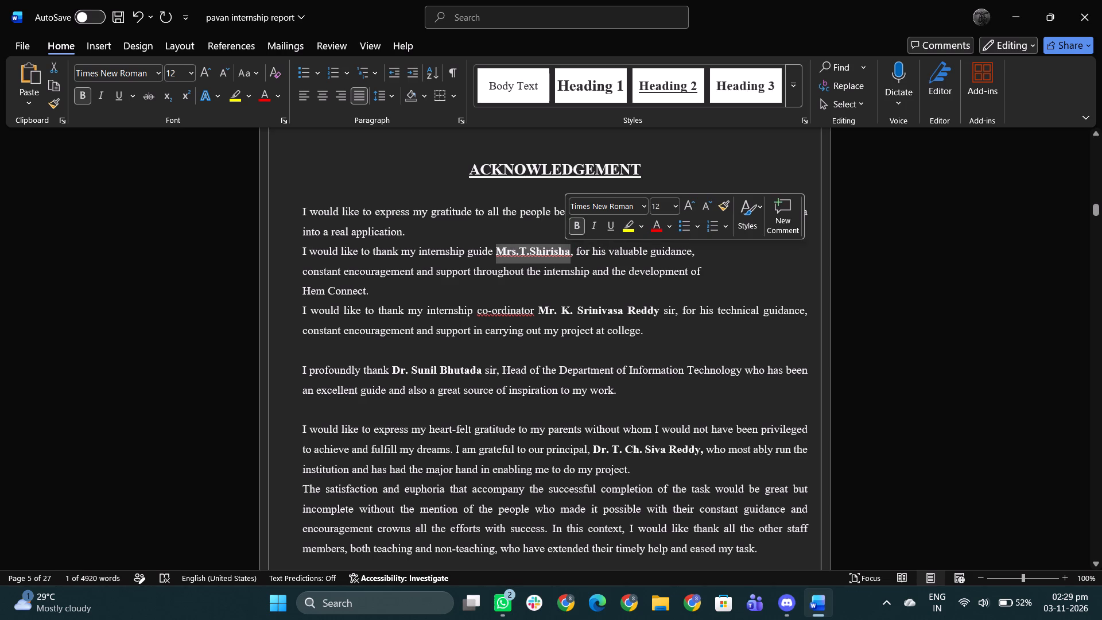
click(595, 255)
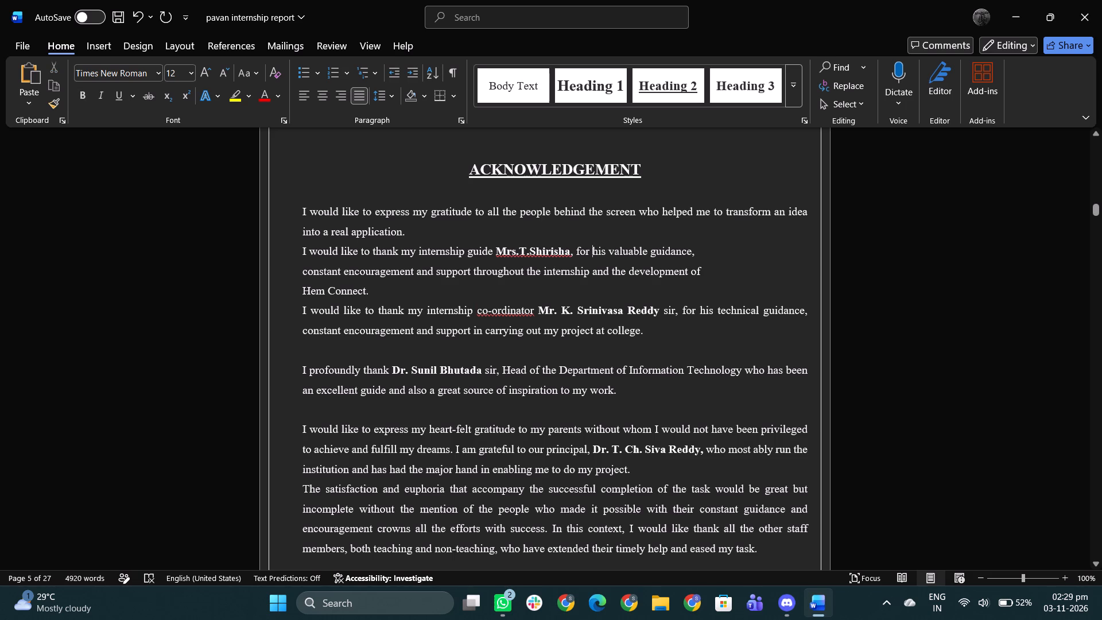
Insert a blank line between the acknowledgement's opening paragraph and the internship guide thank-you.
click(405, 234)
key(Return)
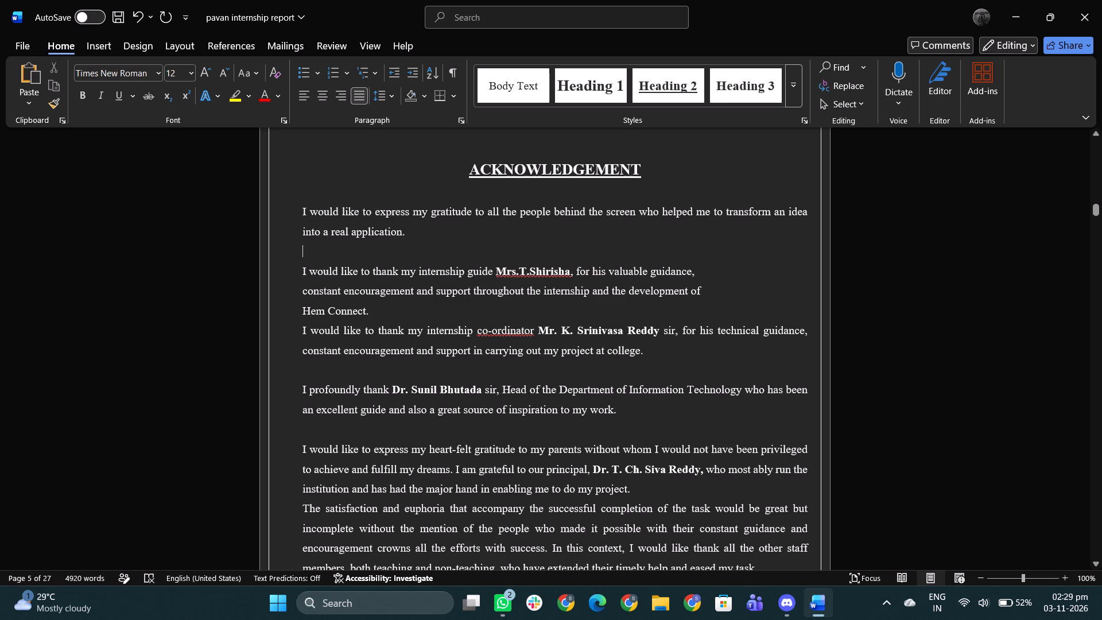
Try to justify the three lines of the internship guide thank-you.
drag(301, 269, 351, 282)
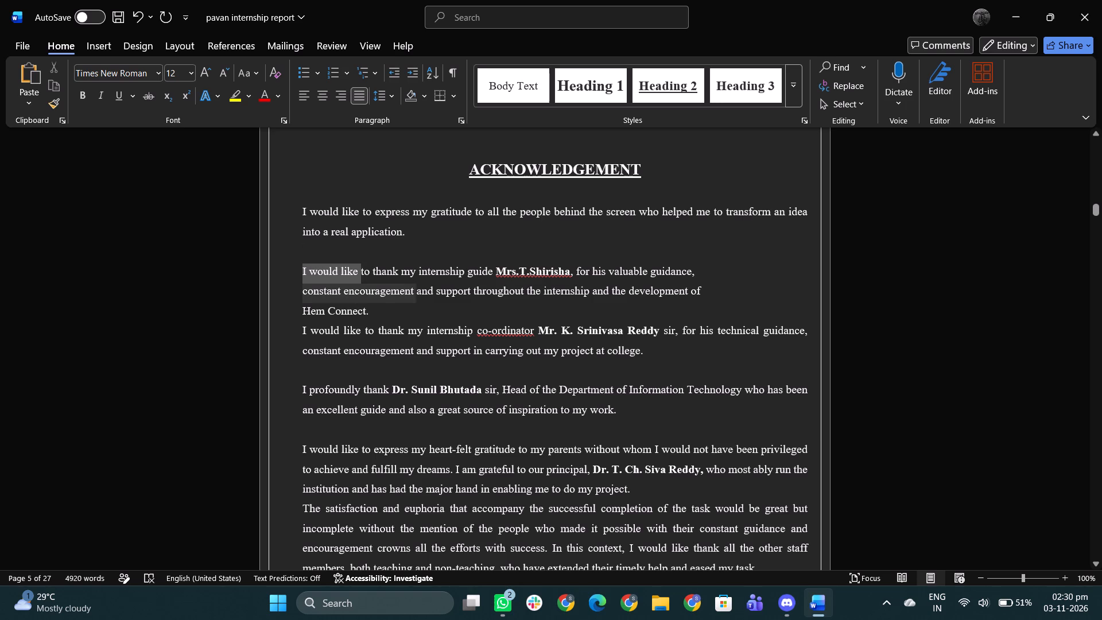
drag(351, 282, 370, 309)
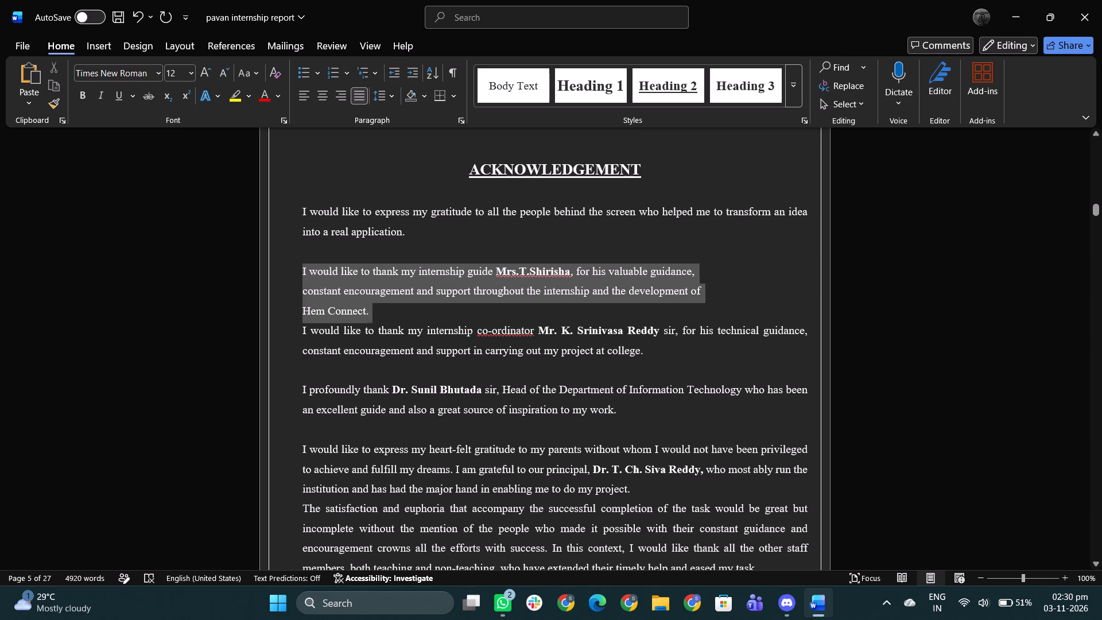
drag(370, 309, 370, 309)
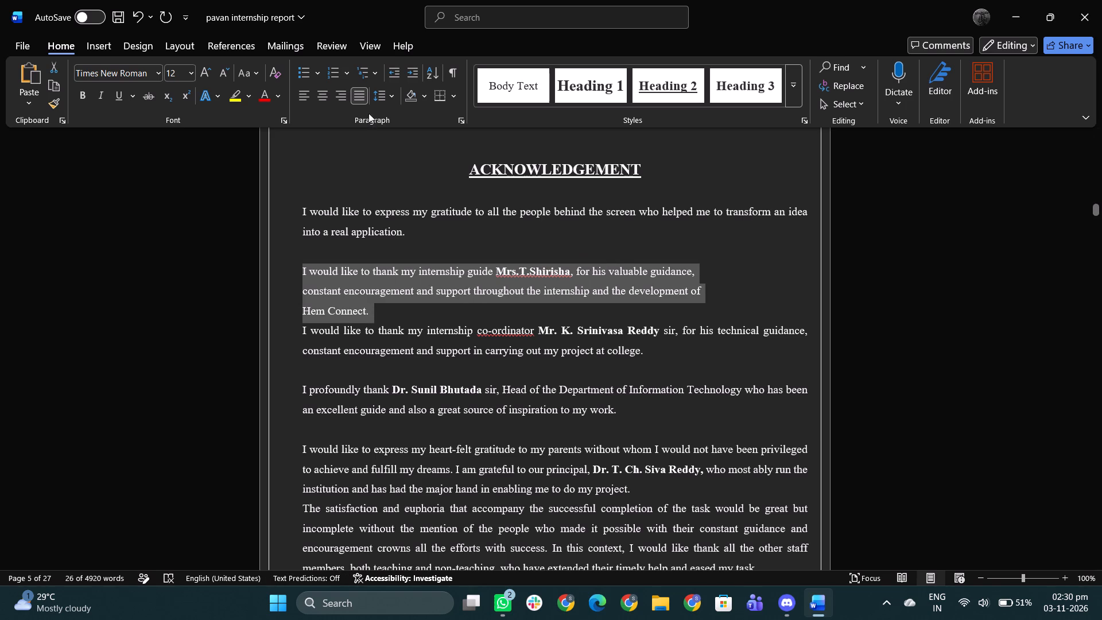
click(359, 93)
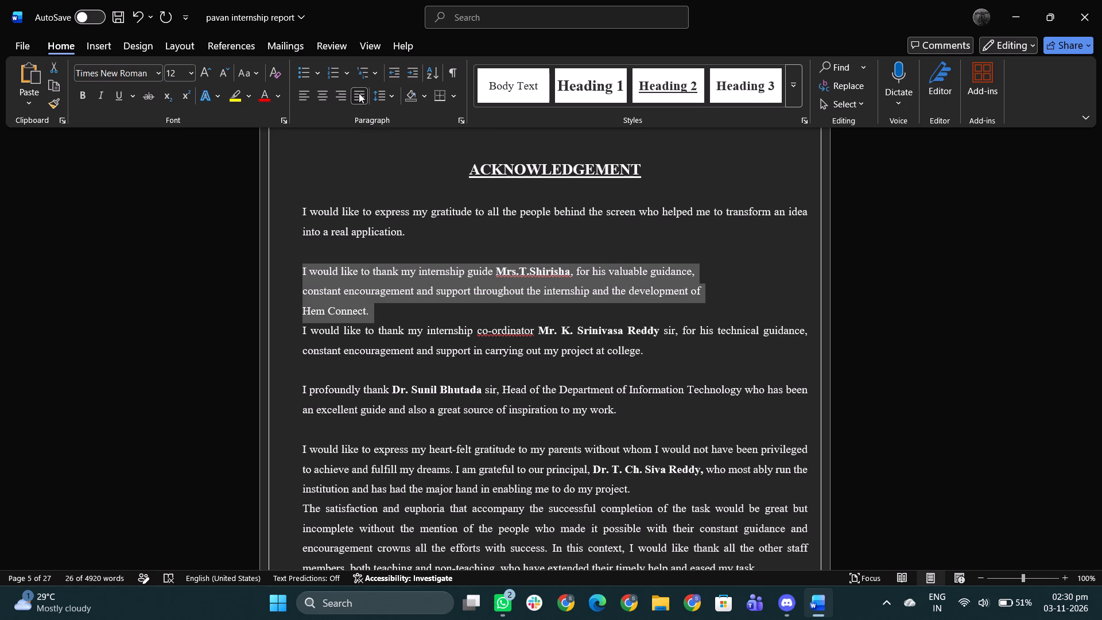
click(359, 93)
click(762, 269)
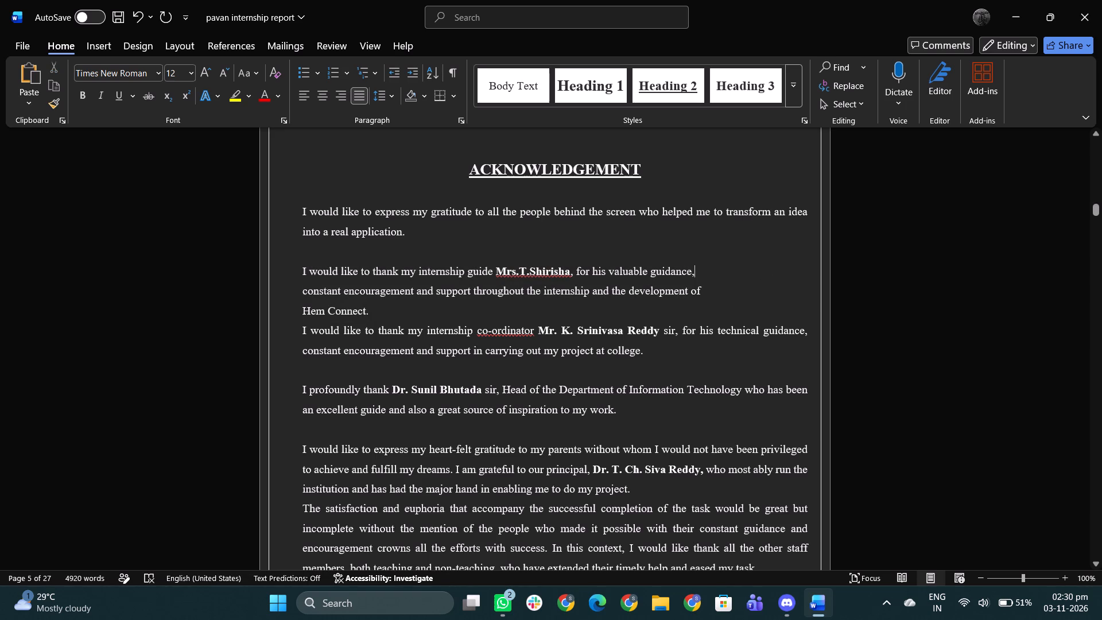
Join the three broken lines of the internship guide thank-you into one paragraph, adding spaces after "guidance," and before "Hem Connect".
click(300, 293)
key(BackSpace)
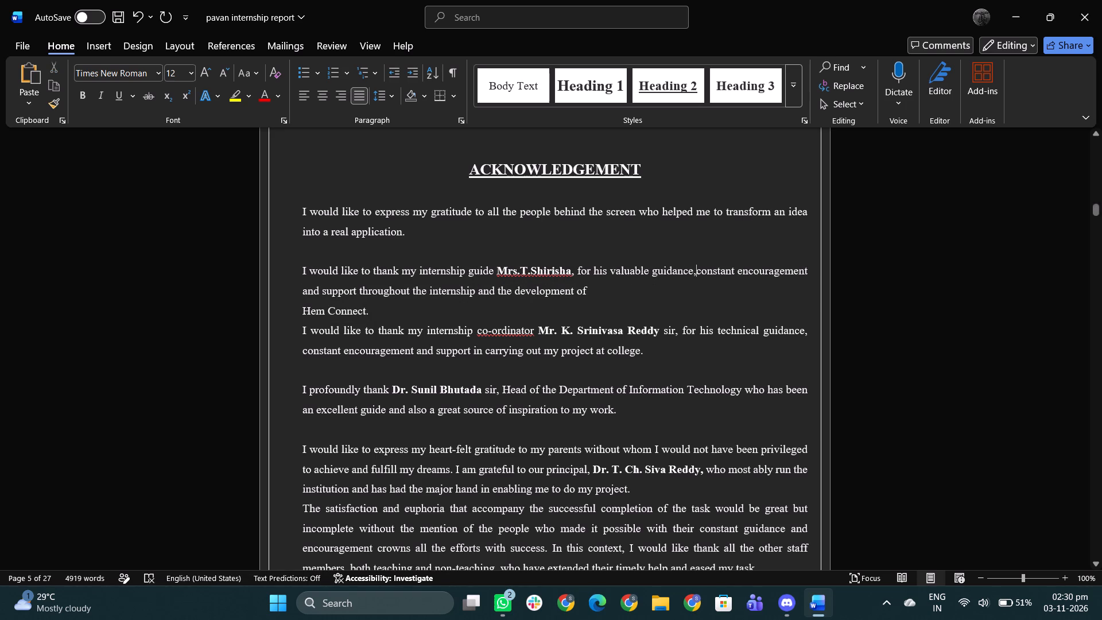
click(368, 317)
click(300, 315)
key(BackSpace)
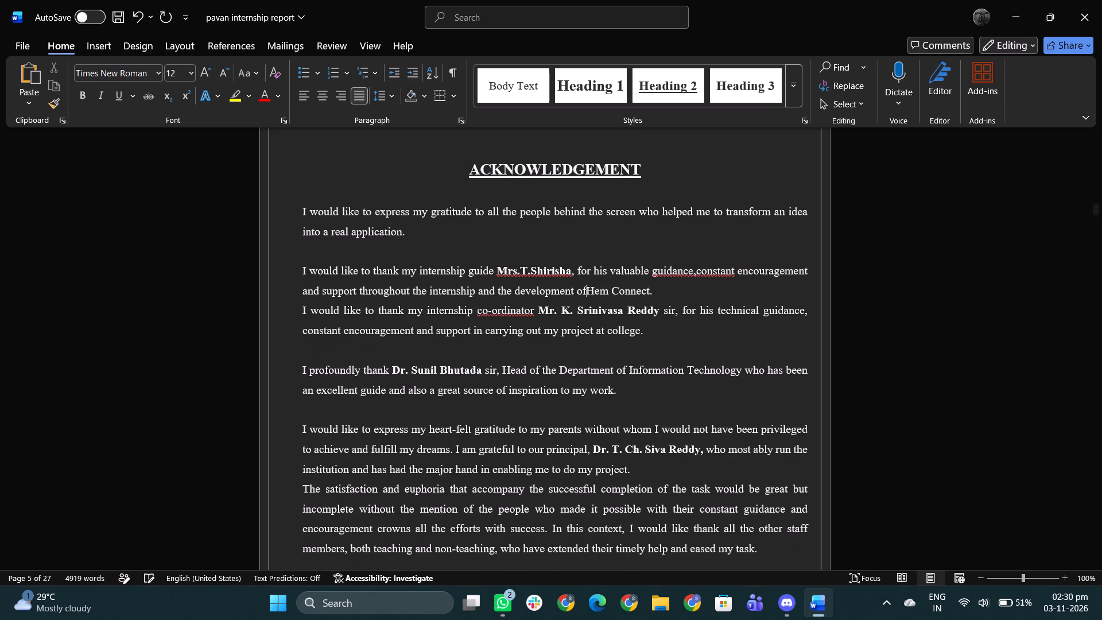
key(space)
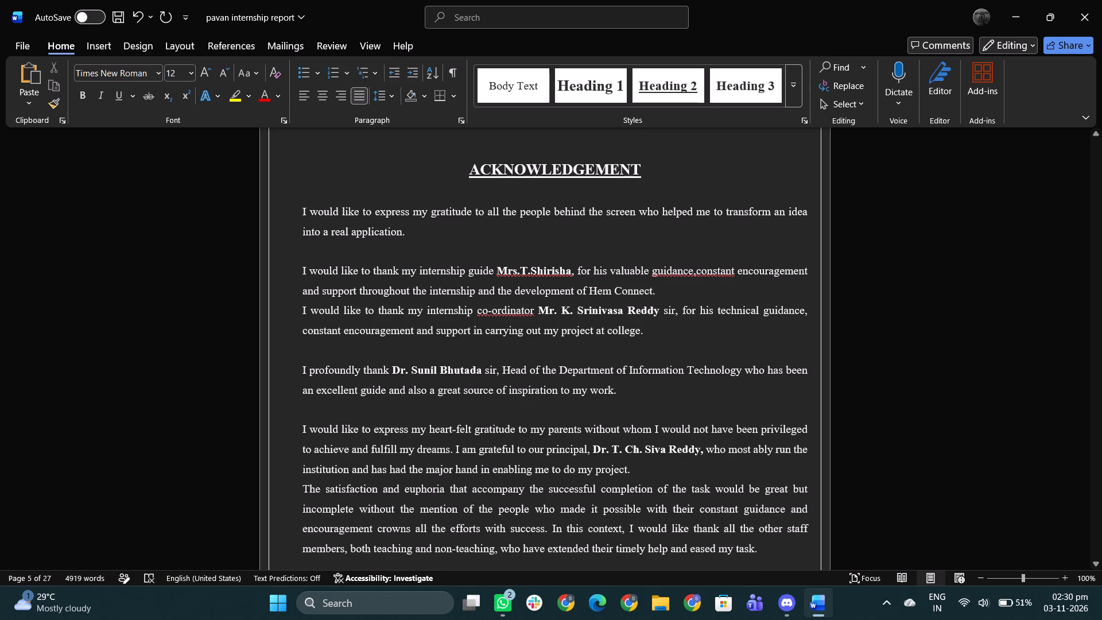
key(space)
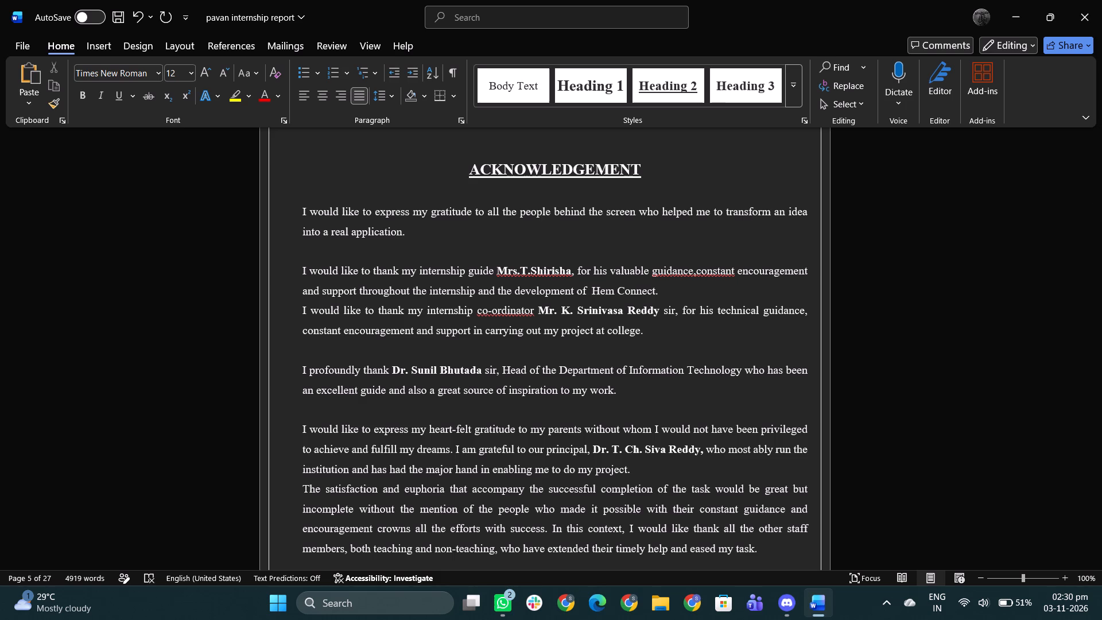
click(694, 270)
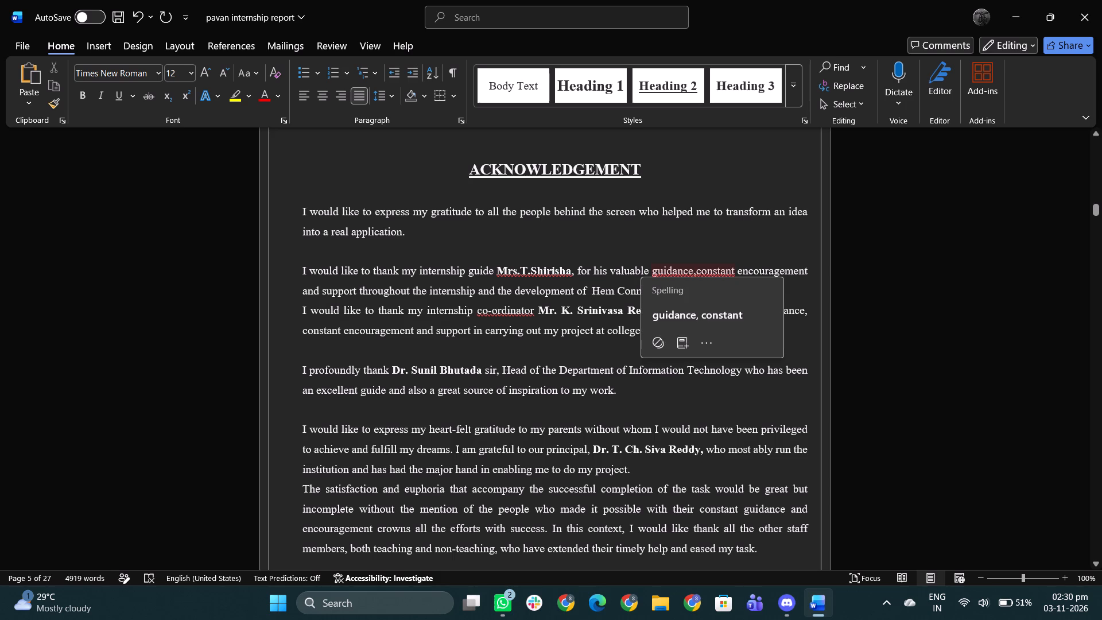
key(Right)
key(space)
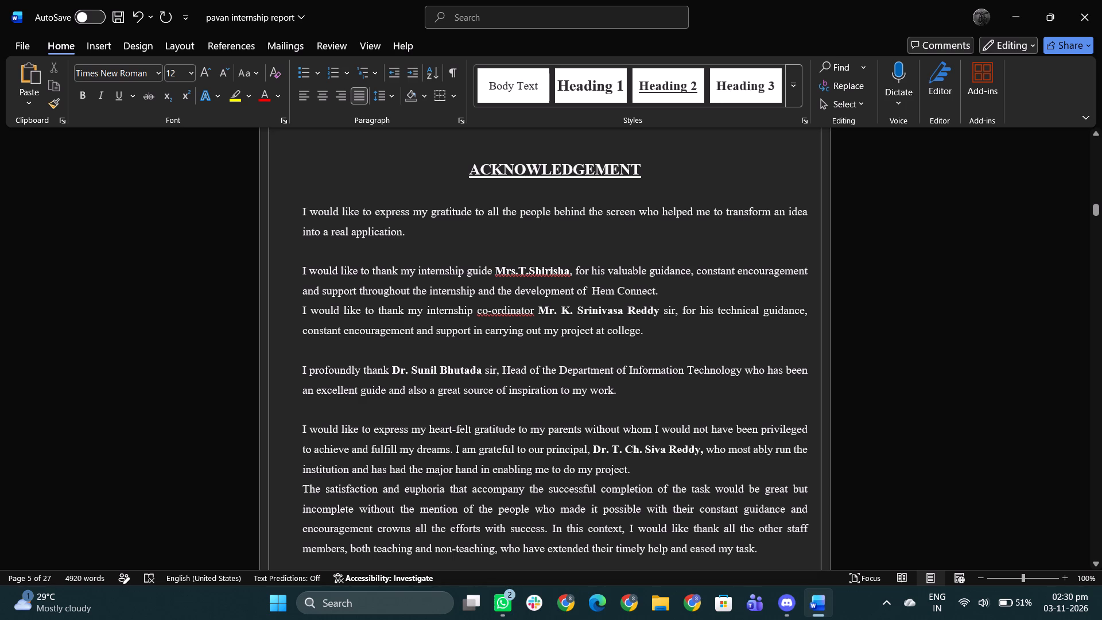
Insert a blank line between the internship guide thank-you and the internship co-ordinator paragraph.
click(663, 295)
key(Return)
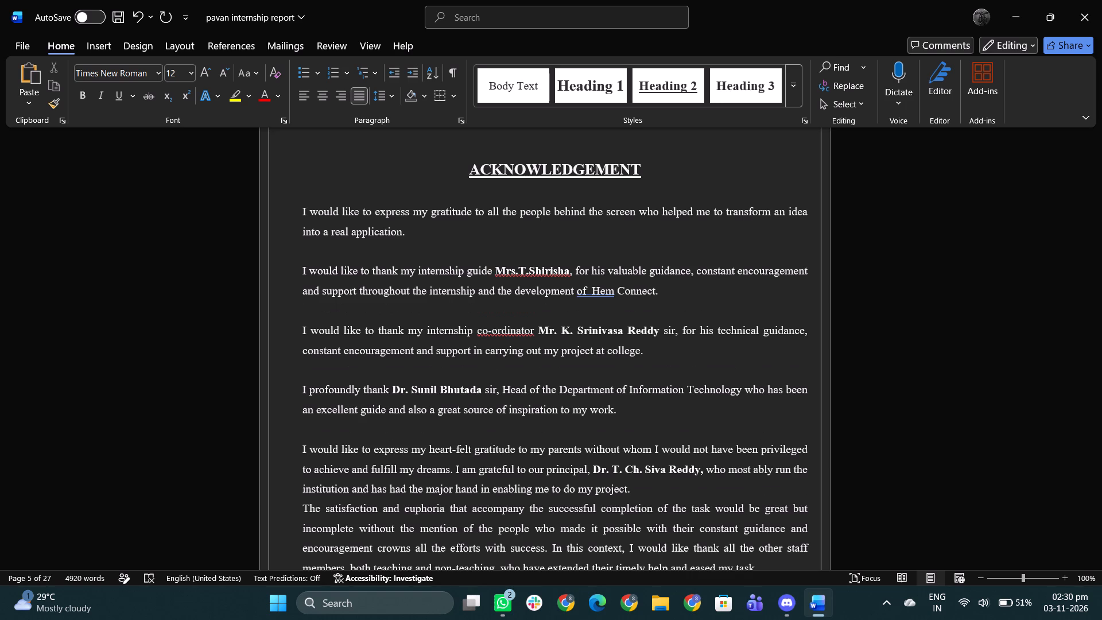
click(687, 302)
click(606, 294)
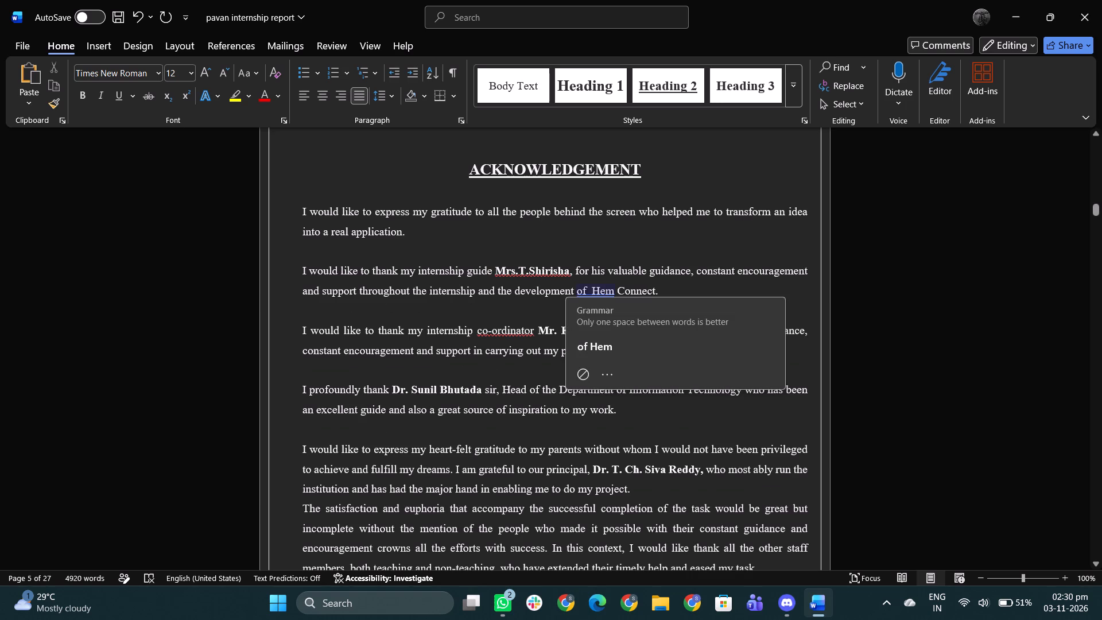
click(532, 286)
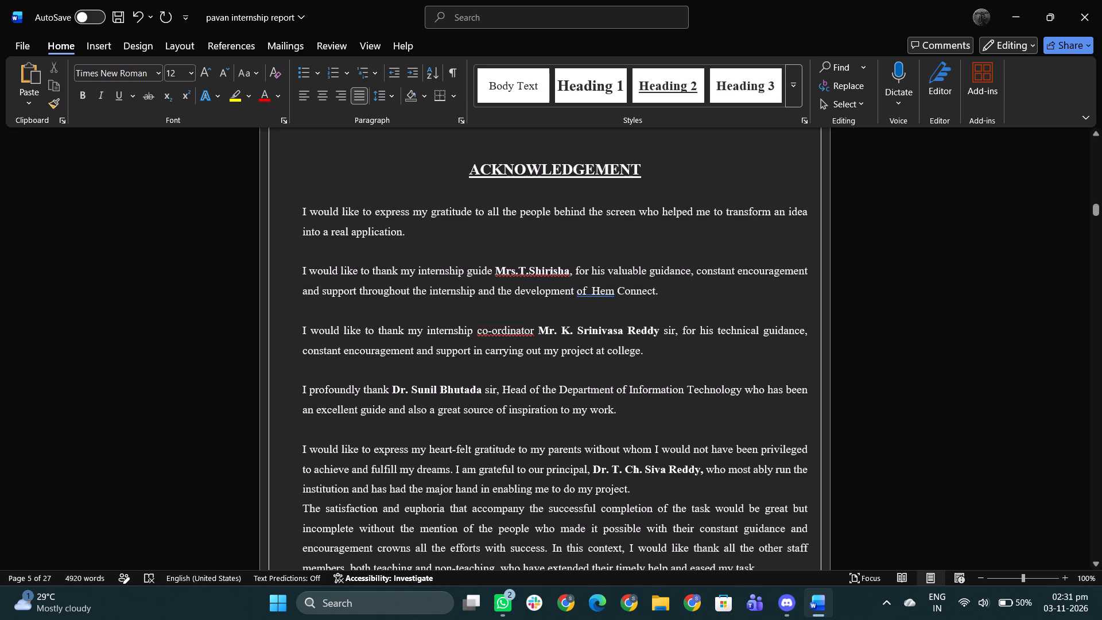
Review the rest of the acknowledgement, the abstract and the table of contents for layout and content.
scroll(556, 355, down, 3)
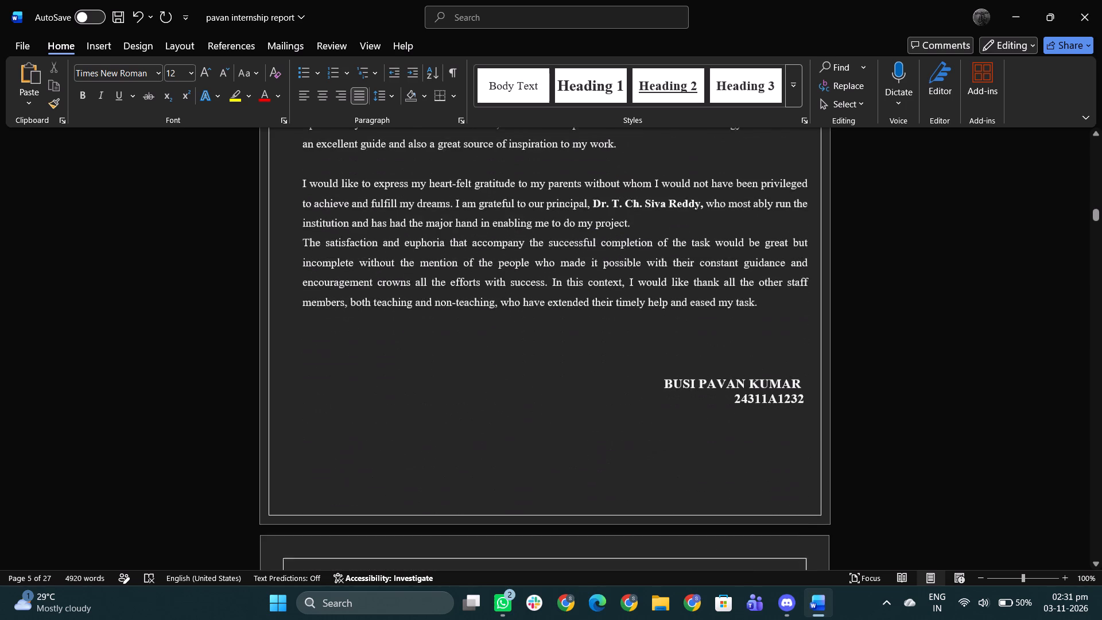
scroll(556, 355, down, 4)
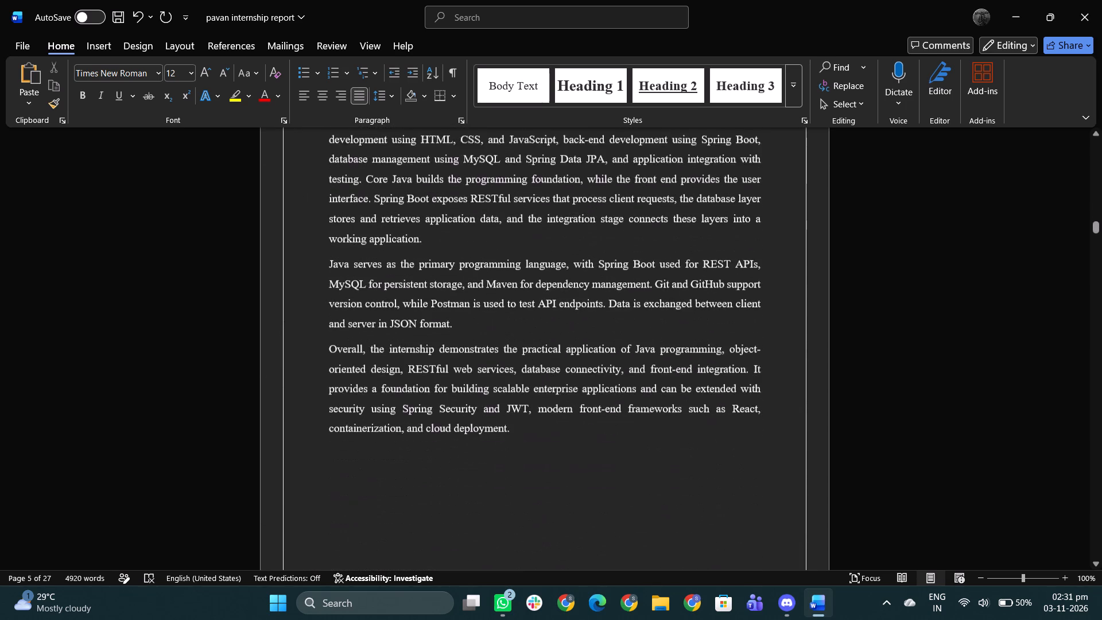
scroll(556, 355, down, 3)
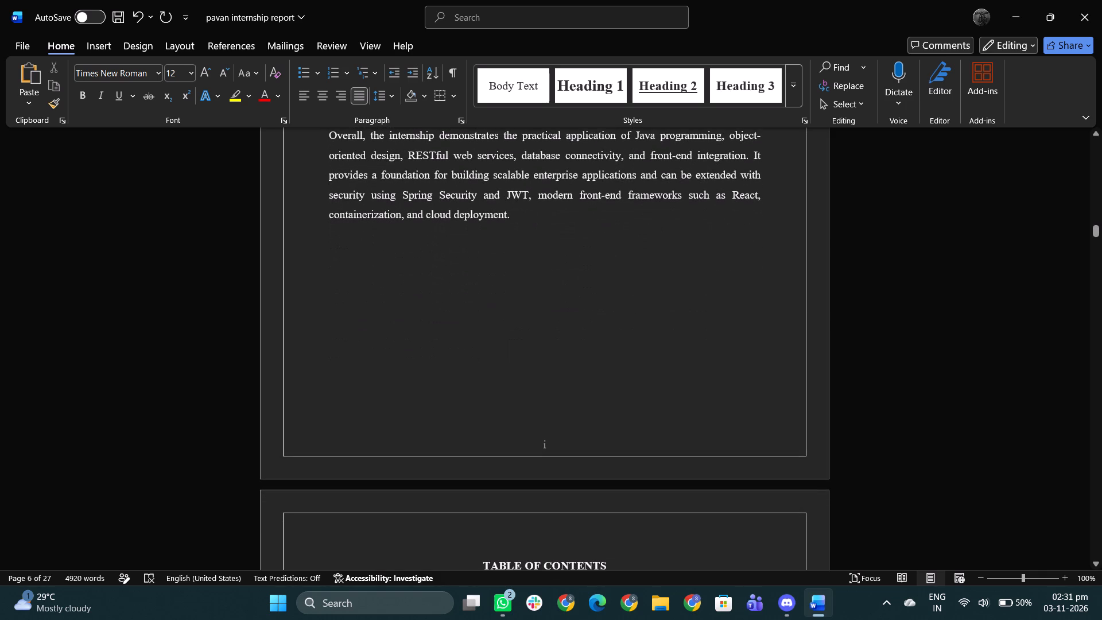
scroll(556, 355, down, 2)
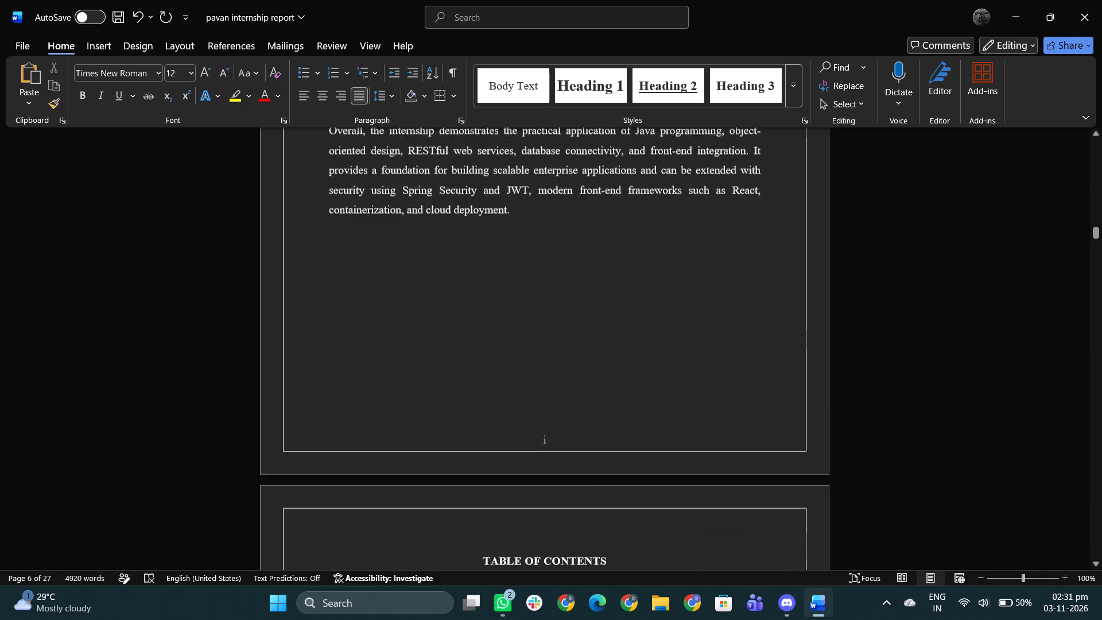
scroll(556, 355, down, 5)
scroll(556, 355, up, 2)
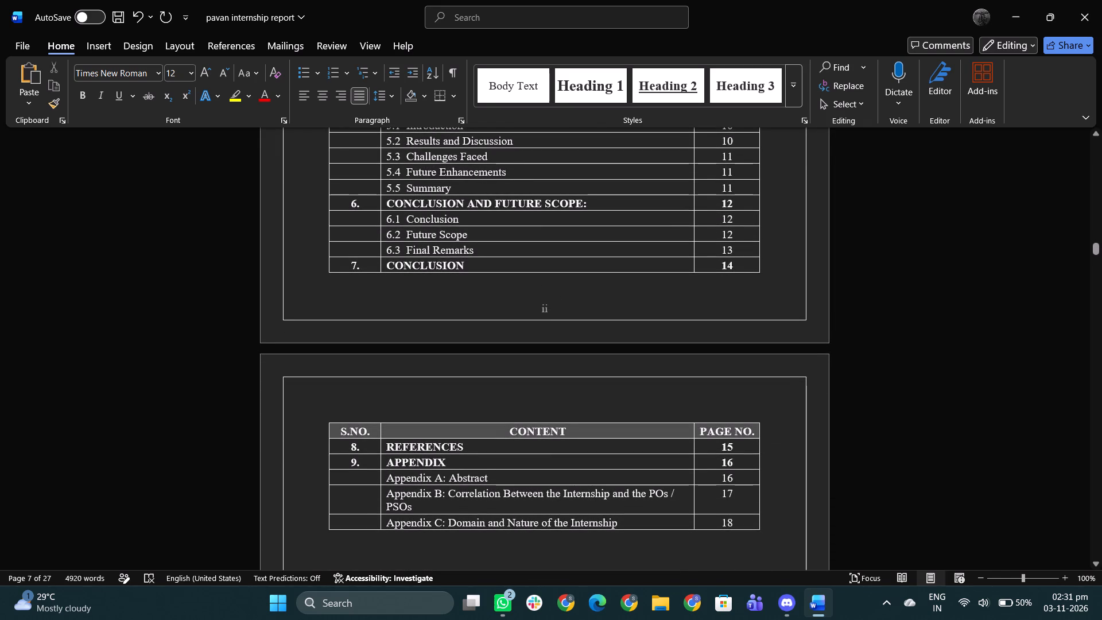
Widen the S.NO. column of the table of contents slightly by moving the table's outer left border outward.
drag(328, 423, 312, 387)
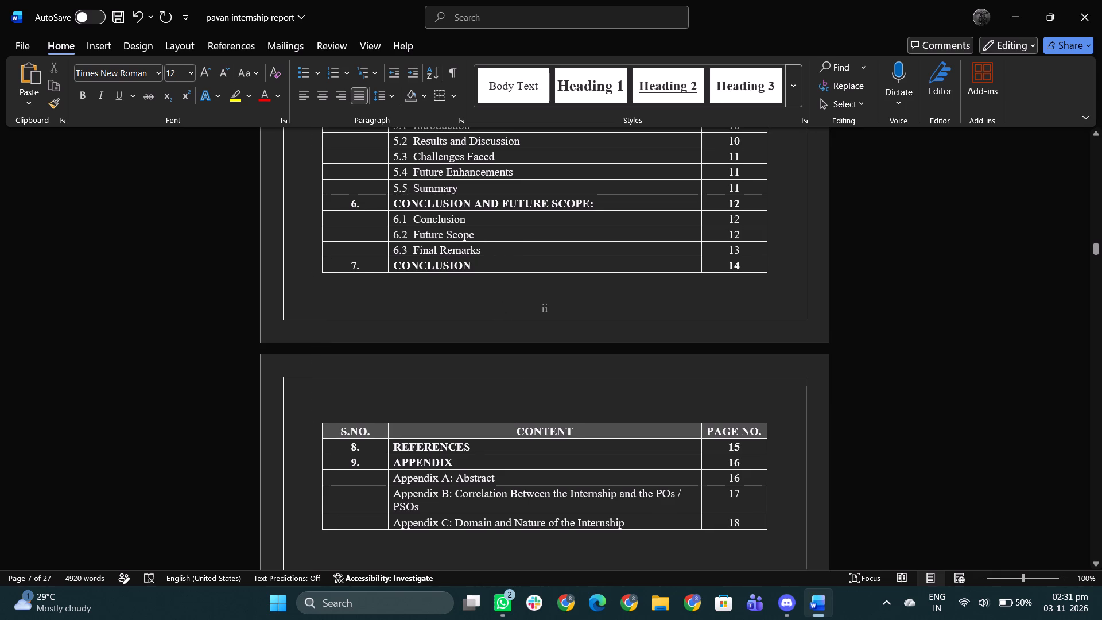
click(323, 422)
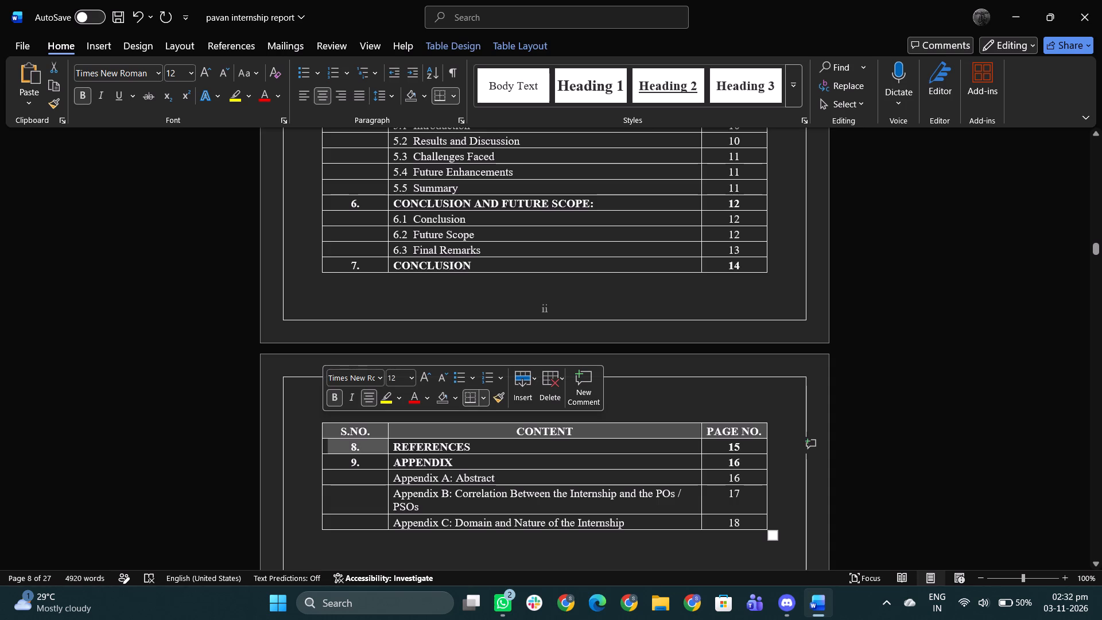
click(321, 425)
drag(321, 425, 320, 433)
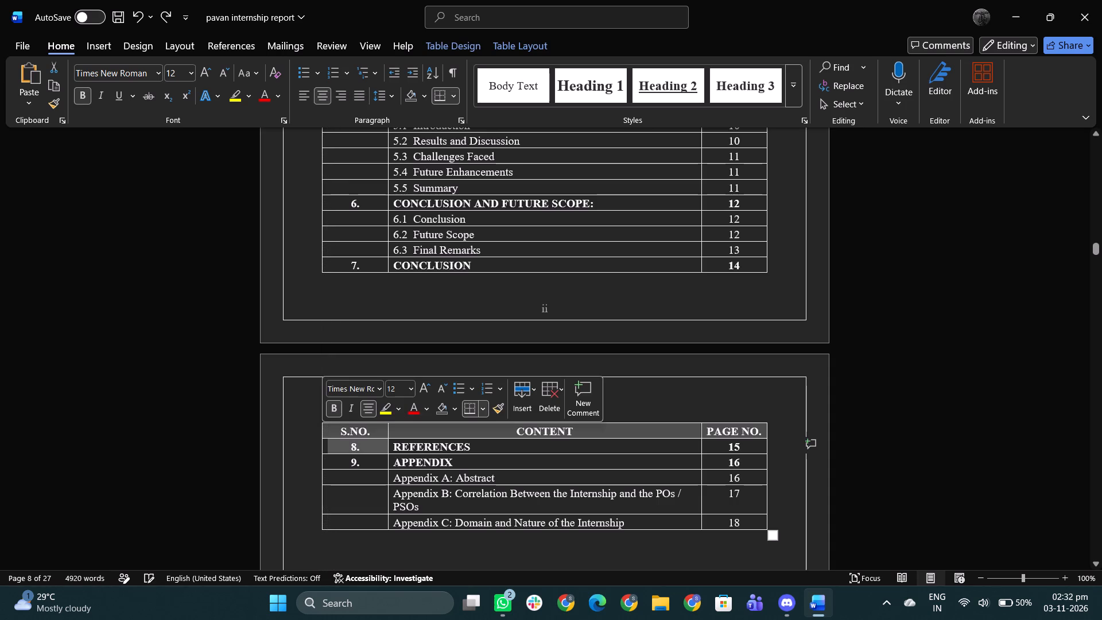
click(313, 423)
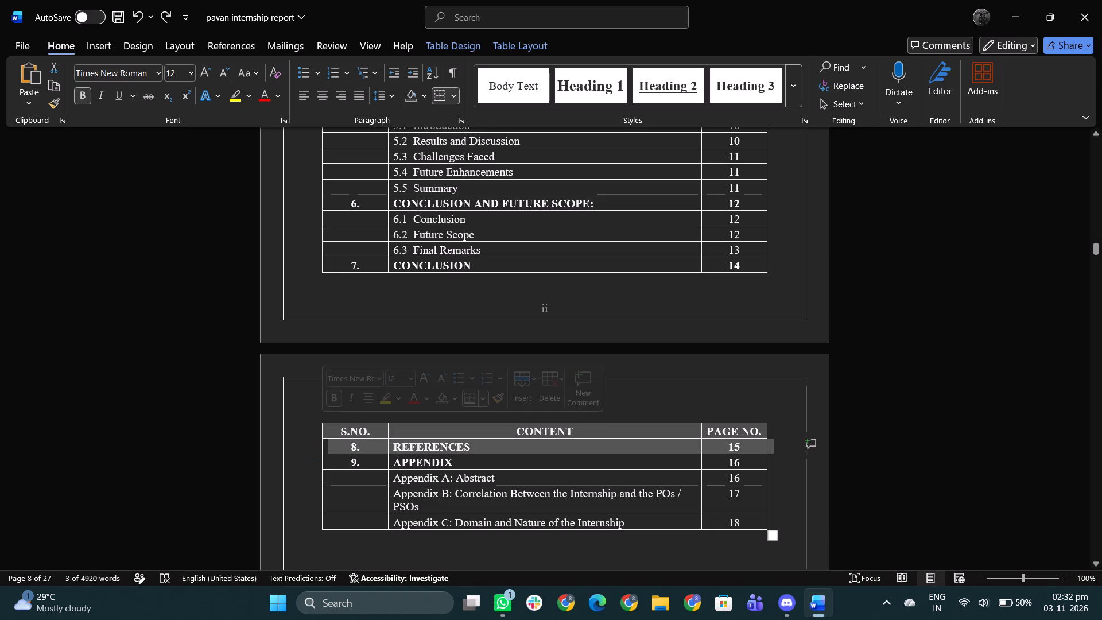
Review the report body from the Introduction chapter through the Conclusion and References pages.
scroll(302, 467, down, 6)
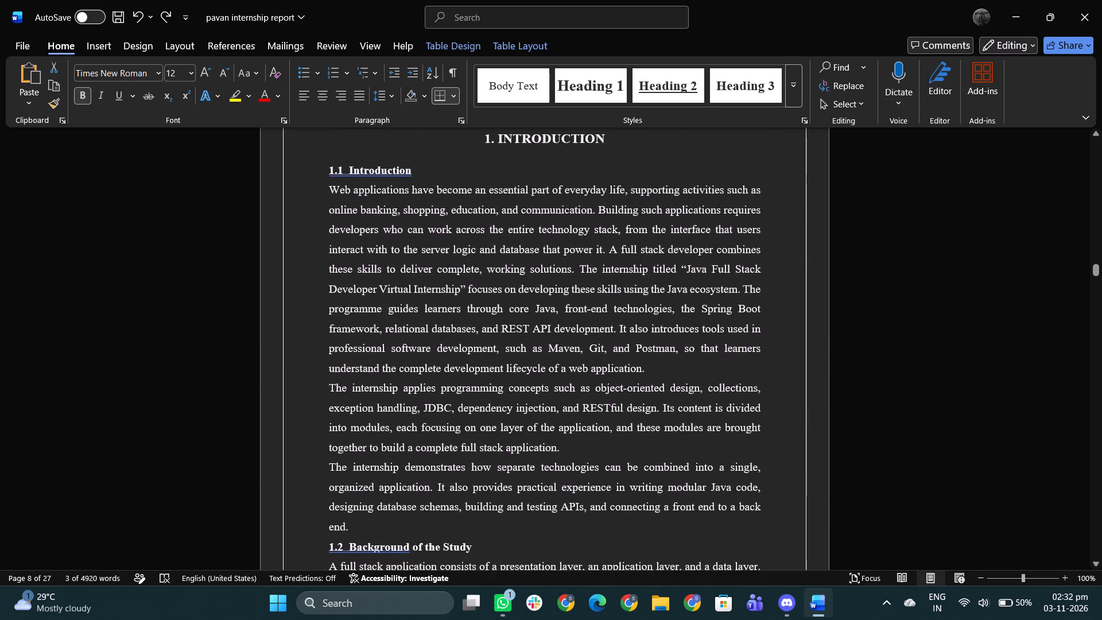
scroll(302, 467, down, 6)
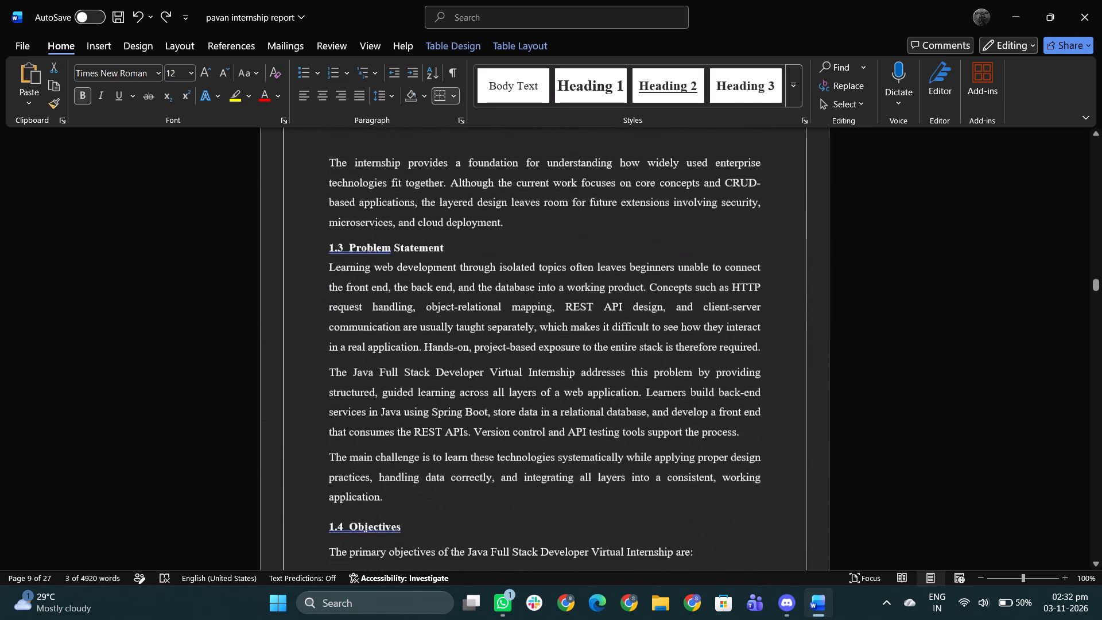
scroll(302, 467, down, 6)
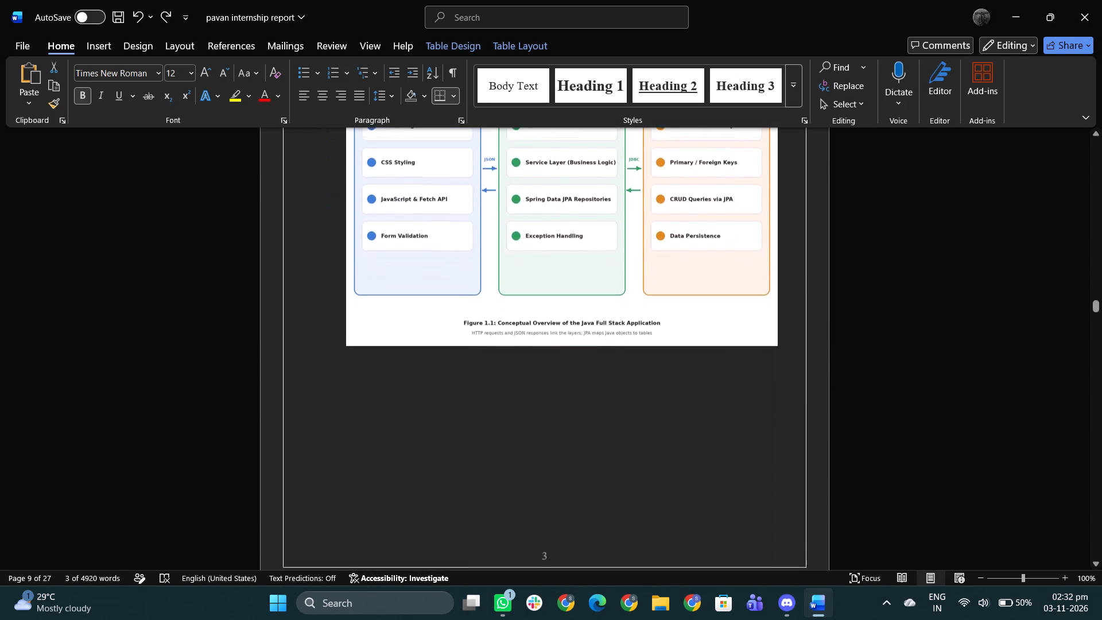
scroll(302, 467, down, 8)
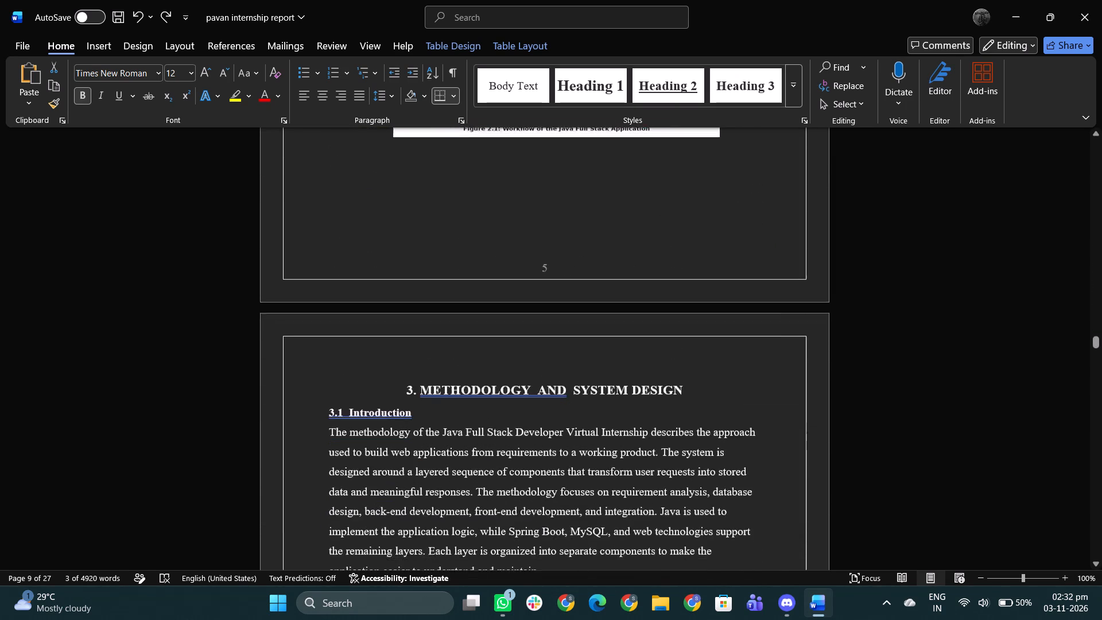
scroll(302, 467, down, 6)
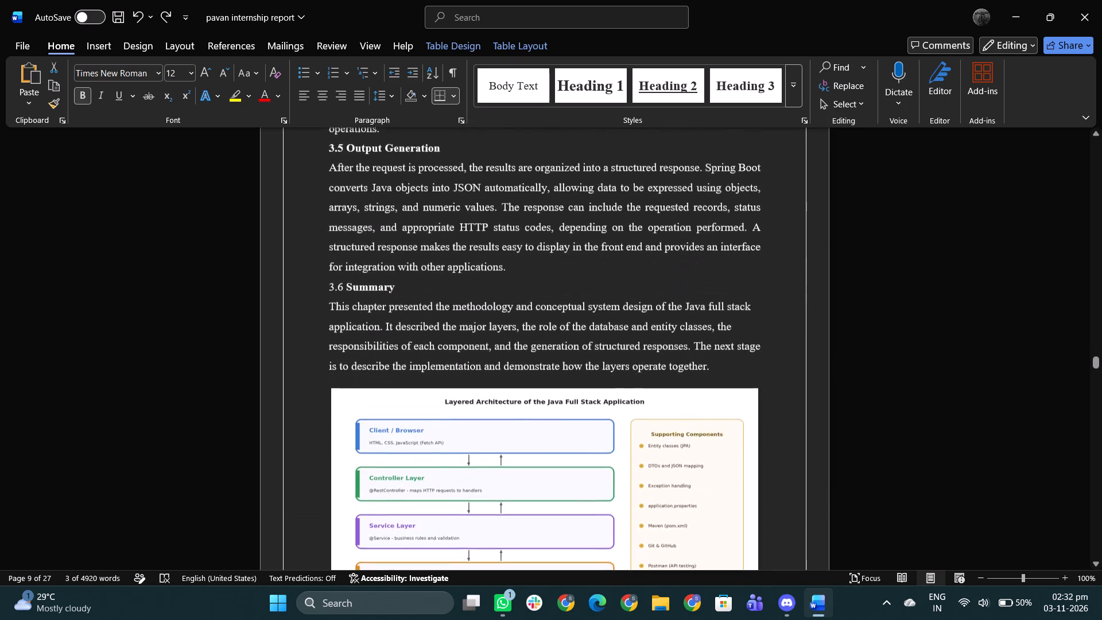
scroll(302, 467, down, 5)
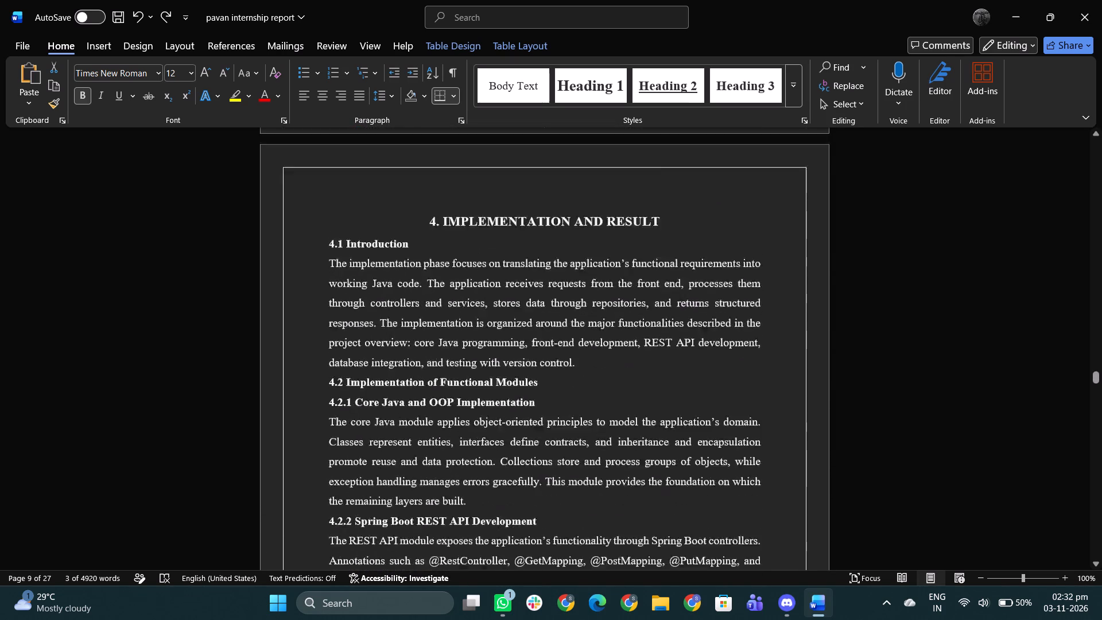
scroll(302, 467, down, 7)
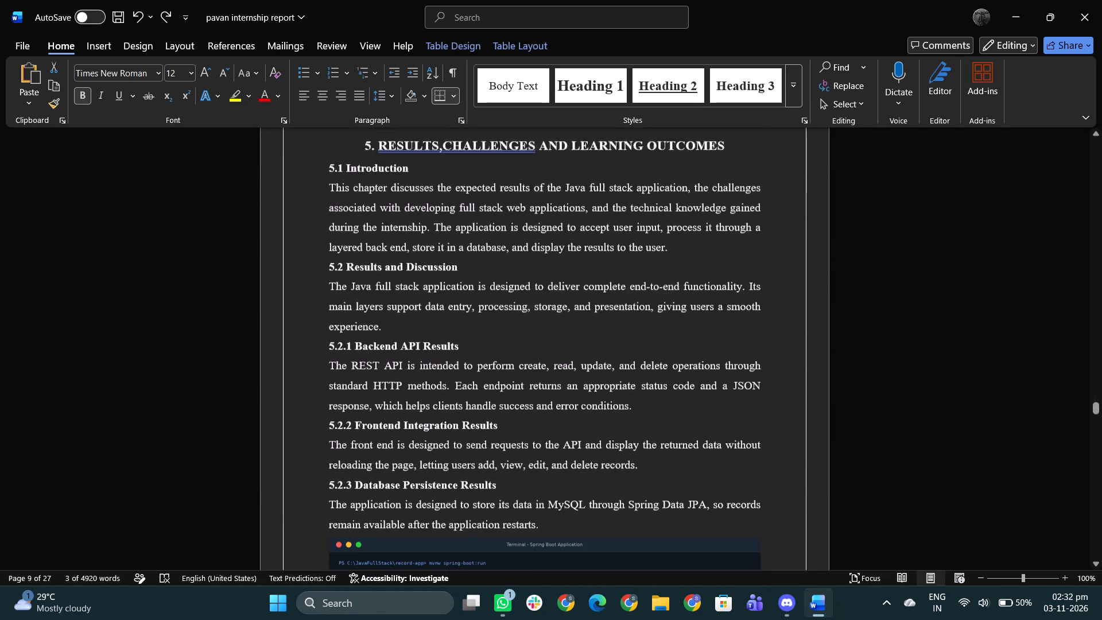
scroll(302, 467, down, 6)
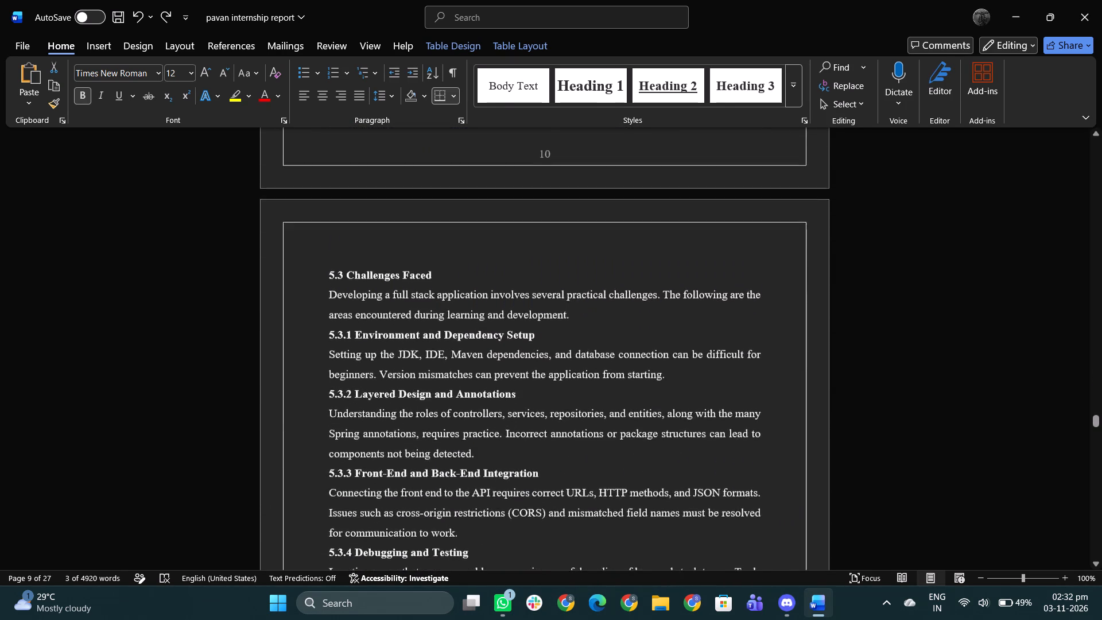
scroll(302, 467, down, 5)
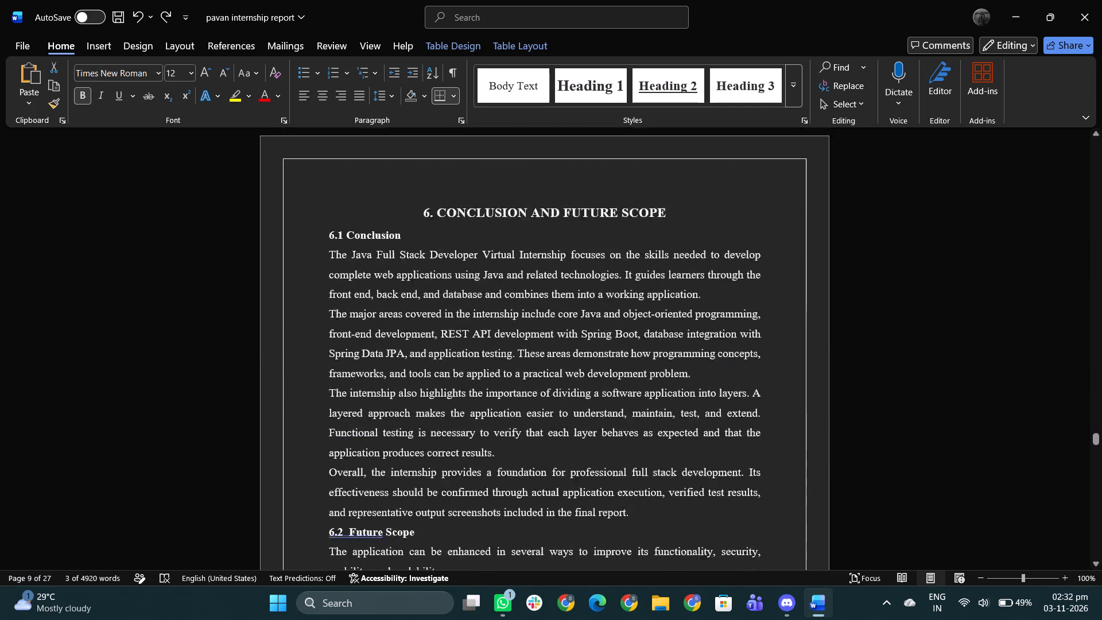
scroll(302, 467, down, 10)
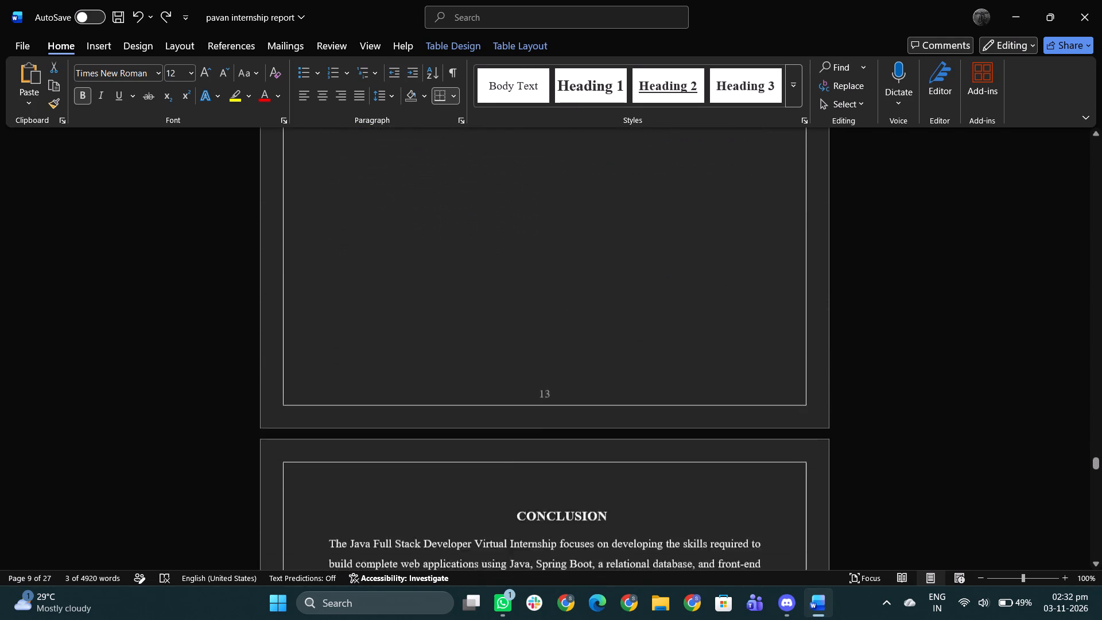
scroll(302, 467, down, 7)
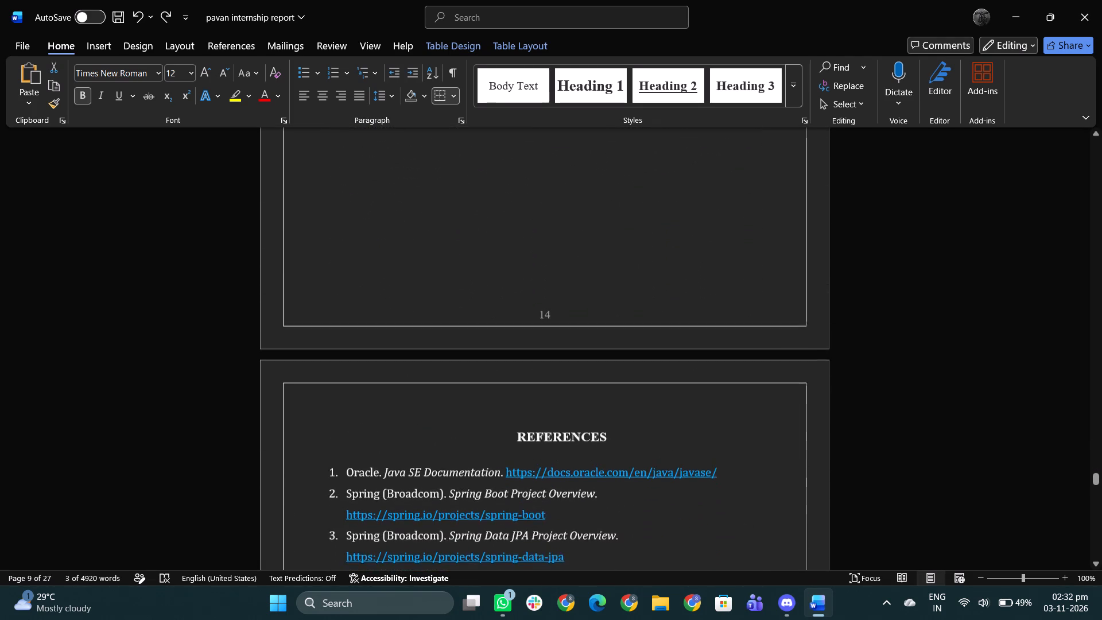
scroll(302, 467, down, 4)
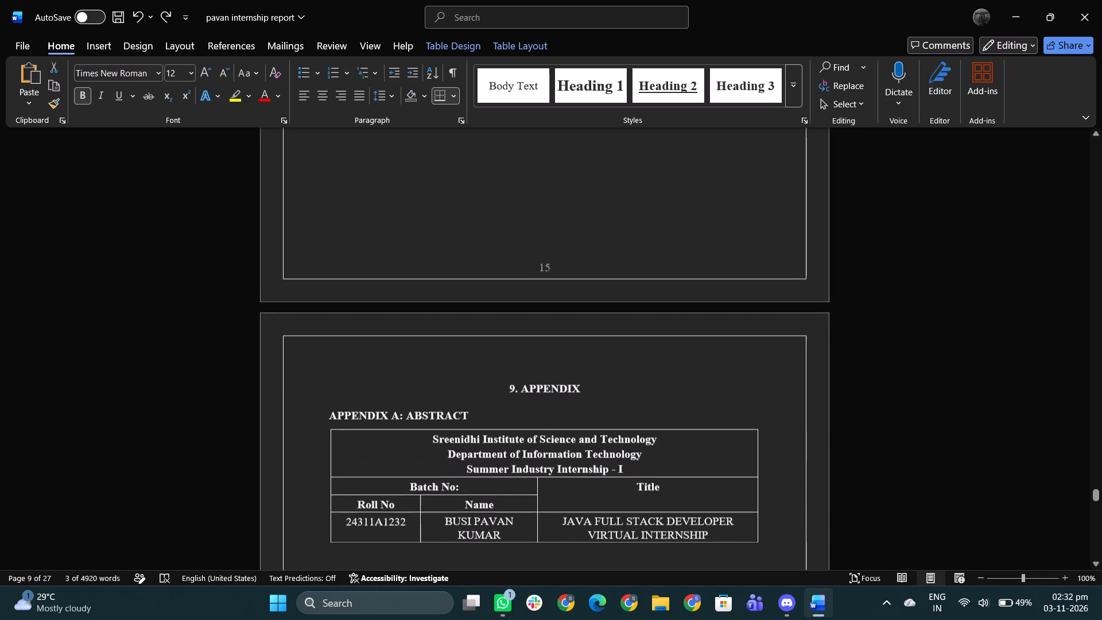
Examine Appendices A, B and C, including the signatory tables with student, internal guide, internal coordinator and HOD-IT.
scroll(302, 467, down, 5)
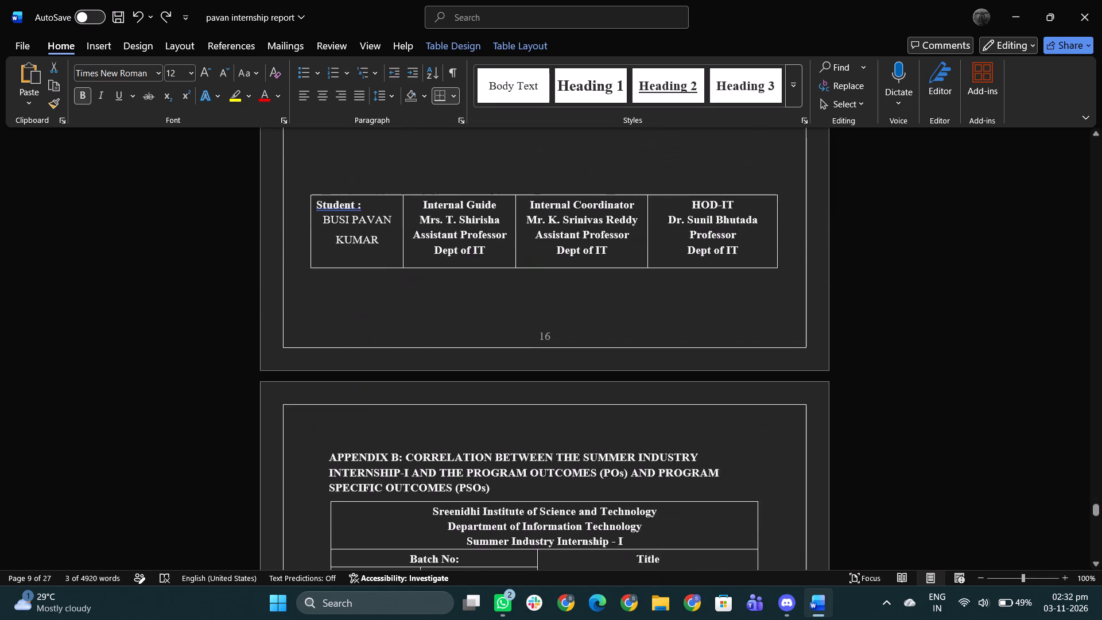
scroll(302, 467, down, 1)
scroll(302, 467, up, 1)
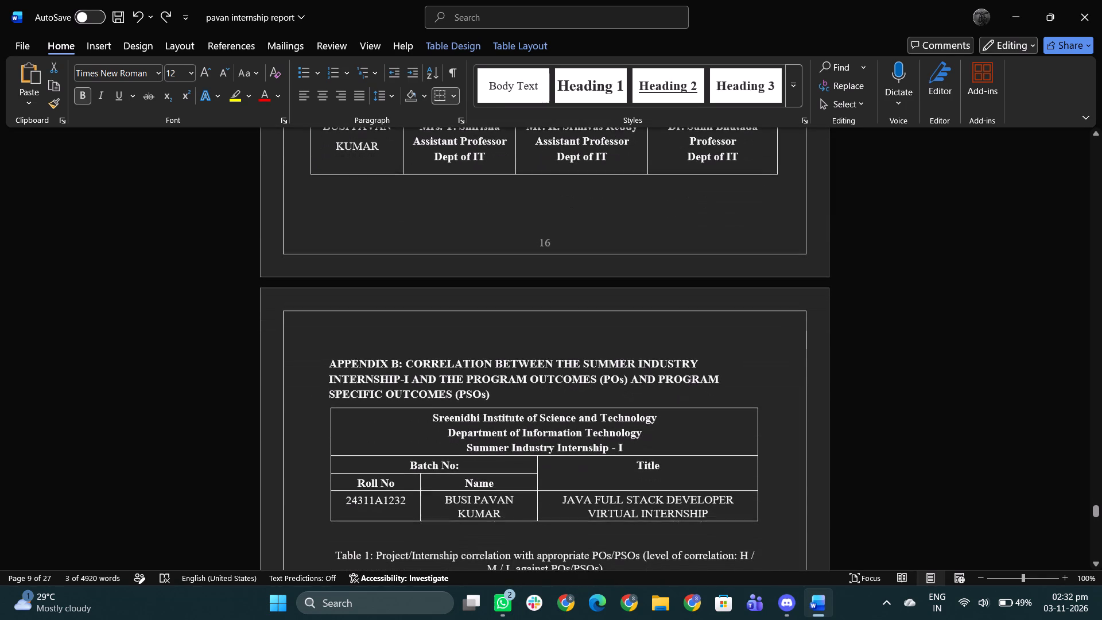
scroll(302, 467, up, 1)
scroll(302, 467, down, 1)
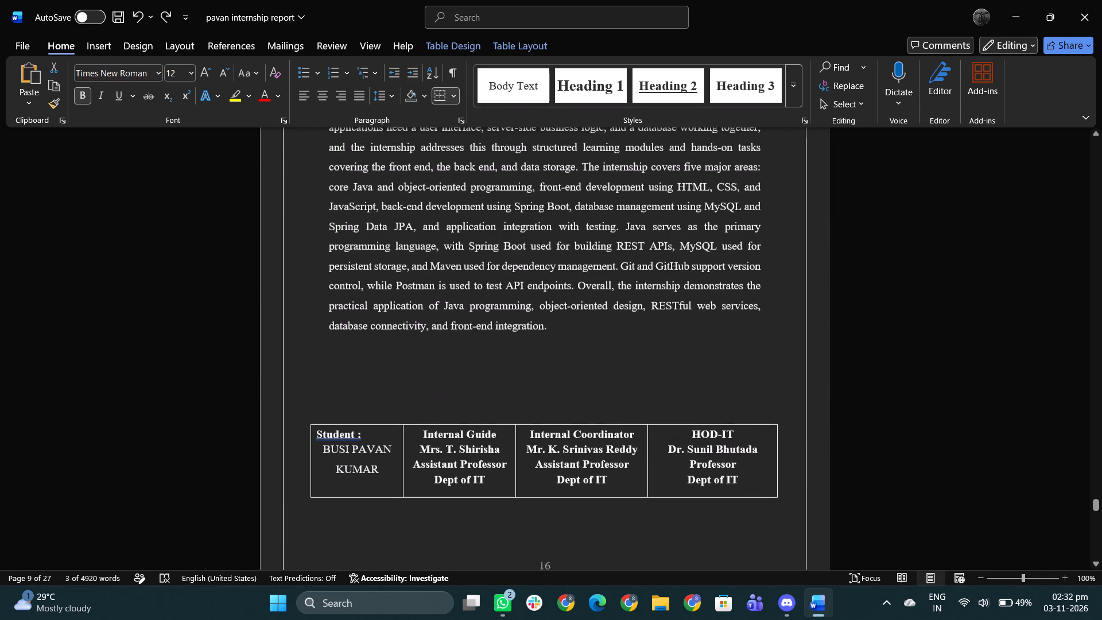
scroll(302, 467, down, 1)
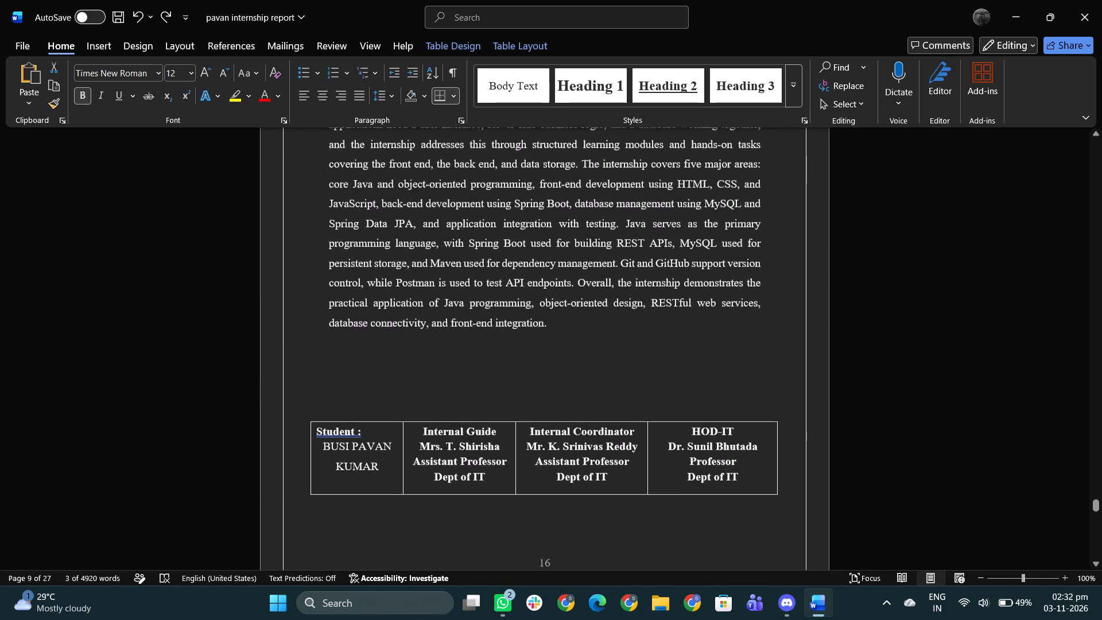
scroll(302, 467, down, 2)
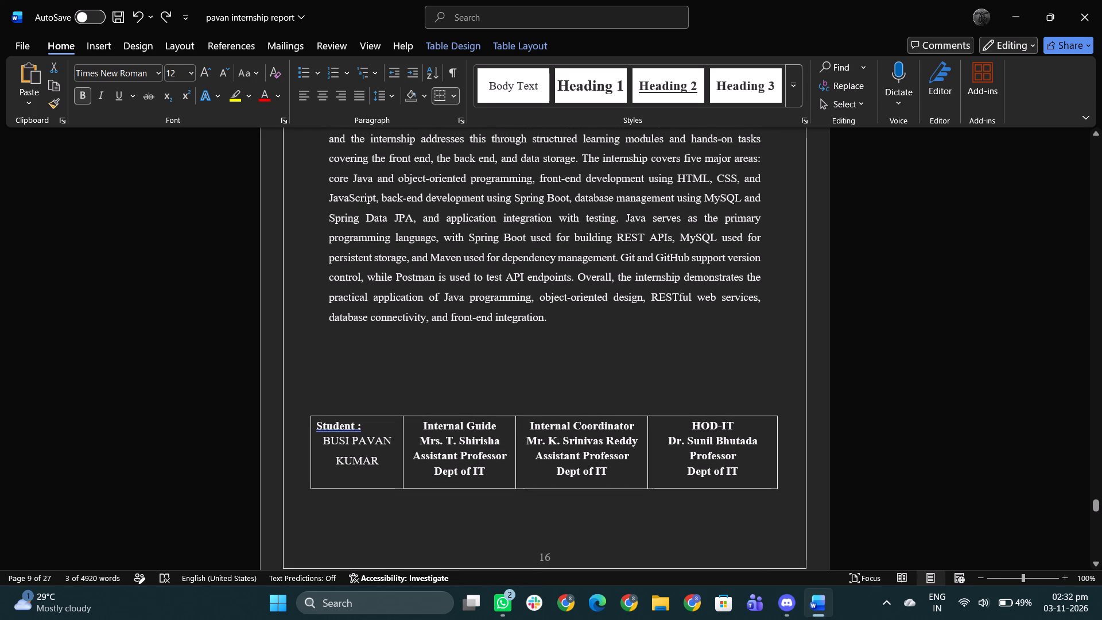
scroll(302, 467, down, 2)
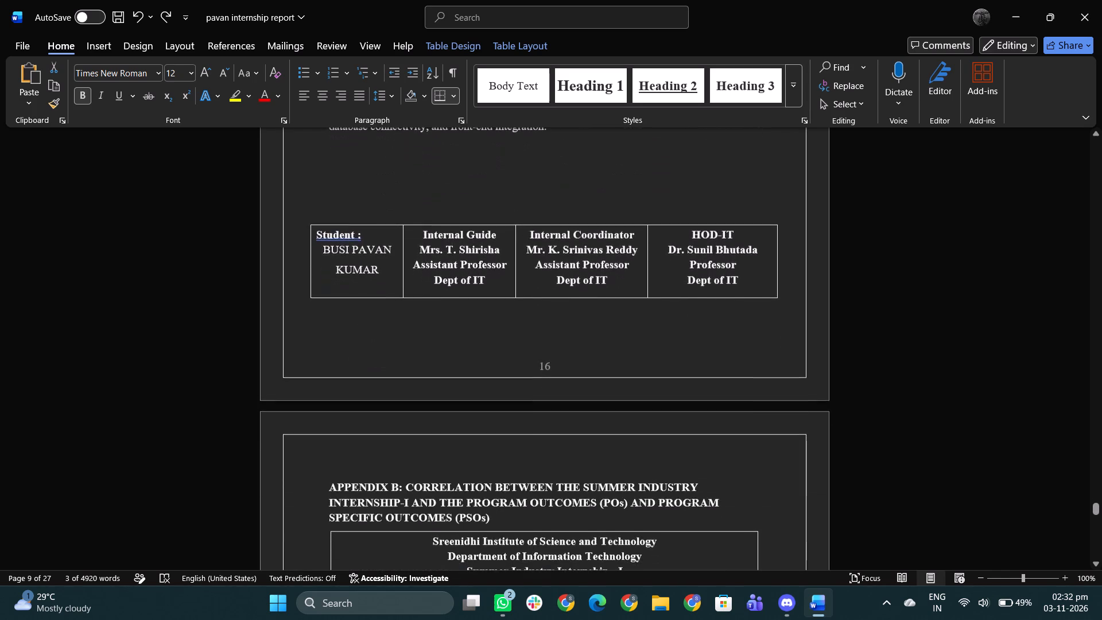
scroll(302, 467, down, 3)
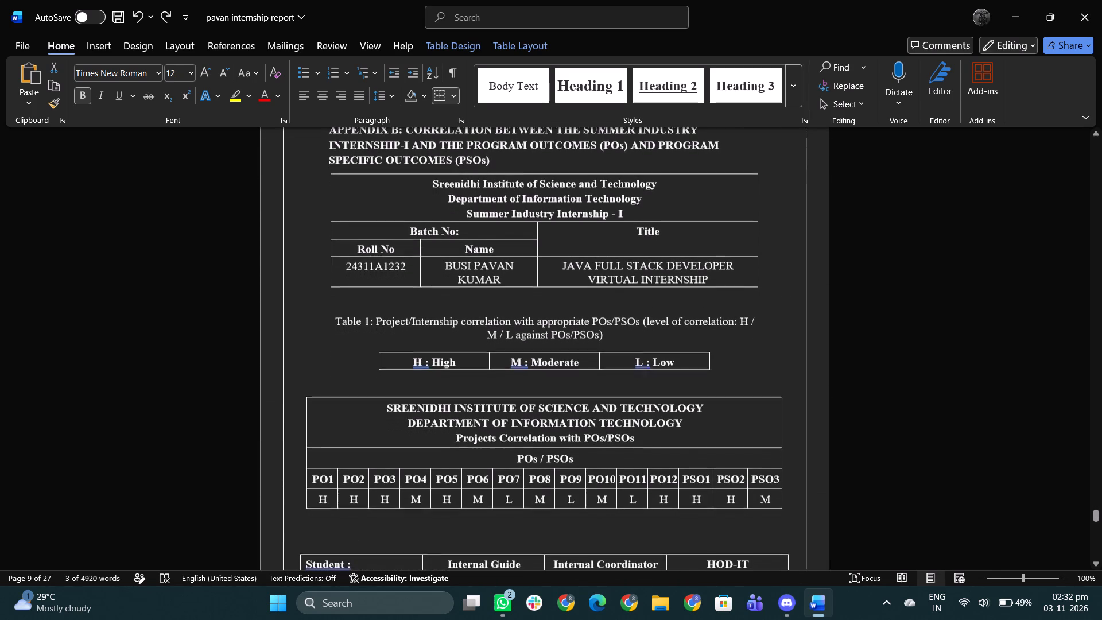
scroll(302, 467, down, 2)
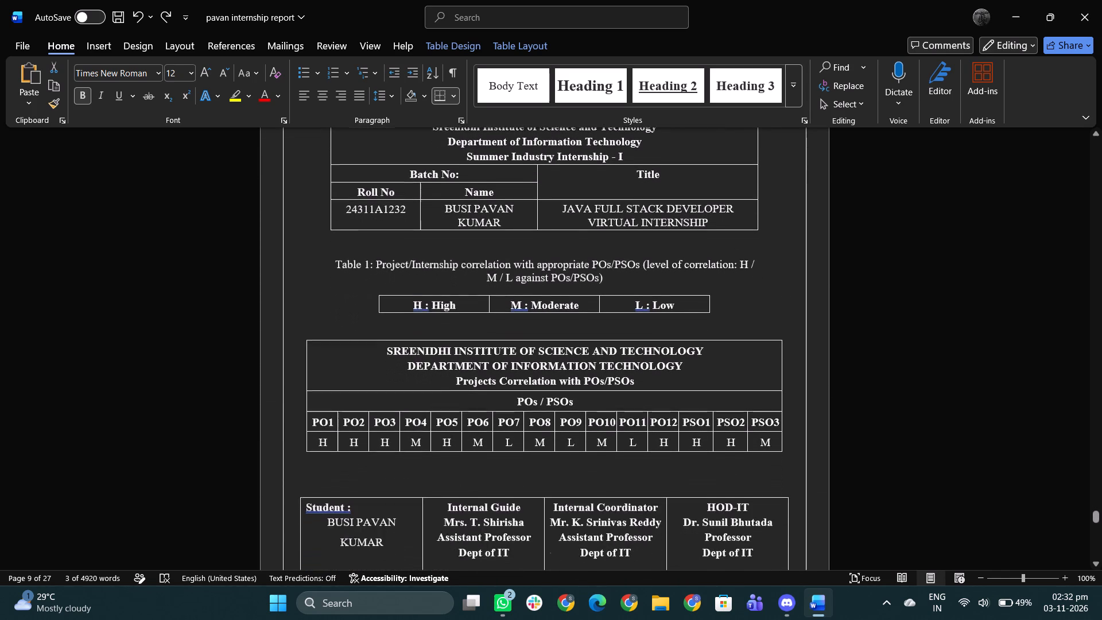
scroll(302, 467, down, 3)
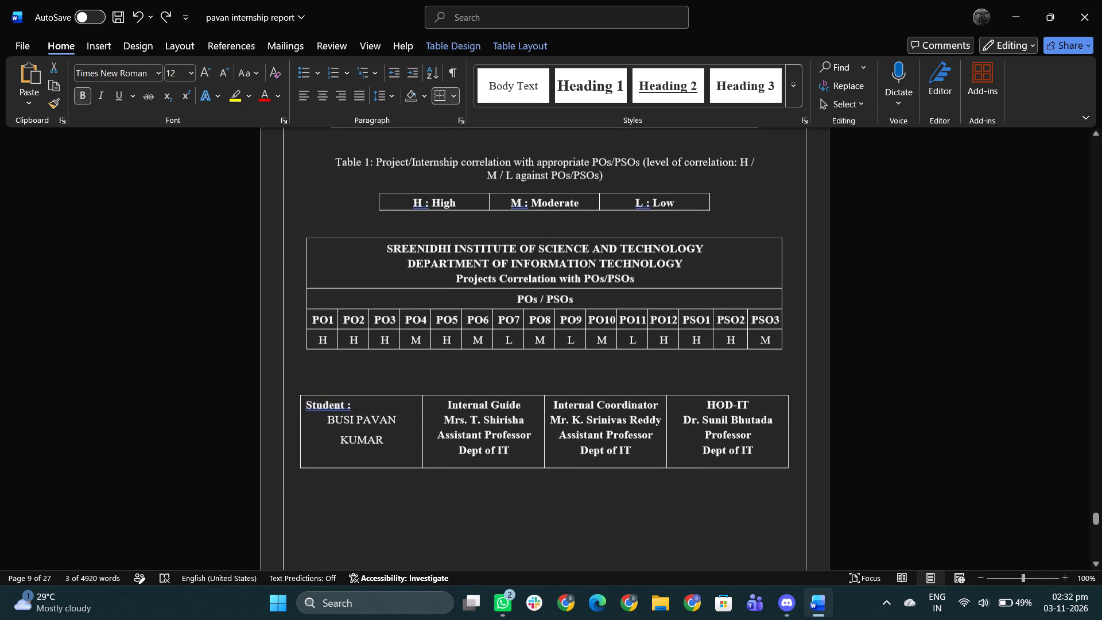
scroll(302, 467, down, 3)
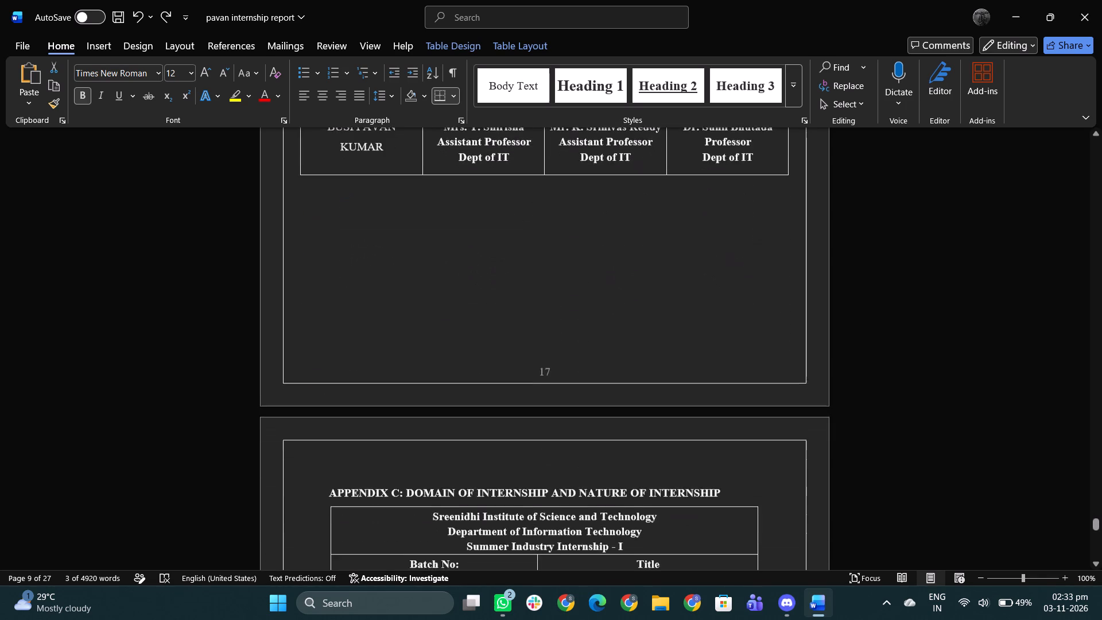
scroll(302, 467, down, 3)
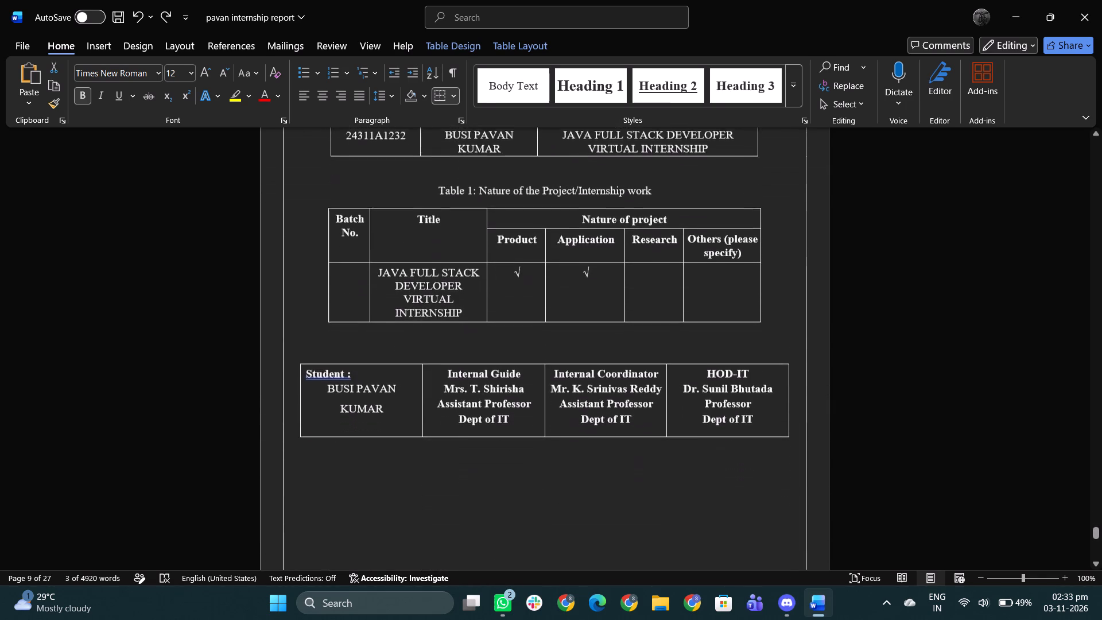
scroll(302, 467, down, 3)
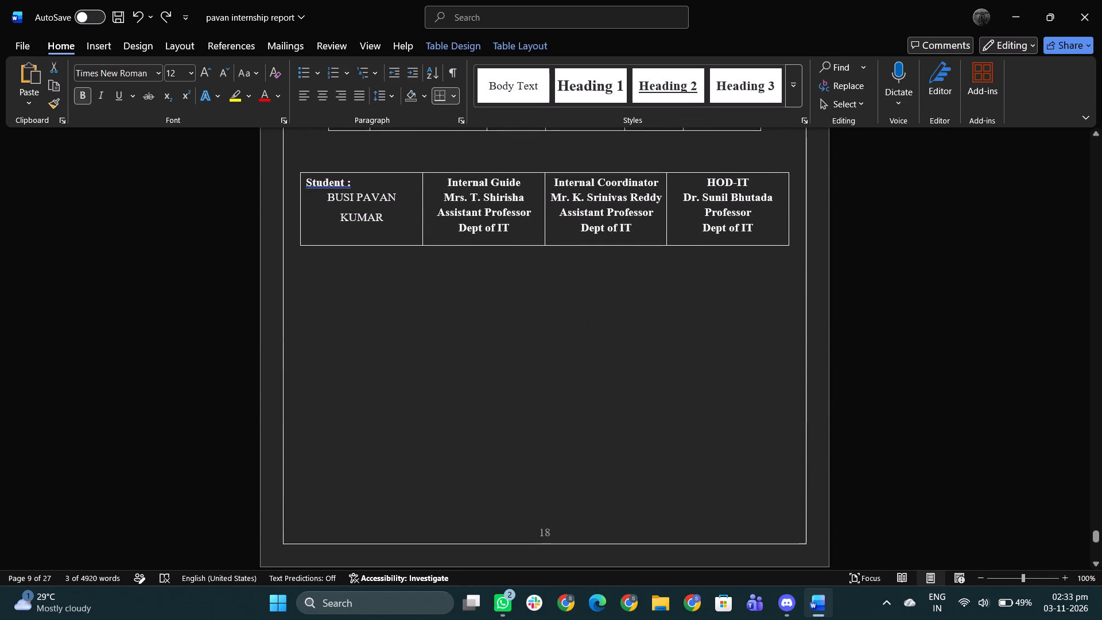
Recheck the appendix signatory tables, the virtual internship certificate and the declaration page.
scroll(302, 467, down, 1)
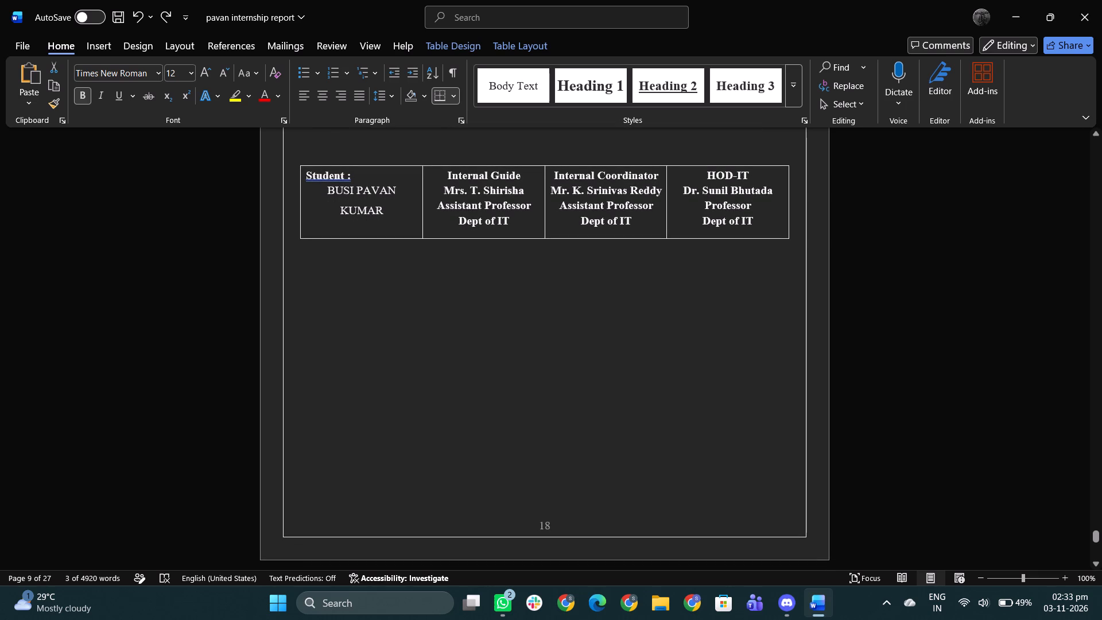
scroll(302, 467, up, 8)
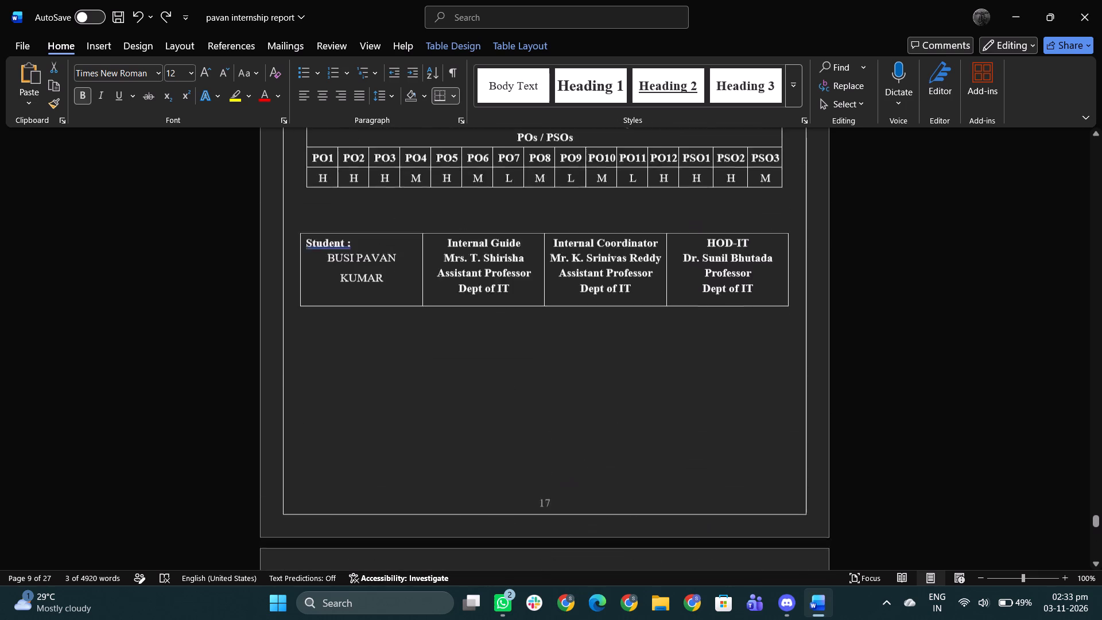
scroll(302, 467, up, 15)
scroll(302, 467, up, 19)
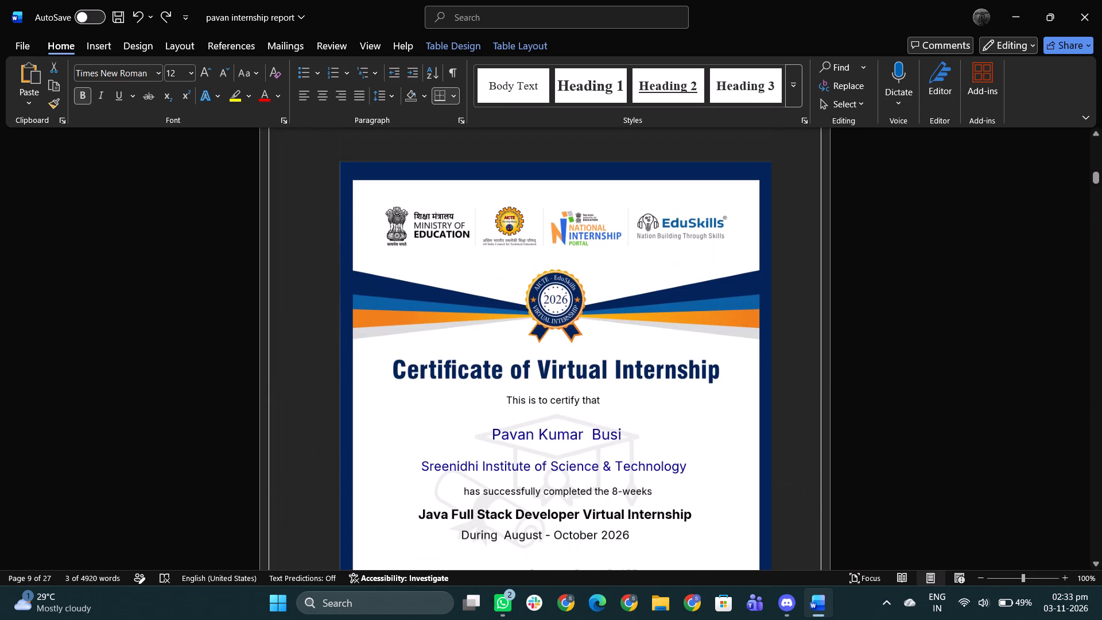
scroll(360, 329, down, 4)
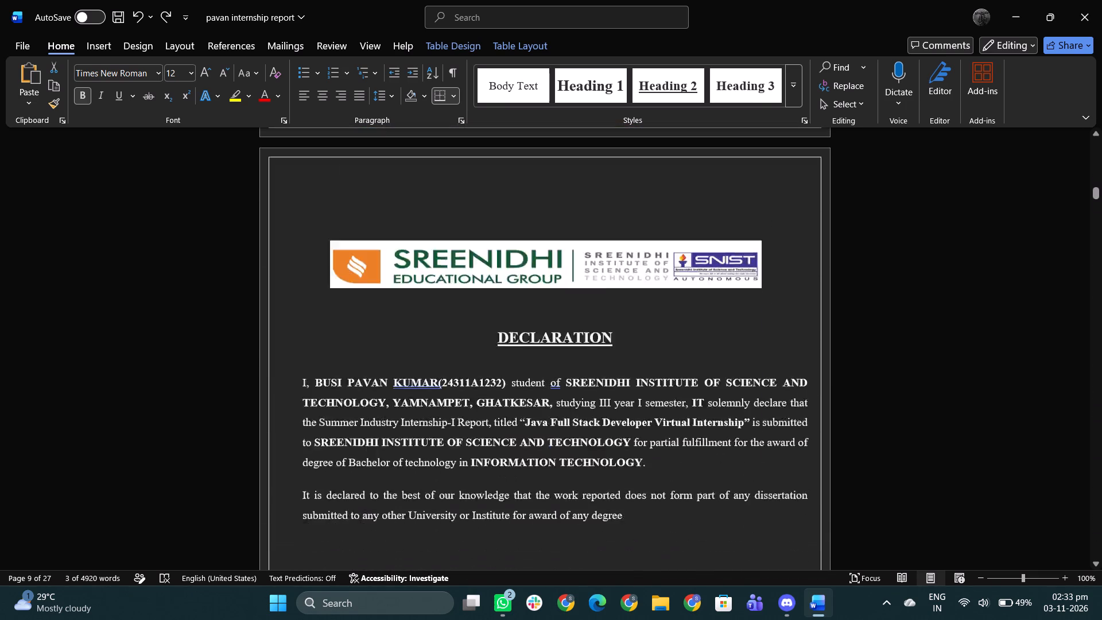
scroll(360, 329, down, 1)
scroll(470, 332, down, 2)
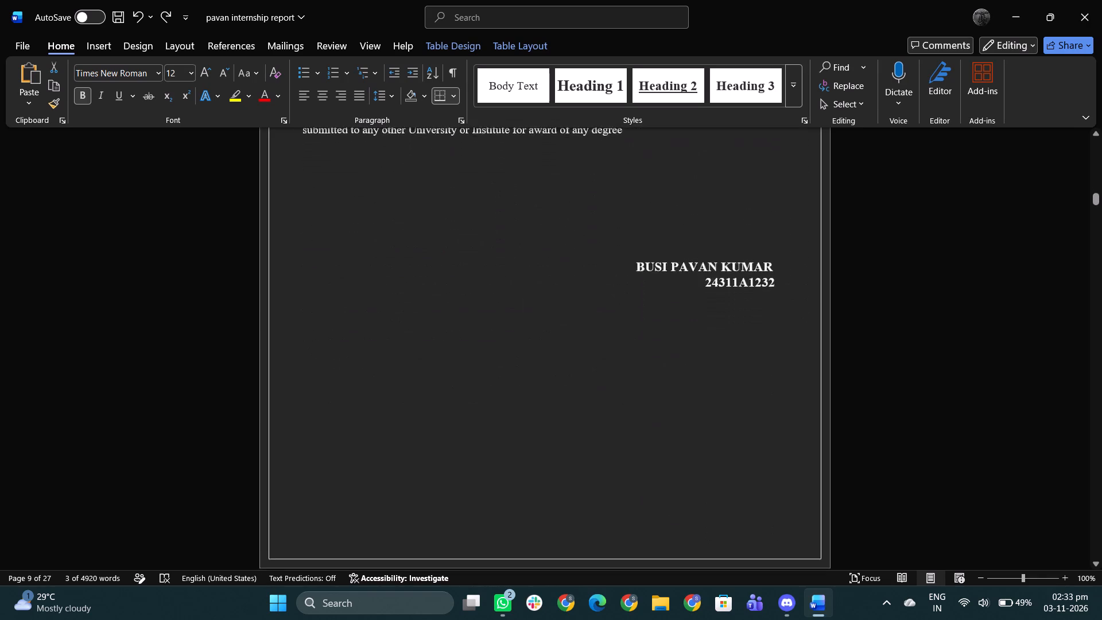
Insert a space after the title "Mrs." and another after the initial in the internship guide's name in the acknowledgement.
scroll(470, 332, down, 3)
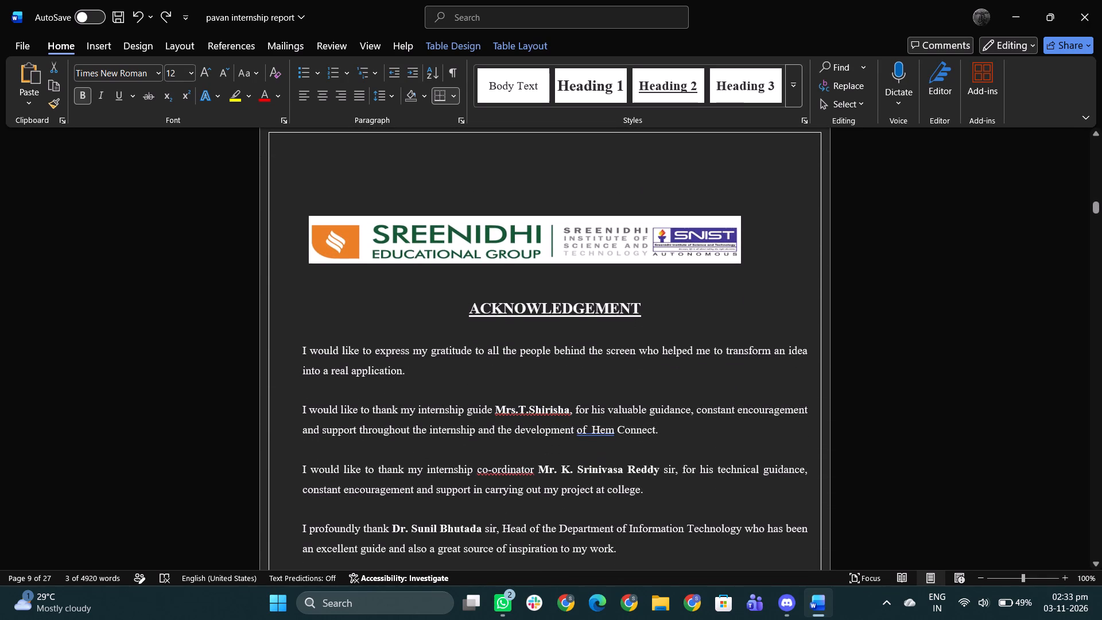
click(518, 412)
key(space)
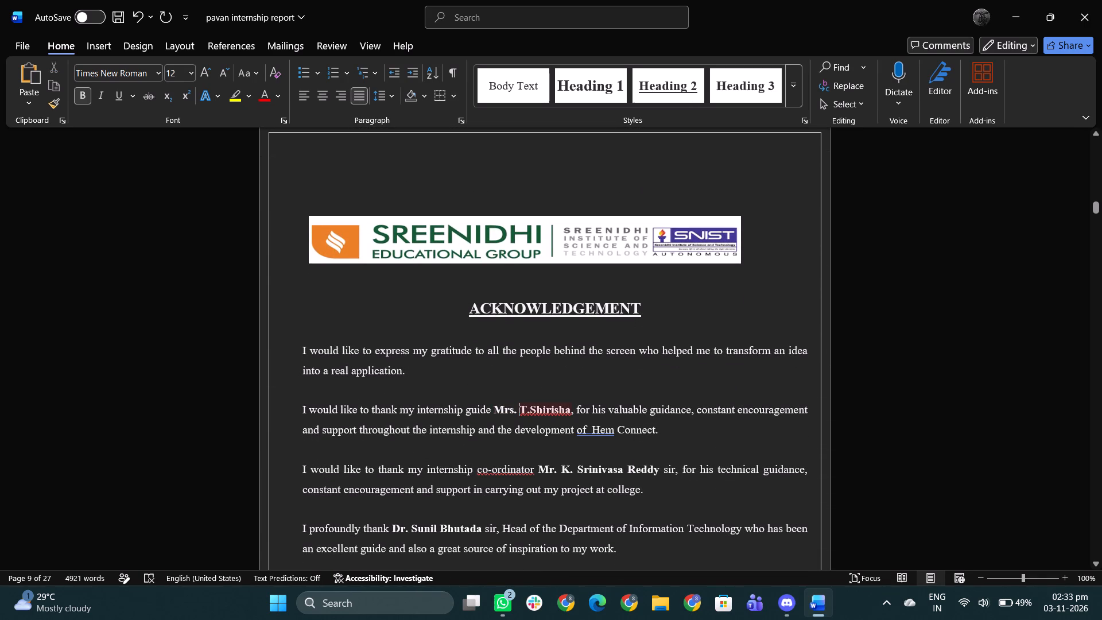
click(529, 412)
key(space)
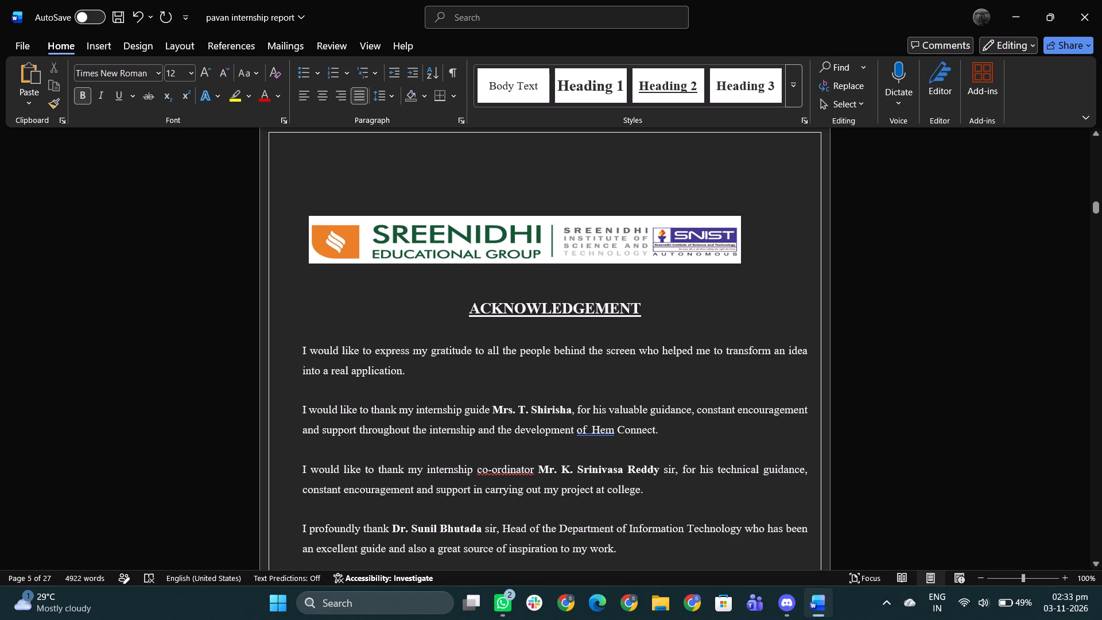
scroll(533, 443, down, 1)
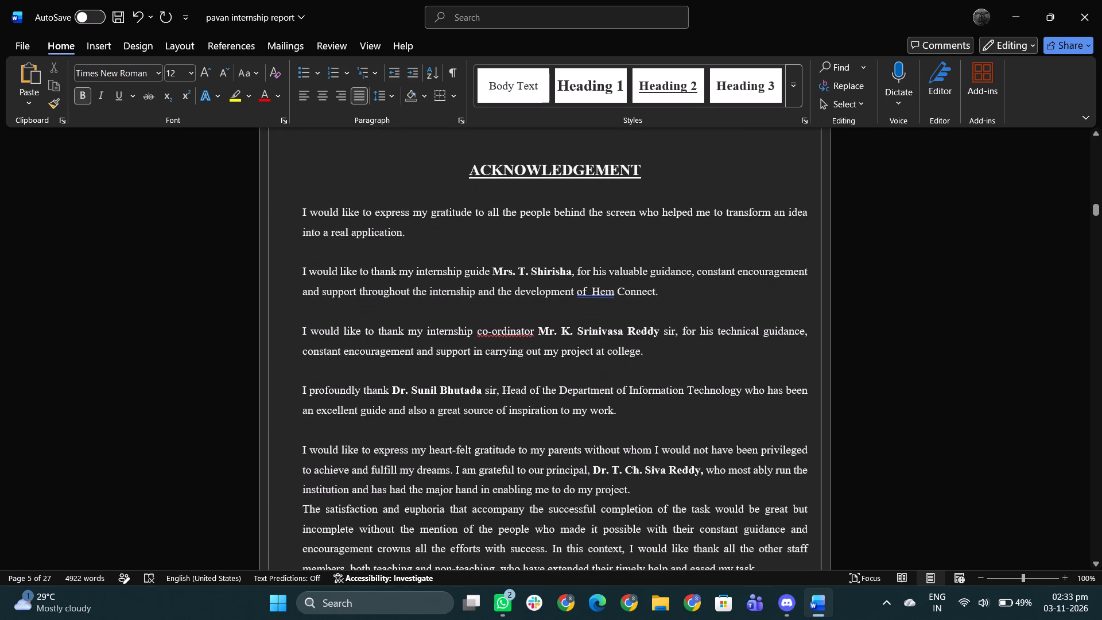
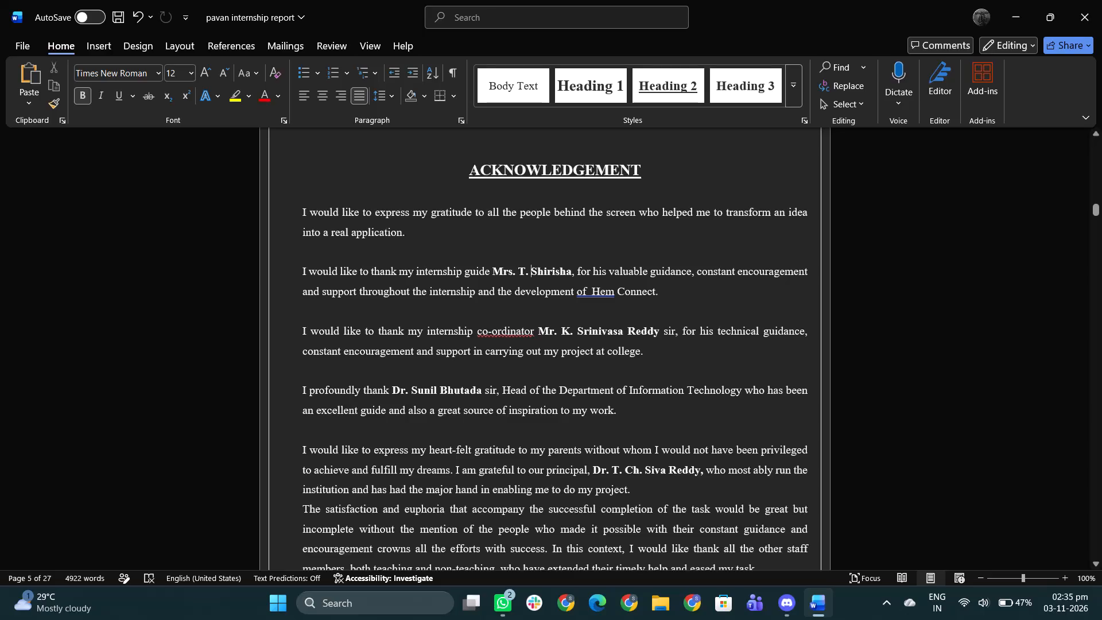
Review the acknowledgement, abstract and table of contents pages, down to the appendix entries at the end of the contents table.
scroll(582, 328, down, 5)
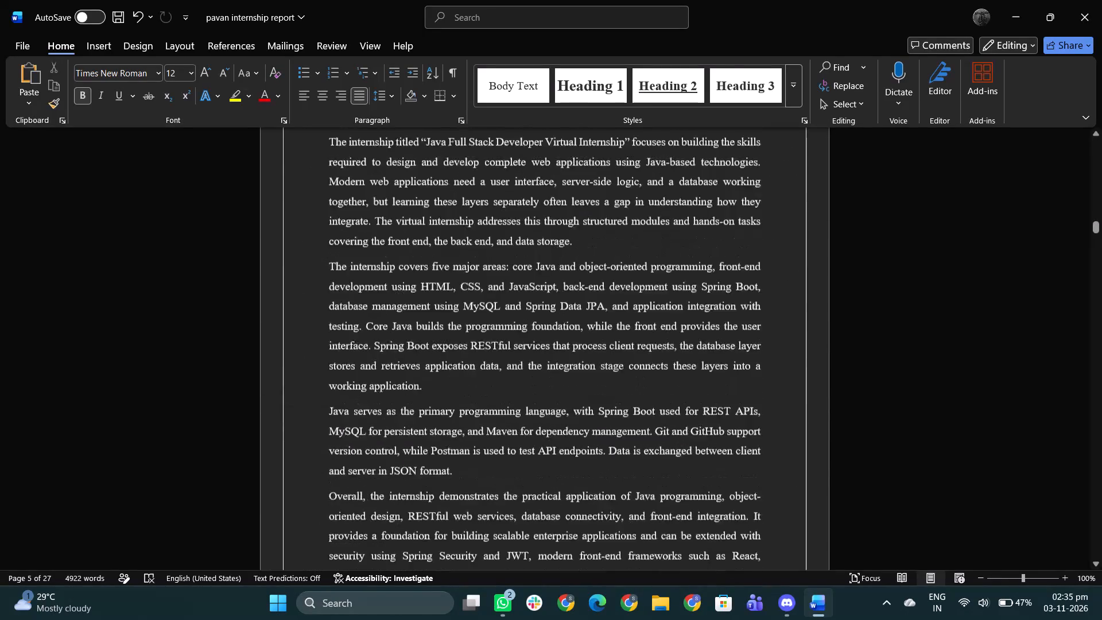
scroll(582, 328, down, 5)
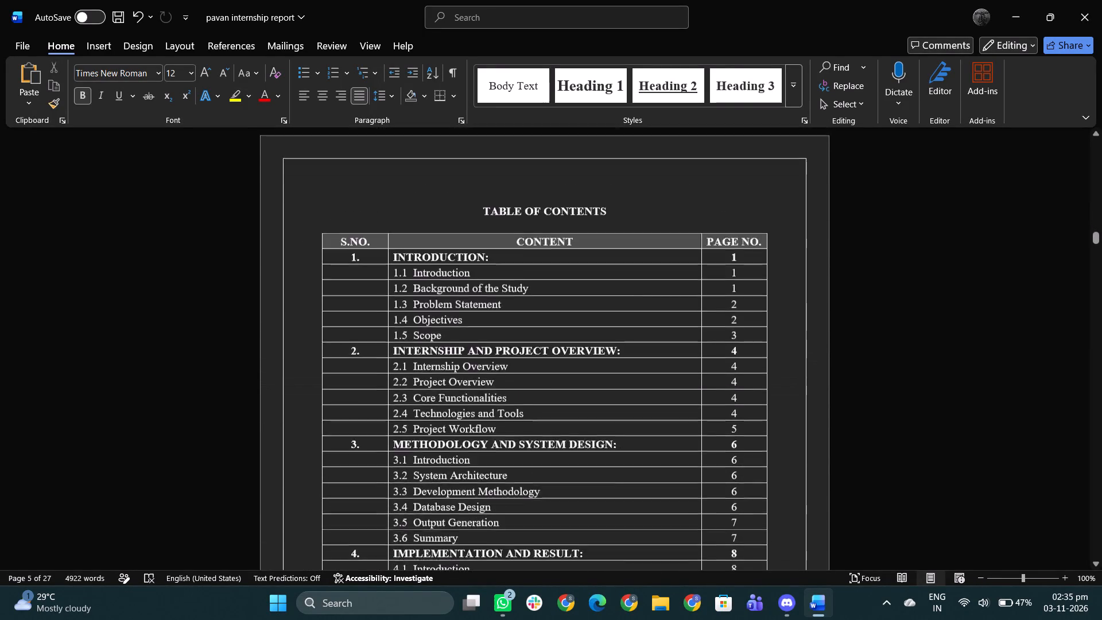
scroll(582, 328, down, 4)
scroll(582, 328, right, 1)
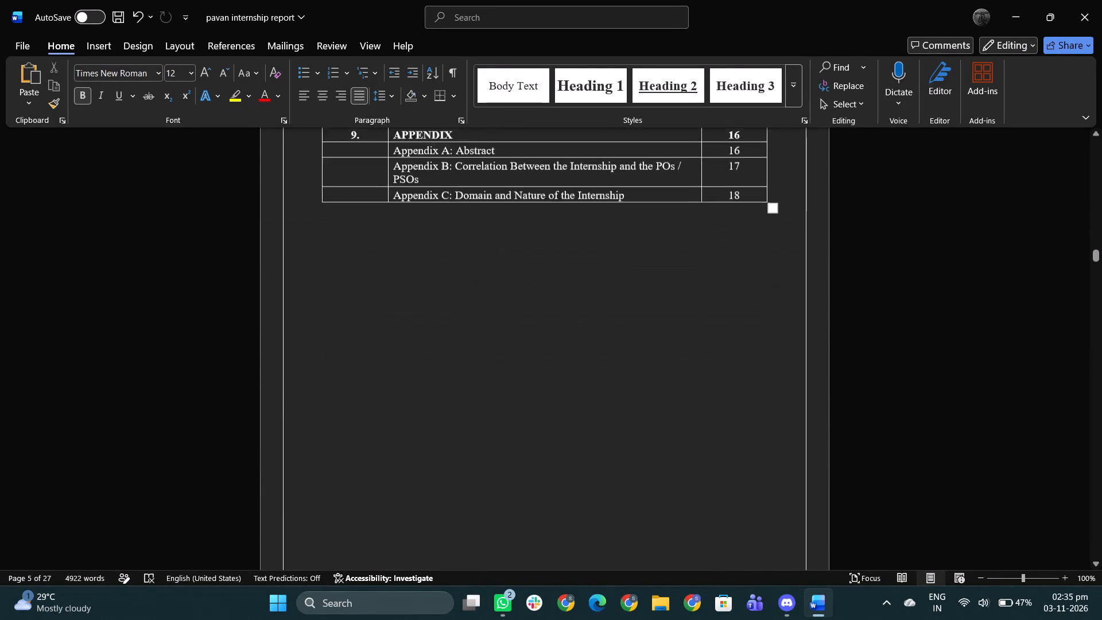
scroll(582, 328, right, 1)
scroll(582, 328, up, 1)
scroll(582, 328, right, 1)
scroll(582, 328, up, 6)
scroll(582, 328, down, 1)
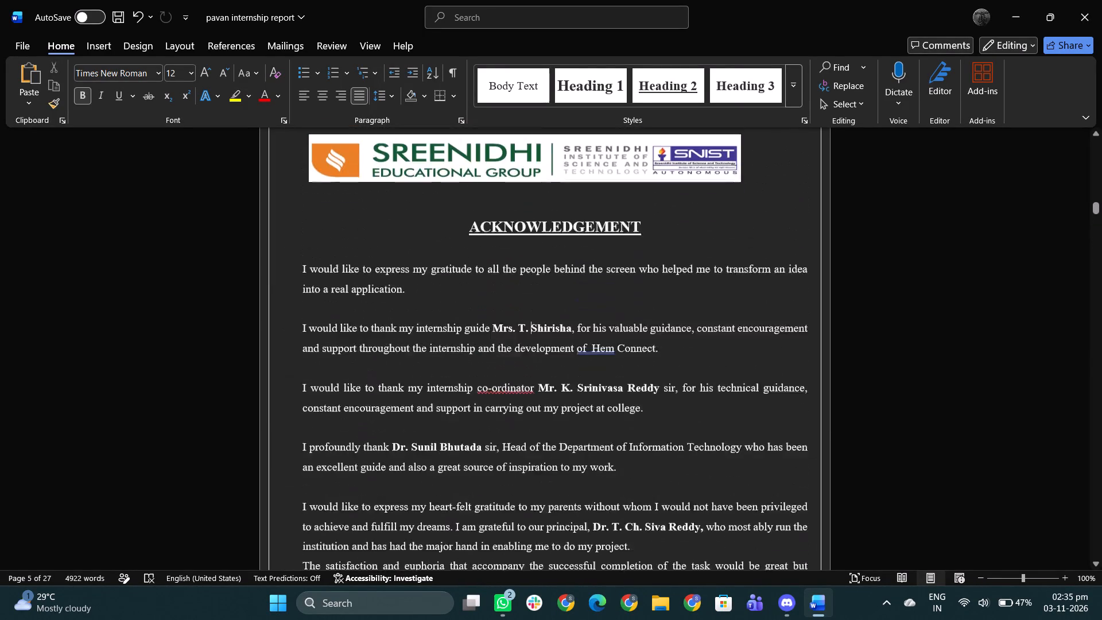
scroll(582, 328, down, 1)
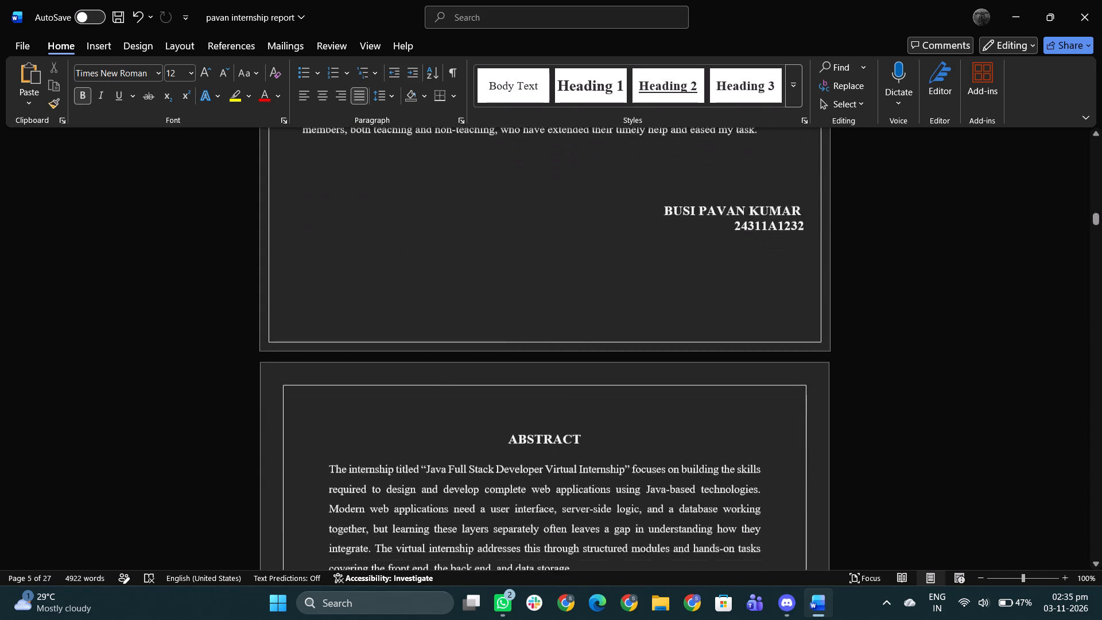
scroll(582, 328, down, 5)
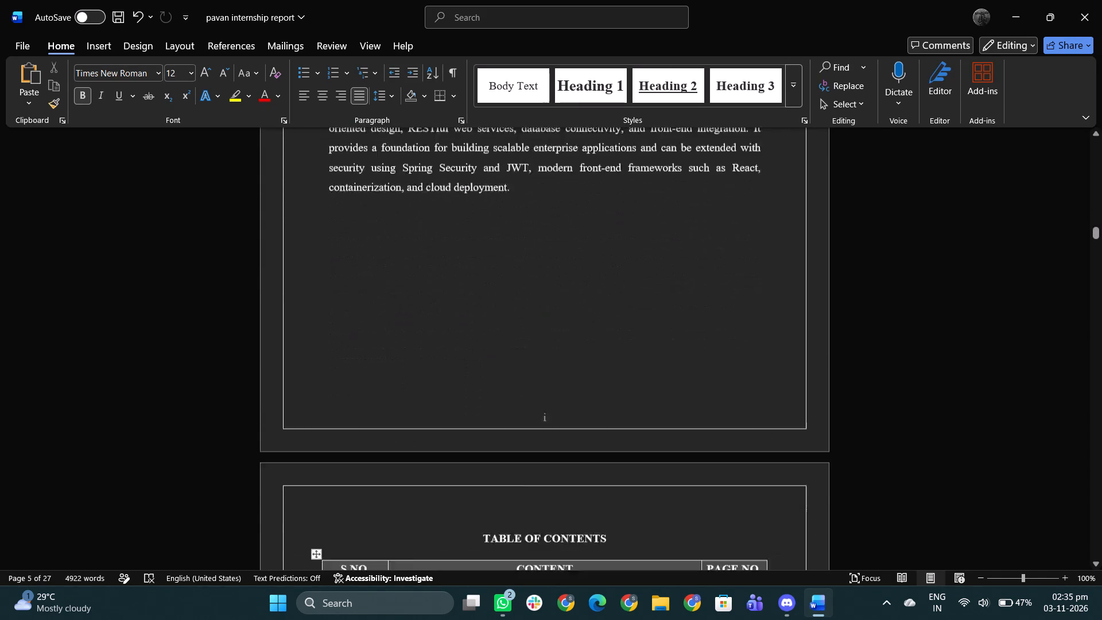
scroll(582, 328, down, 6)
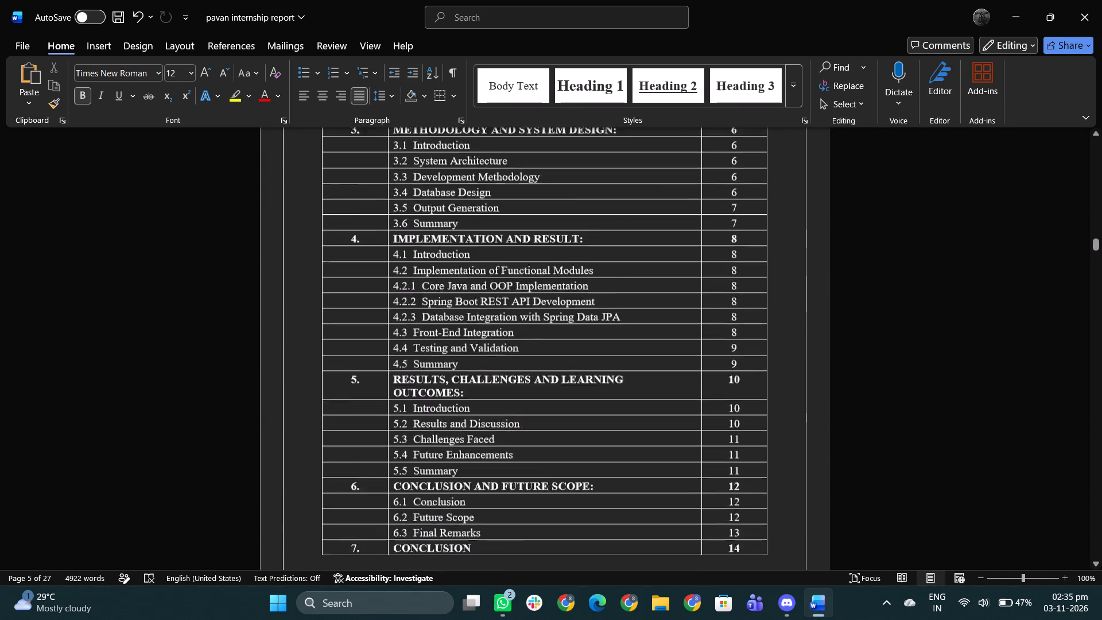
scroll(582, 328, down, 2)
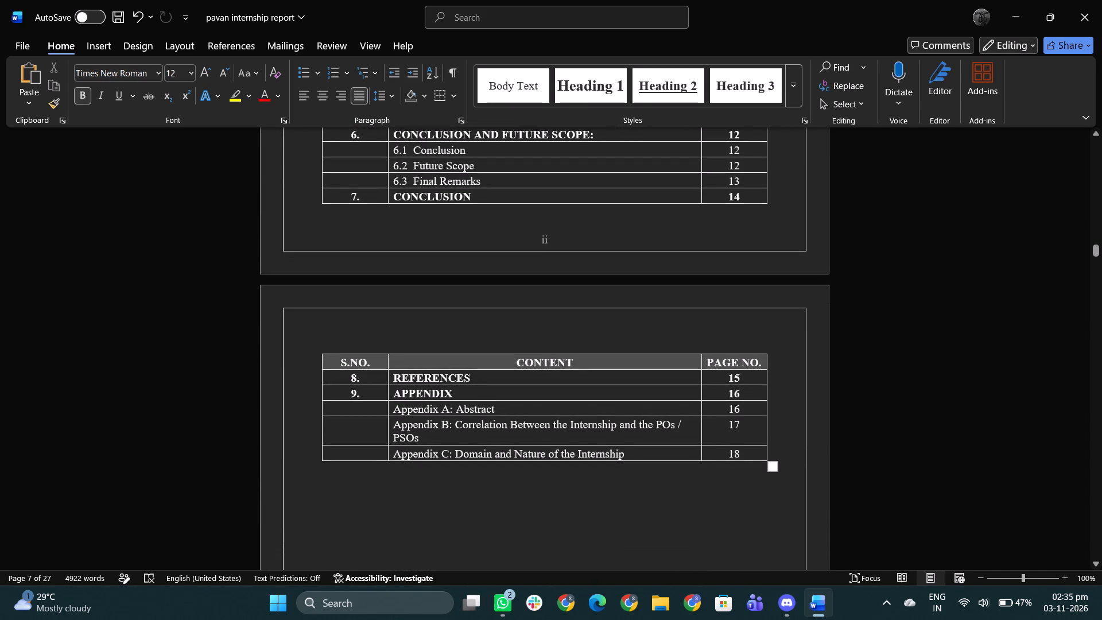
scroll(582, 328, down, 1)
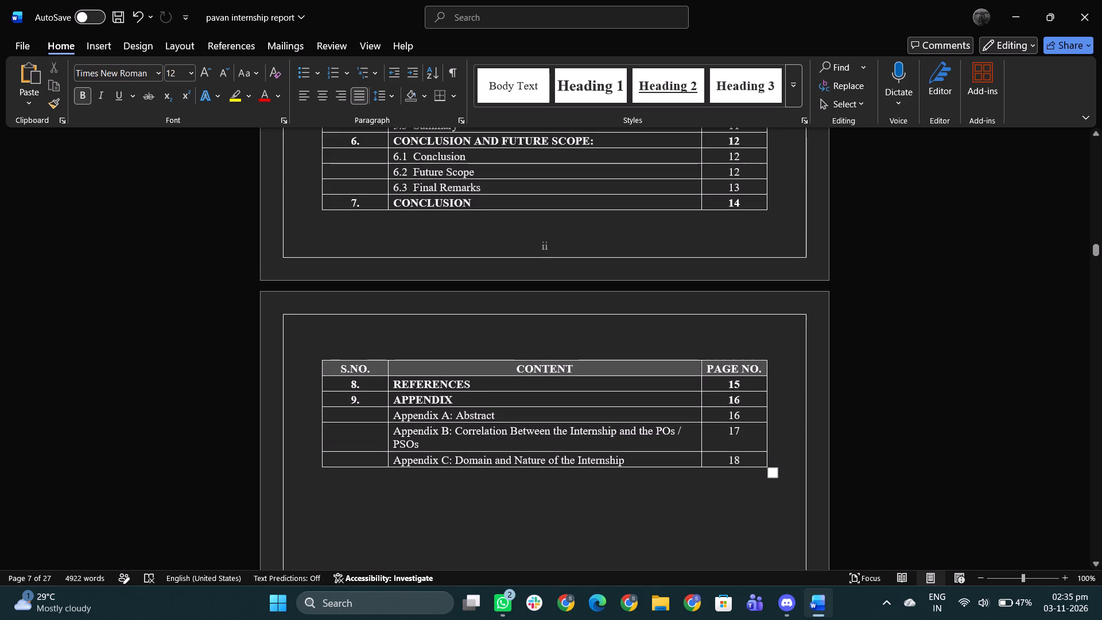
scroll(582, 328, down, 1)
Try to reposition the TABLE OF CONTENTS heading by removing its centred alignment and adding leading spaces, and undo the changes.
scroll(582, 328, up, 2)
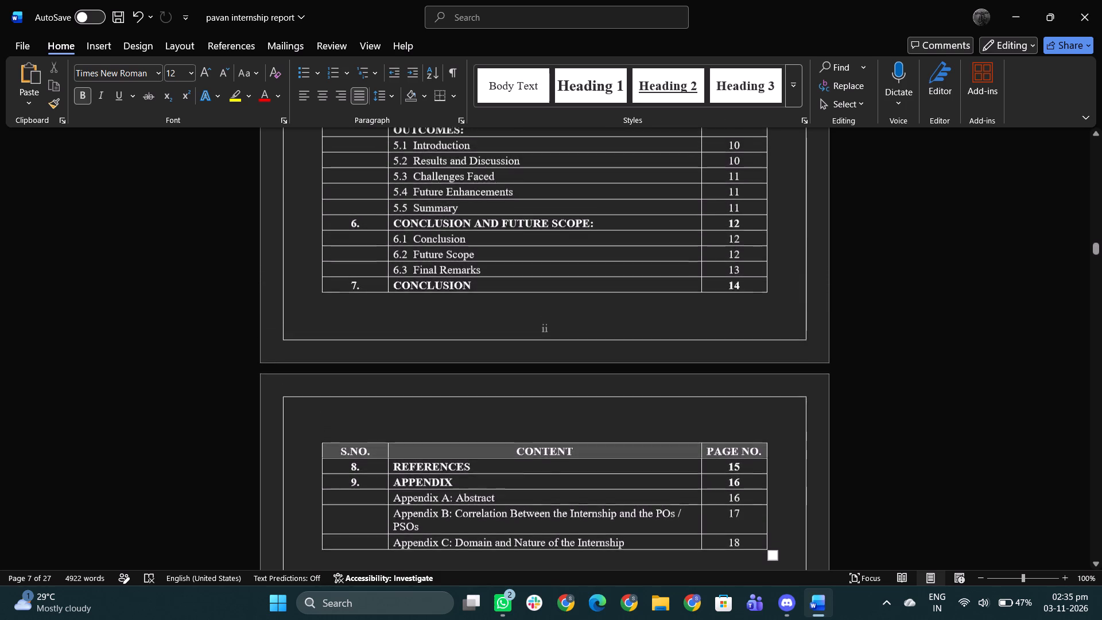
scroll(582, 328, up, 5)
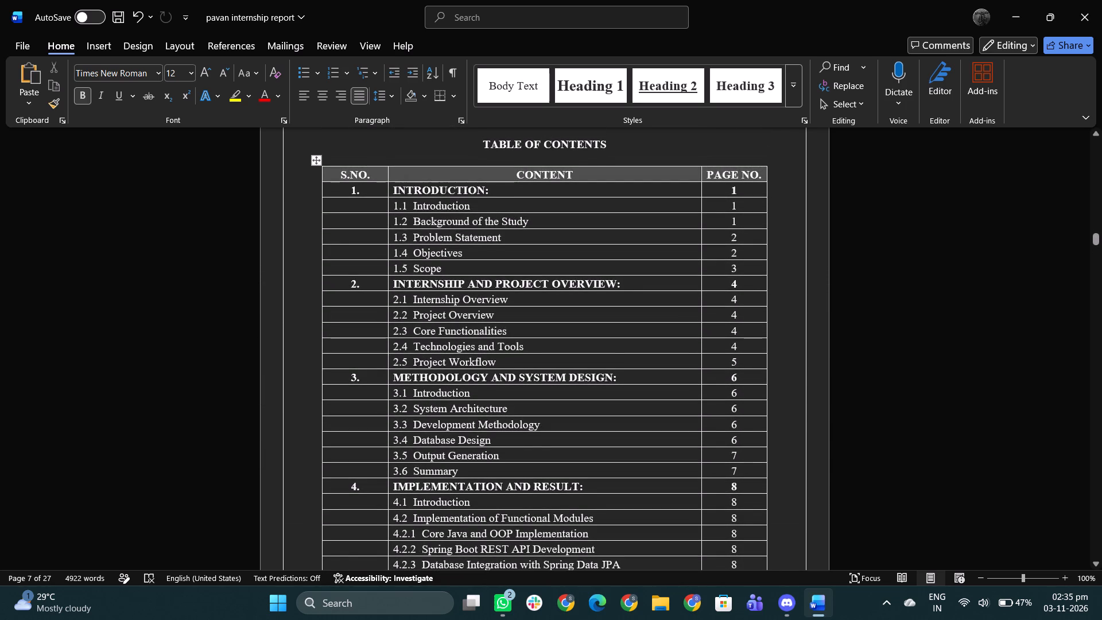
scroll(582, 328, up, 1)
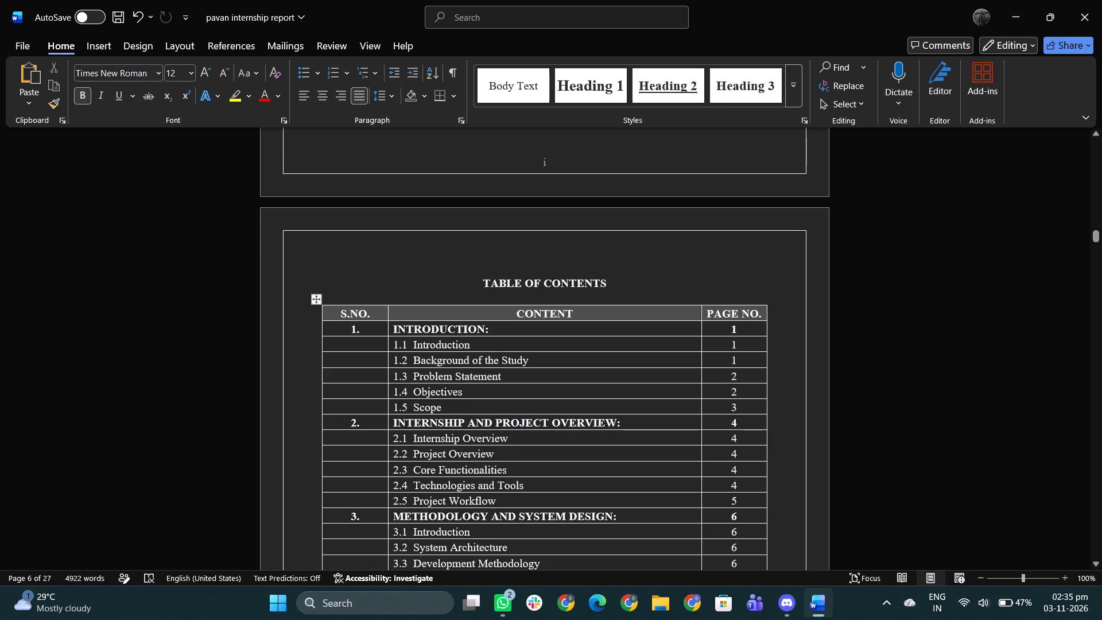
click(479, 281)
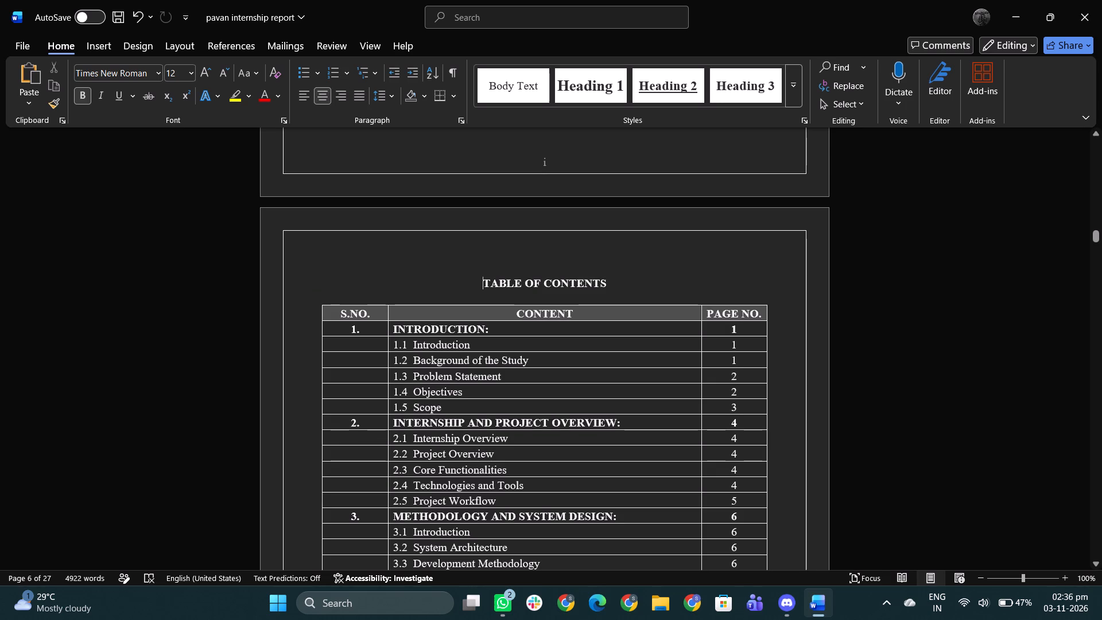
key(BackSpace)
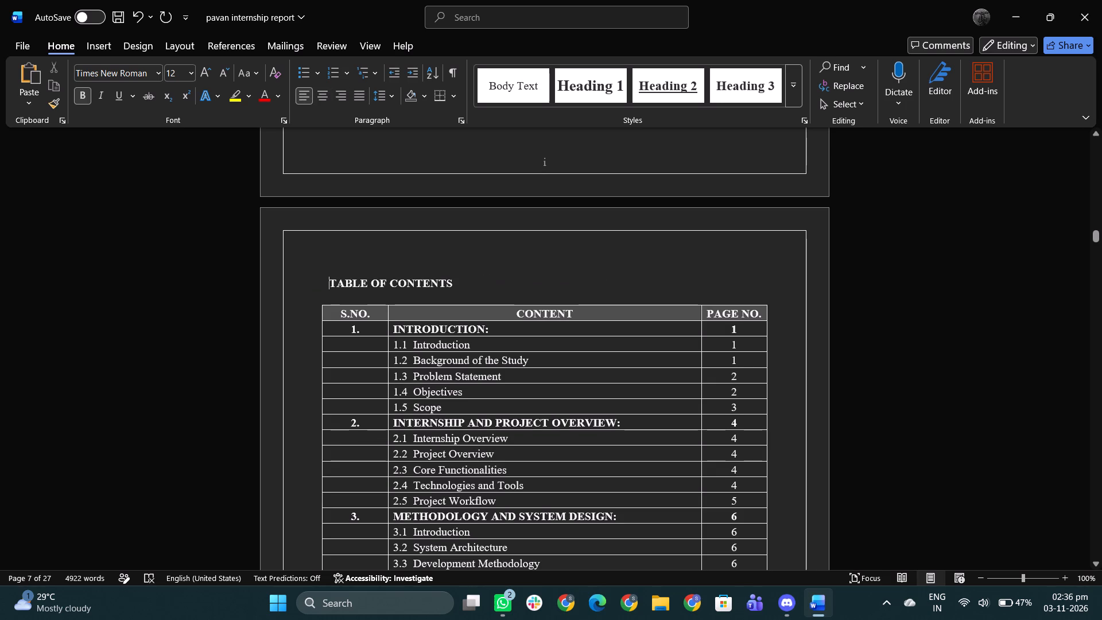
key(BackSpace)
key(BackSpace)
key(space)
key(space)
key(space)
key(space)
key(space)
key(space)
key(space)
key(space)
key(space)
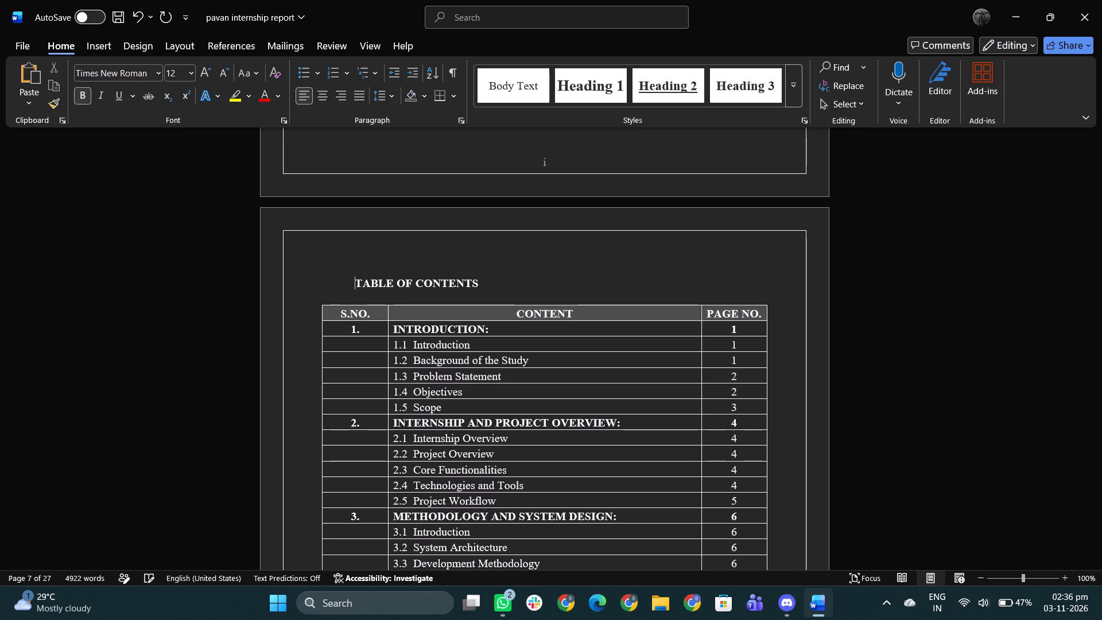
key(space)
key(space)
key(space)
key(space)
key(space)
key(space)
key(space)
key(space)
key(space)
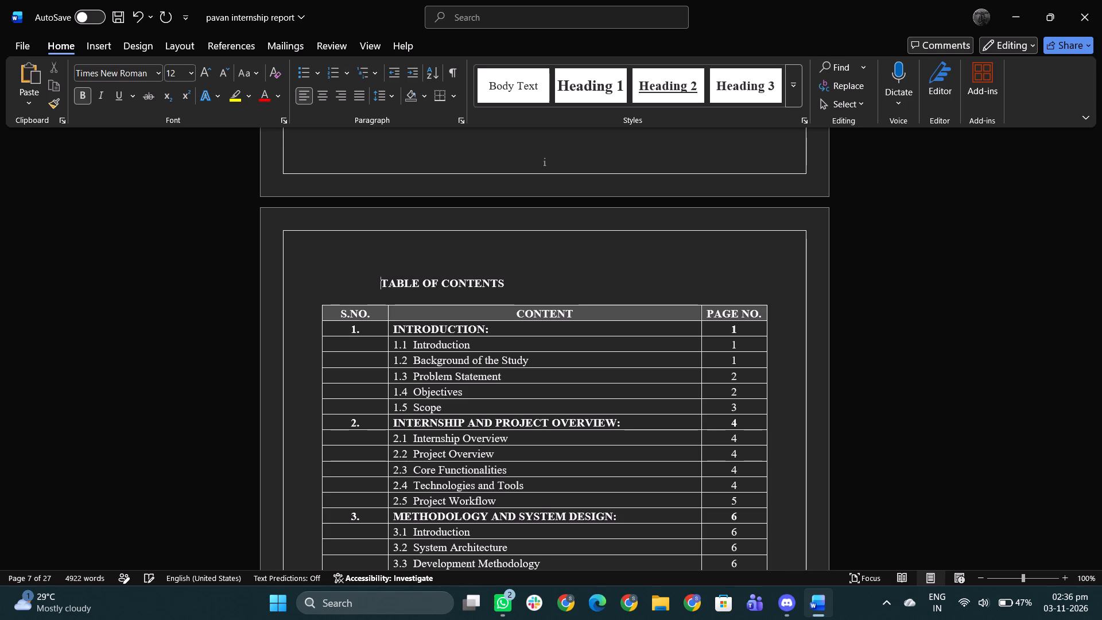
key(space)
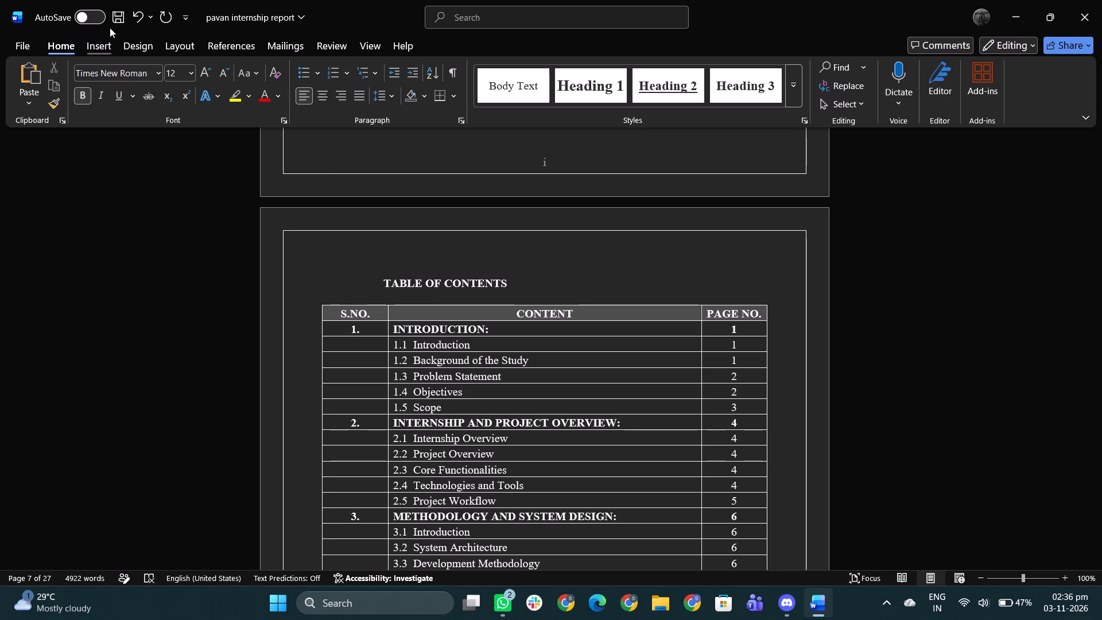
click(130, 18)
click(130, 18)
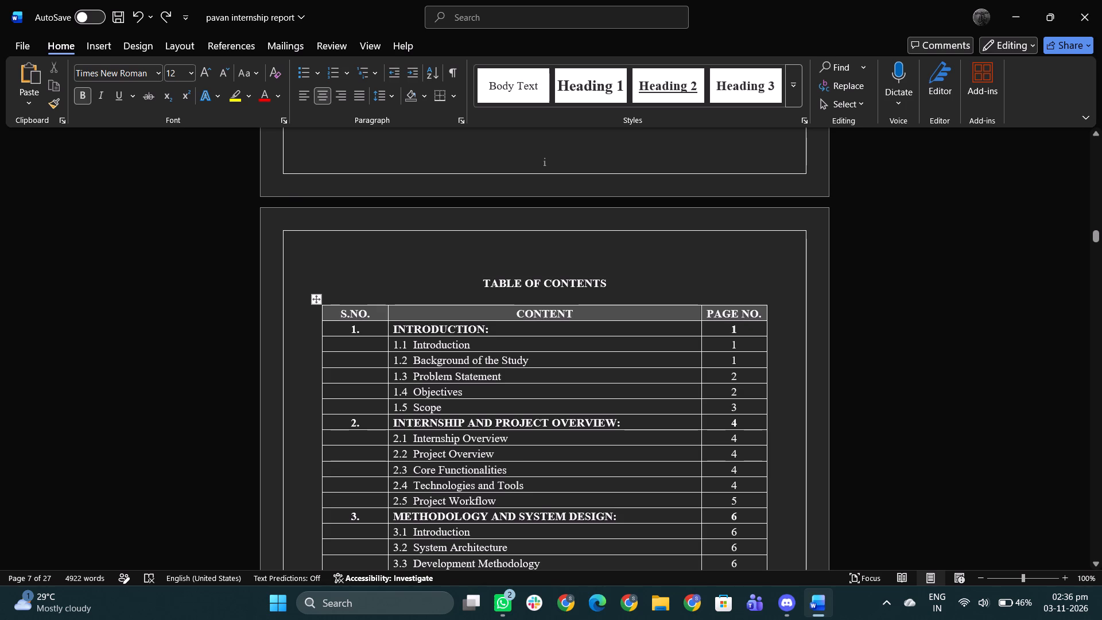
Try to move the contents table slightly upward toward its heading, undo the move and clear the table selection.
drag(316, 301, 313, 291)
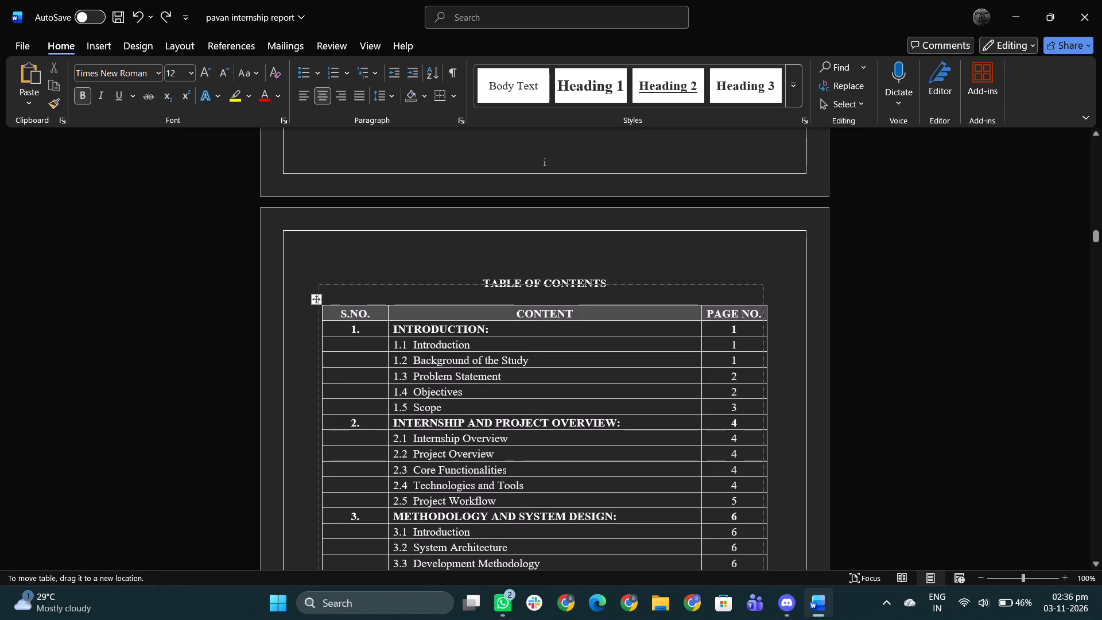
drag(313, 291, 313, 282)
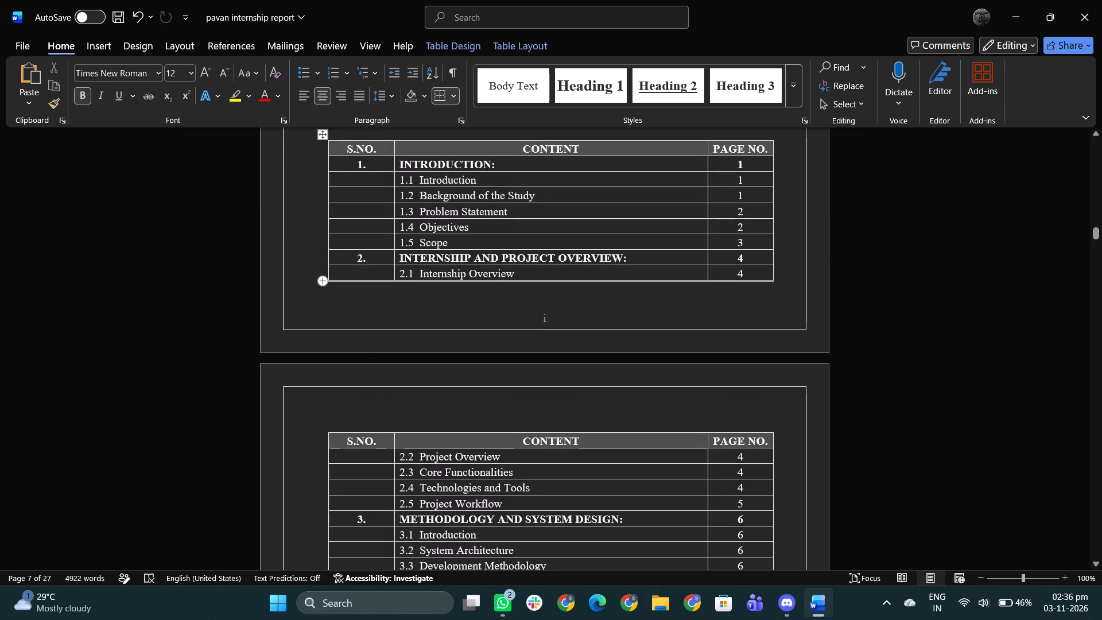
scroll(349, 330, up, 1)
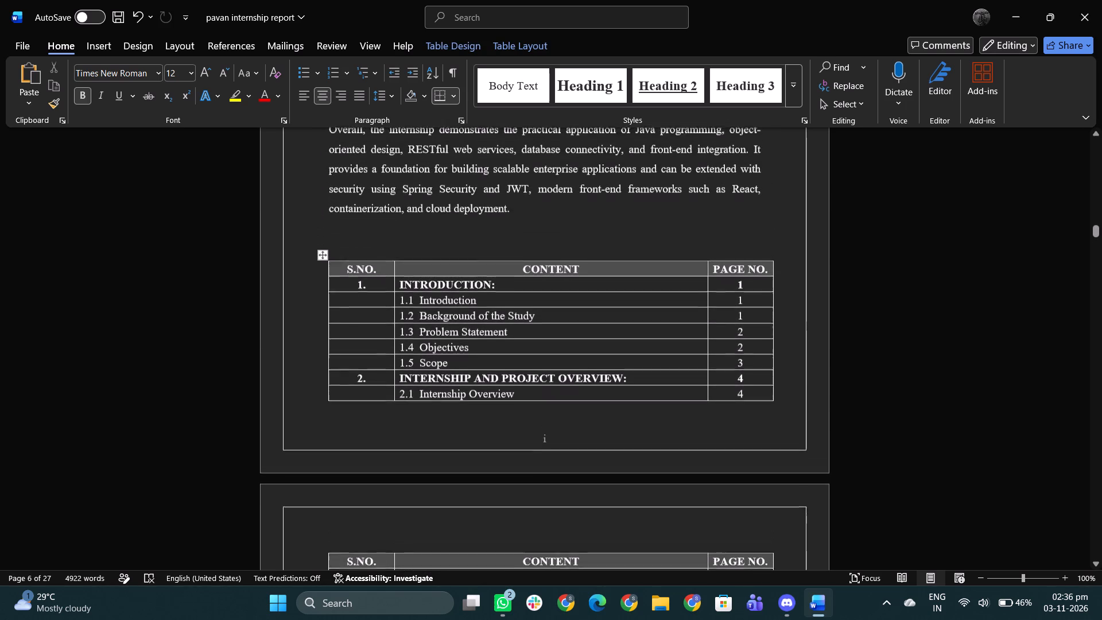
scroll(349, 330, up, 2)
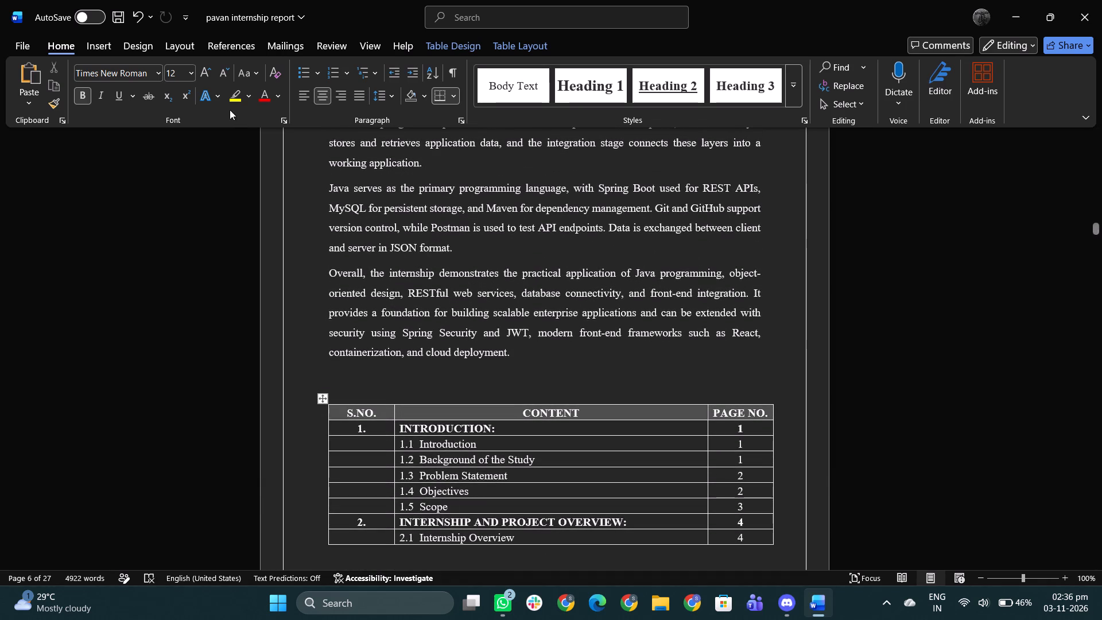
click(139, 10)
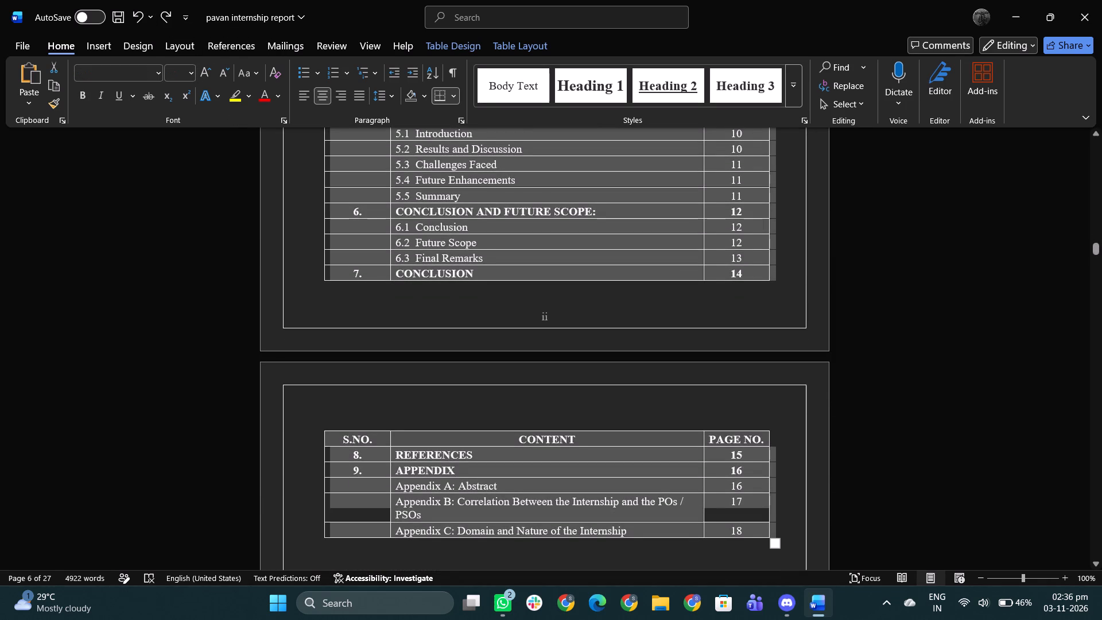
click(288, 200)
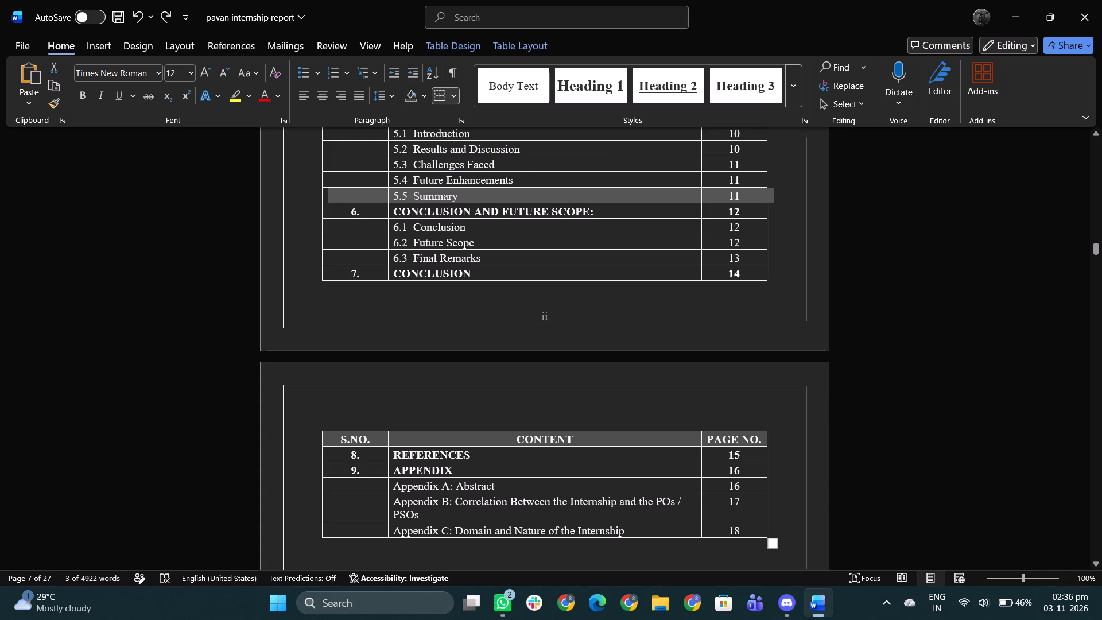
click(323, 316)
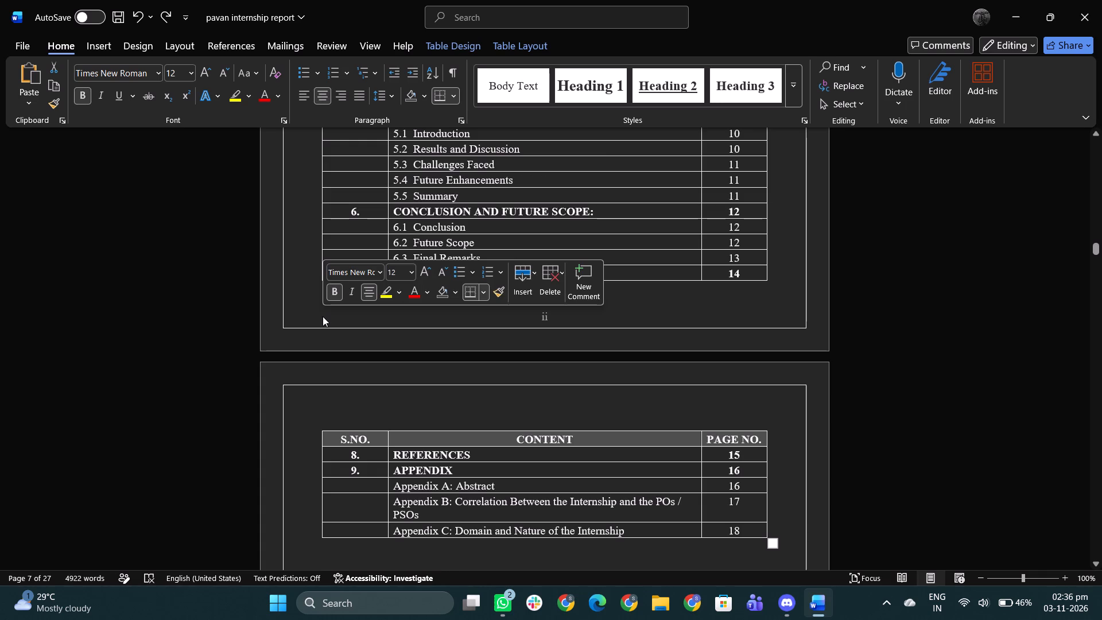
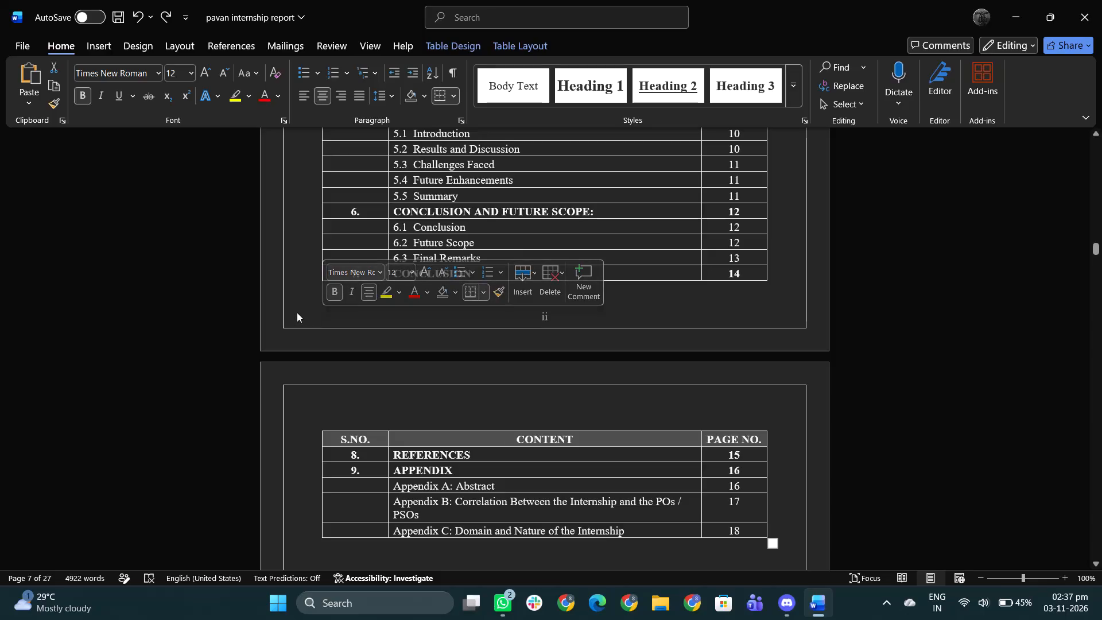
Go back from the contents table through the front pages to the cover page at the start of the report.
scroll(297, 312, up, 16)
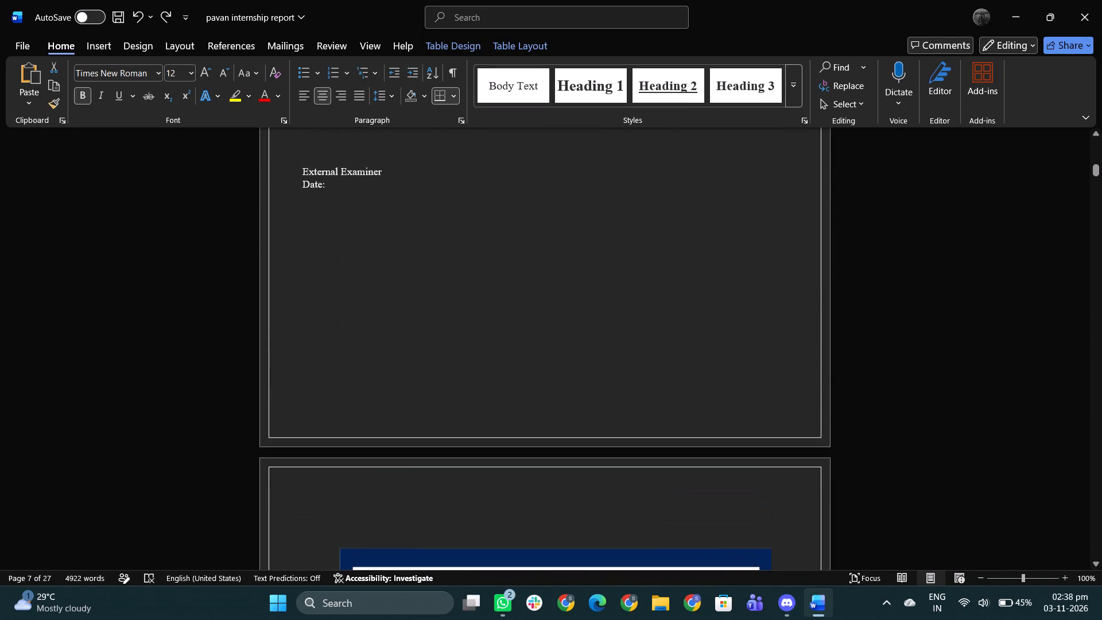
scroll(297, 312, up, 17)
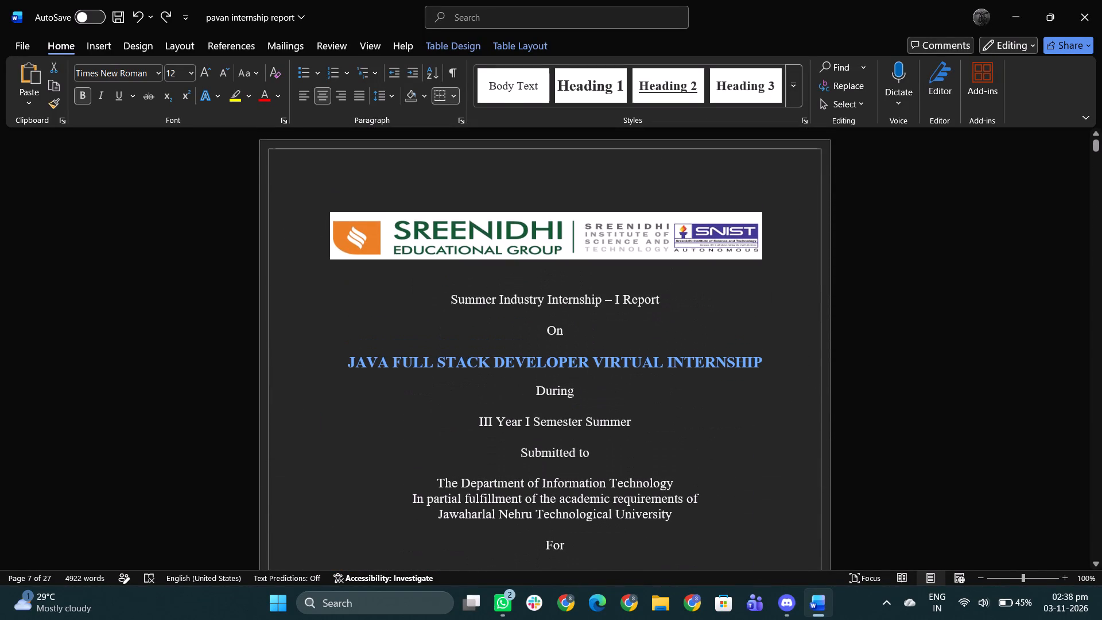
scroll(297, 312, up, 3)
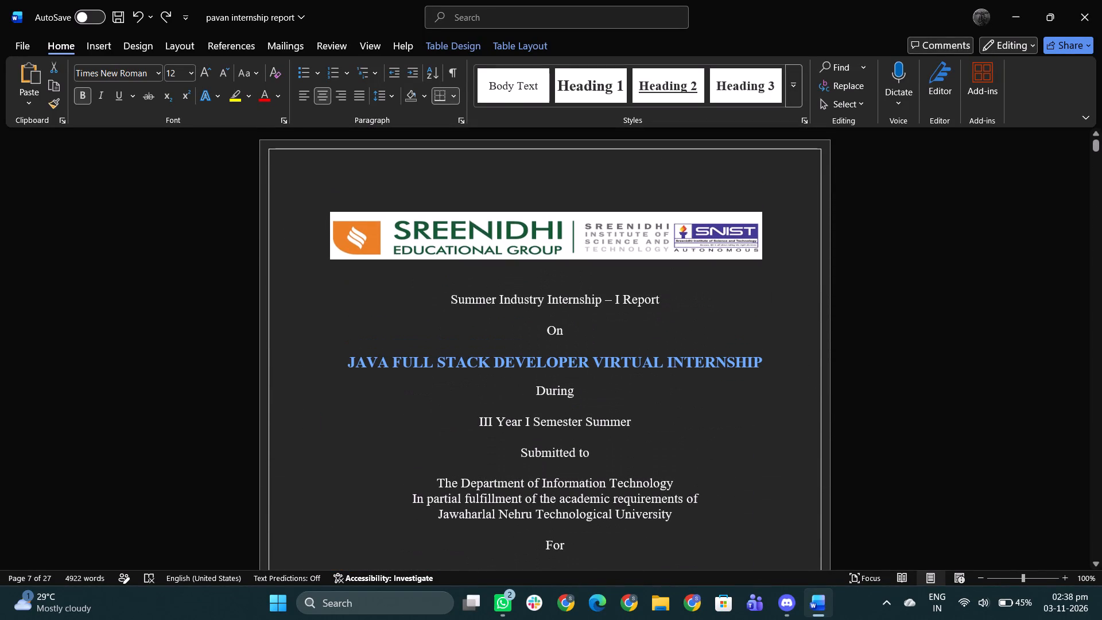
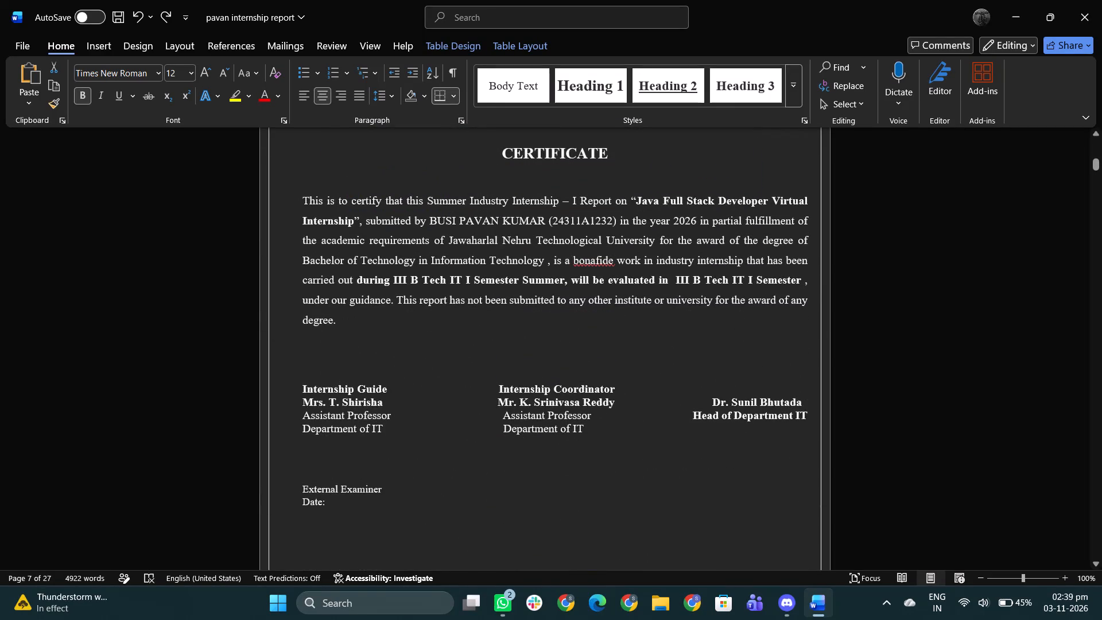
On the cover page, change the label "Name of Internship Co-ordinator" to "Name of Internship Guide".
scroll(665, 366, up, 6)
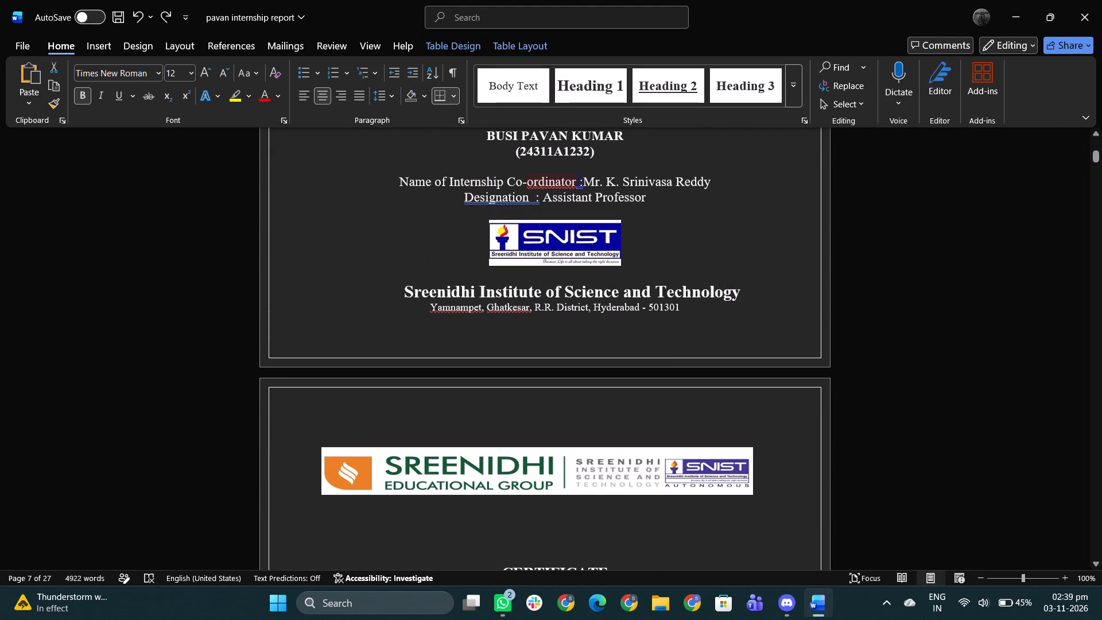
click(575, 179)
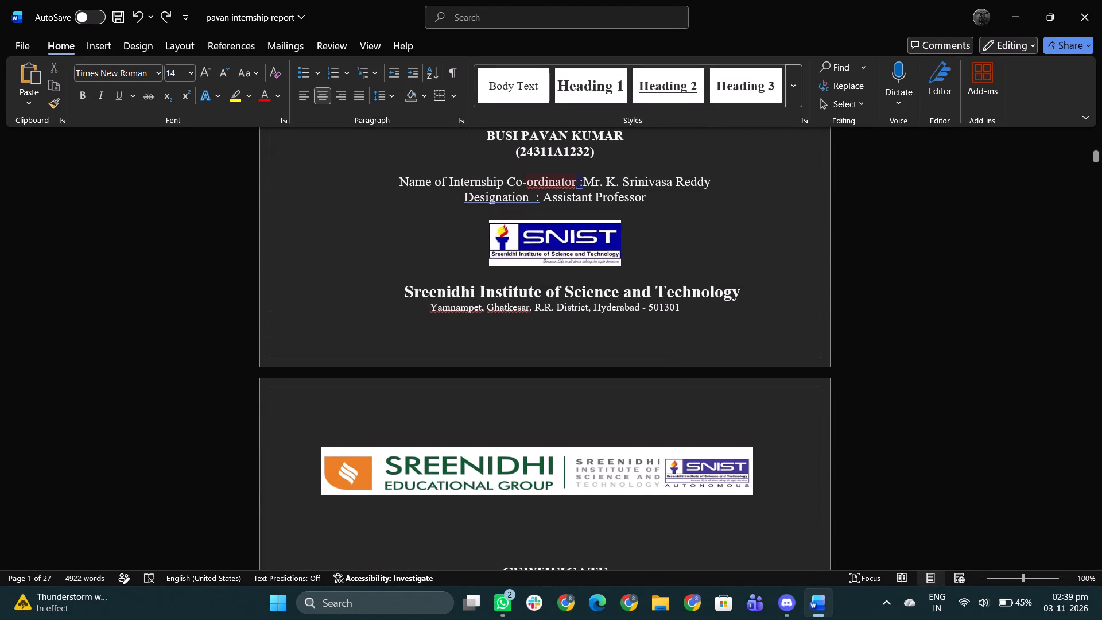
key(BackSpace)
key(BackSpace)
key(BackSpace)
key(BackSpace)
key(BackSpace)
key(BackSpace)
key(BackSpace)
key(BackSpace)
key(BackSpace)
key(BackSpace)
key(BackSpace)
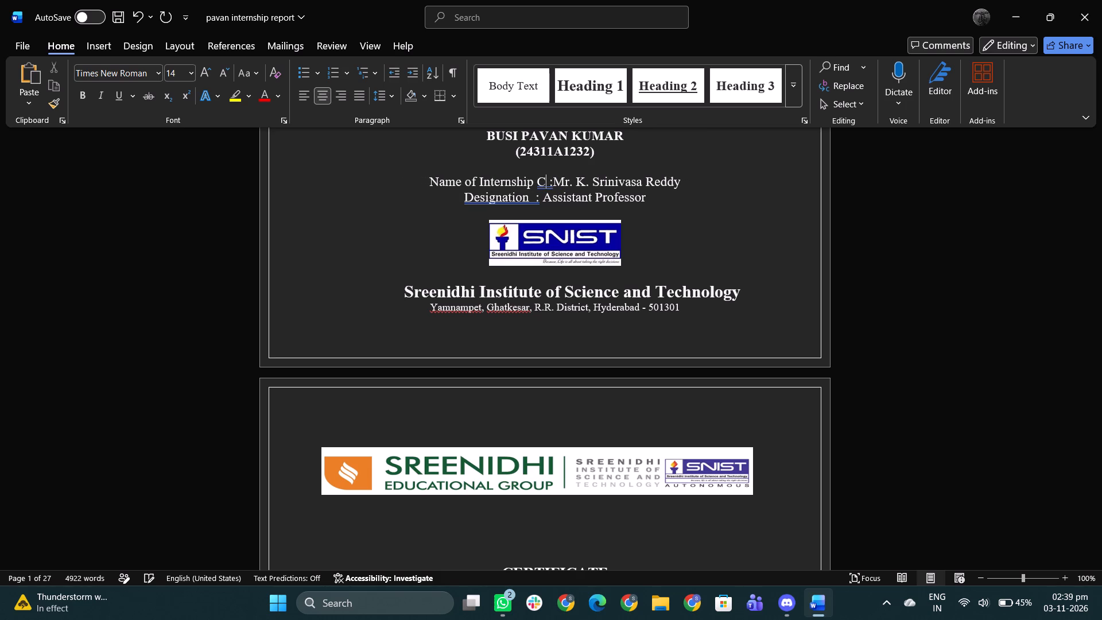
key(BackSpace)
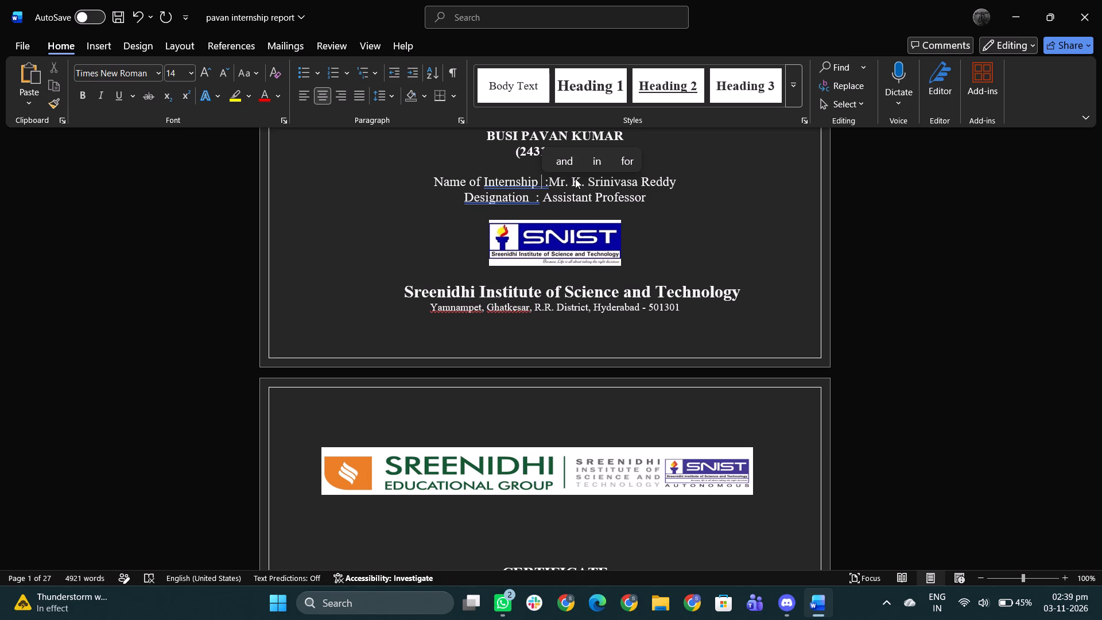
key(shift+g)
text(uide)
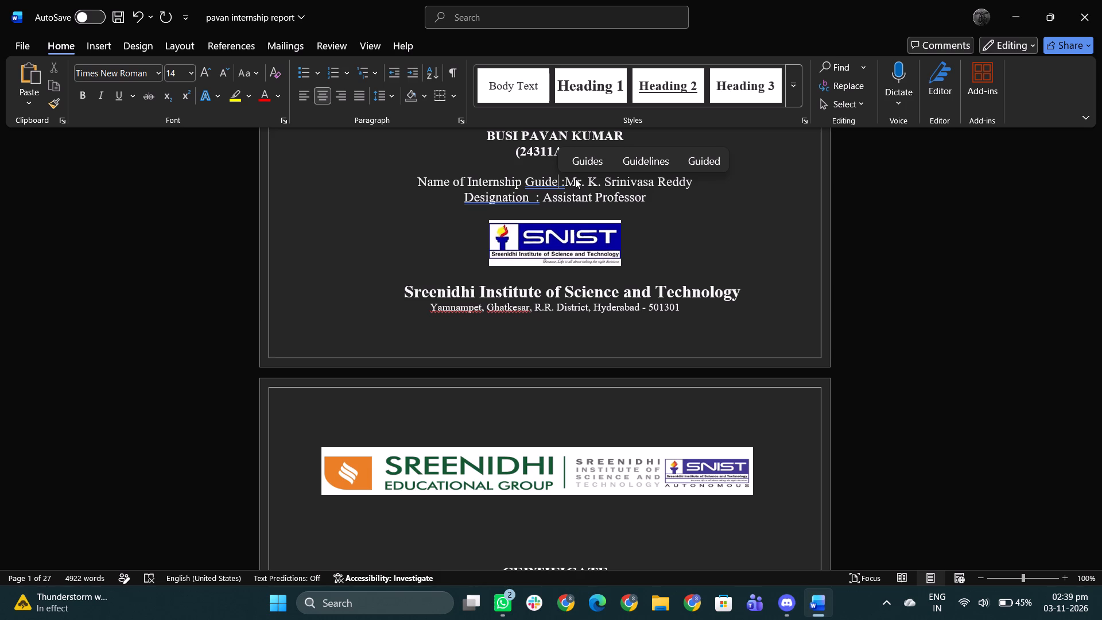
Change the honorific and initial on the cover page's internship guide line to "Mrs. T.".
click(581, 180)
key(Right)
key(Right)
key(Right)
key(Right)
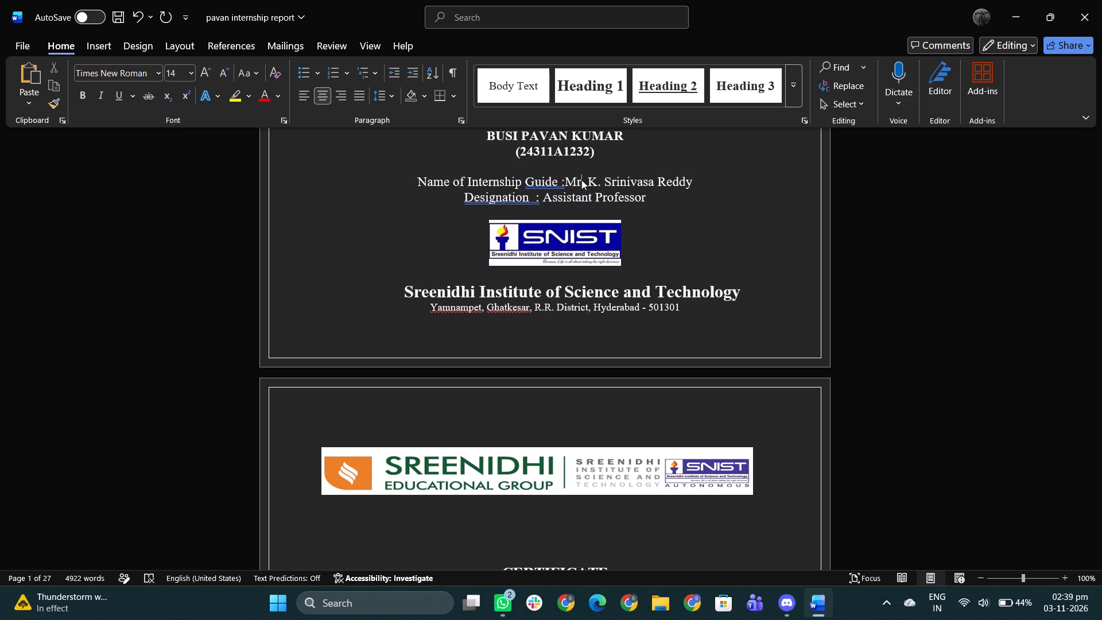
key(Right)
key(Left)
key(s)
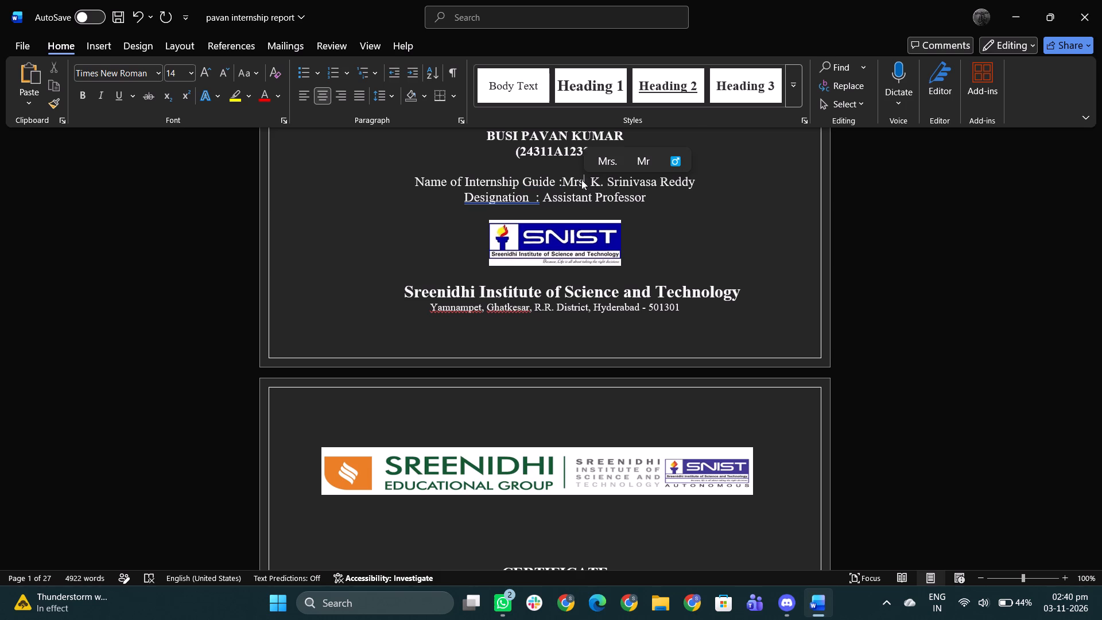
key(Right)
key(Right)
key(Right)
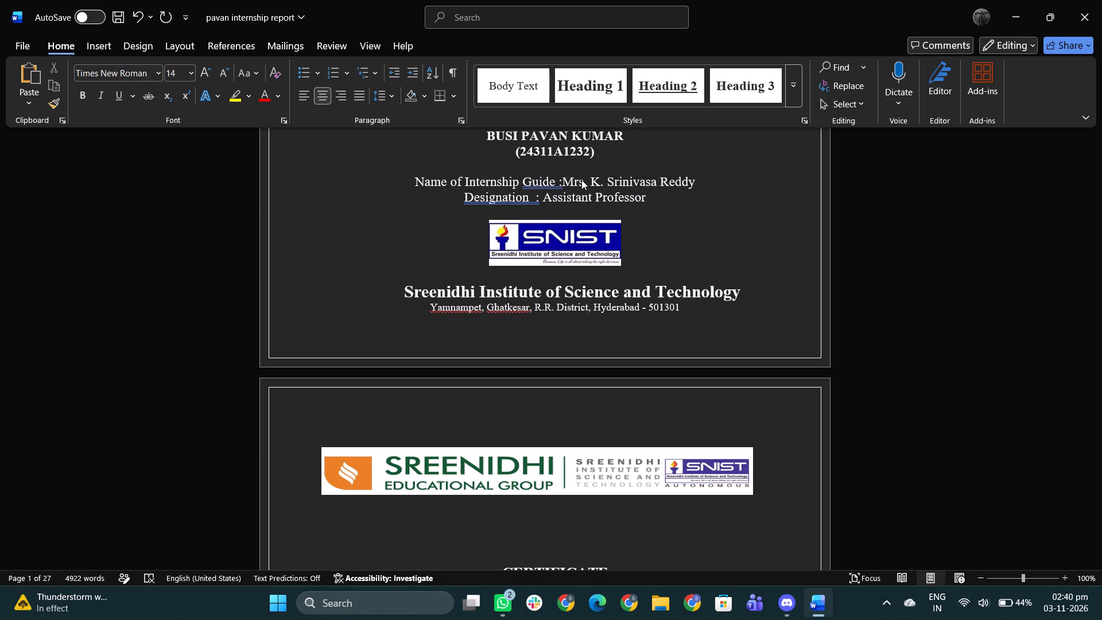
key(BackSpace)
key(shift+t)
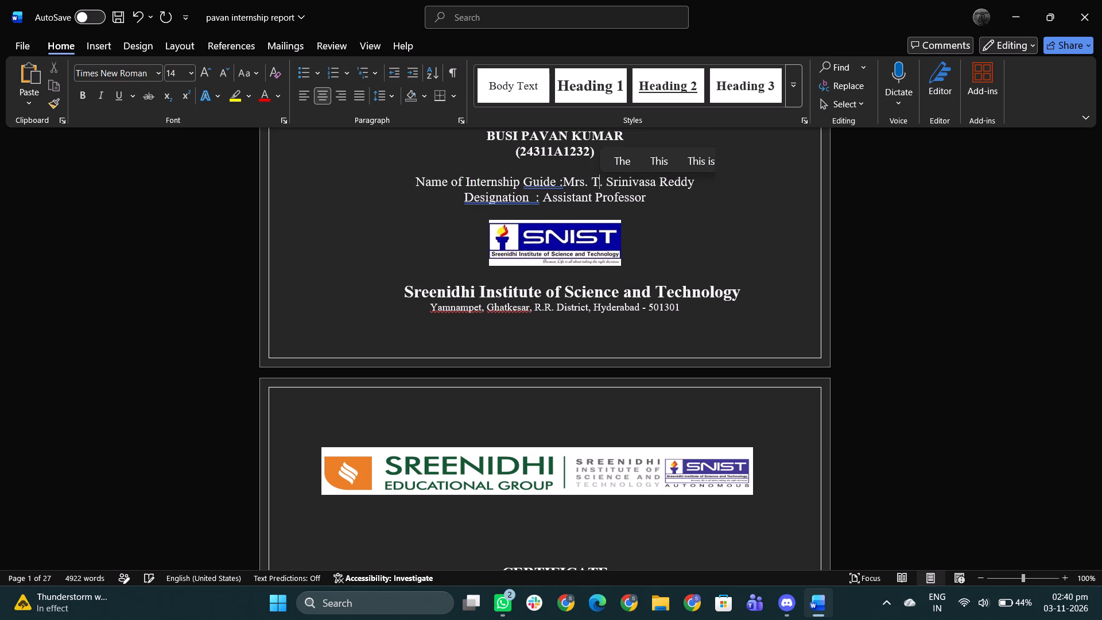
Replace the coordinator's given name on the cover page's guide line with the internship guide's name from the certificate page.
key(Right)
key(Right)
key(Right)
key(Right)
key(Right)
key(Right)
key(Right)
key(Right)
key(Right)
key(Right)
key(Right)
key(BackSpace)
key(BackSpace)
key(BackSpace)
key(BackSpace)
key(BackSpace)
key(BackSpace)
key(BackSpace)
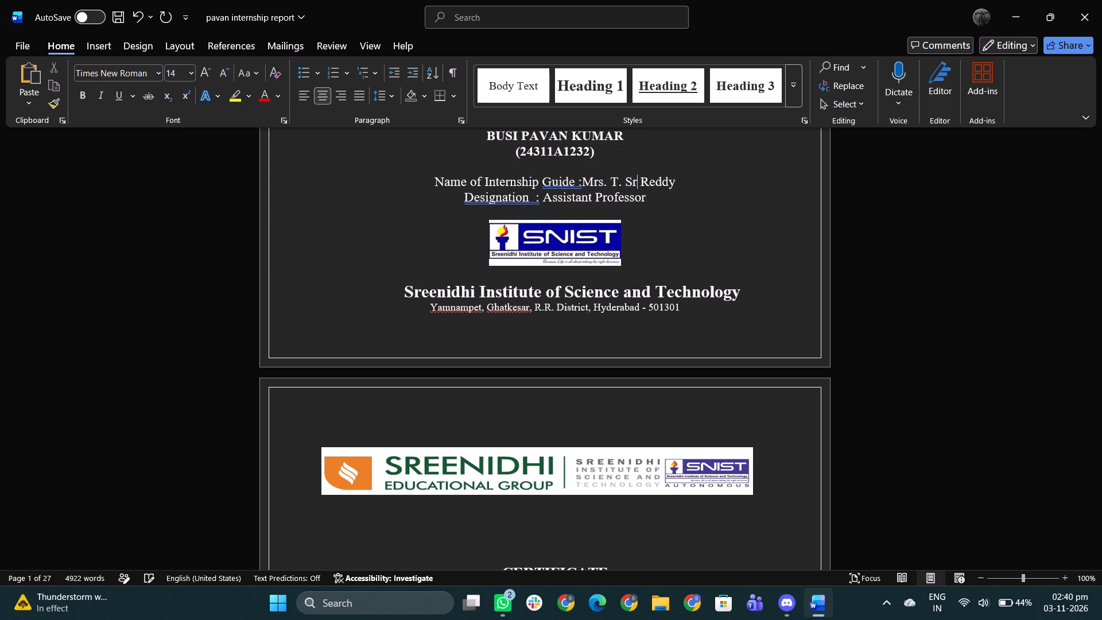
key(BackSpace)
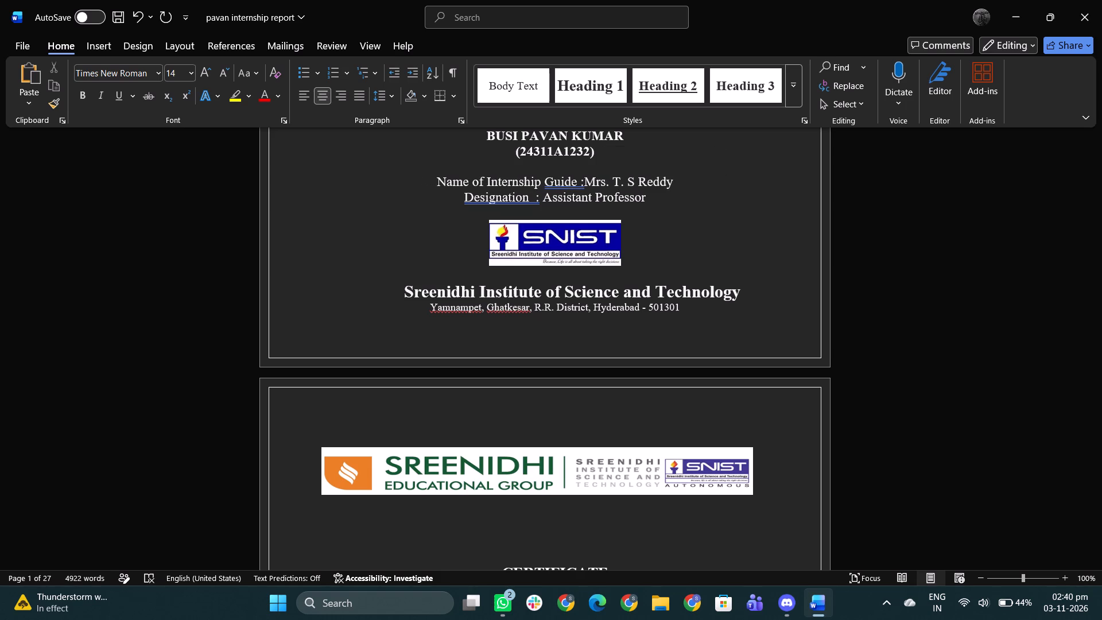
text(hir)
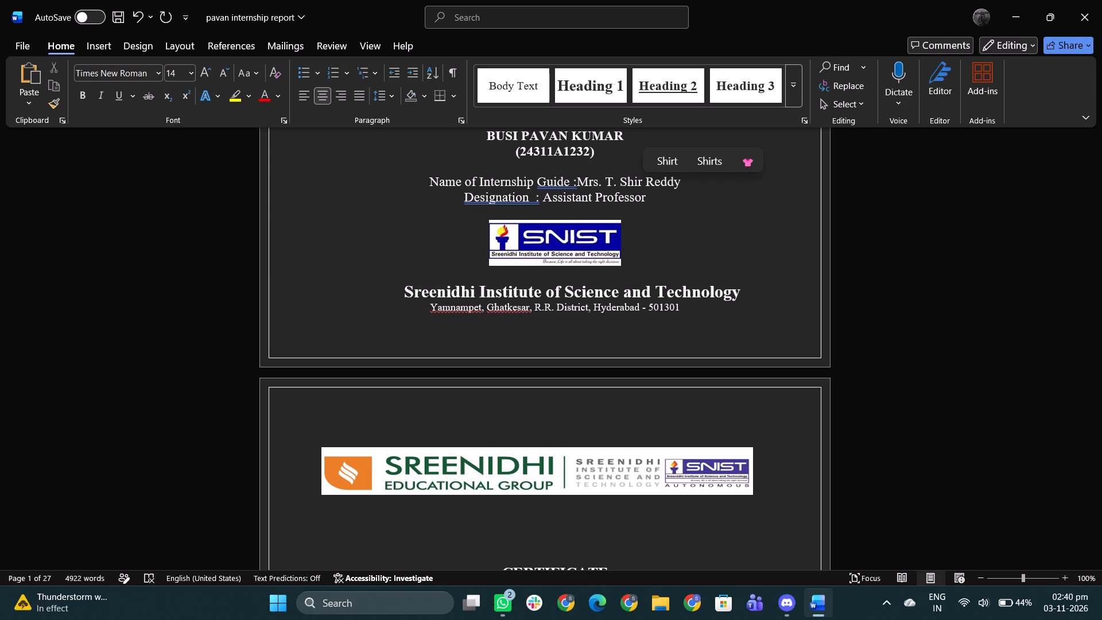
text(isha)
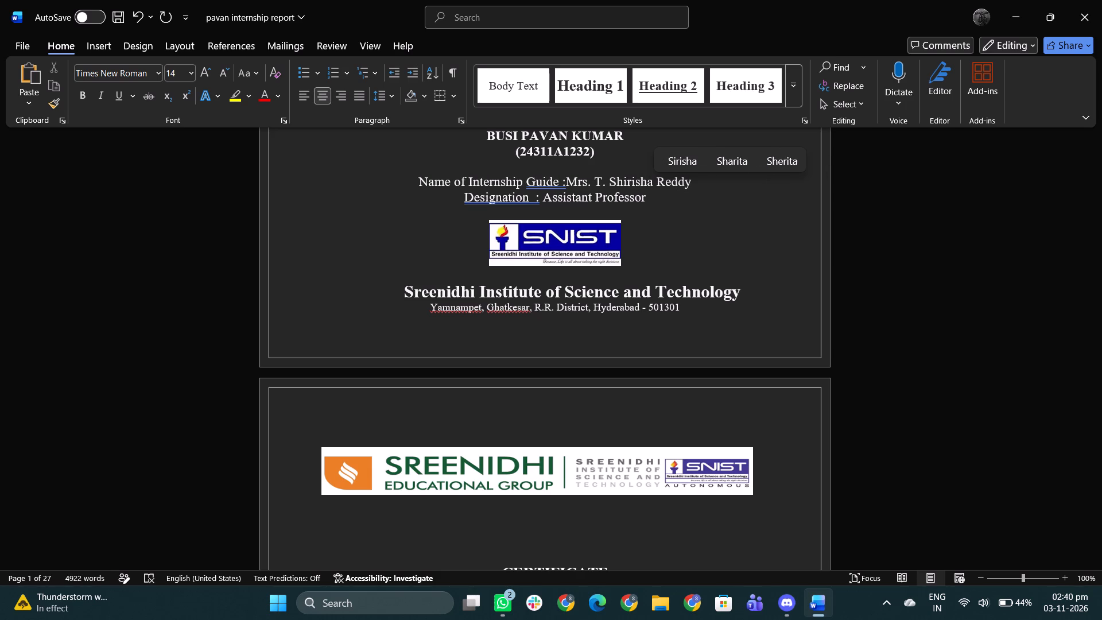
Delete the coordinator's leftover surname from the end of the cover page's internship guide line.
key(Right)
key(Right)
key(Right)
key(Right)
key(Right)
key(Right)
key(BackSpace)
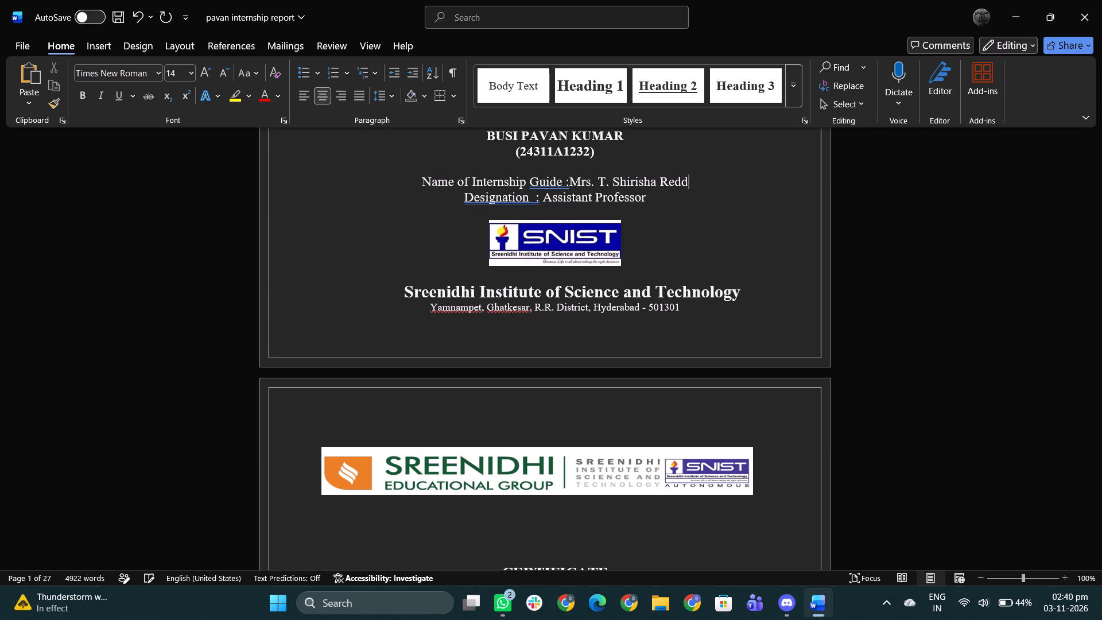
key(BackSpace)
key(BackSpace)
key(BackSpace)
key(BackSpace)
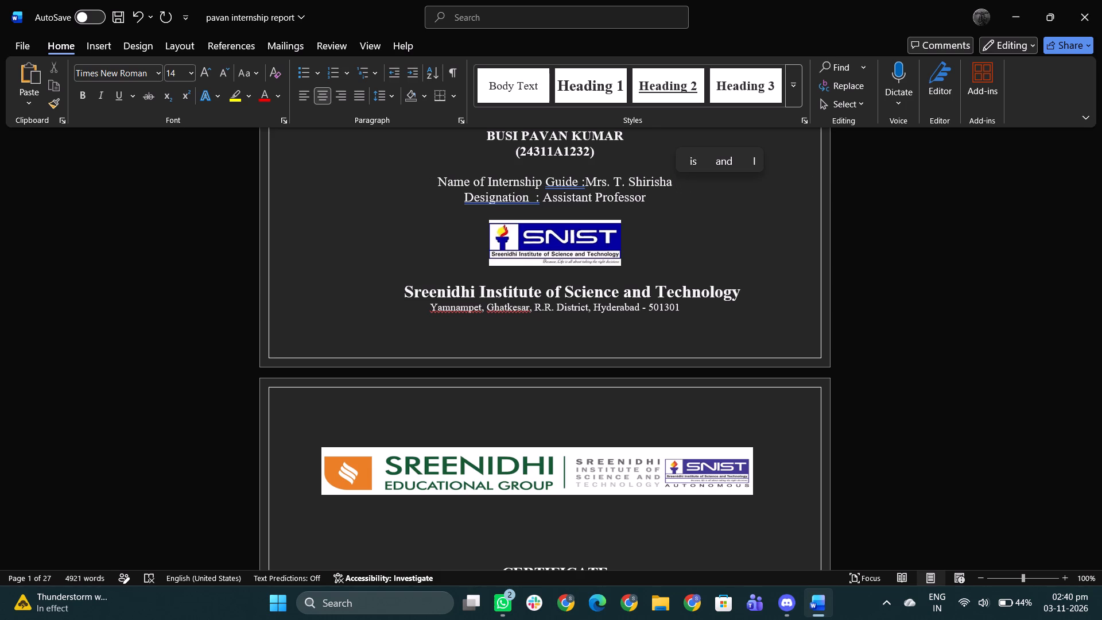
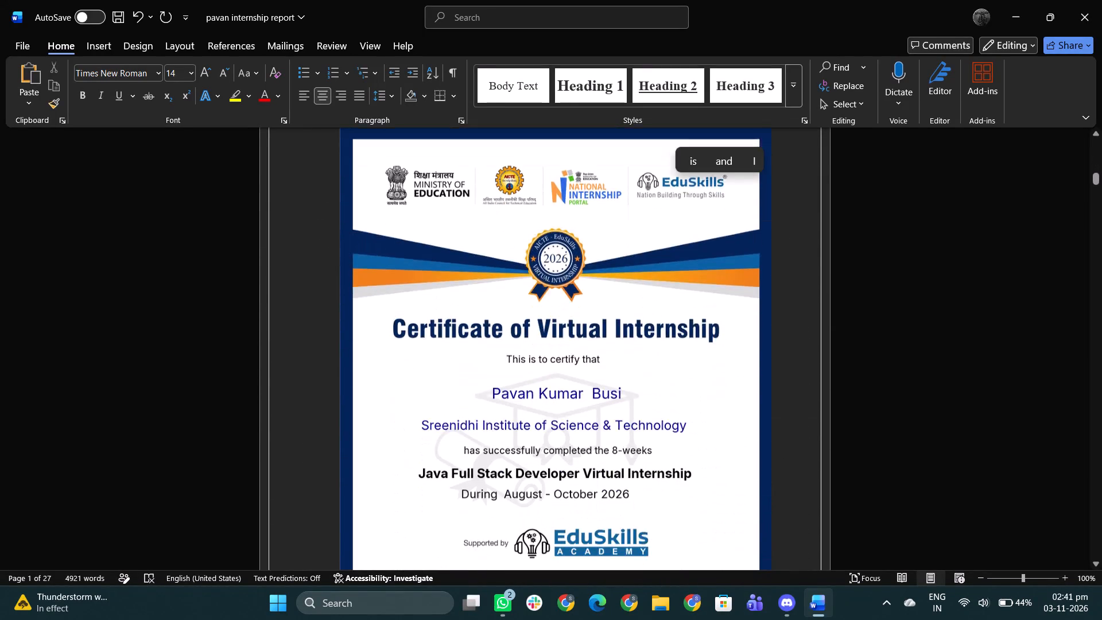
Review the virtual internship certificate and the guide, coordinator and department head details on the report's certificate page.
scroll(640, 332, down, 3)
scroll(640, 332, up, 4)
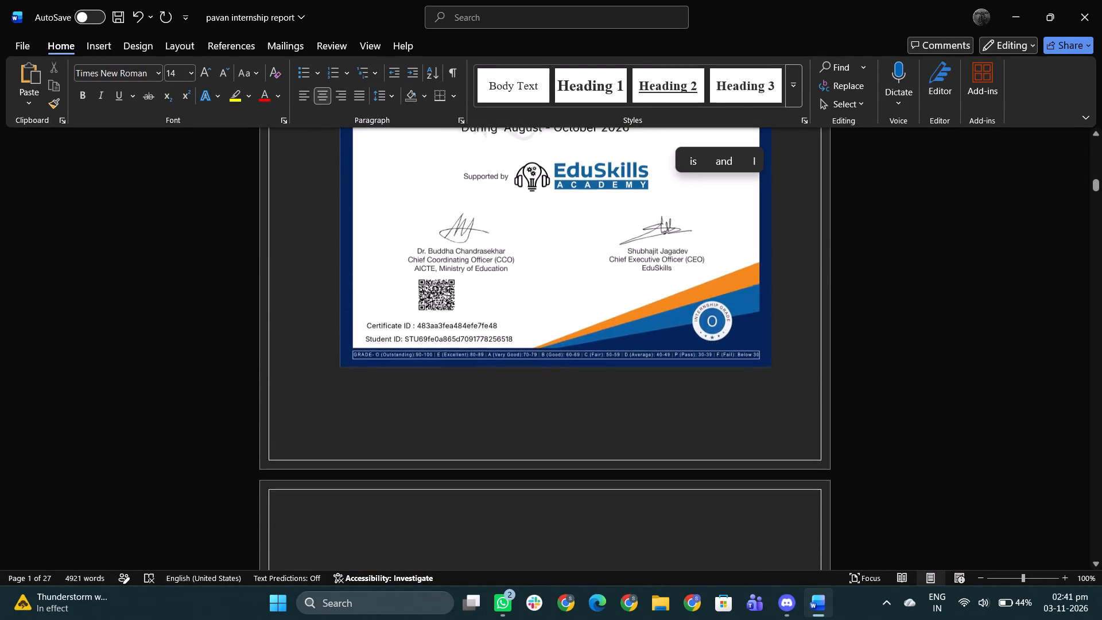
scroll(640, 332, up, 7)
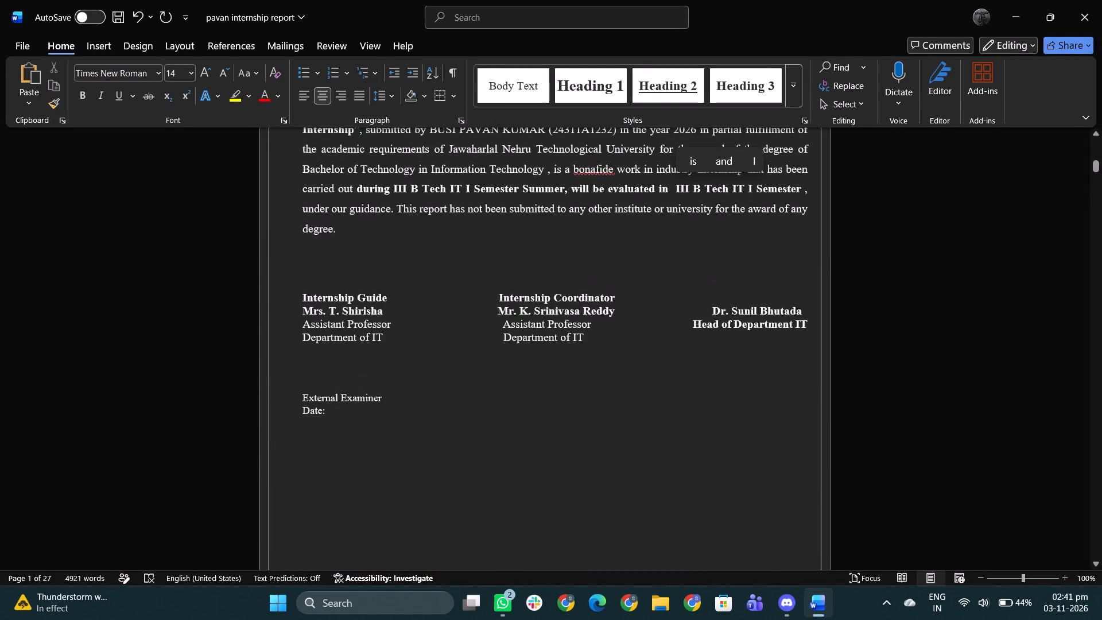
scroll(640, 332, up, 1)
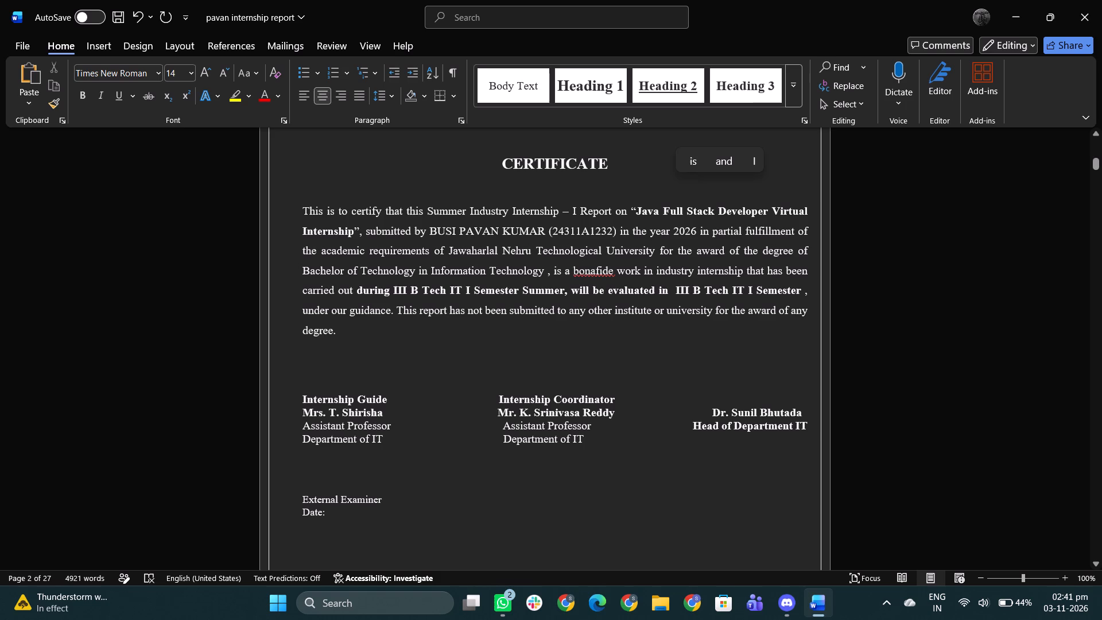
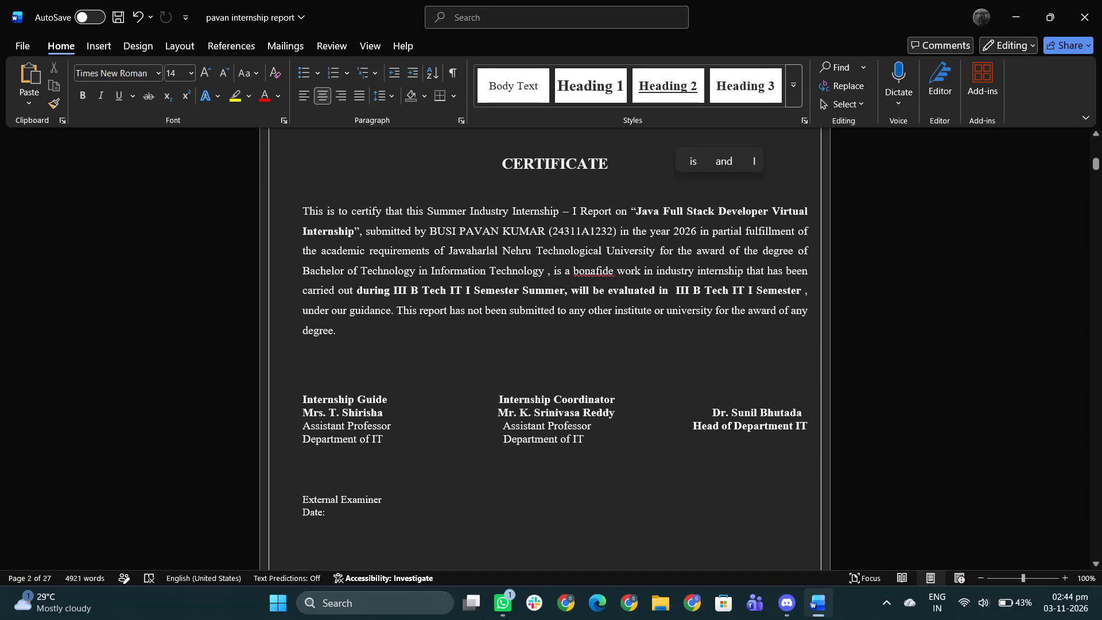
Change the Internship Coordinator's designation on the certificate page to Associate Professor, keeping the signatory columns aligned.
click(545, 425)
key(BackSpace)
key(BackSpace)
key(BackSpace)
key(BackSpace)
key(BackSpace)
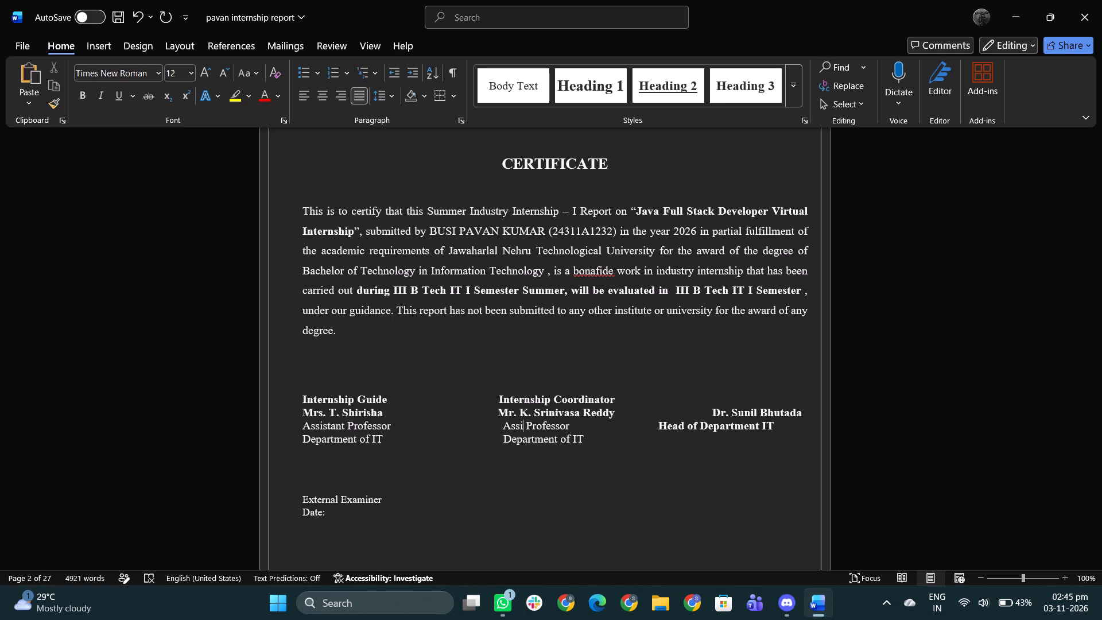
key(BackSpace)
text(ociate)
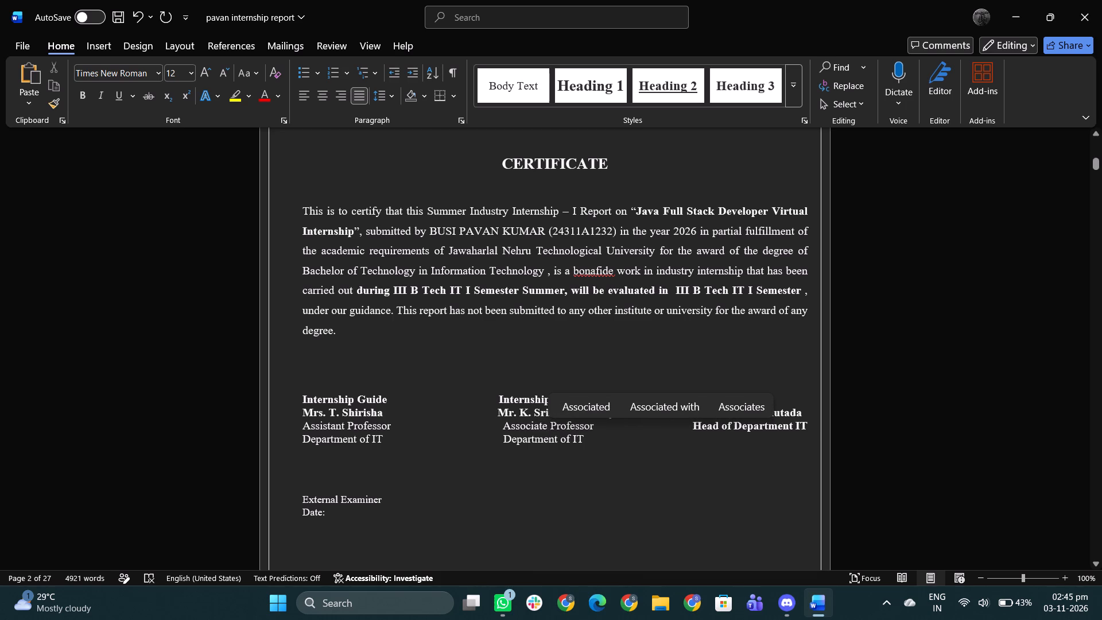
click(605, 429)
key(Right)
key(Right)
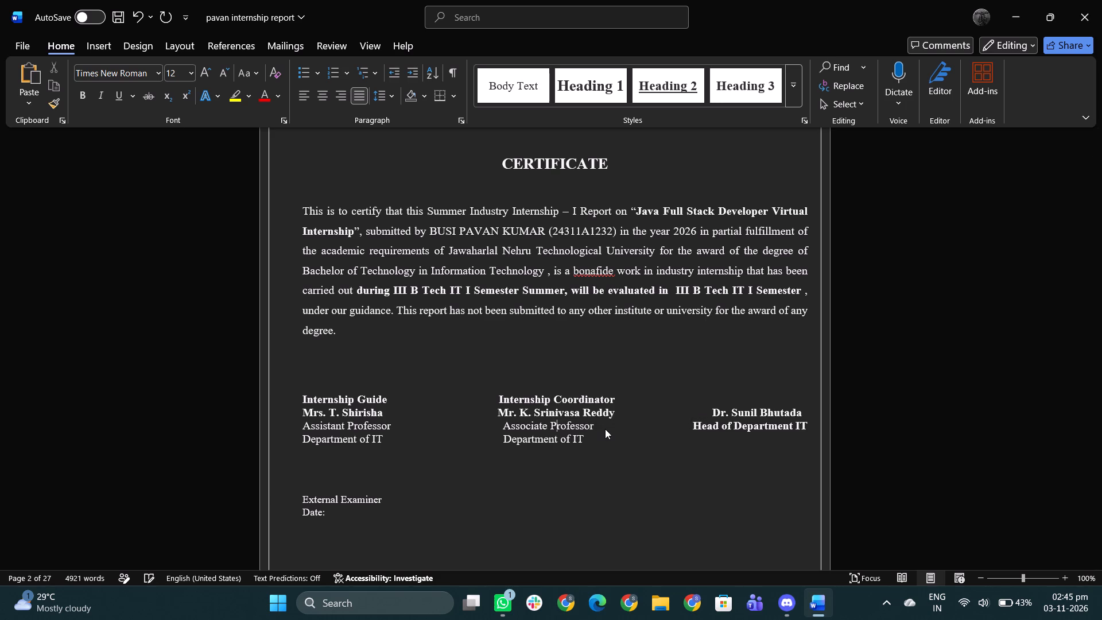
key(Right)
key(Right)
Review the internship certificate, declaration and acknowledgement pages, checking how the guide, coordinator and department head are mentioned.
scroll(605, 429, down, 1)
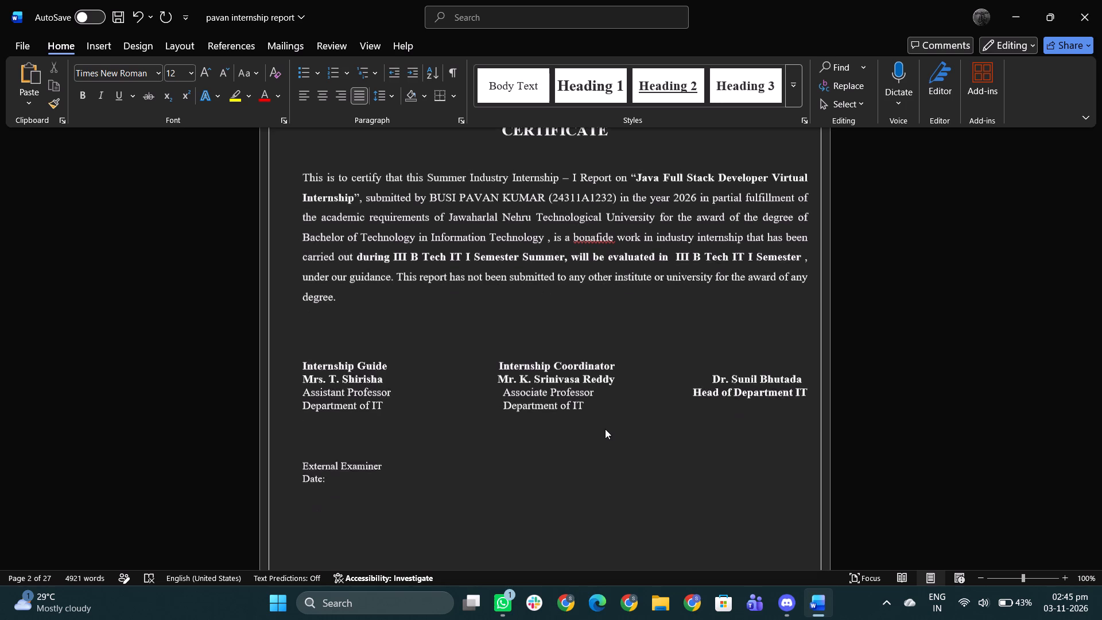
scroll(605, 429, down, 2)
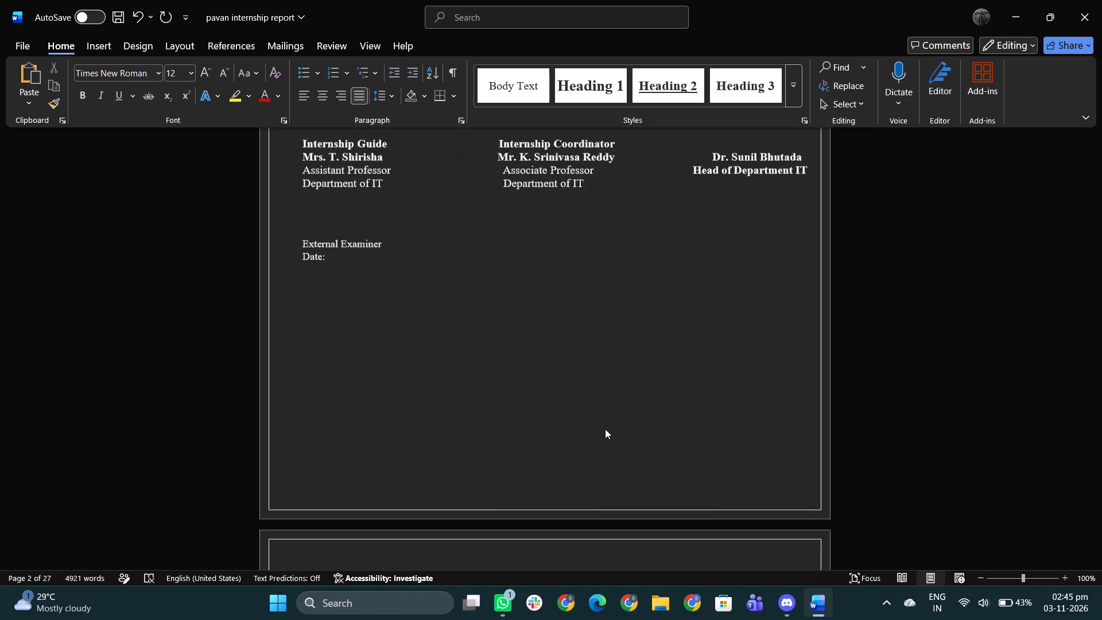
scroll(605, 429, down, 5)
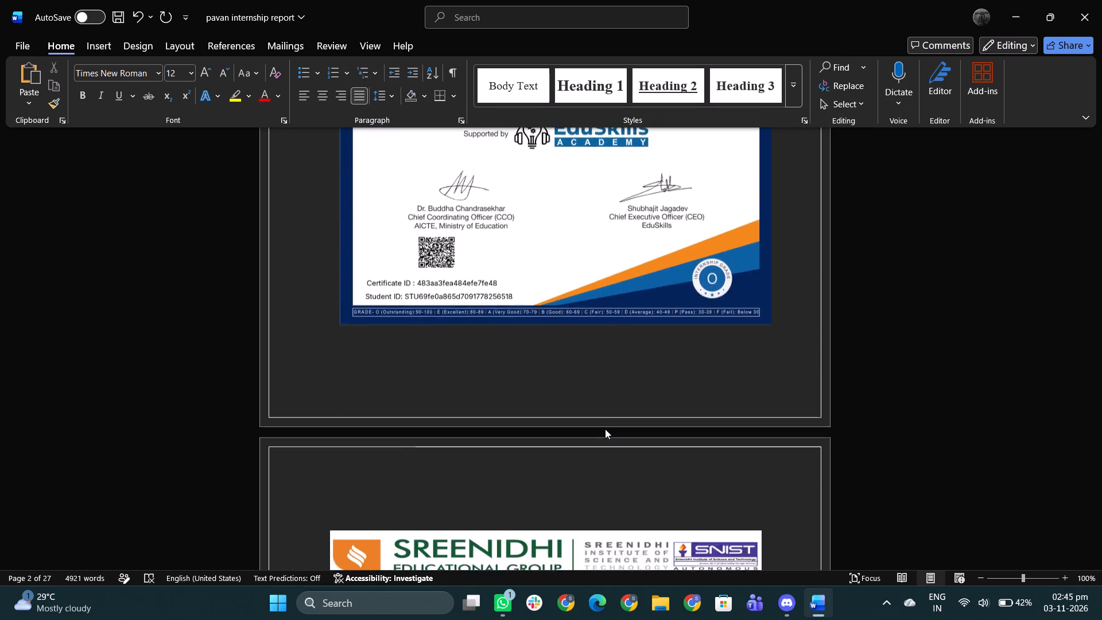
scroll(605, 429, down, 5)
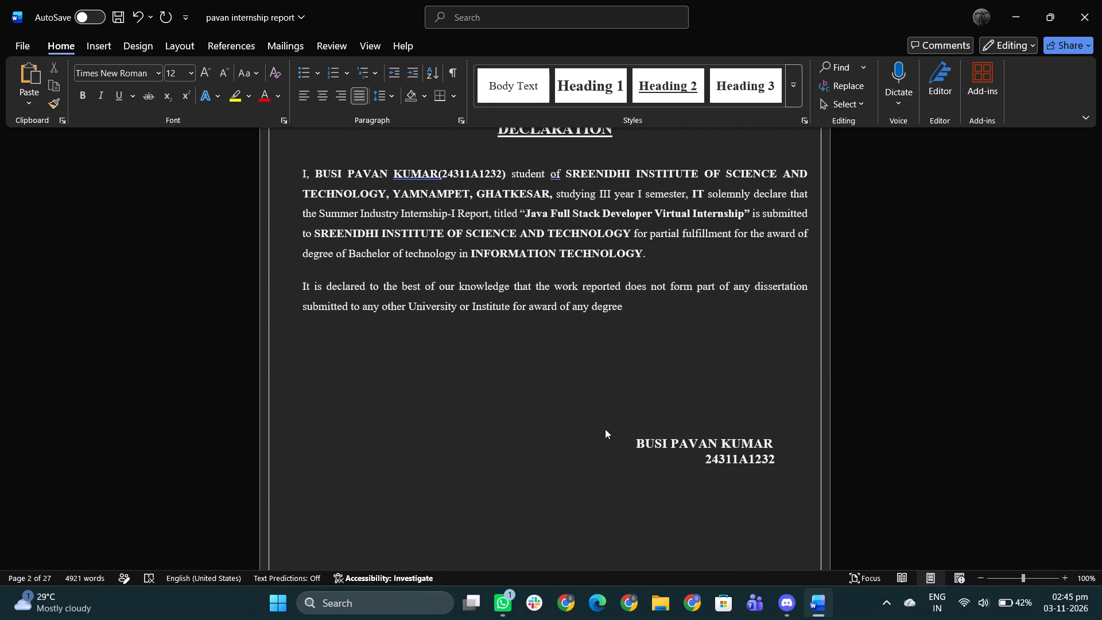
scroll(605, 429, down, 6)
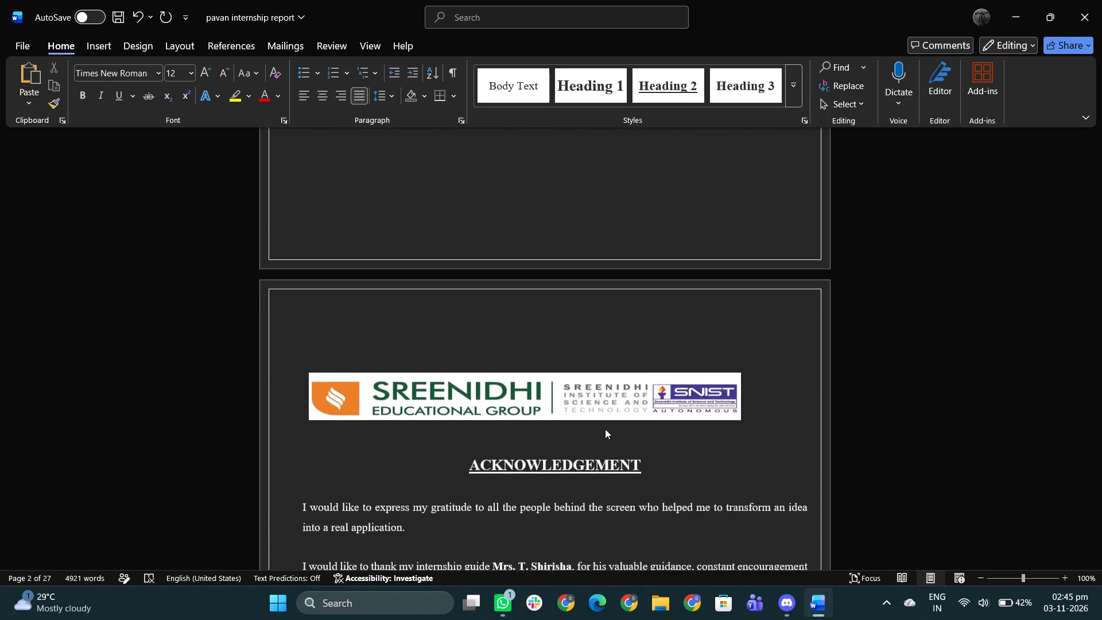
scroll(605, 429, down, 1)
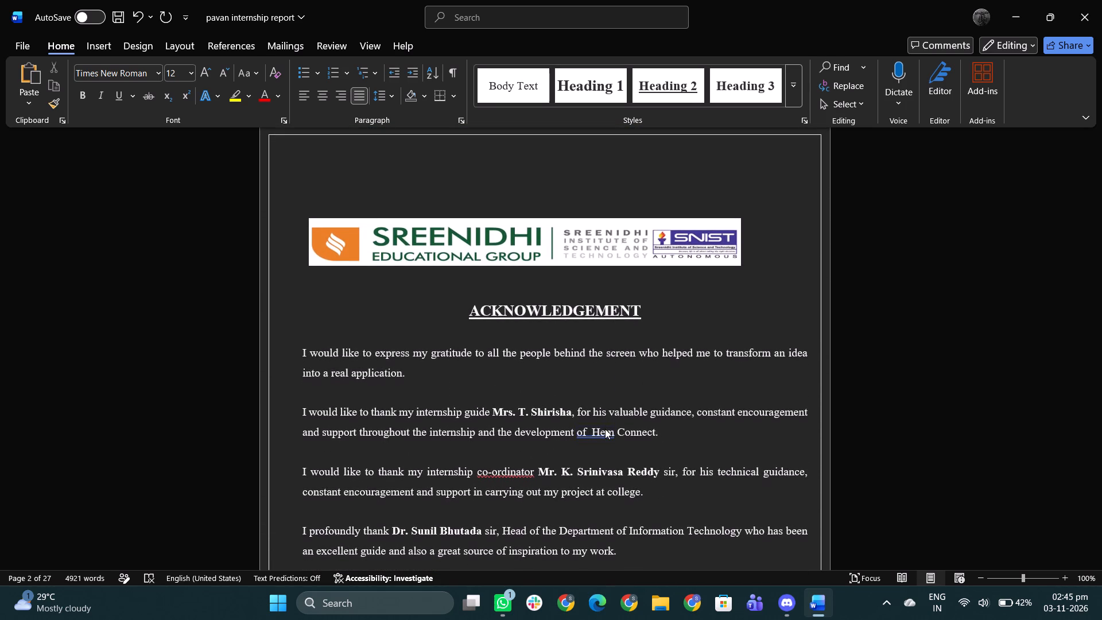
scroll(605, 429, down, 1)
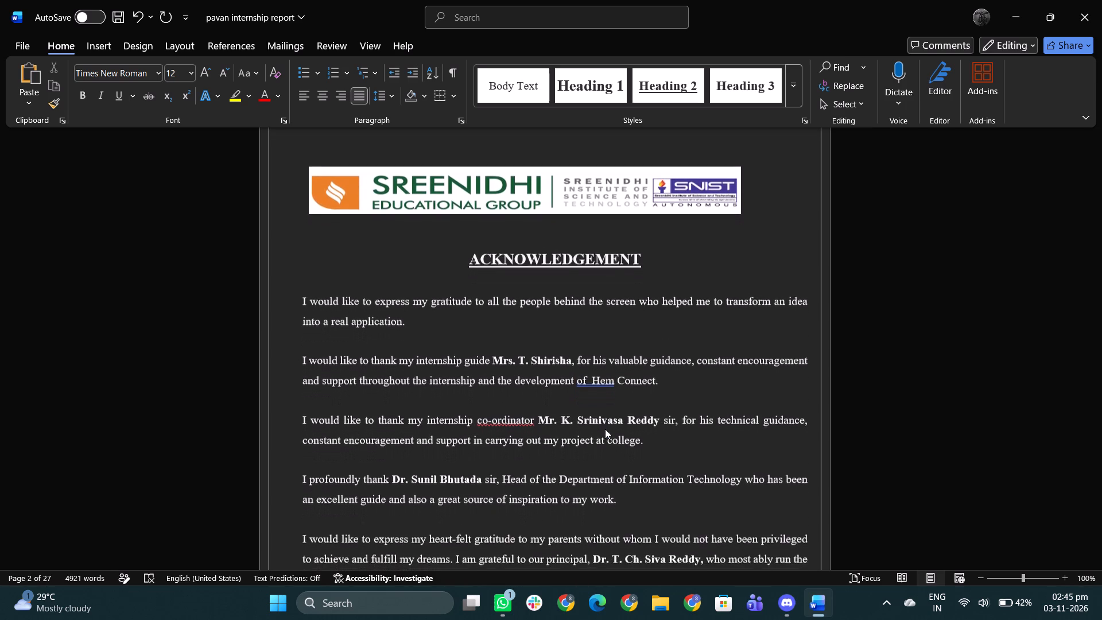
scroll(605, 429, down, 3)
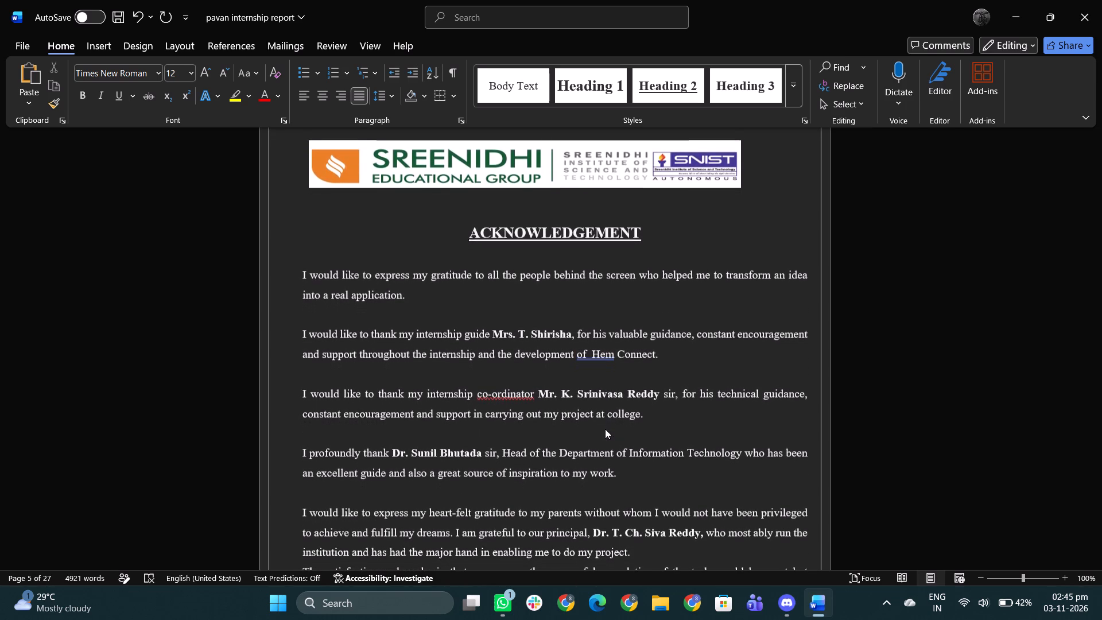
scroll(605, 429, down, 2)
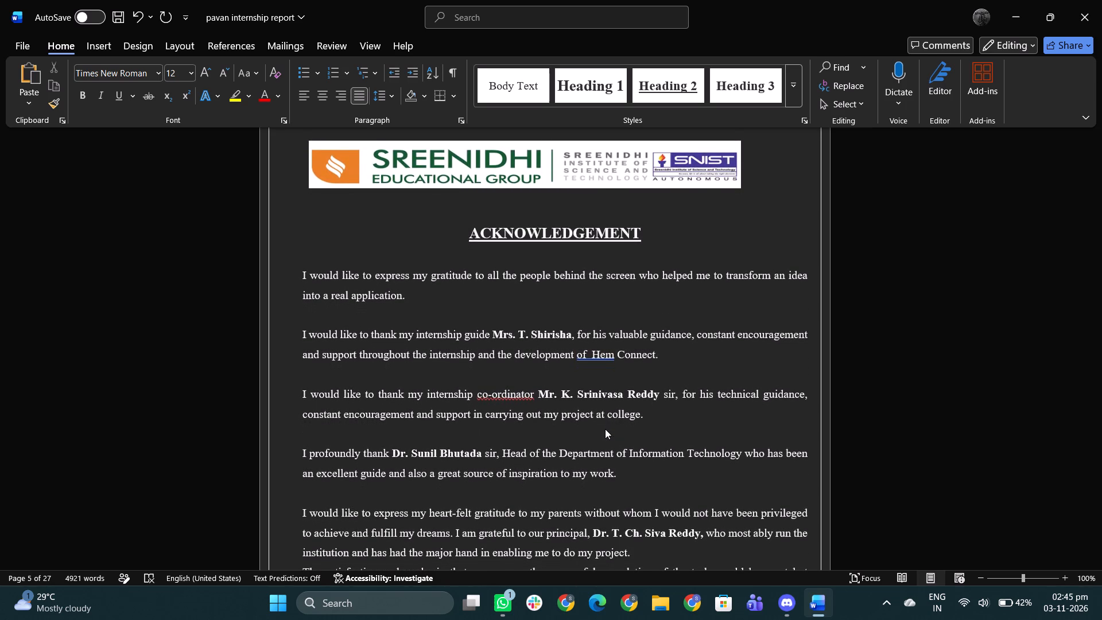
scroll(605, 429, down, 3)
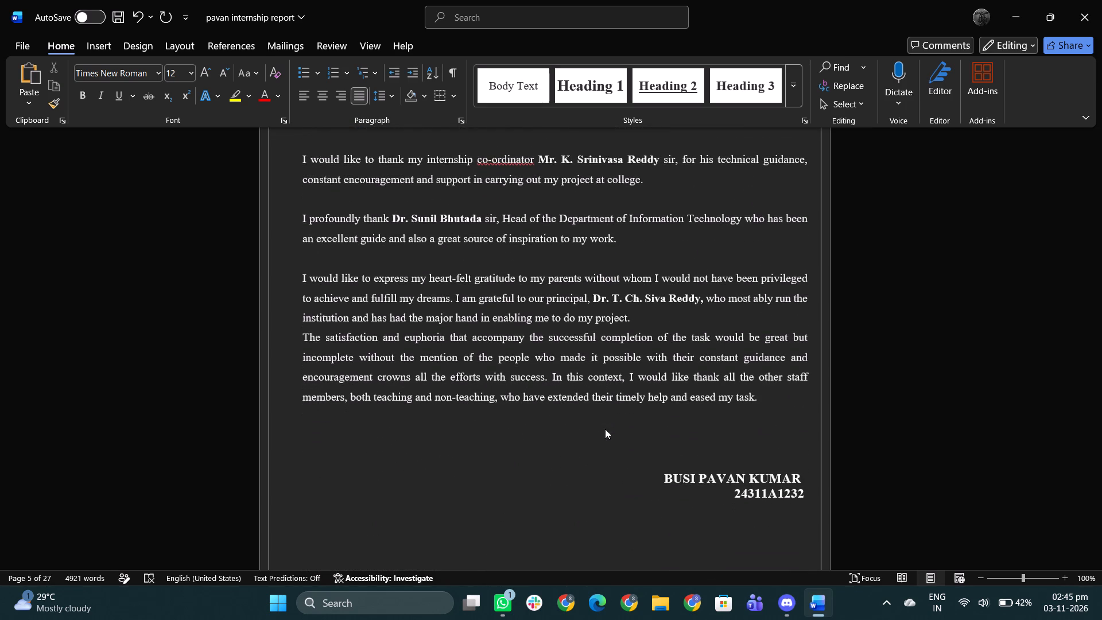
scroll(605, 429, down, 4)
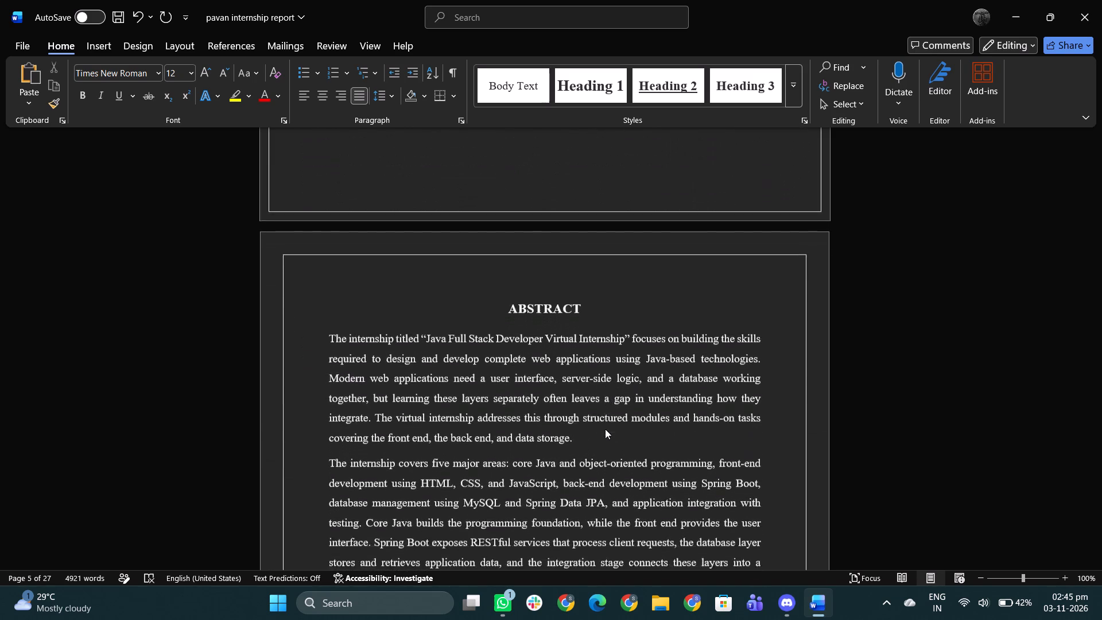
Skim the abstract, table of contents and chapters 1 to 6 through the Conclusion page for remaining issues.
scroll(605, 429, down, 5)
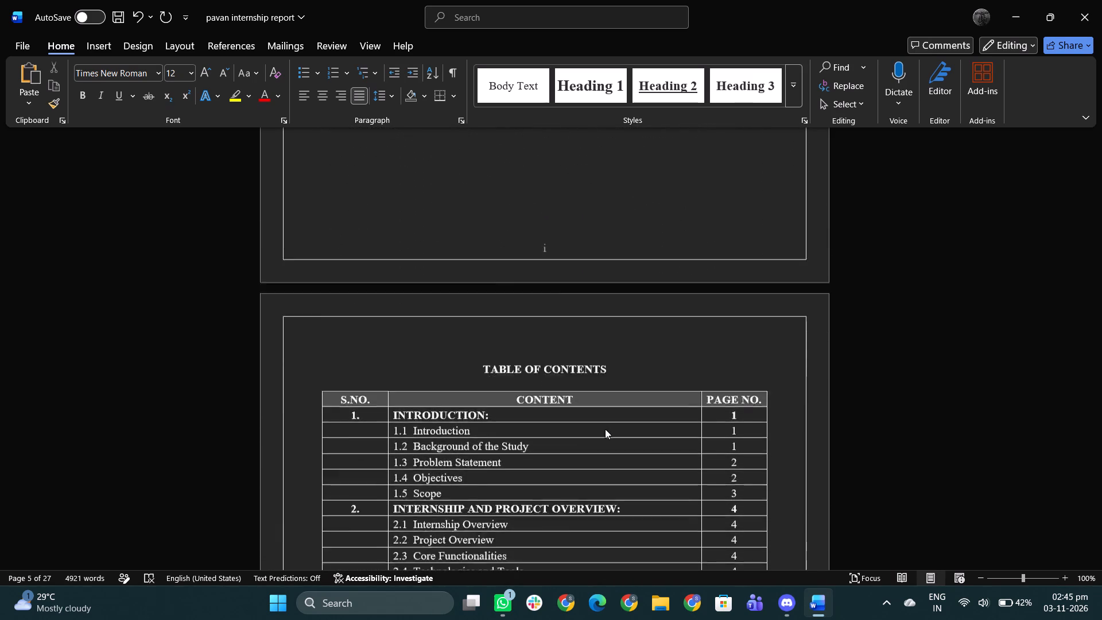
scroll(605, 429, down, 4)
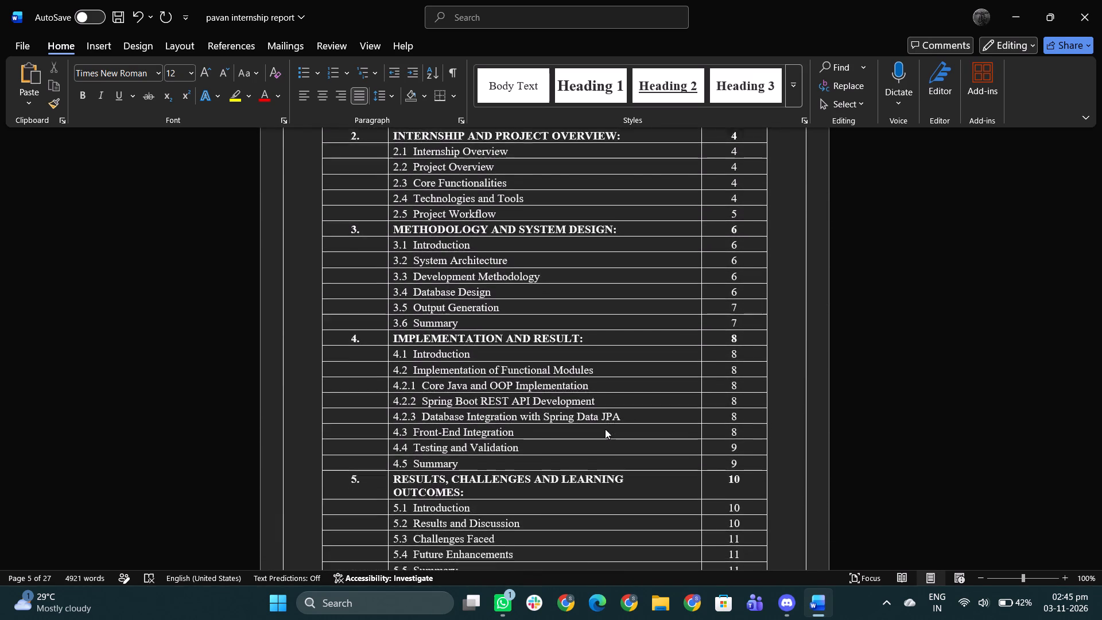
scroll(605, 429, down, 7)
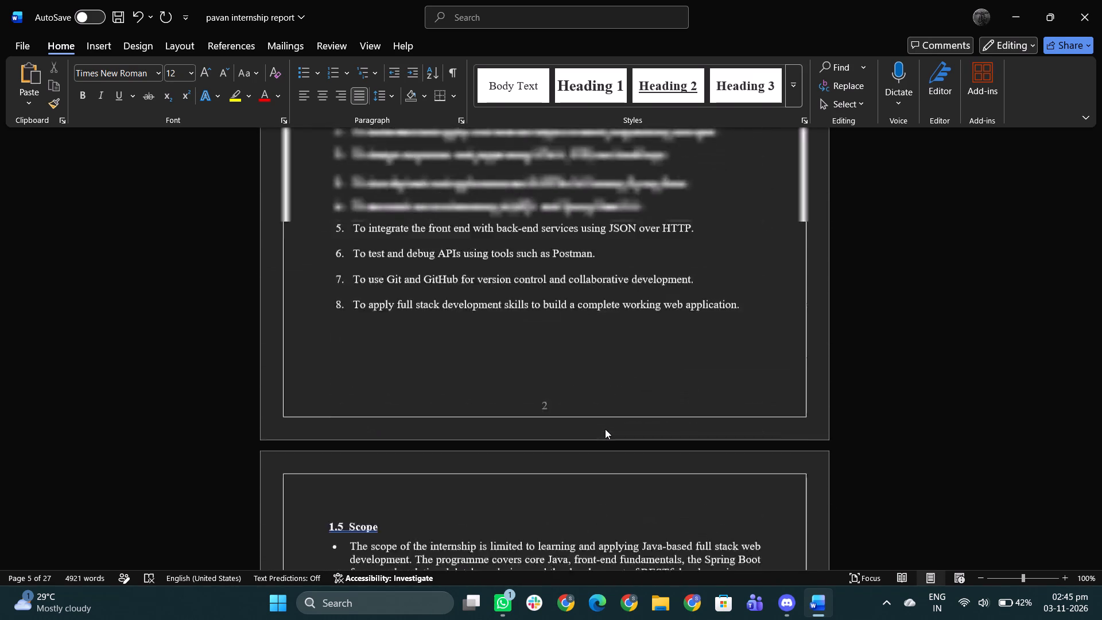
scroll(605, 429, down, 2)
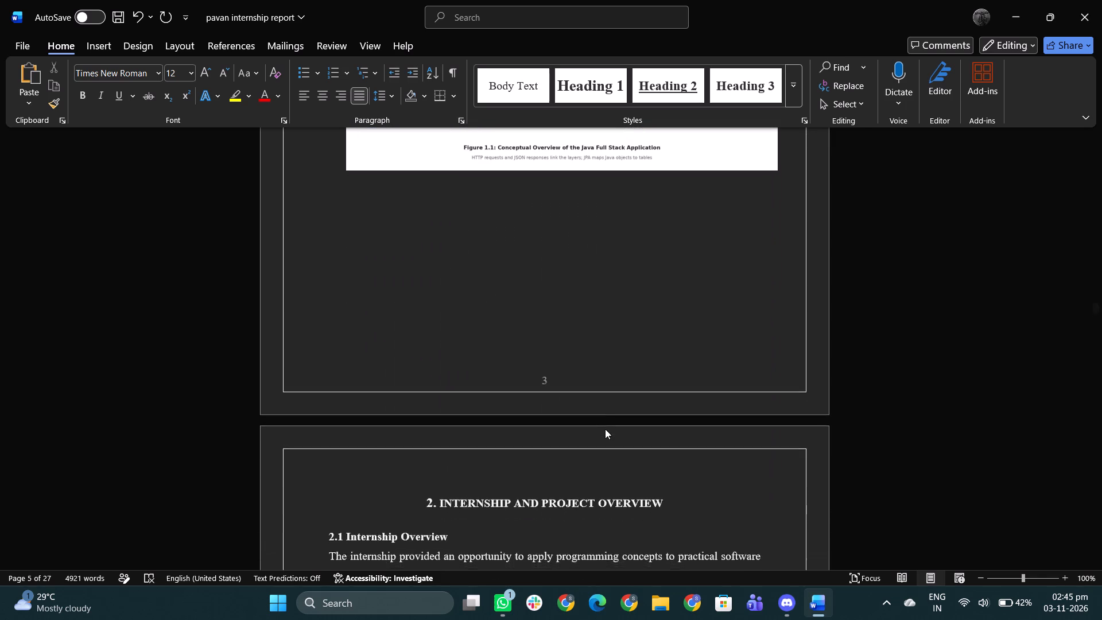
scroll(605, 429, down, 5)
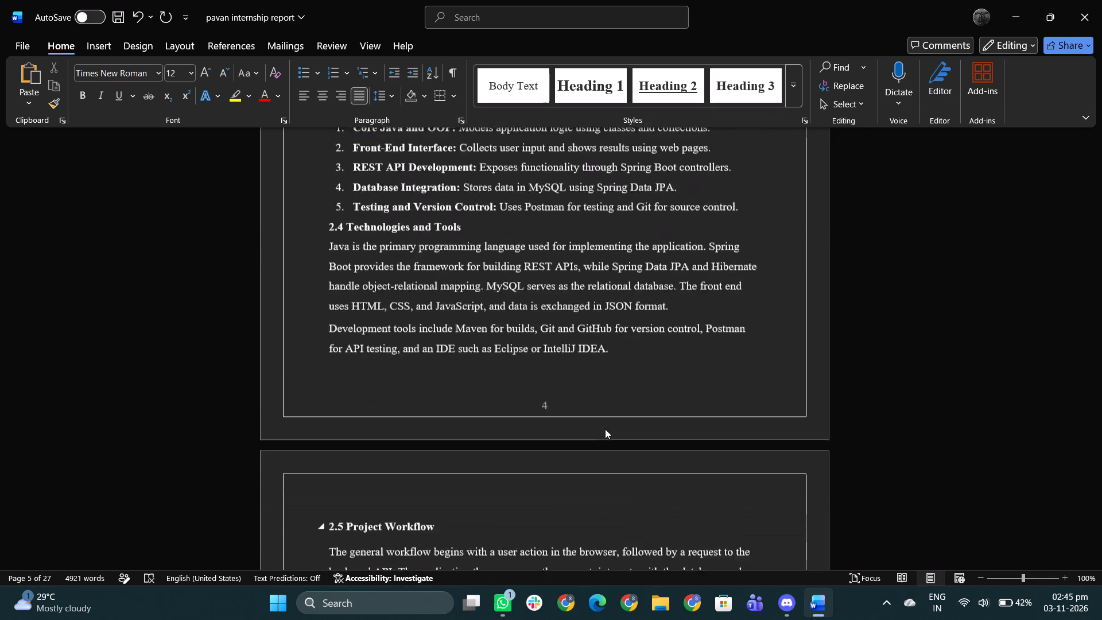
scroll(605, 429, down, 5)
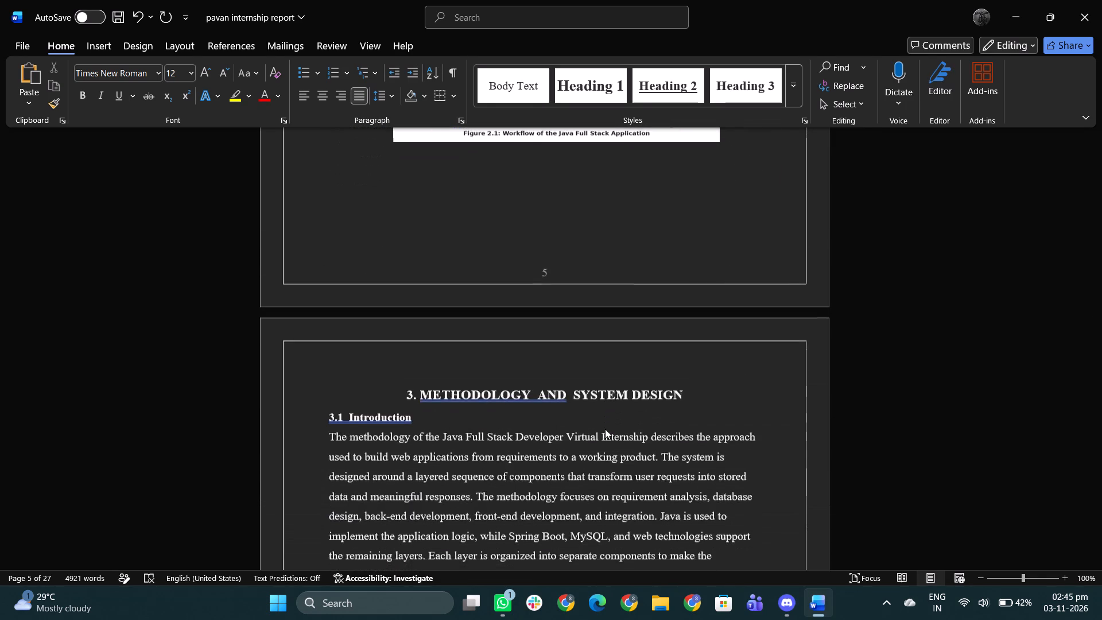
scroll(605, 429, down, 5)
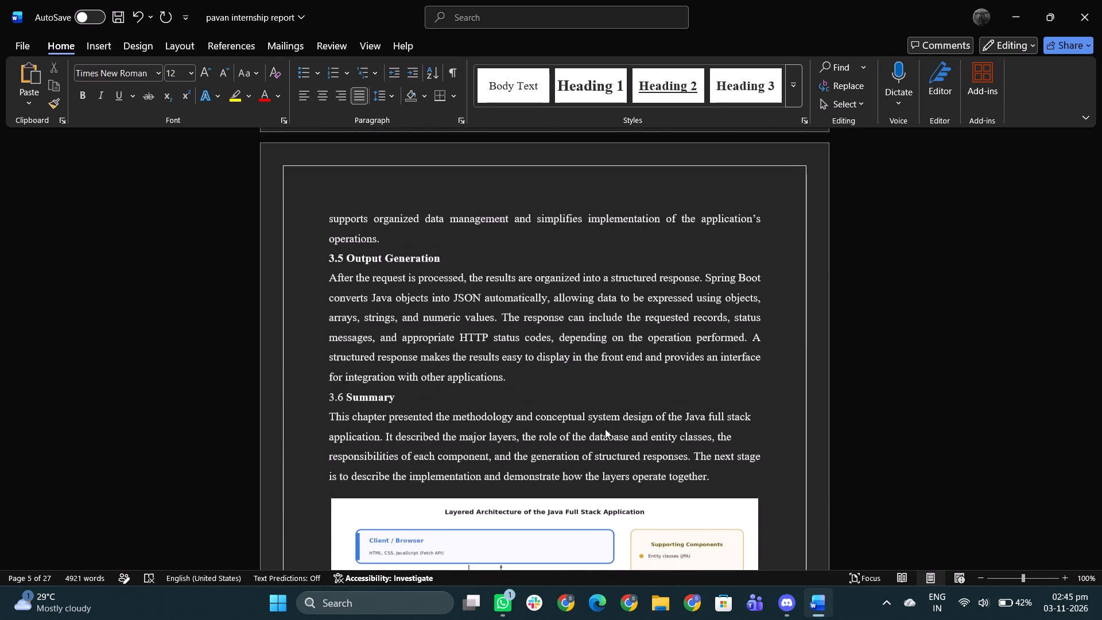
scroll(605, 429, down, 5)
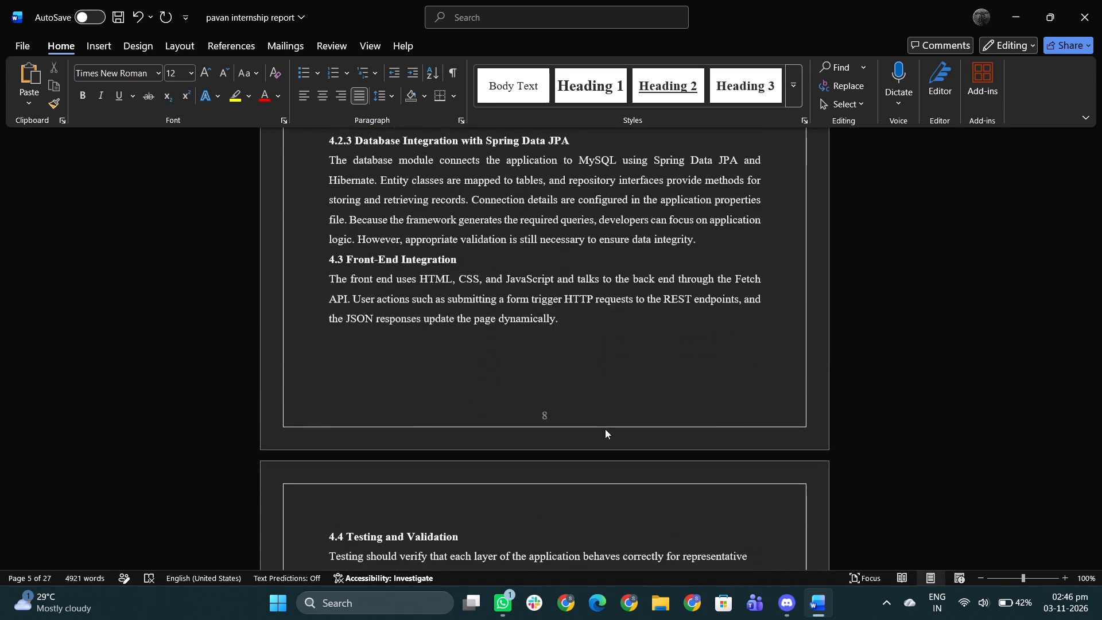
scroll(605, 429, down, 4)
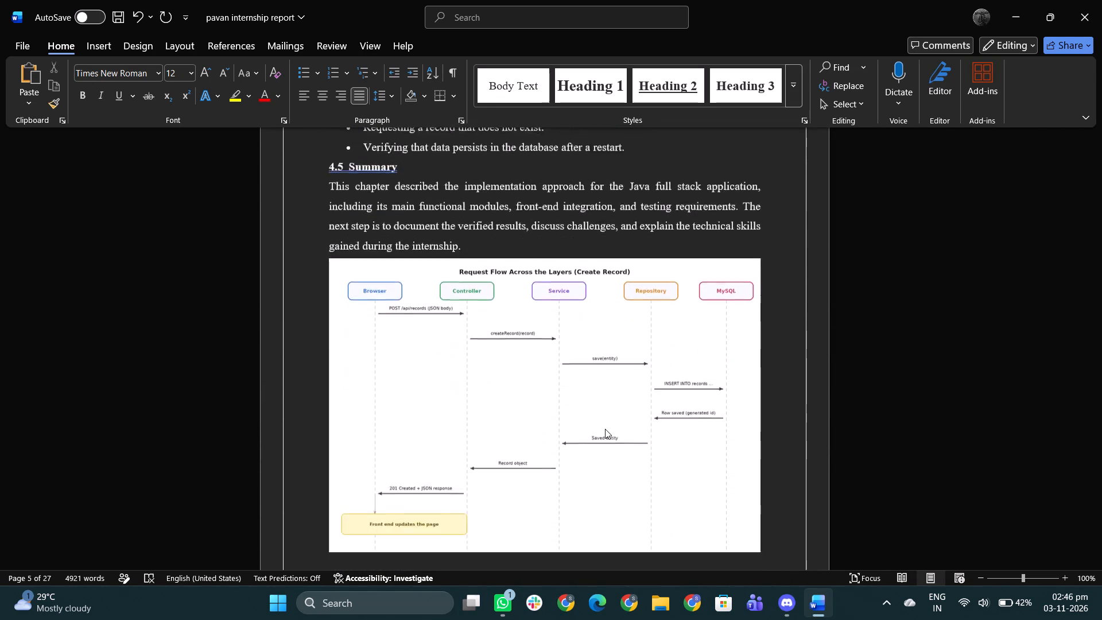
scroll(605, 429, down, 6)
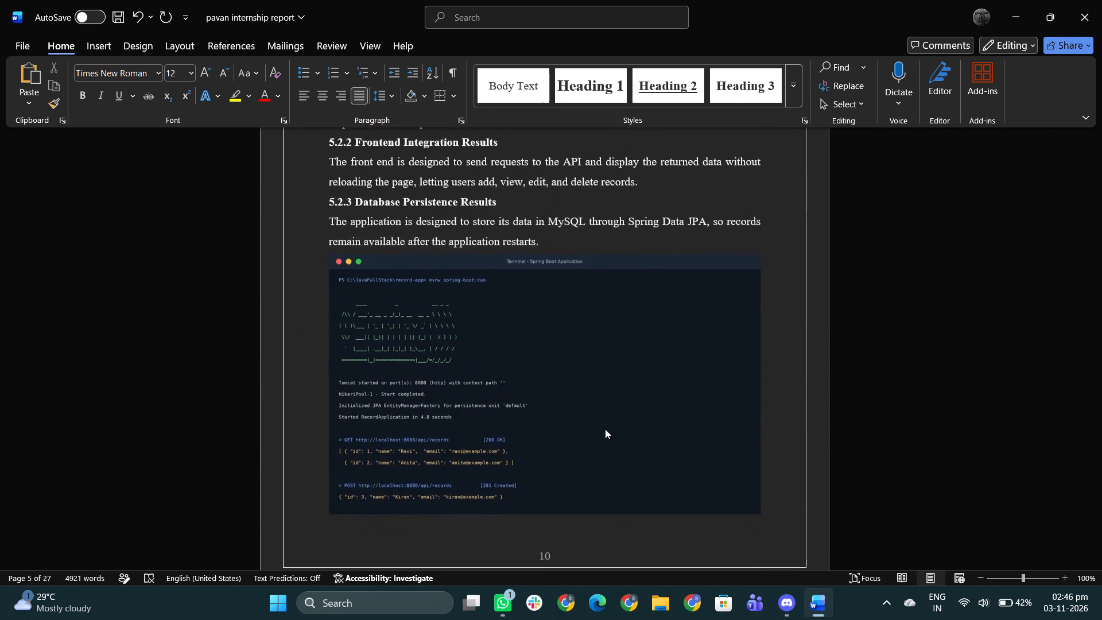
scroll(605, 429, down, 5)
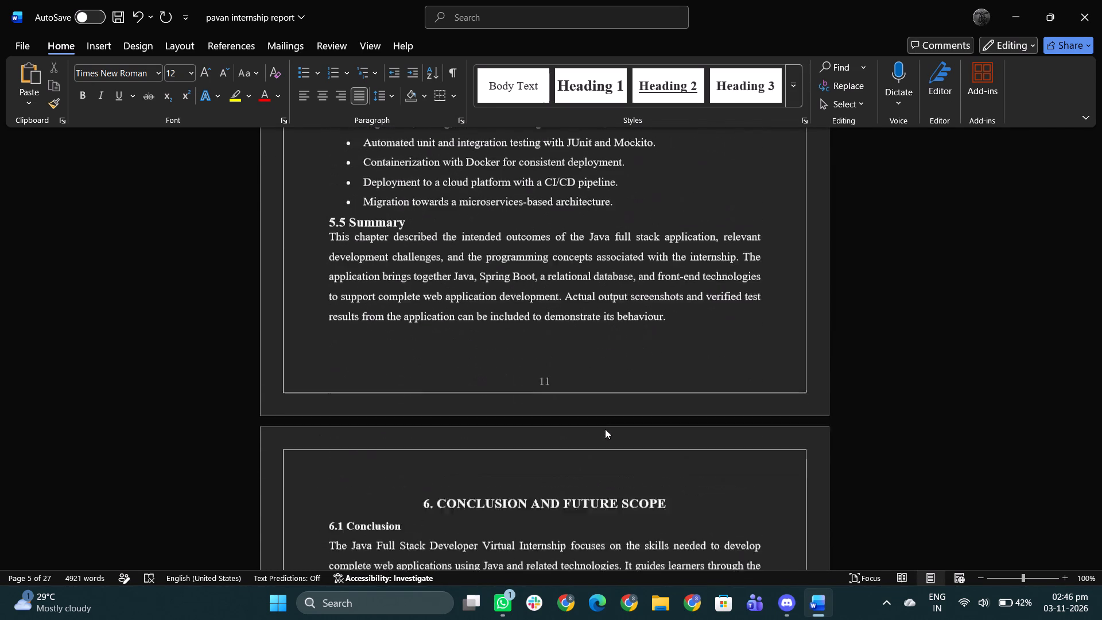
scroll(605, 429, down, 4)
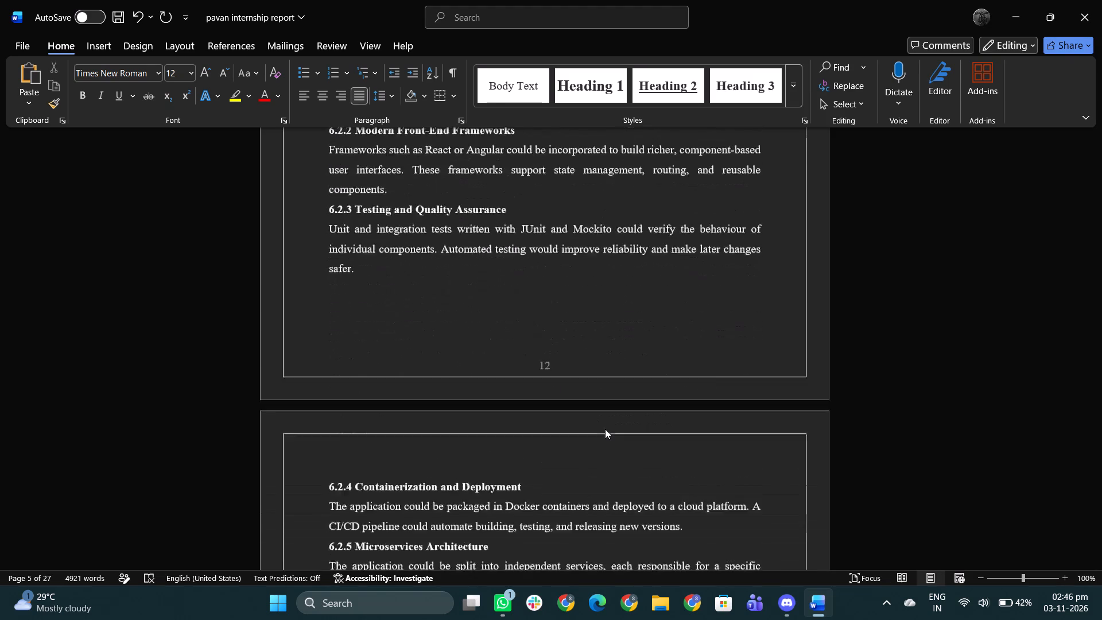
scroll(605, 429, down, 3)
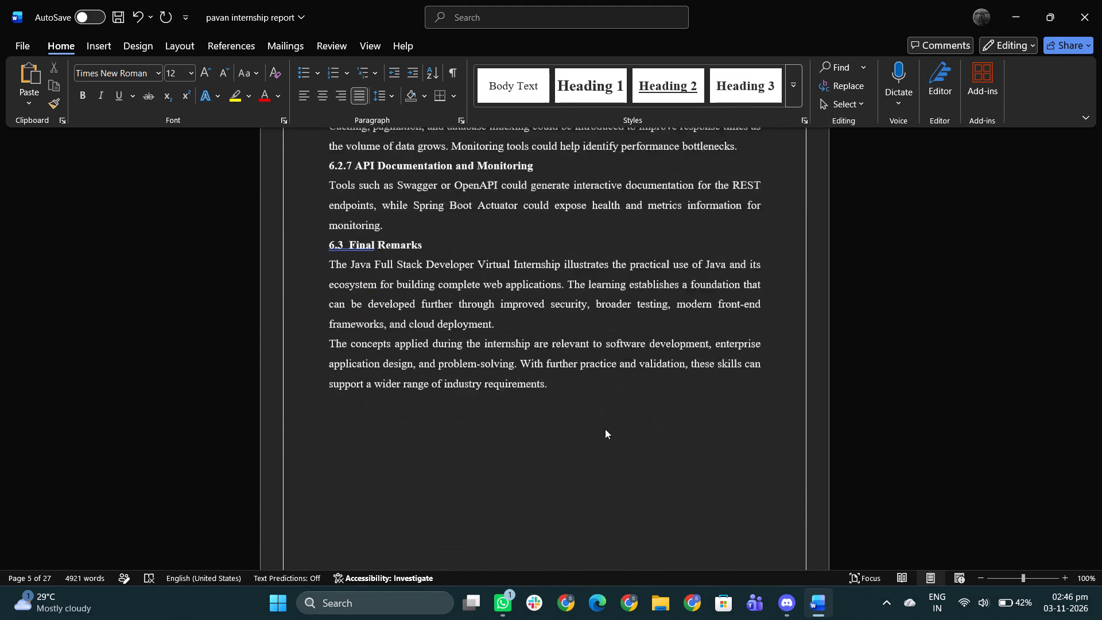
scroll(605, 429, down, 5)
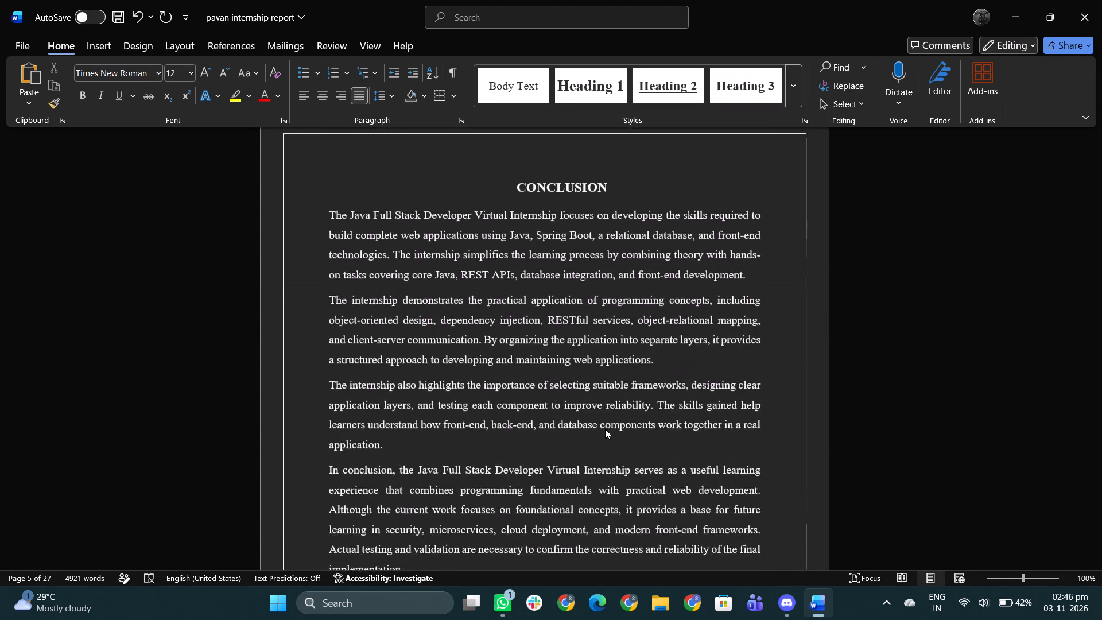
scroll(605, 429, down, 5)
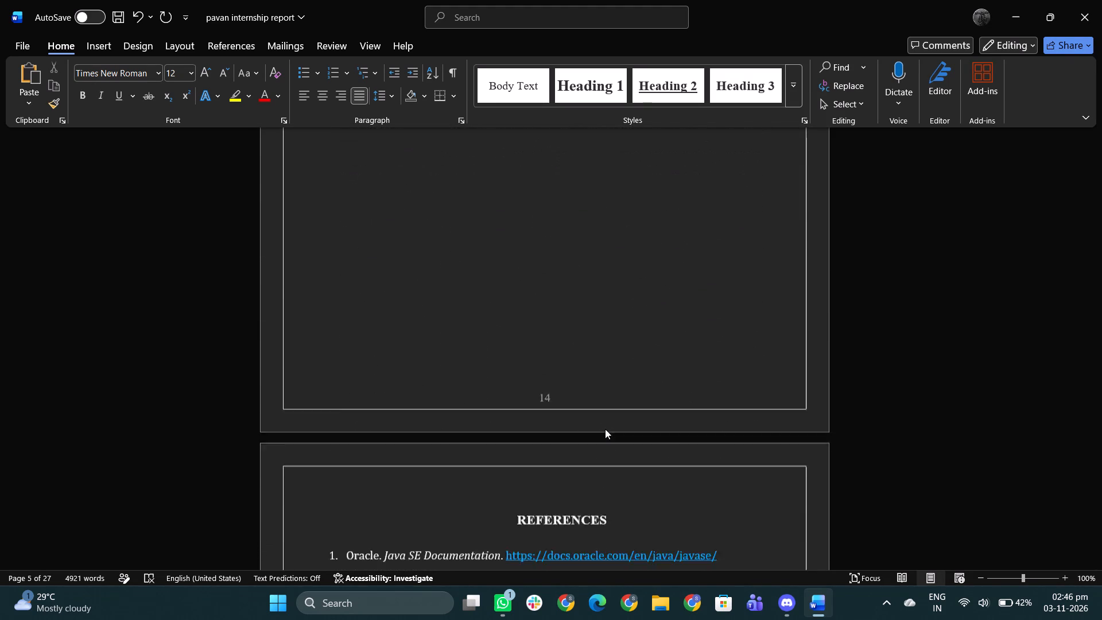
Examine the References and Appendix A abstract, including the guide, coordinator and HOD designations in its signatory table.
scroll(605, 429, down, 7)
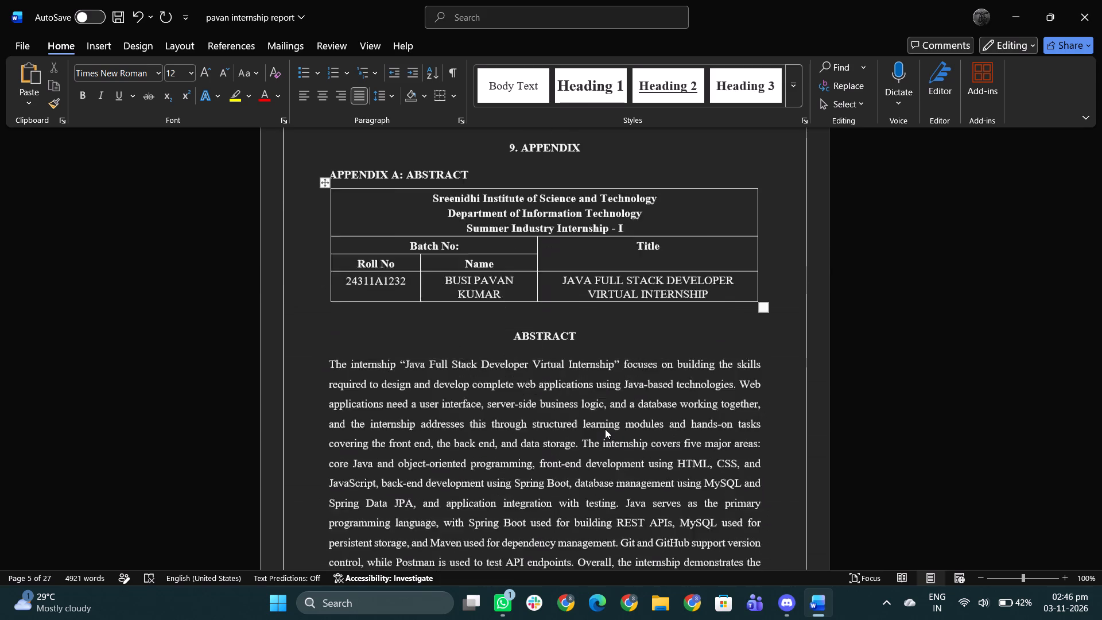
scroll(605, 429, down, 2)
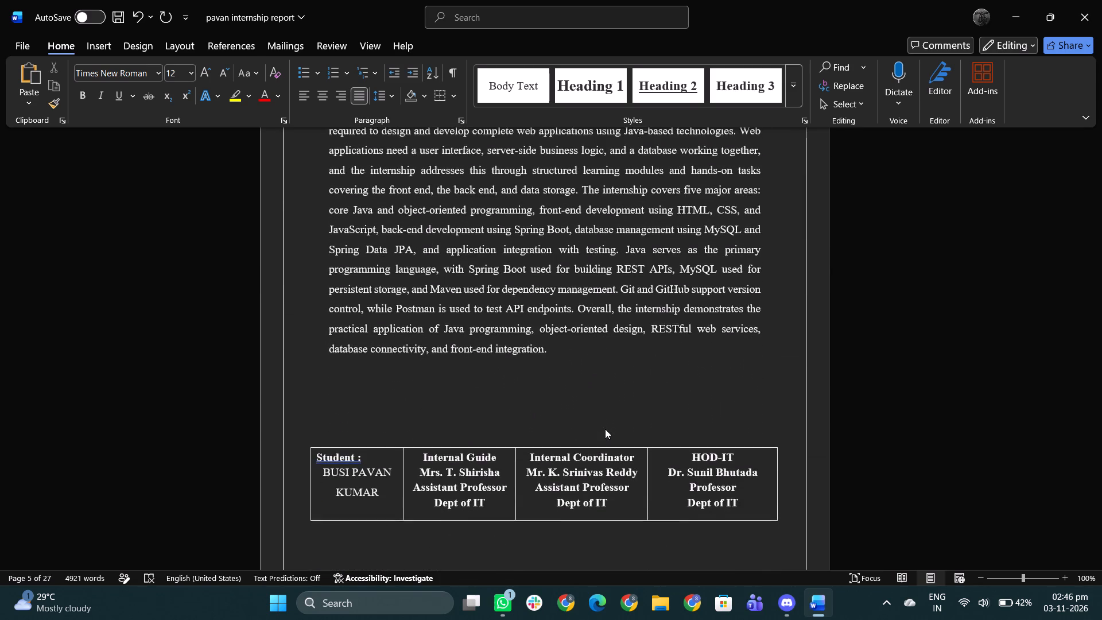
scroll(605, 429, down, 1)
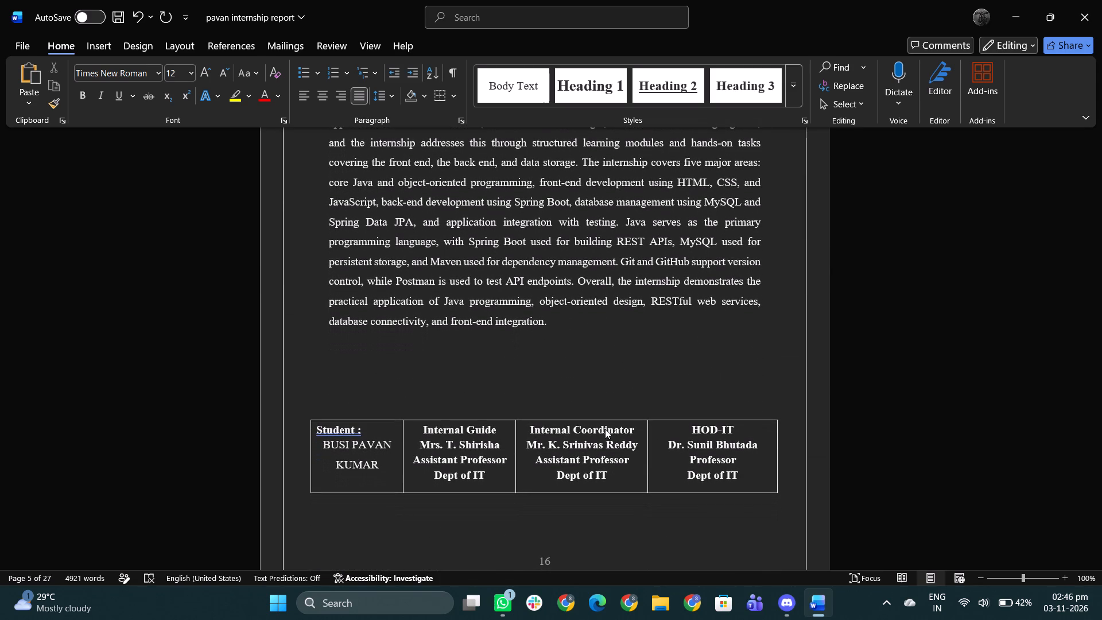
Change the Internal Coordinator's designation to Associate Professor in the signatory table below the Appendix A abstract.
scroll(605, 429, down, 1)
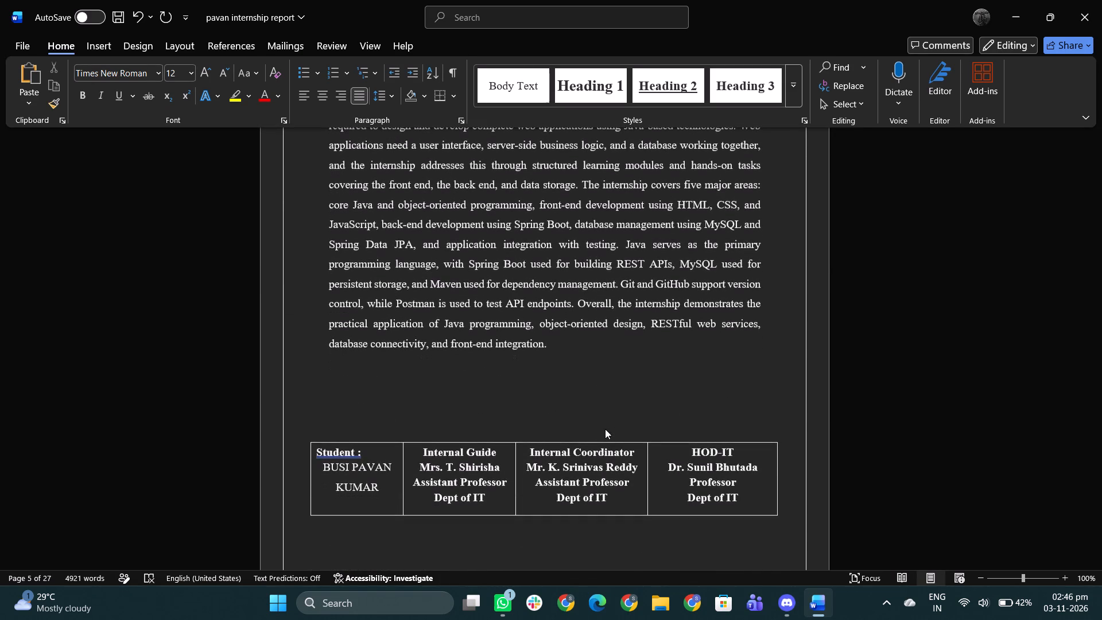
click(580, 486)
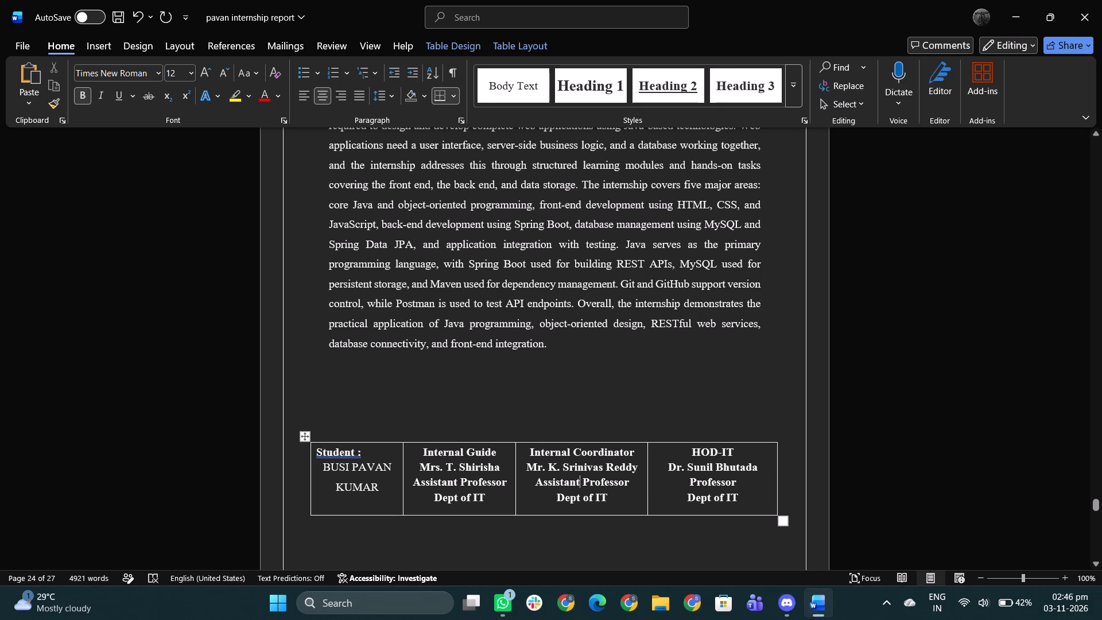
key(BackSpace)
key(BackSpace)
key(BackSpace)
key(BackSpace)
key(BackSpace)
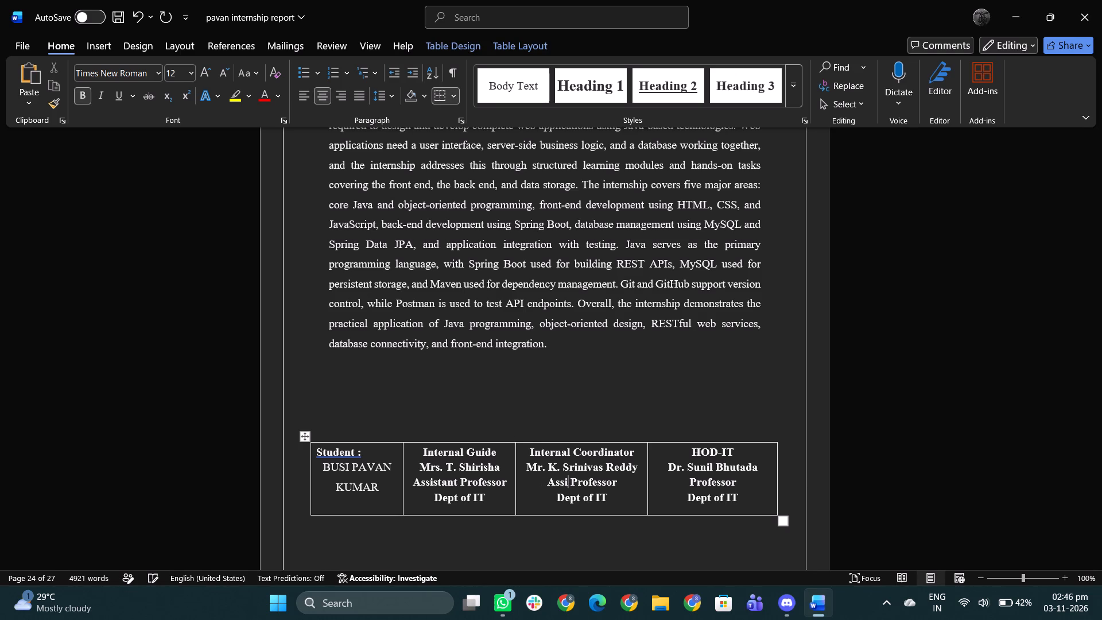
key(BackSpace)
text(oci)
text(ate)
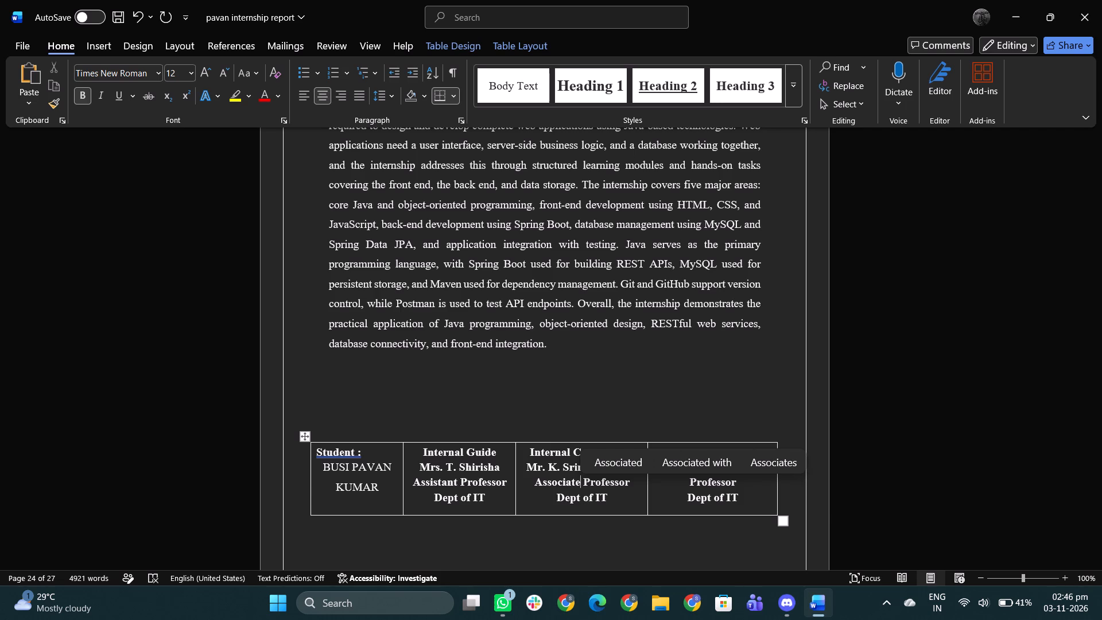
Change the Internal Coordinator's designation to Associate Professor in the signatory table of Appendix B, below the POs/PSOs correlation table.
scroll(599, 514, down, 2)
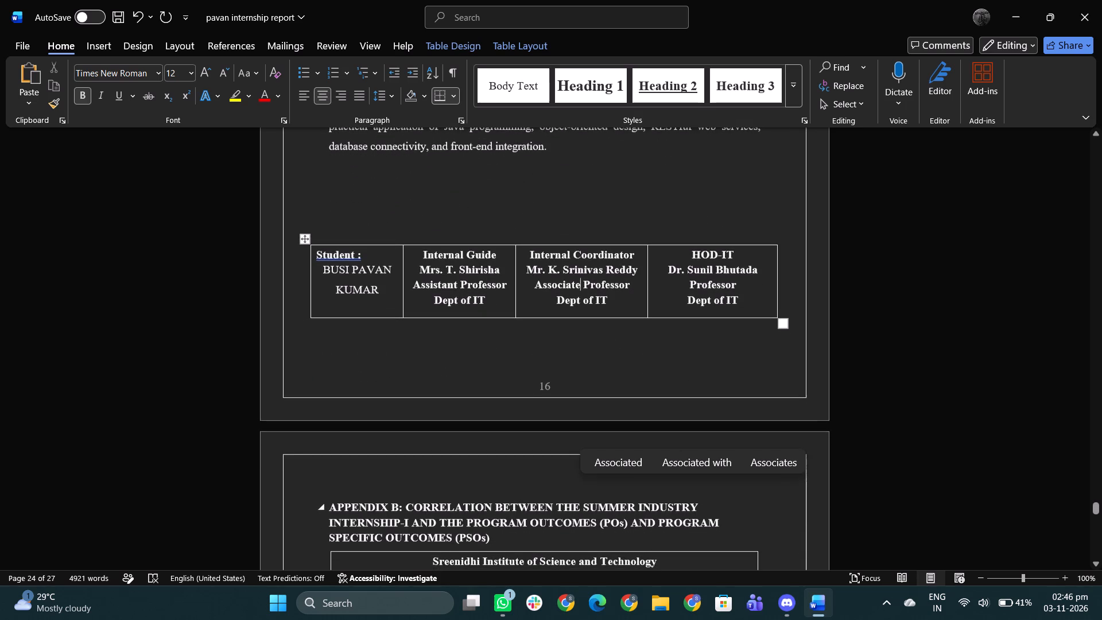
scroll(599, 514, down, 4)
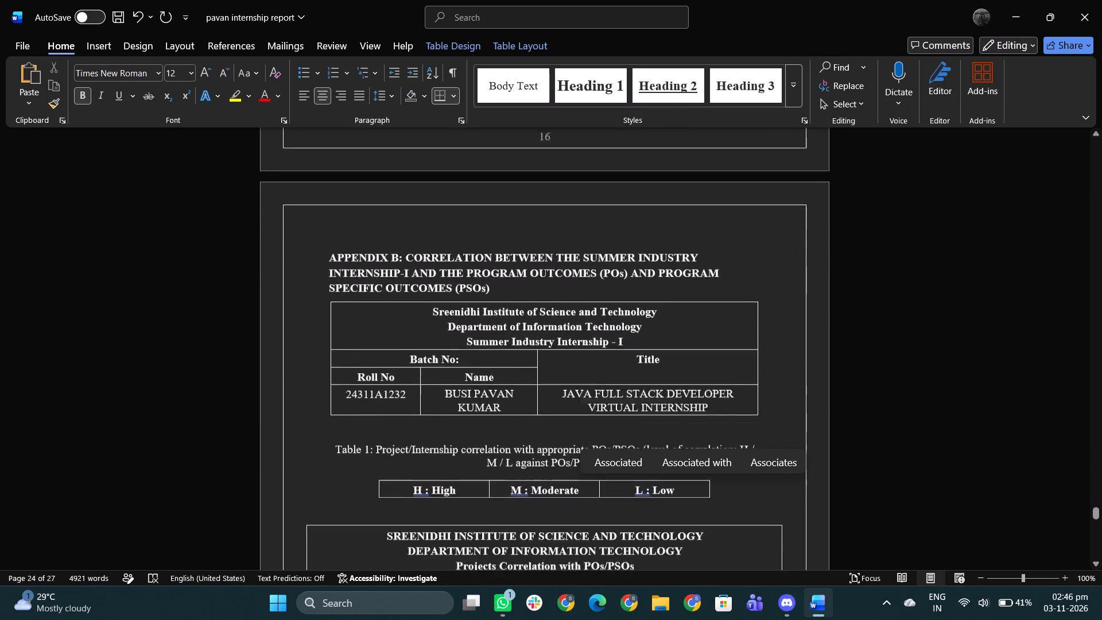
scroll(599, 514, down, 3)
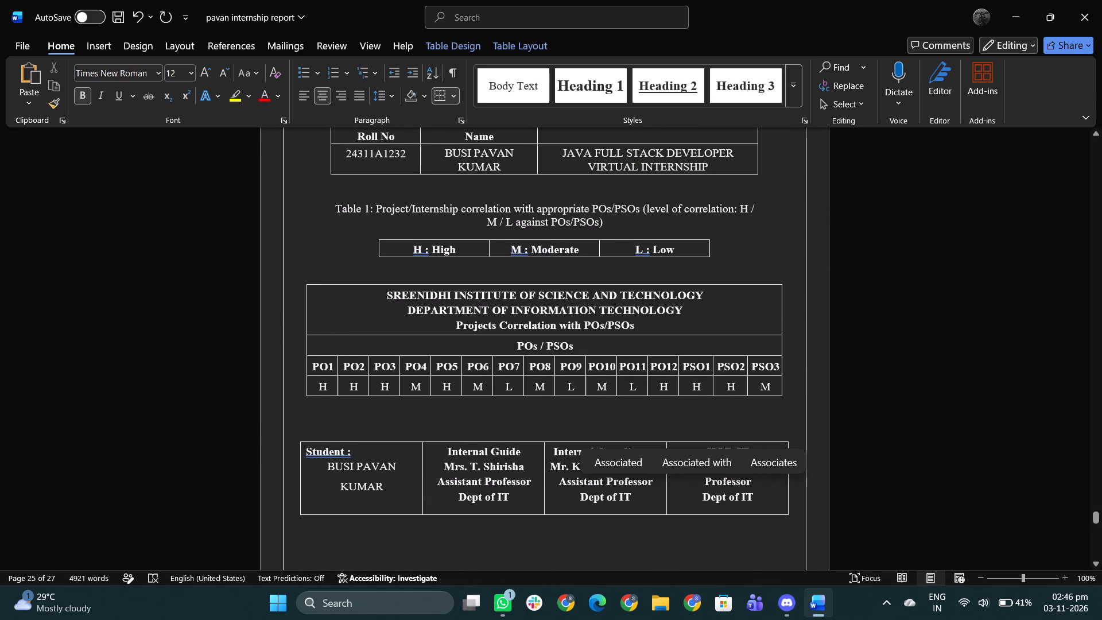
click(585, 477)
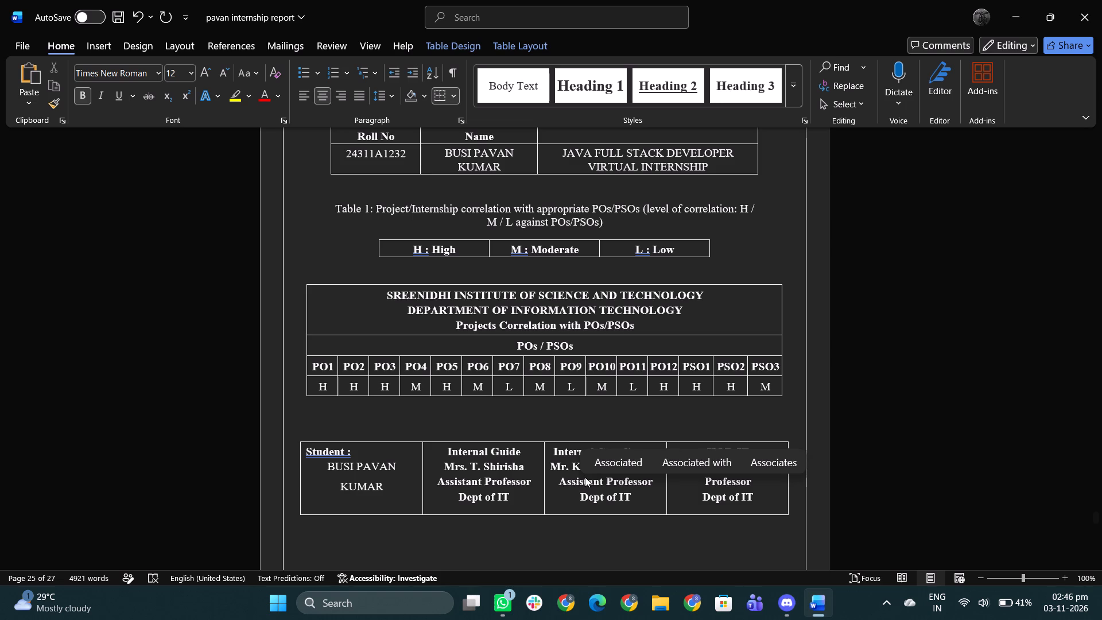
click(597, 480)
click(595, 503)
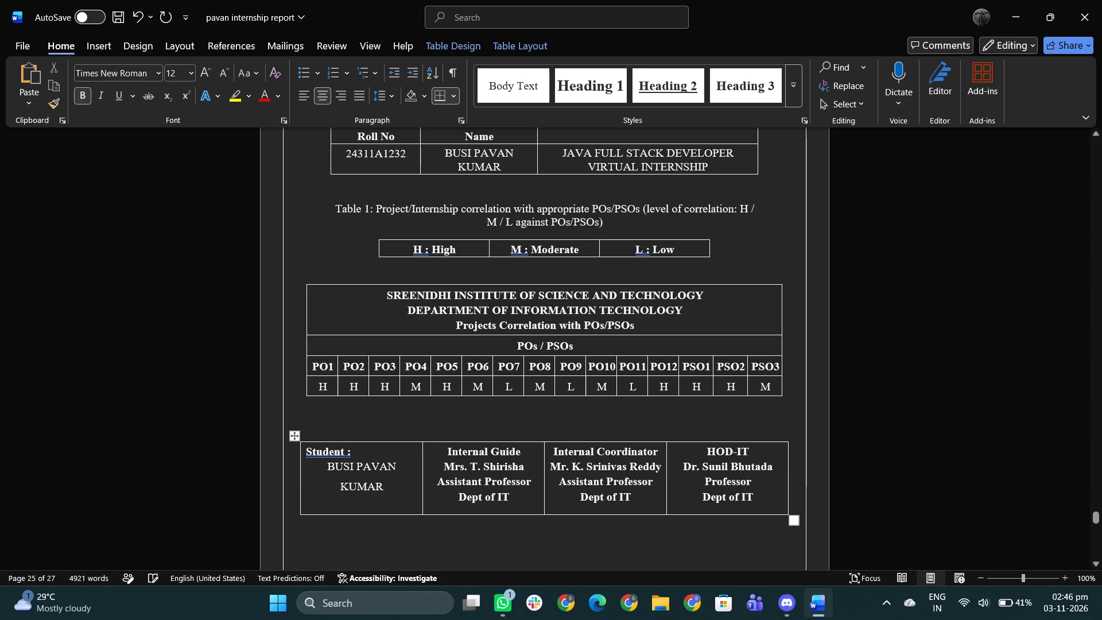
click(599, 485)
key(Right)
key(BackSpace)
key(BackSpace)
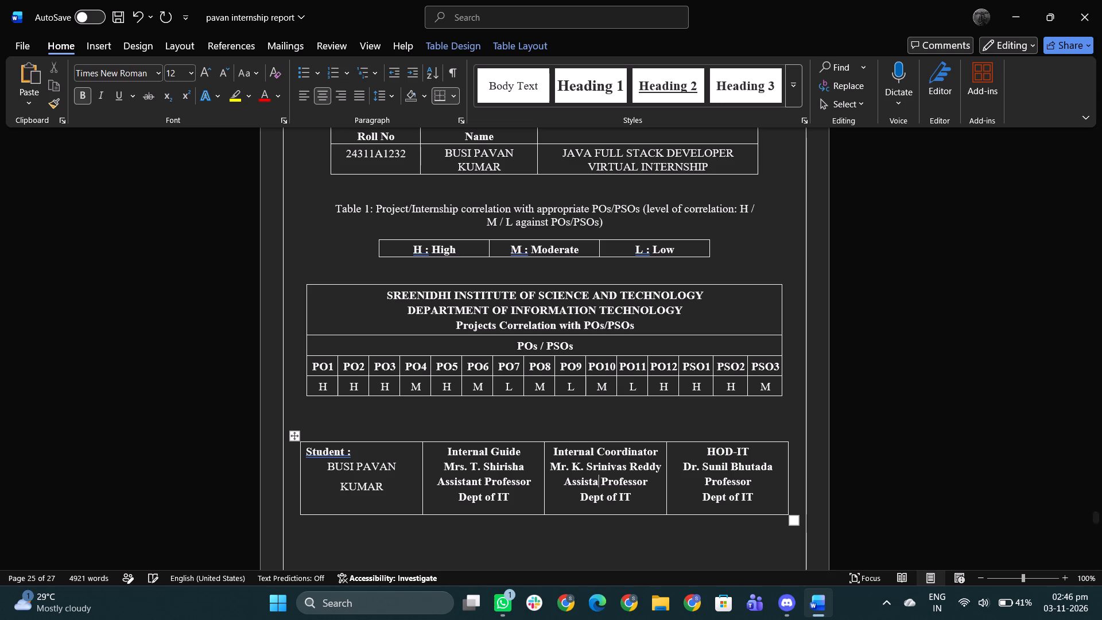
key(BackSpace)
key(BackSpace)
key(BackSpace)
key(BackSpace)
key(o)
key(c)
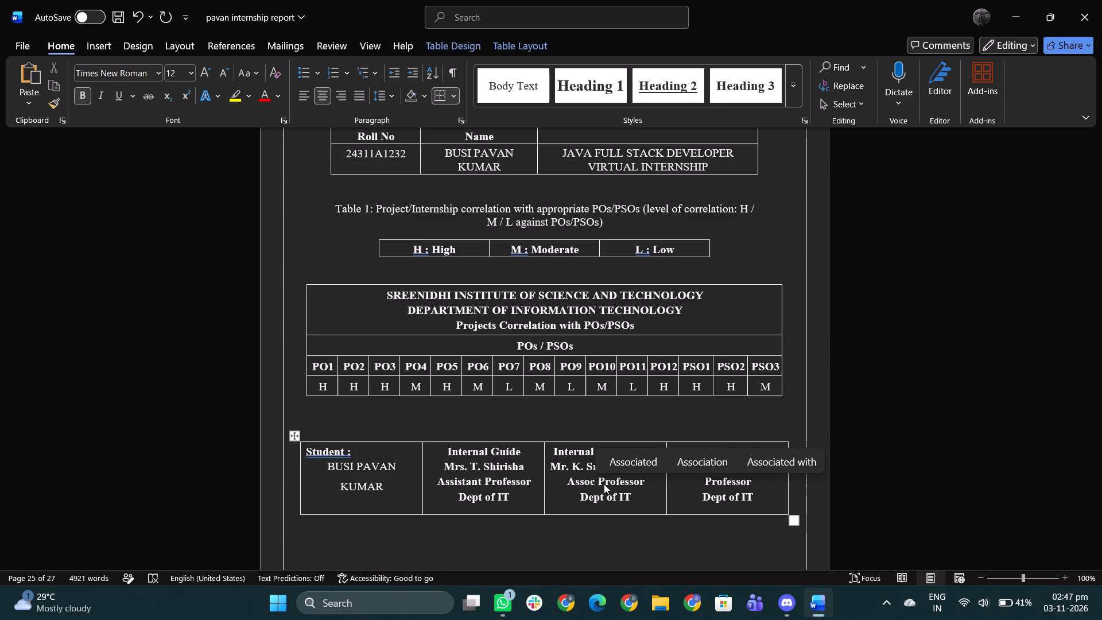
text(iate)
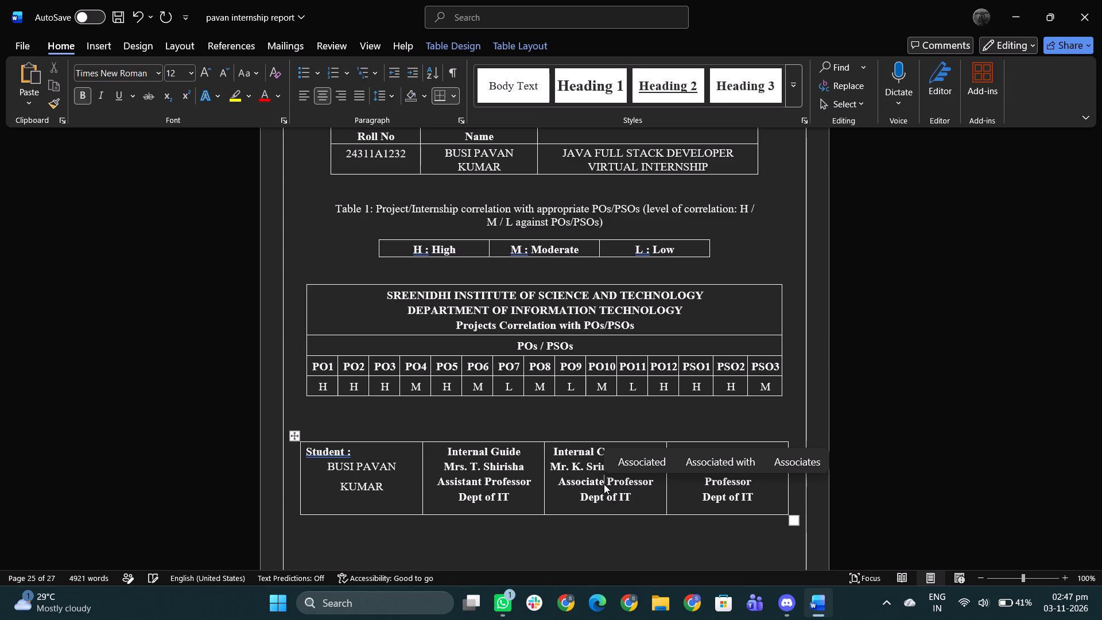
Change the Internal Coordinator's designation to Associate Professor in the Appendix C signatory table below the nature of project table.
scroll(622, 511, down, 2)
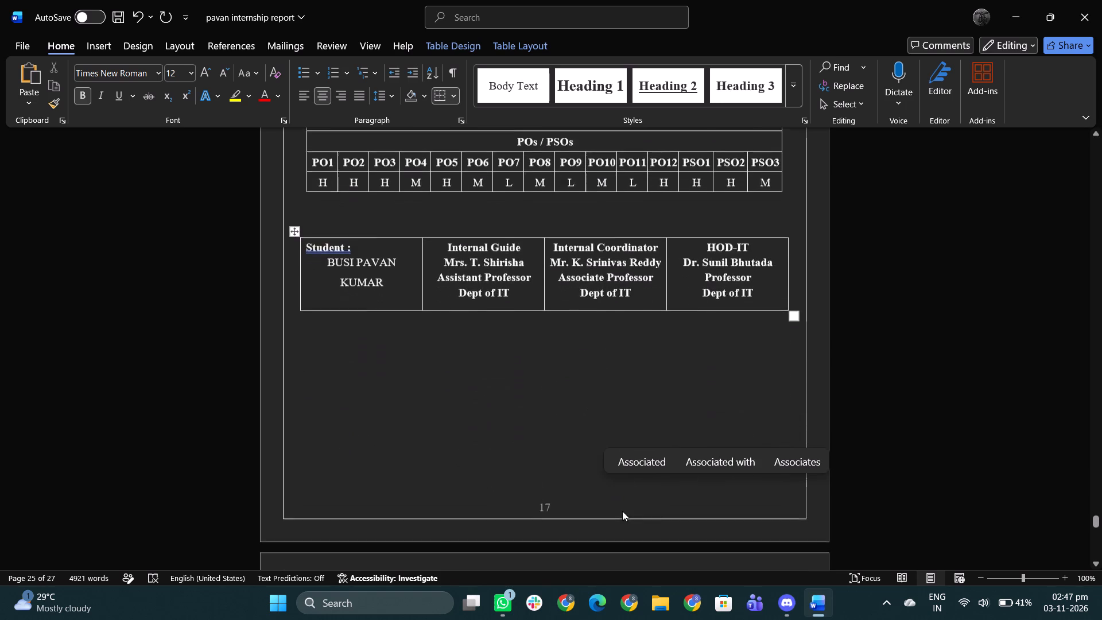
scroll(622, 511, down, 5)
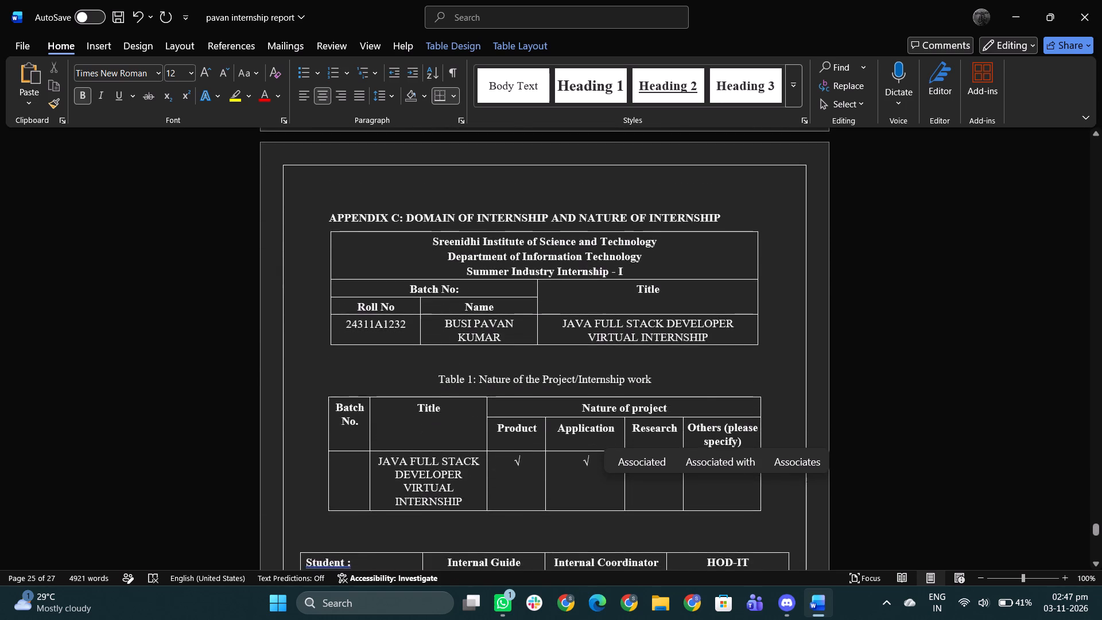
scroll(622, 511, down, 1)
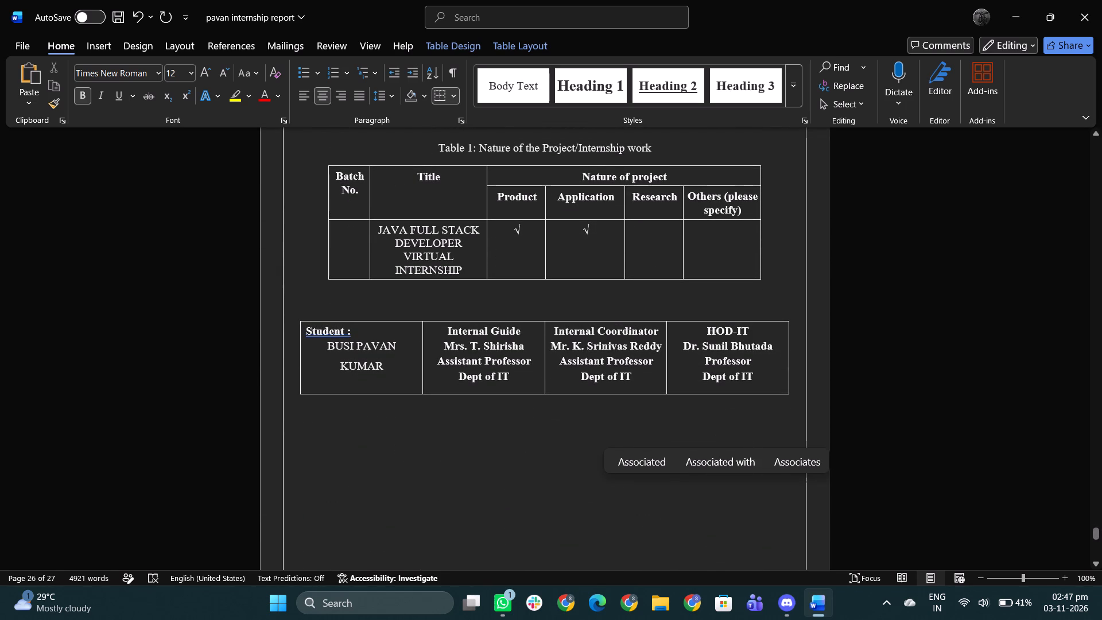
click(601, 361)
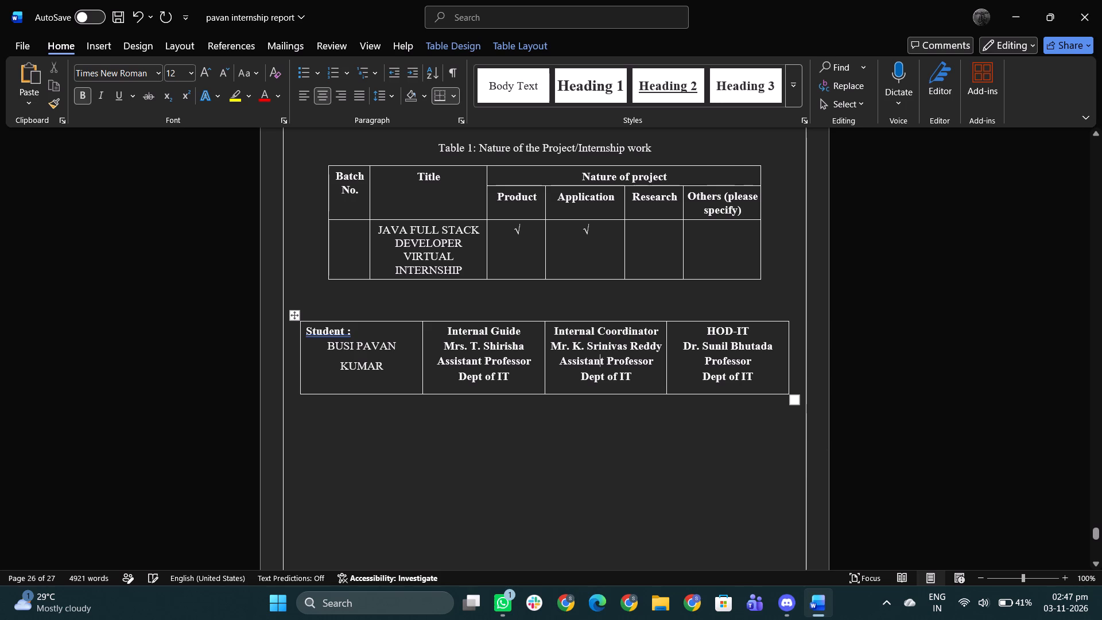
key(Right)
key(BackSpace)
key(BackSpace)
key(BackSpace)
key(BackSpace)
key(BackSpace)
key(BackSpace)
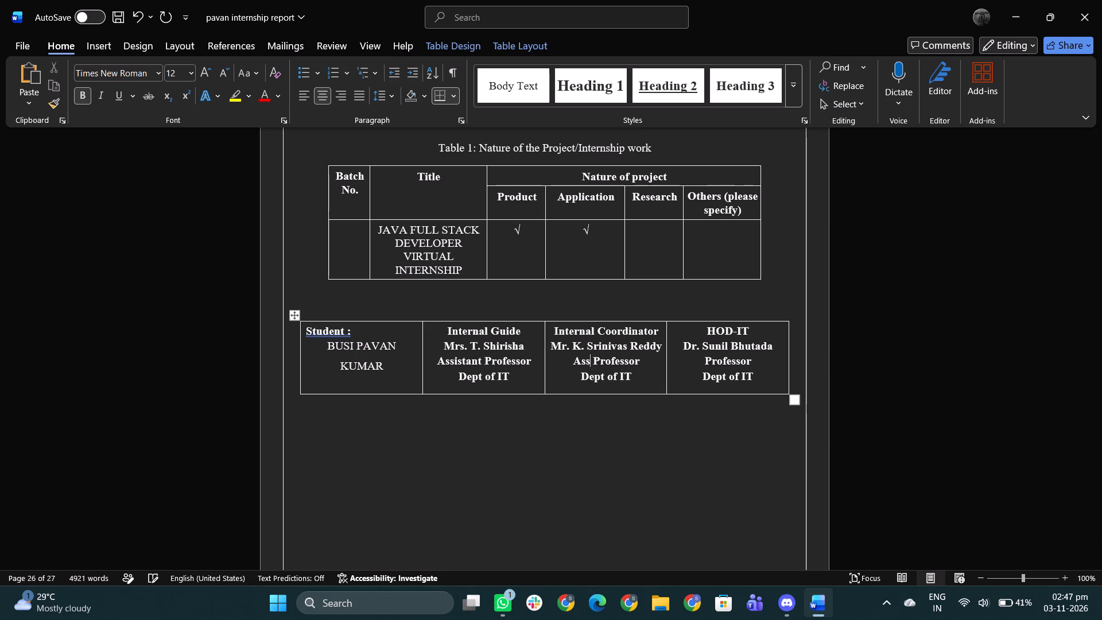
text(ociate)
Change the Internal Coordinator's designation to Associate Professor in the last signatory table, below Table 2 on the internship domain.
scroll(625, 418, down, 1)
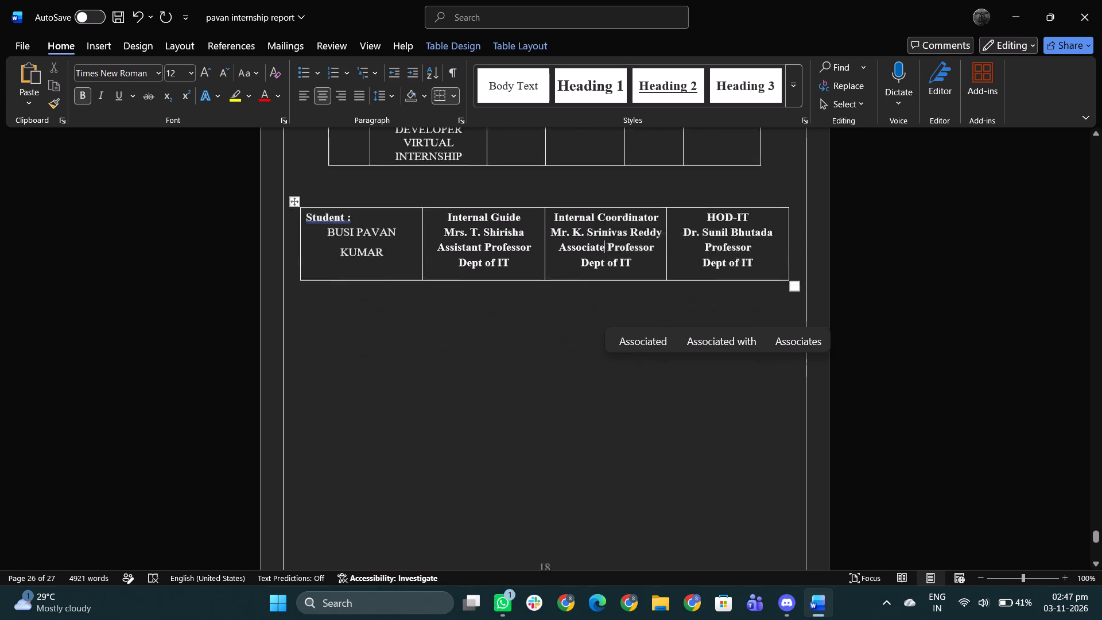
scroll(625, 418, down, 4)
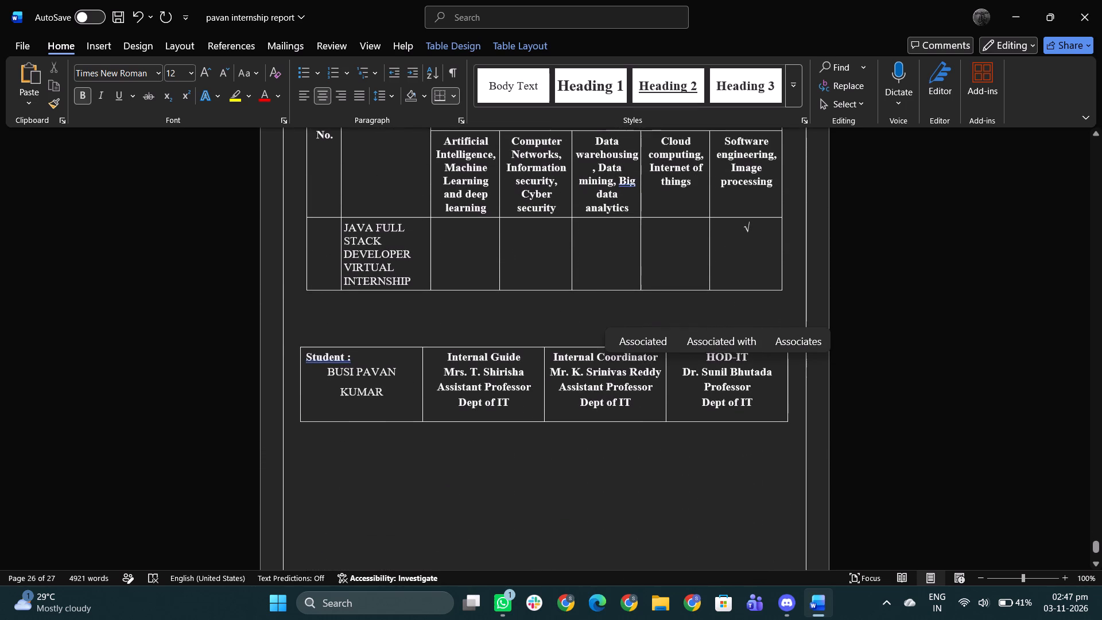
scroll(625, 418, down, 1)
click(603, 386)
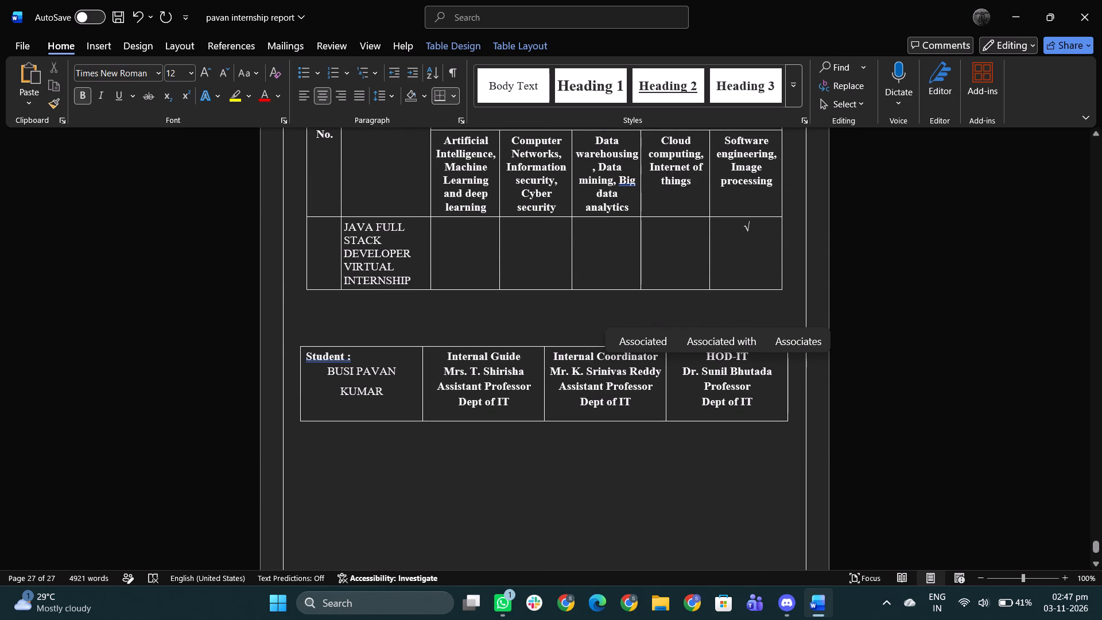
key(BackSpace)
key(BackSpace)
key(BackSpace)
key(BackSpace)
key(BackSpace)
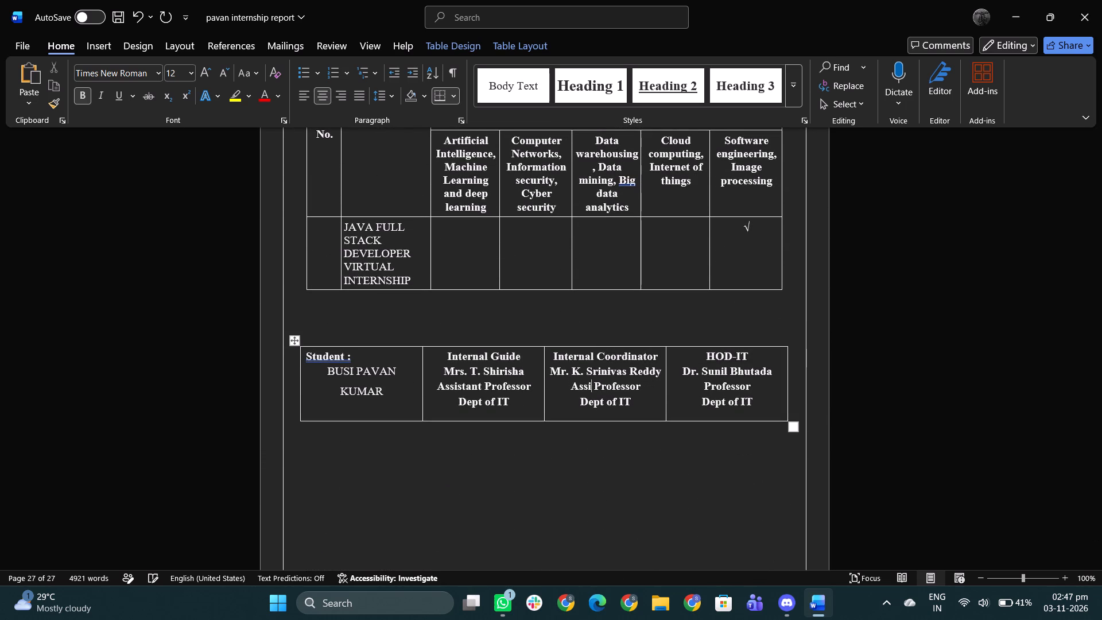
key(BackSpace)
text(ociate)
Review the appendix pages through the end of the report, checking the signatory tables and designations in Appendices A, B and C.
scroll(604, 361, down, 2)
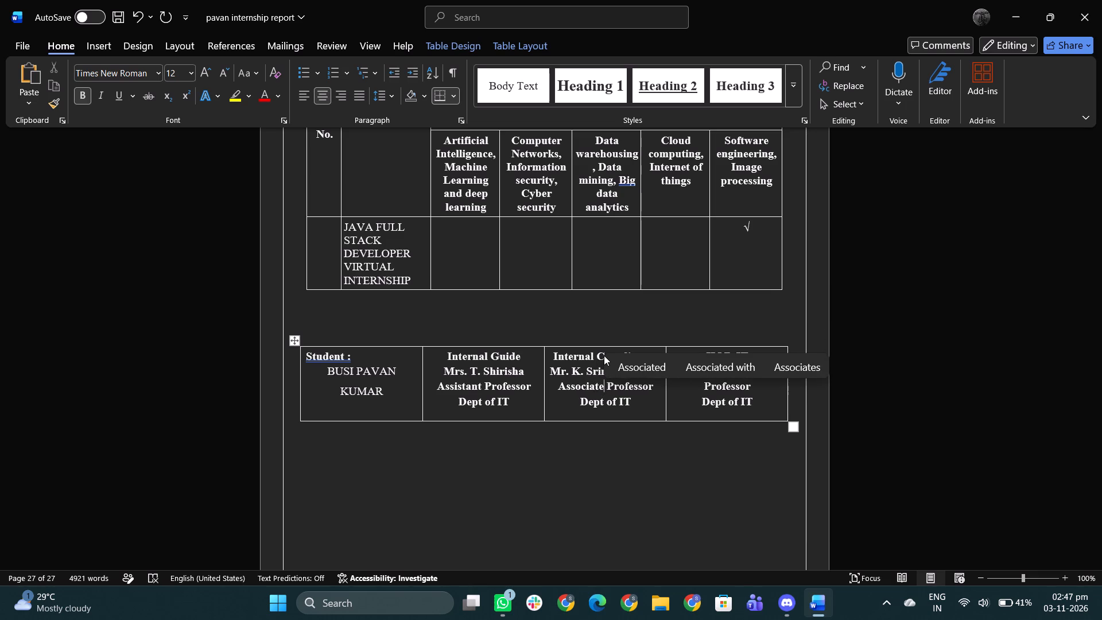
scroll(600, 445, down, 4)
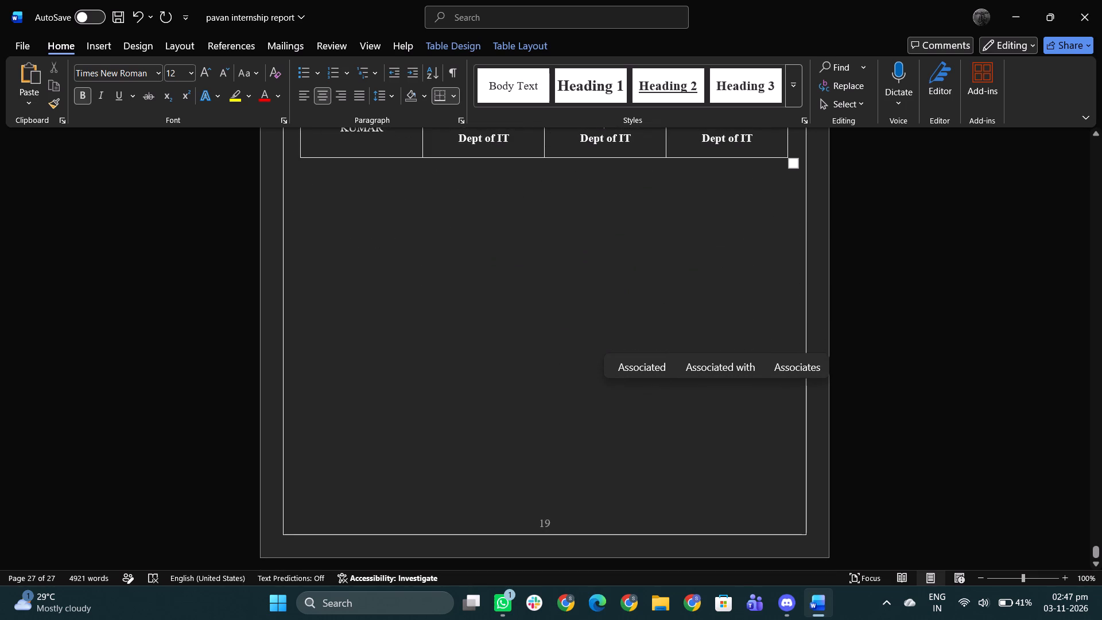
scroll(600, 445, down, 1)
click(542, 367)
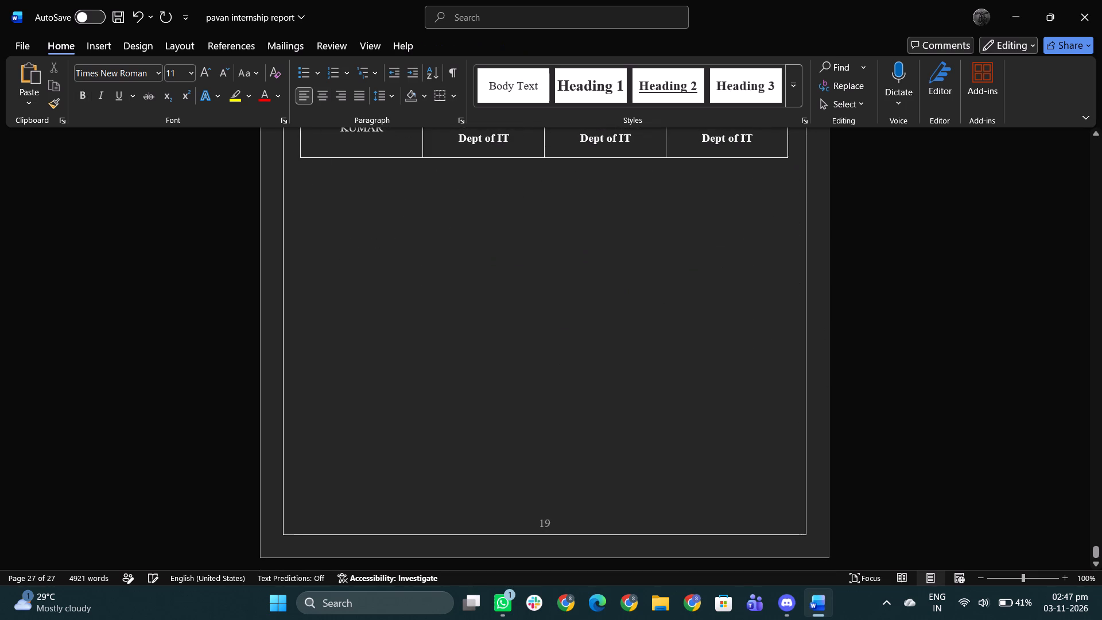
scroll(542, 367, up, 7)
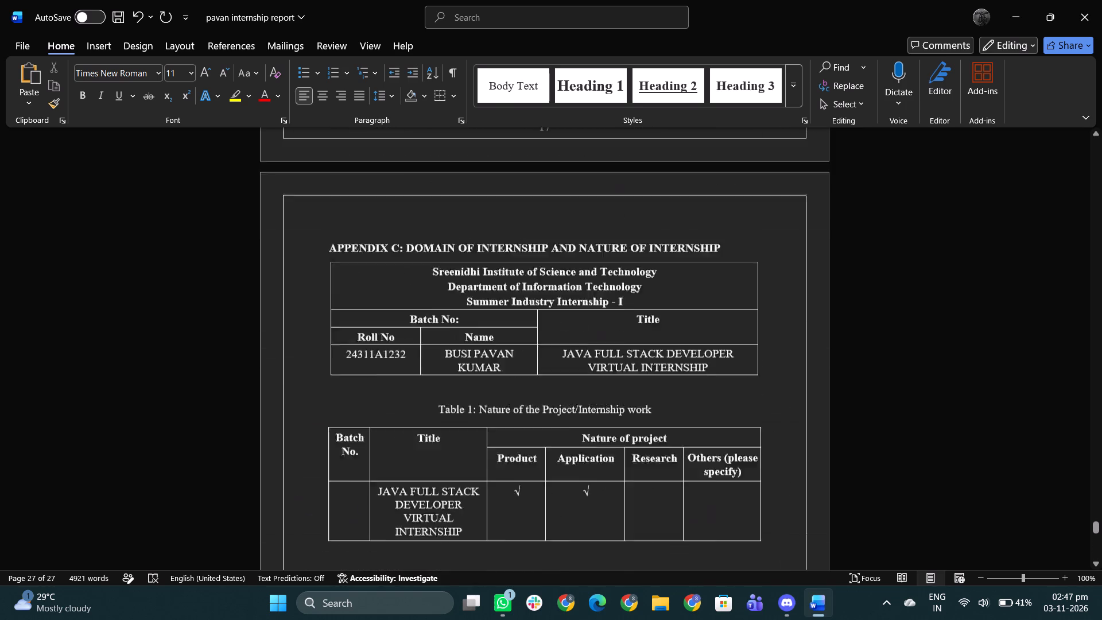
scroll(542, 367, down, 4)
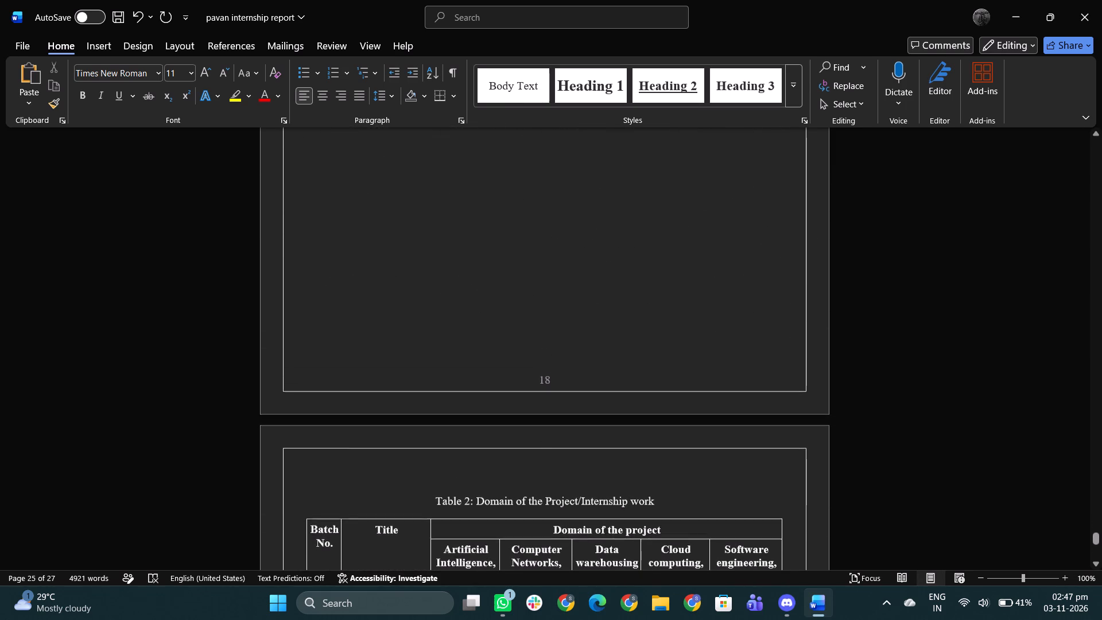
scroll(542, 367, up, 9)
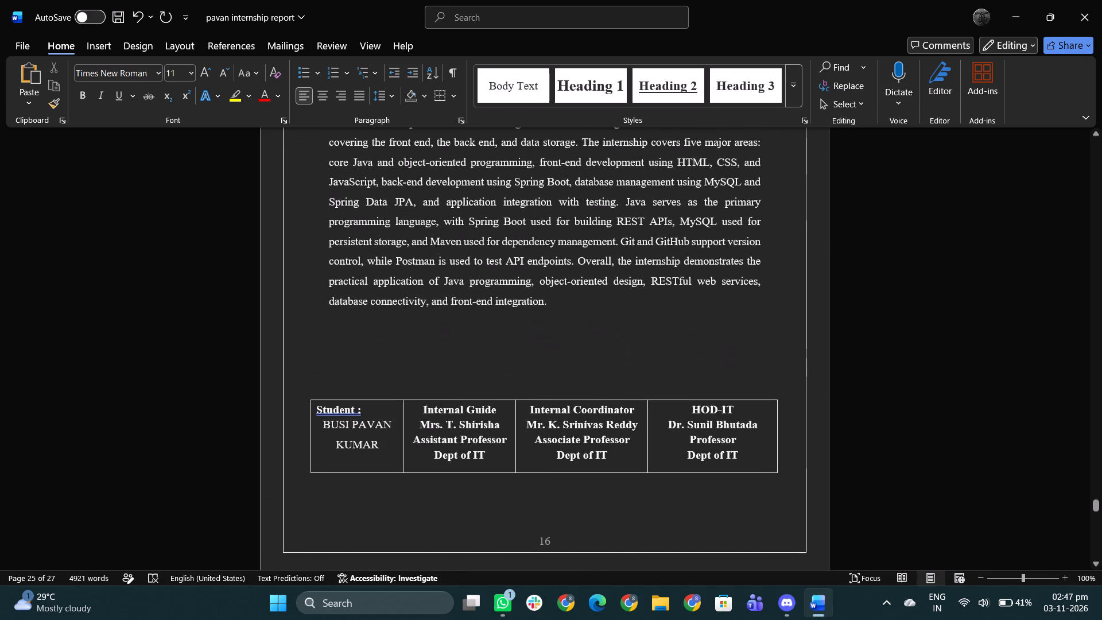
scroll(542, 367, up, 1)
scroll(542, 367, down, 3)
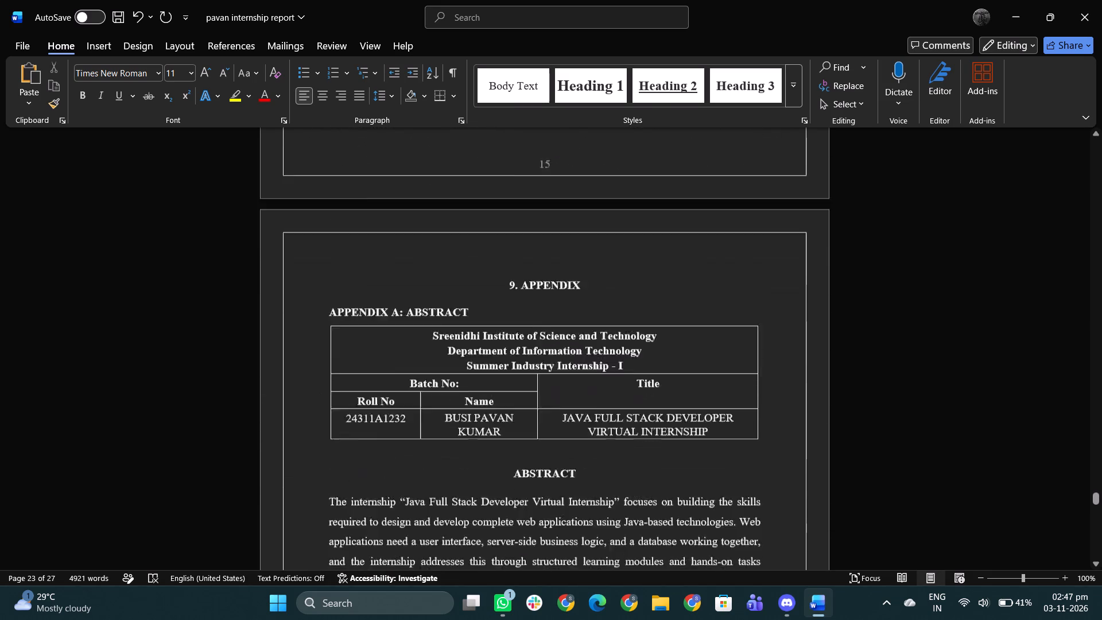
scroll(542, 367, down, 4)
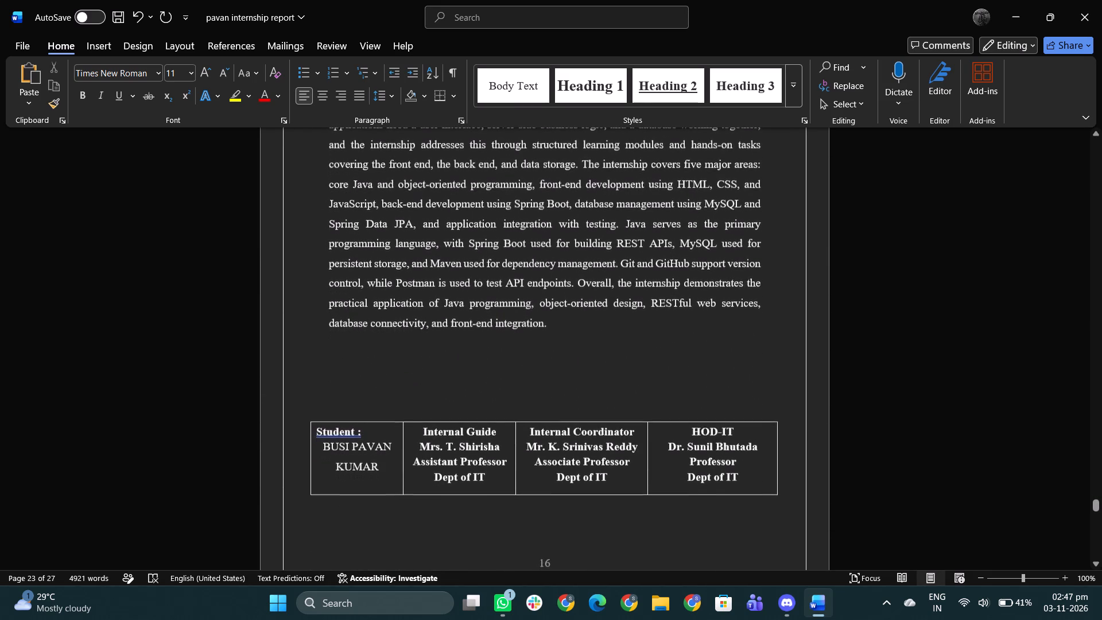
scroll(542, 367, down, 3)
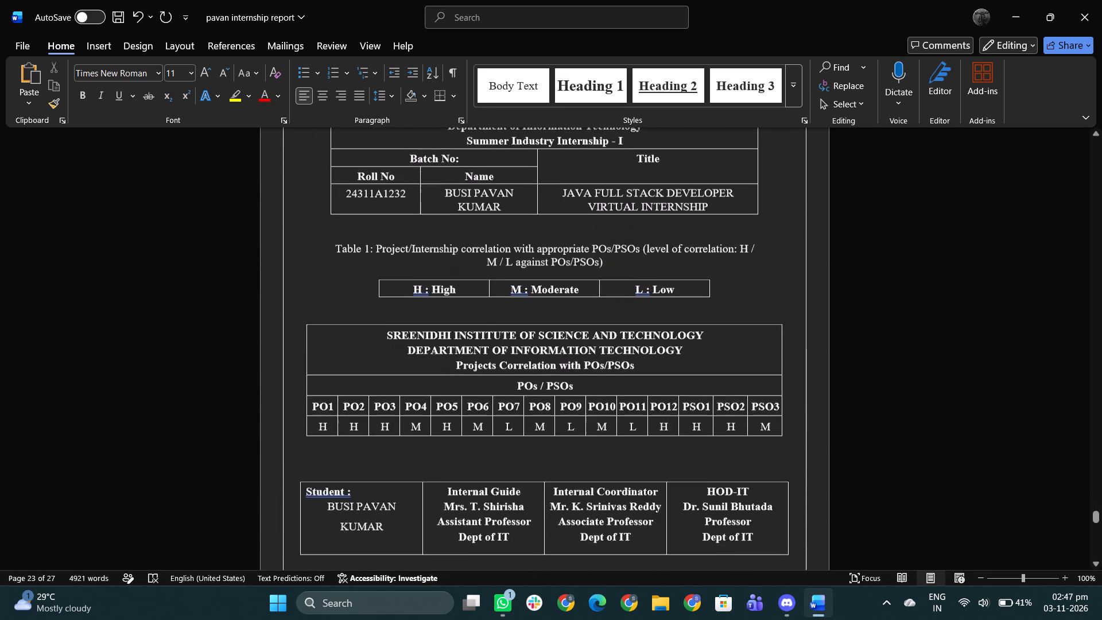
scroll(542, 367, down, 1)
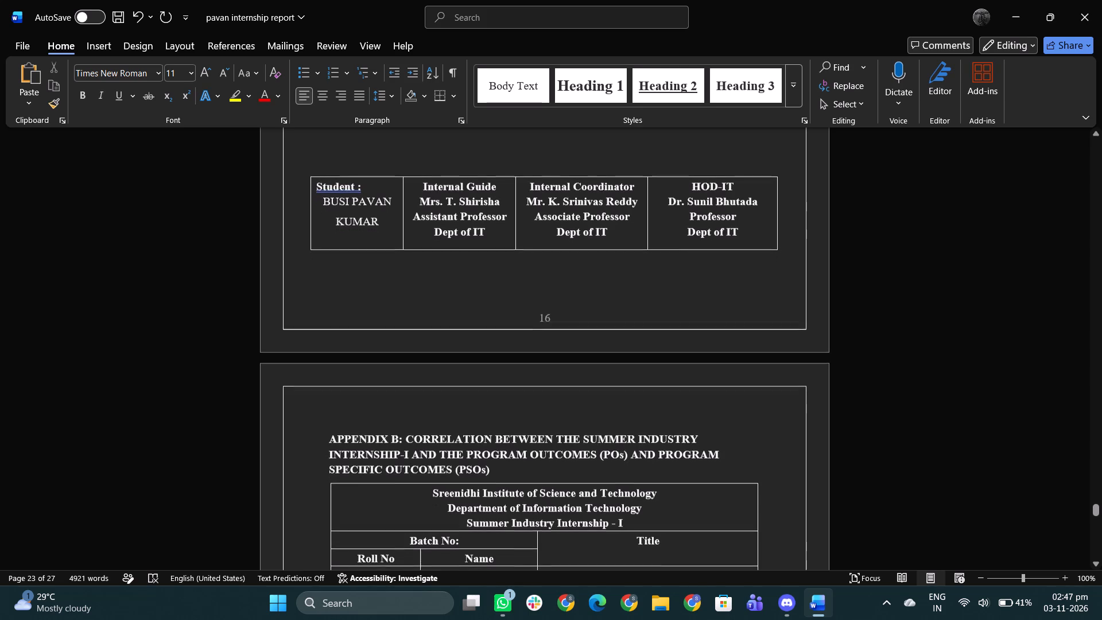
Recheck the signatory tables and correlation table layout across the Appendix A and Appendix B pages.
scroll(542, 367, down, 1)
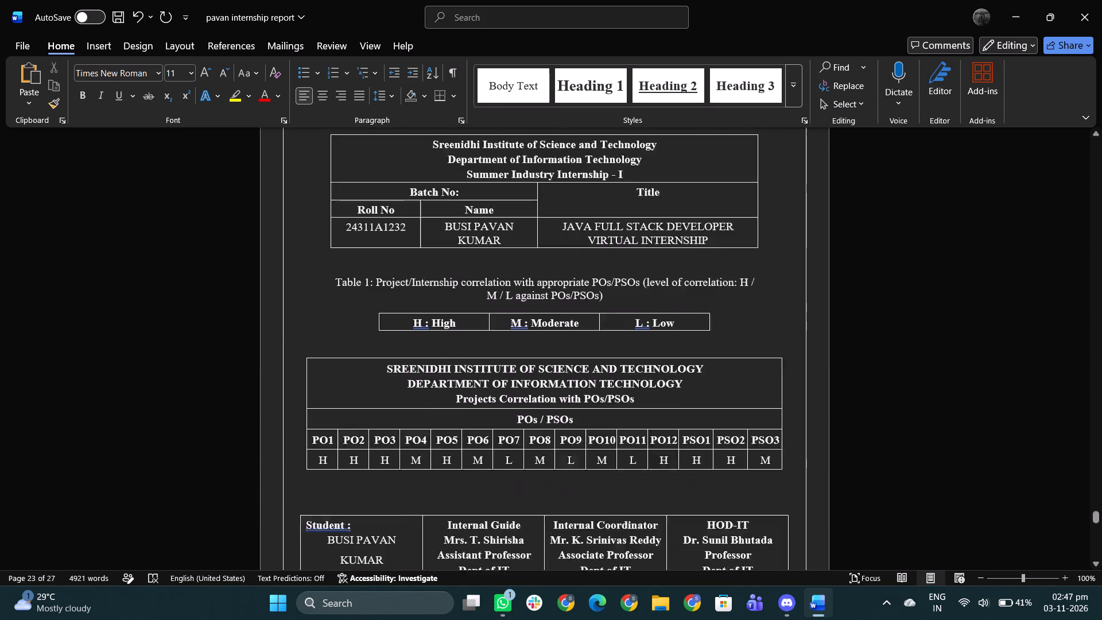
scroll(542, 367, down, 1)
scroll(542, 367, up, 1)
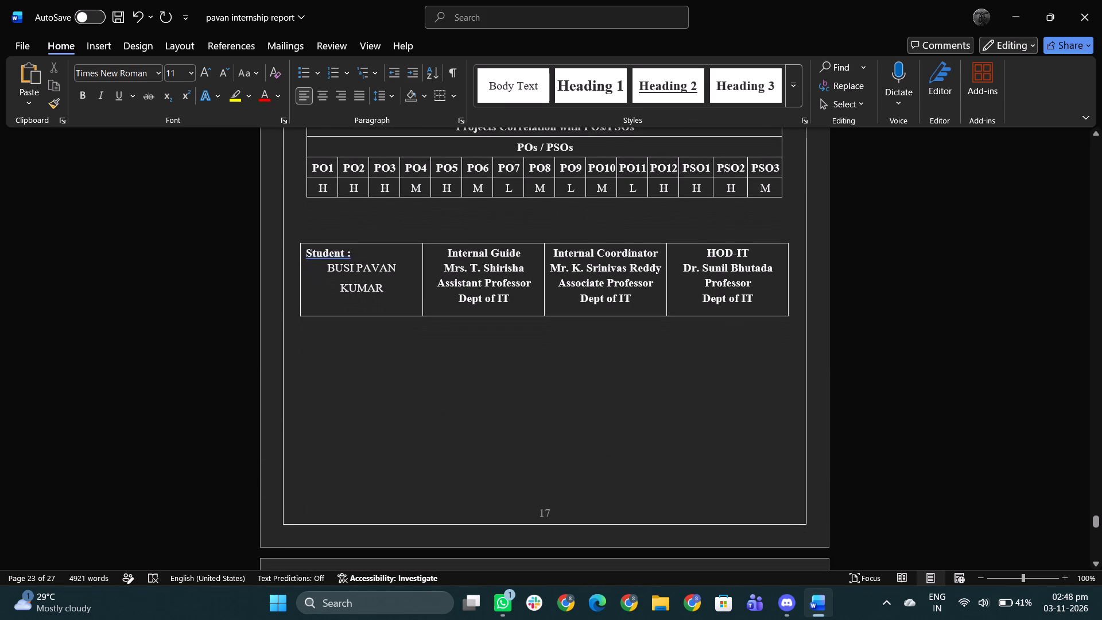
scroll(542, 367, up, 1)
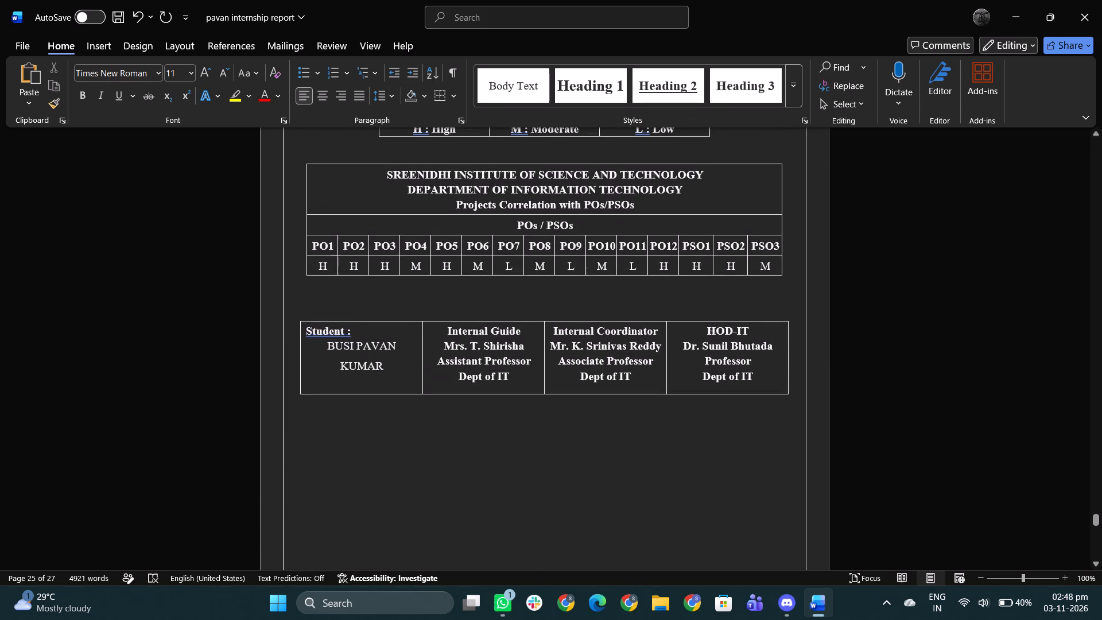
scroll(542, 367, up, 1)
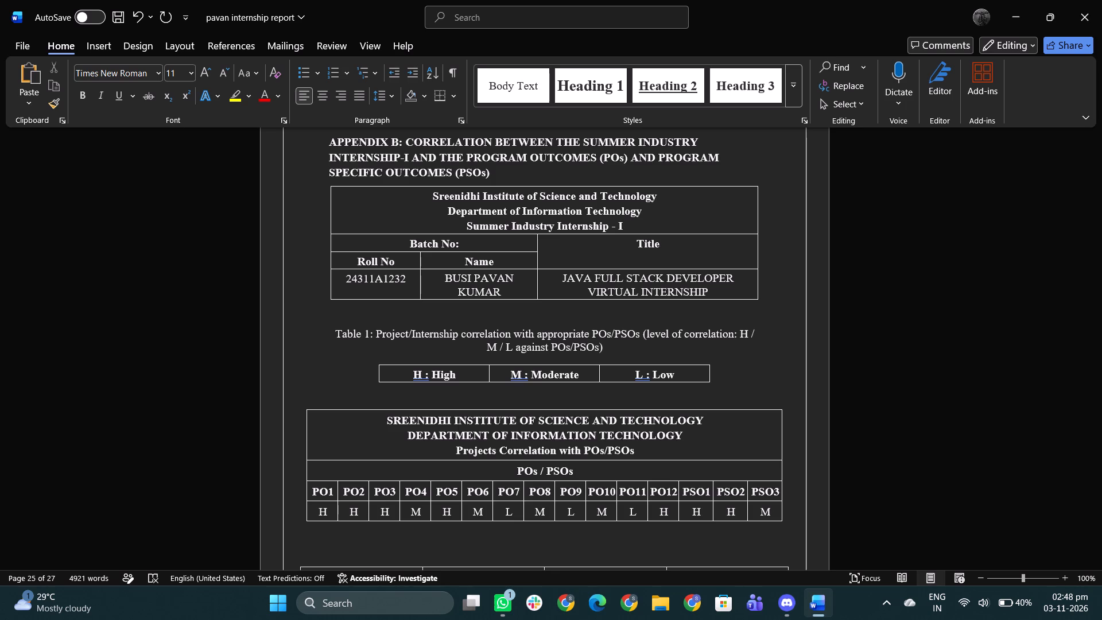
scroll(542, 367, up, 4)
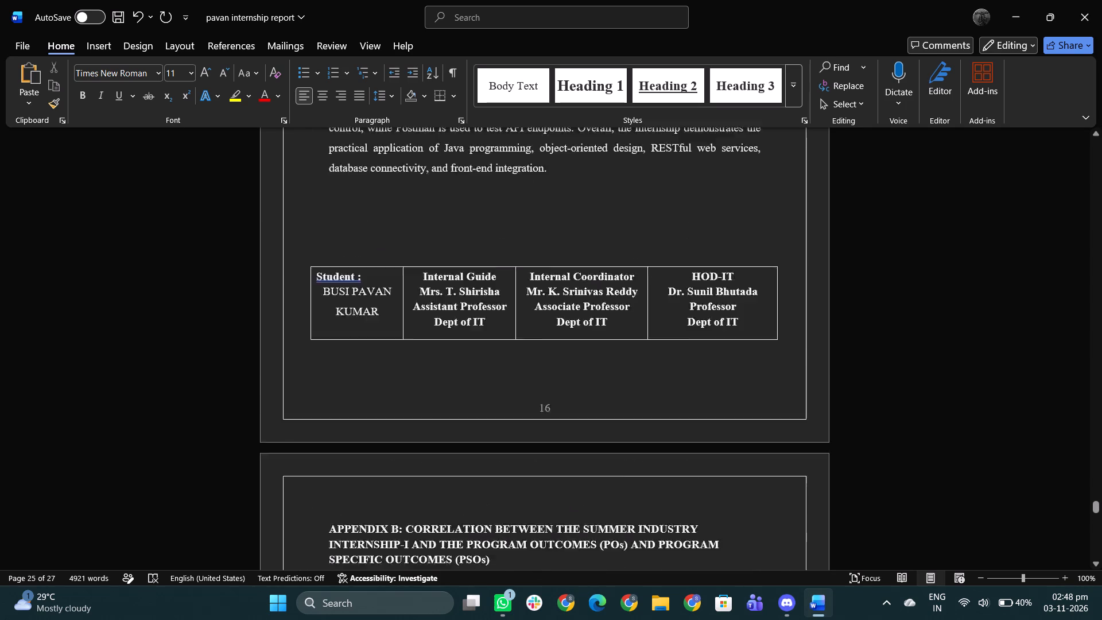
scroll(542, 367, up, 2)
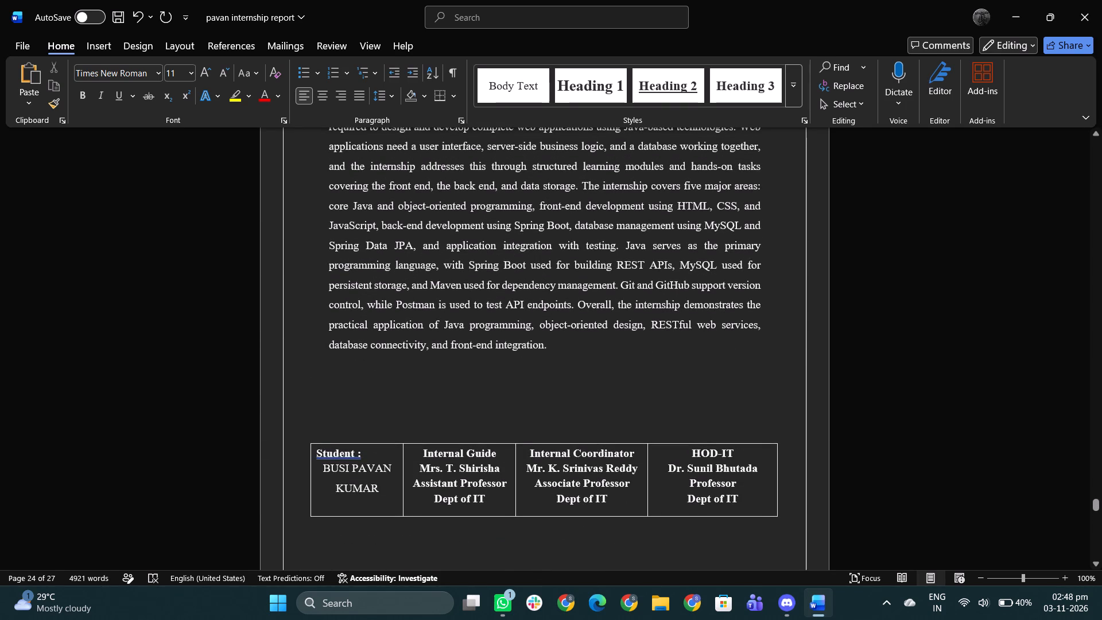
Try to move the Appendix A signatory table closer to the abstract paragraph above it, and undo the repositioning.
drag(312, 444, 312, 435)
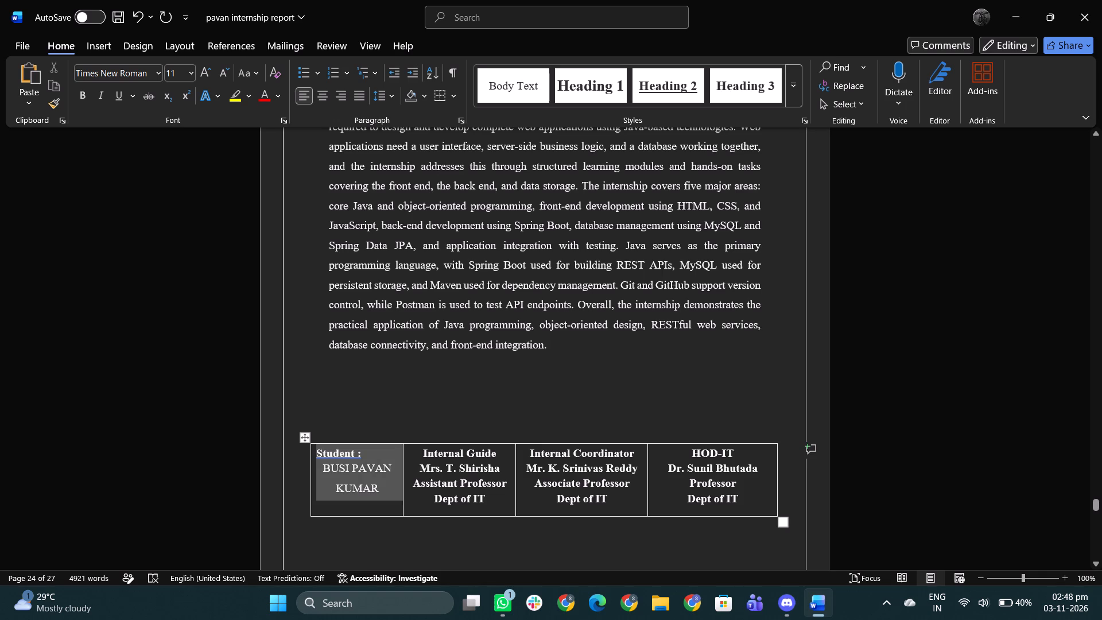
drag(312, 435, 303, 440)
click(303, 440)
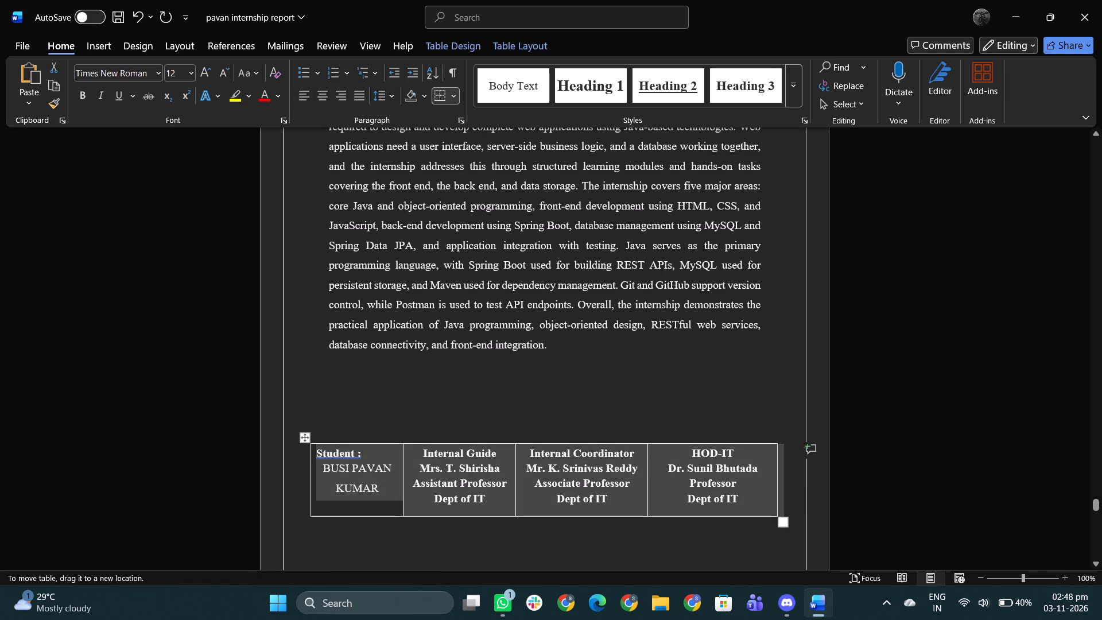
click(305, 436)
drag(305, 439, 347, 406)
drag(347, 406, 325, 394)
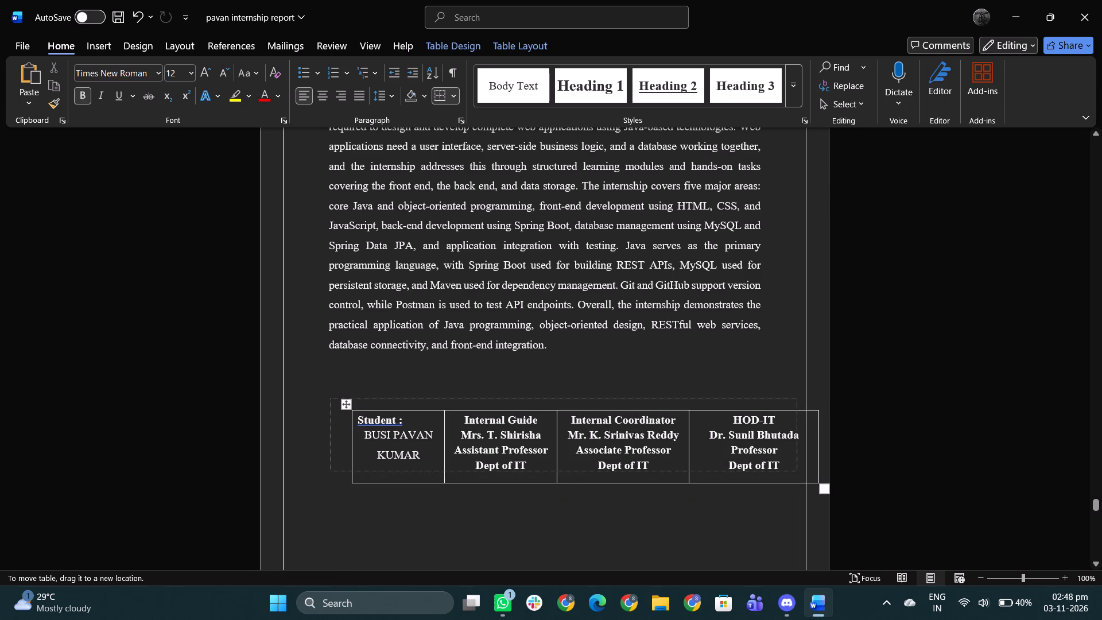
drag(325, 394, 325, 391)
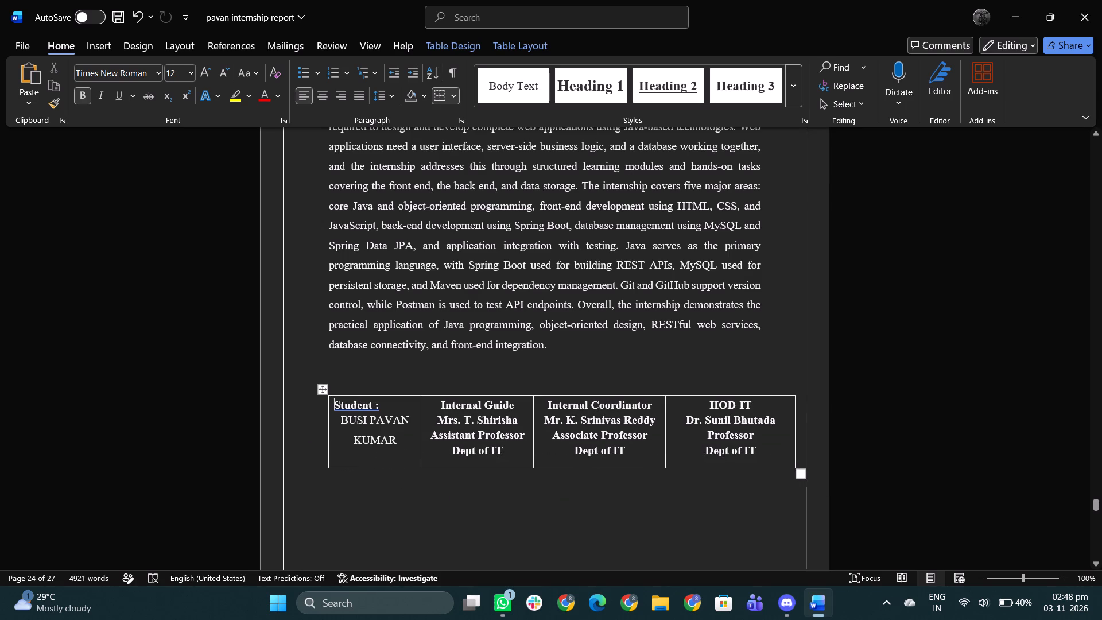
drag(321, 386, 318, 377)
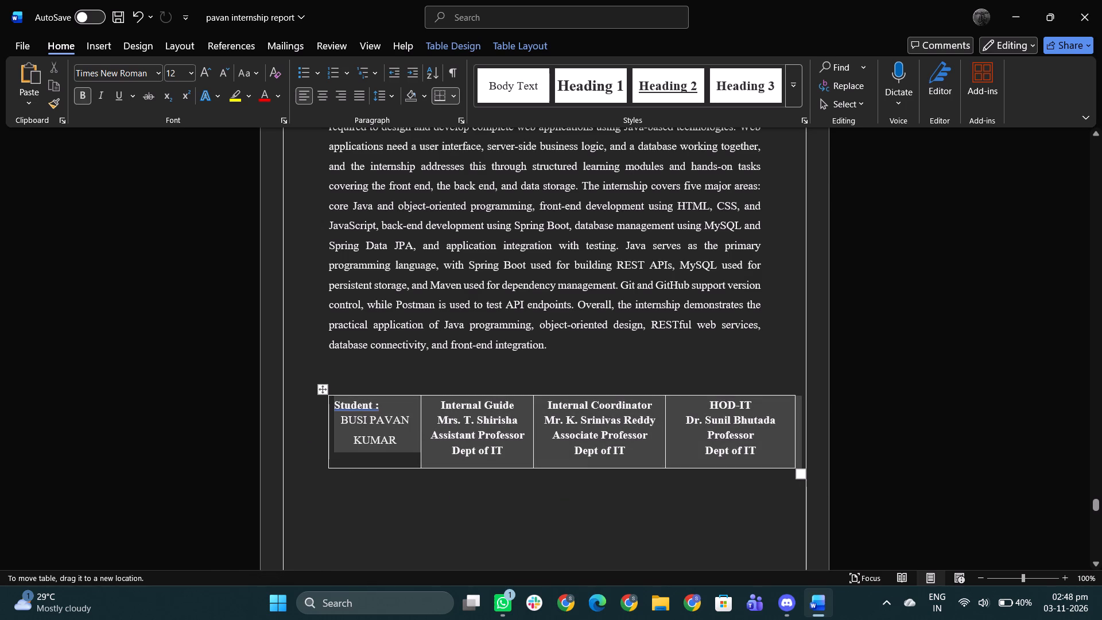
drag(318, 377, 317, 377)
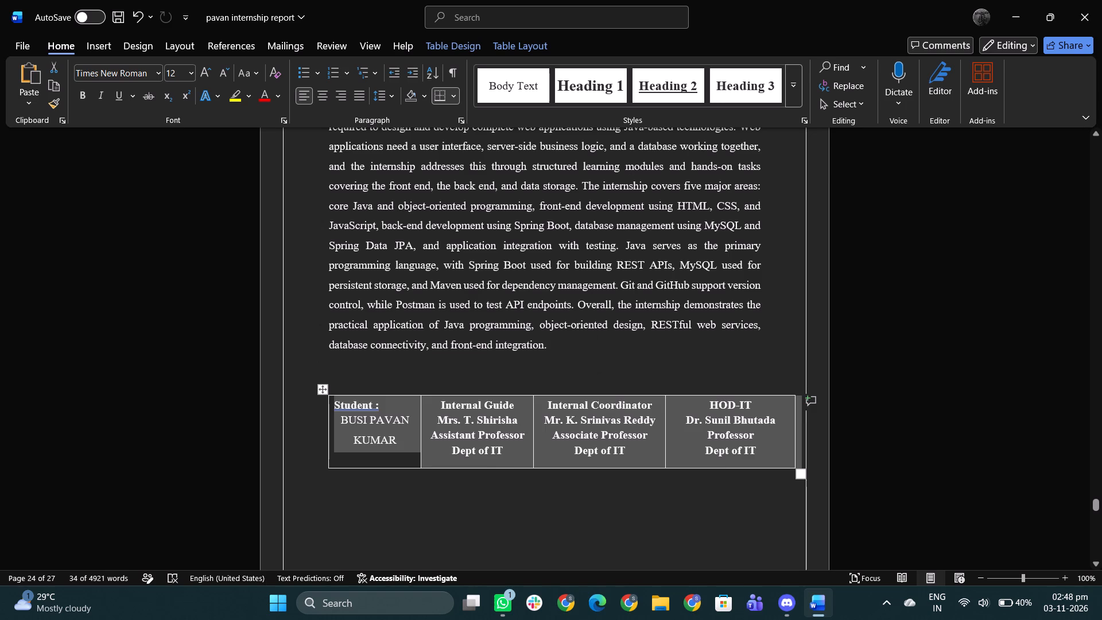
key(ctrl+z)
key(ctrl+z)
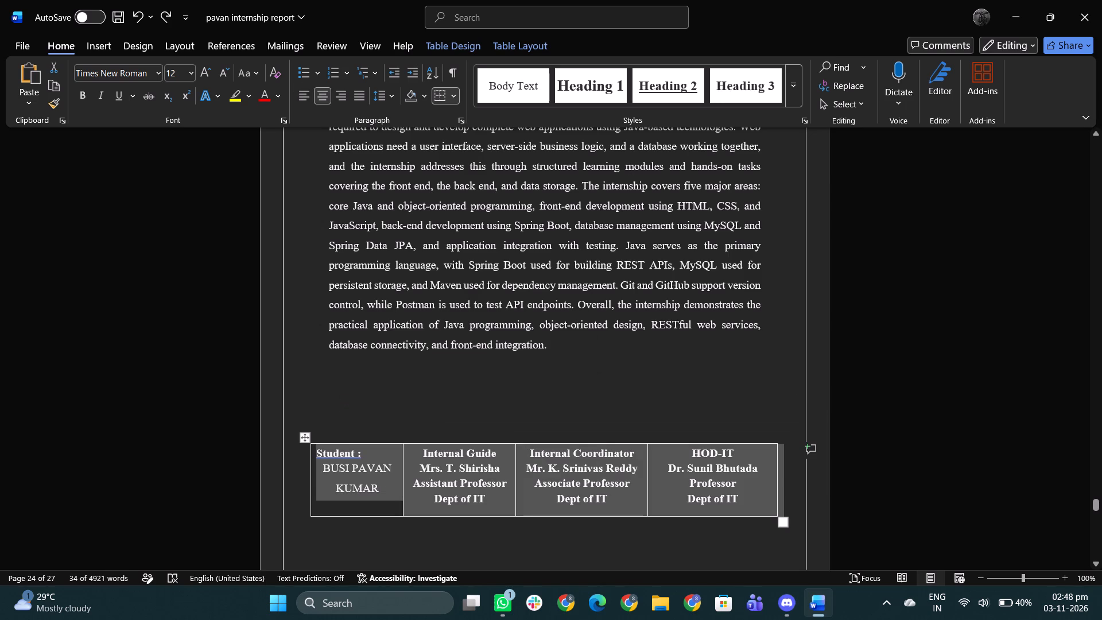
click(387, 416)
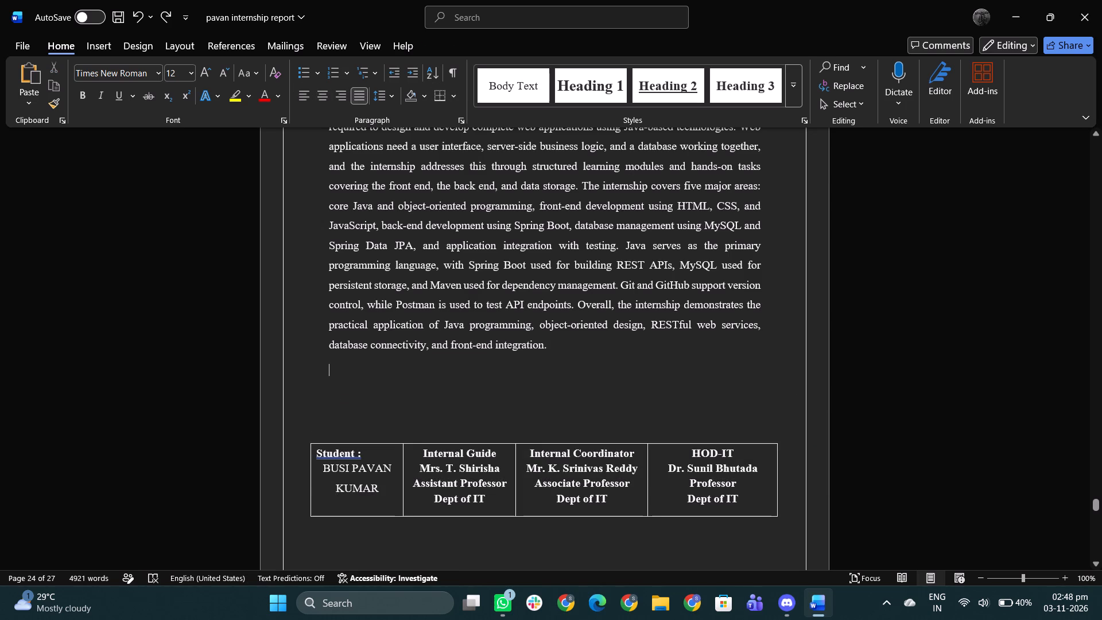
Review the report's front pages from the cover page through the certificates to the Acknowledgement, checking the guide and coordinator details.
scroll(387, 416, up, 13)
scroll(387, 416, up, 14)
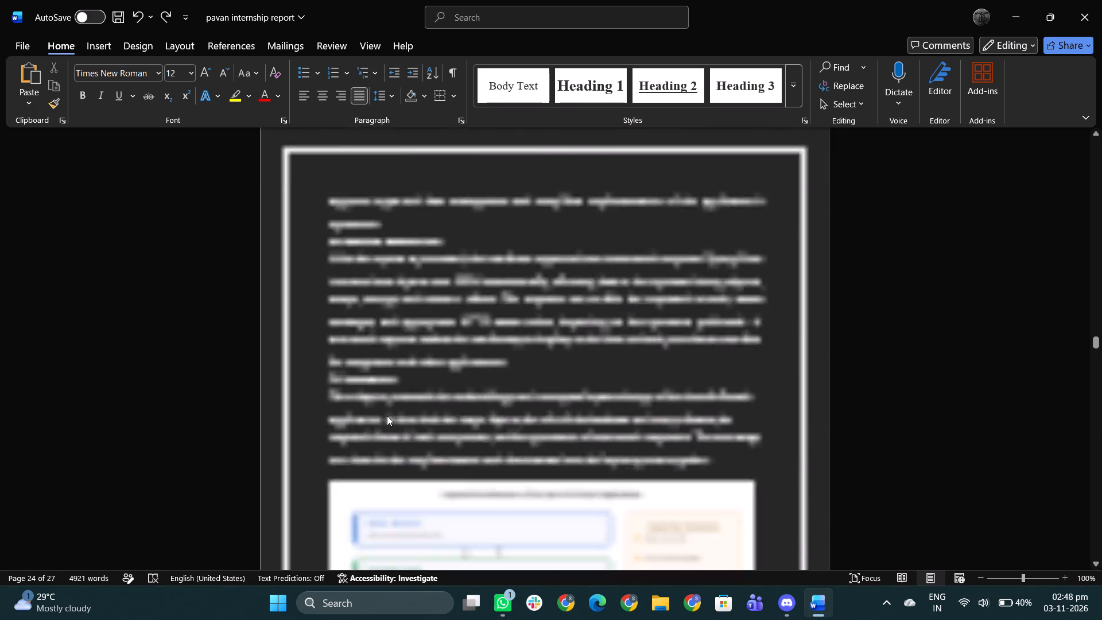
scroll(387, 416, up, 14)
scroll(387, 416, down, 1)
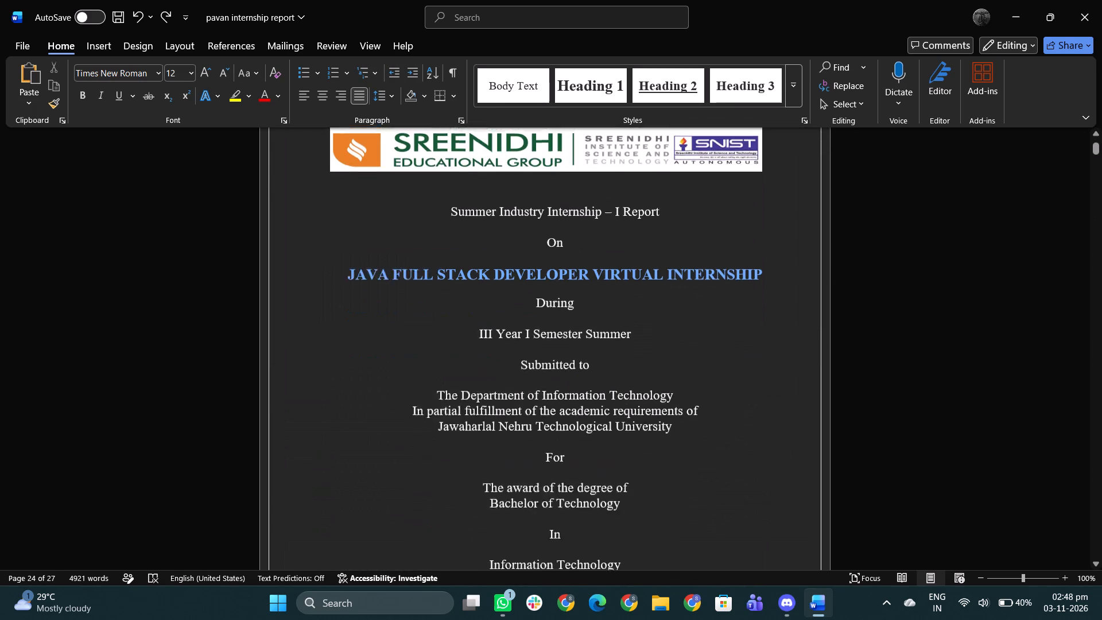
scroll(387, 416, down, 2)
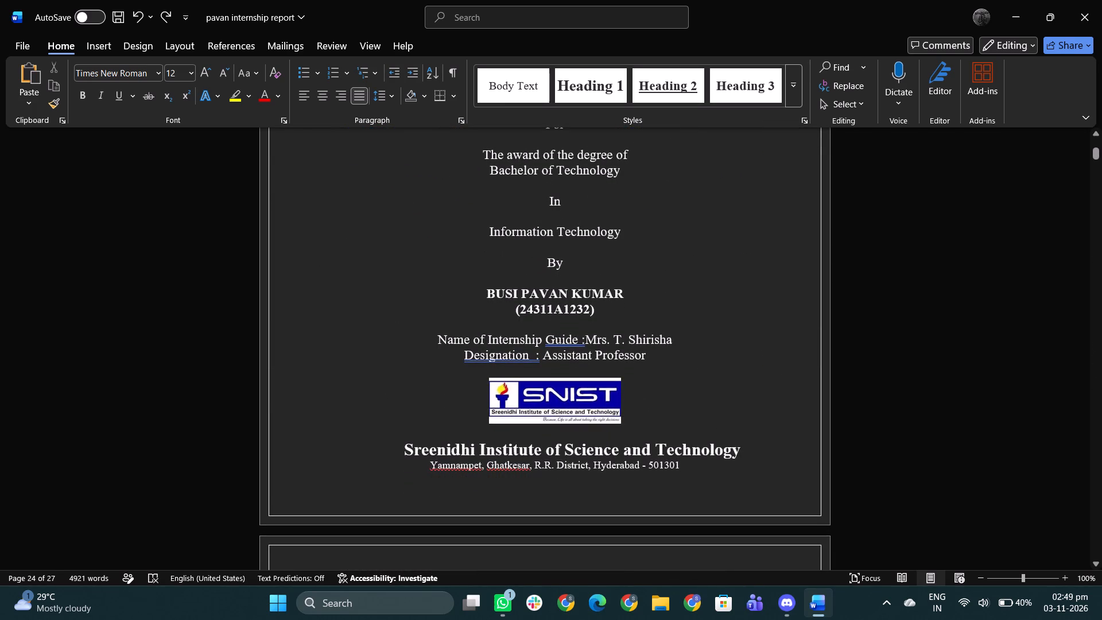
scroll(563, 358, down, 3)
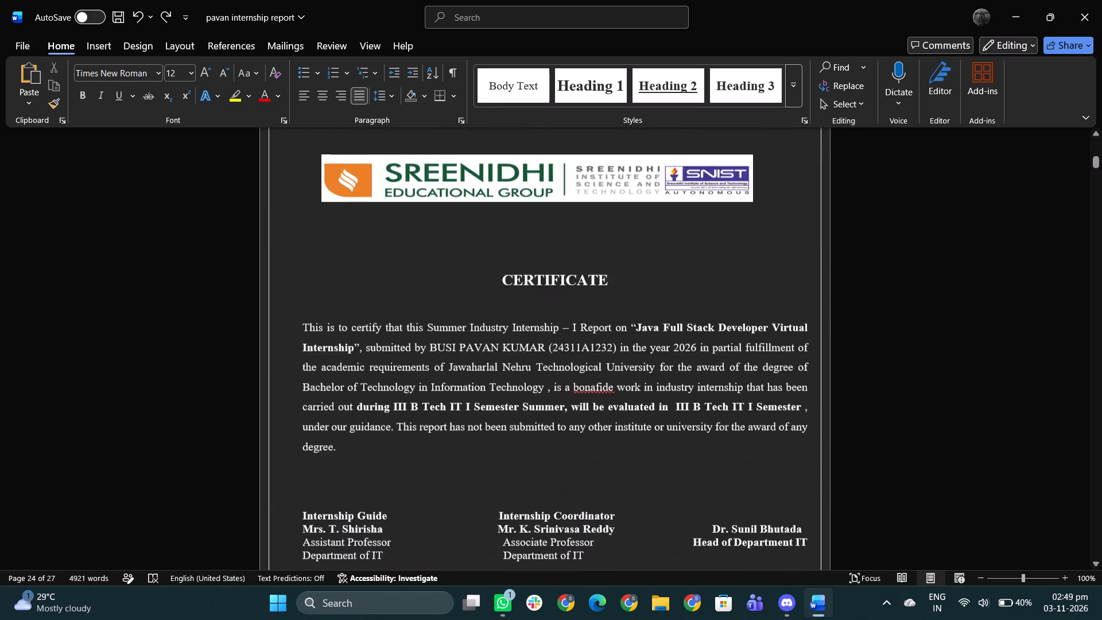
scroll(563, 358, down, 7)
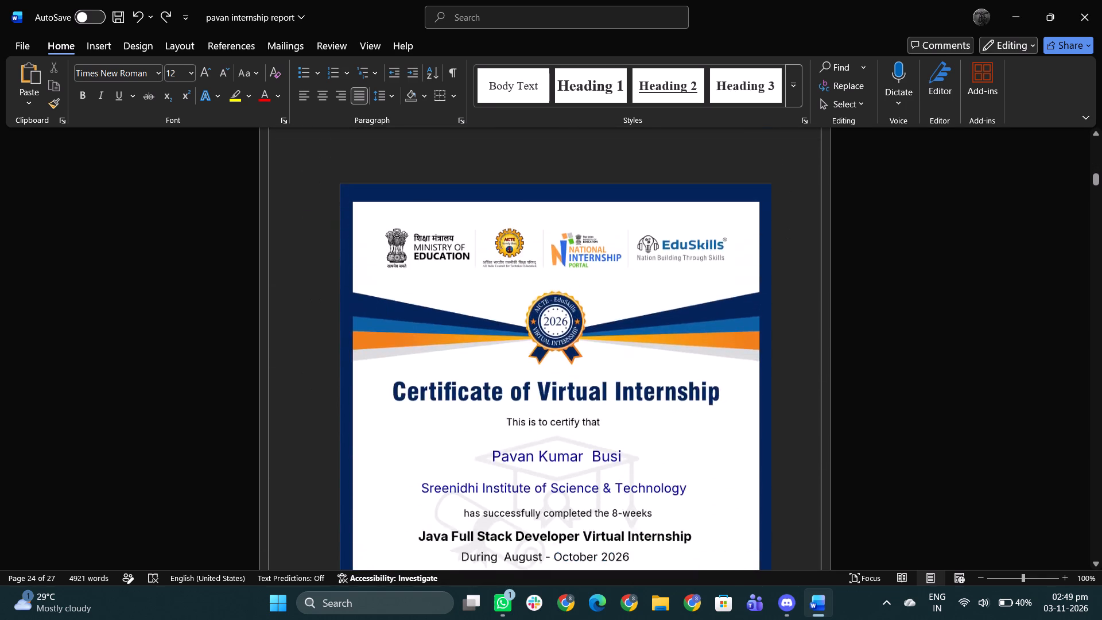
scroll(563, 358, down, 5)
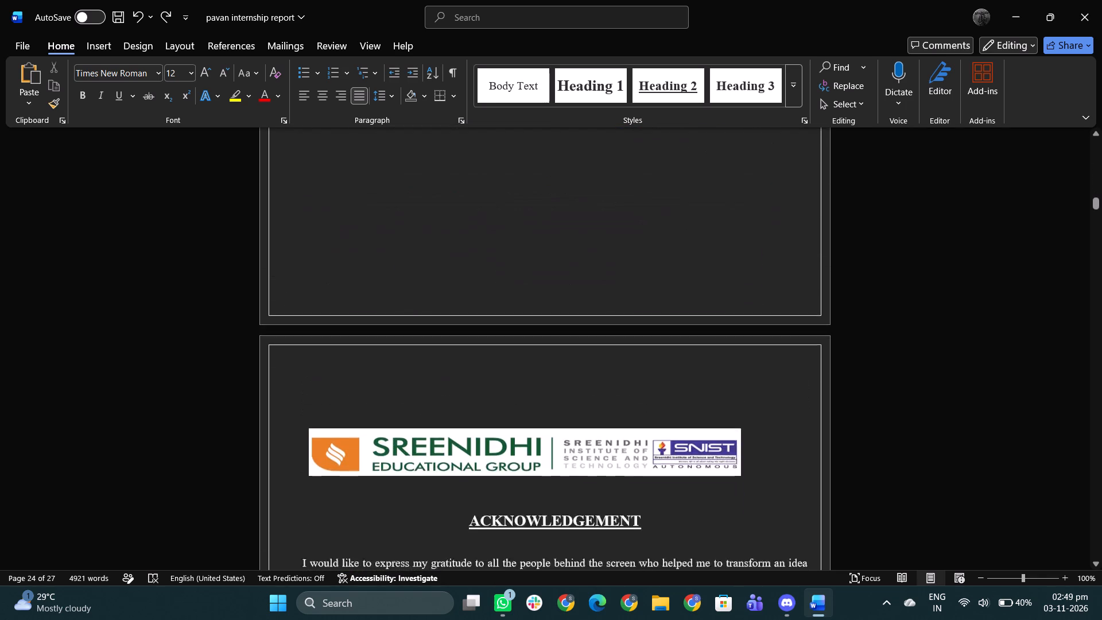
scroll(563, 358, down, 2)
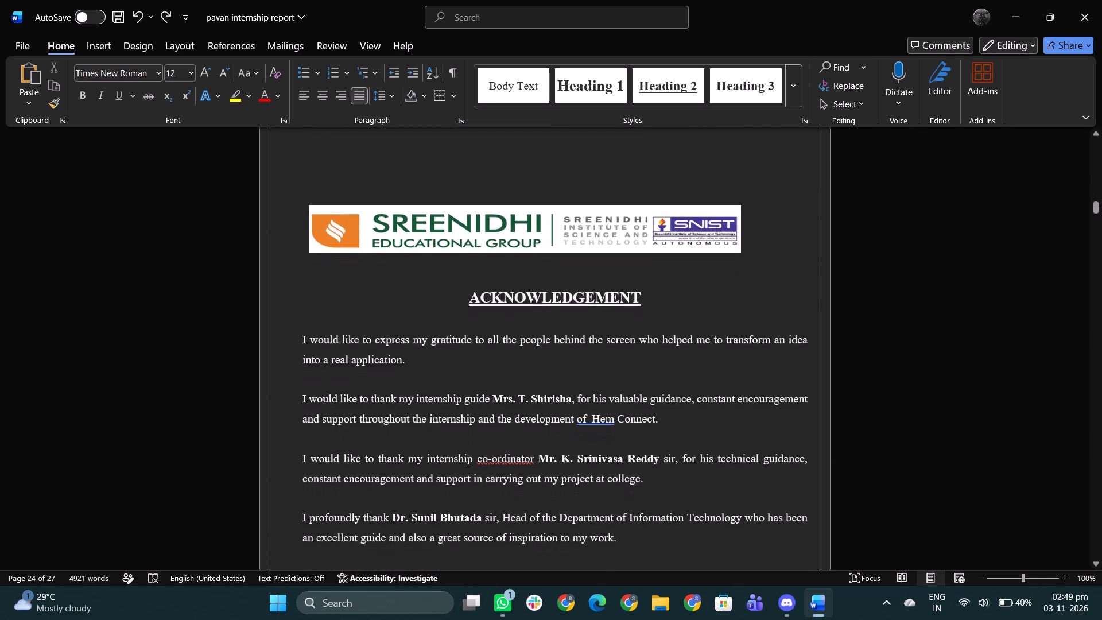
Delete the Acknowledgement paragraph thanking the internship guide, which mentions the development of Hem Connect.
drag(660, 421, 310, 403)
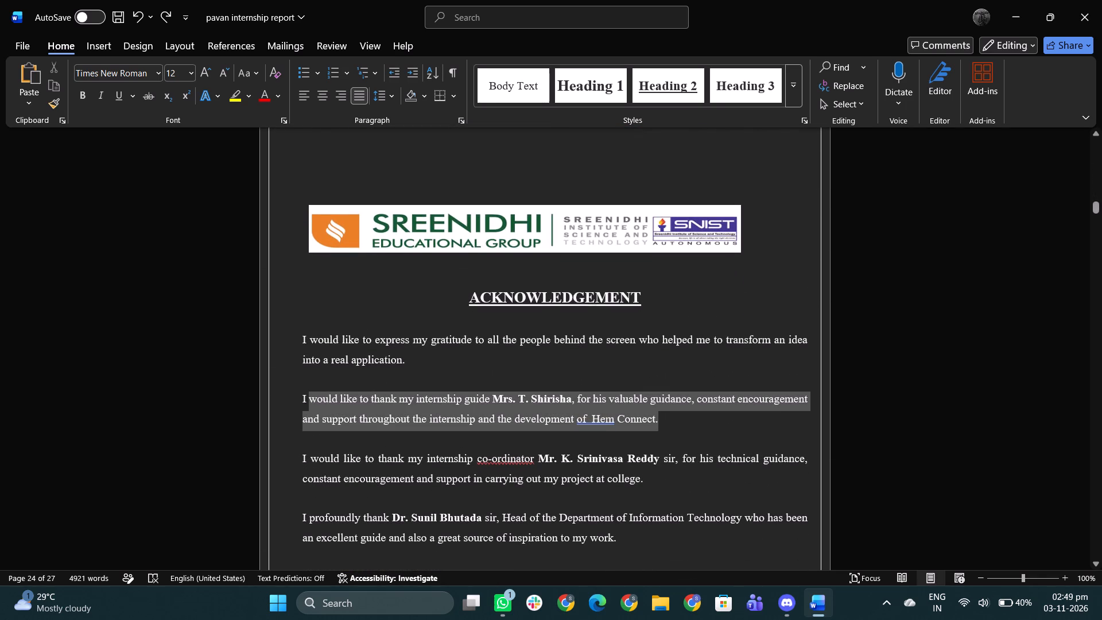
drag(310, 403, 301, 395)
key(BackSpace)
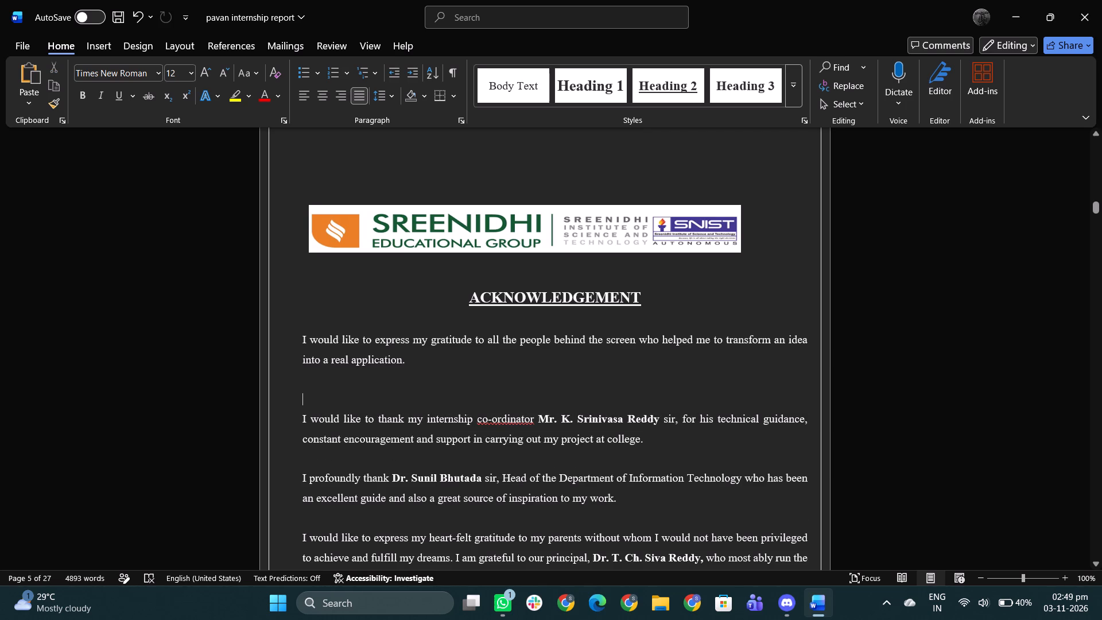
click(306, 381)
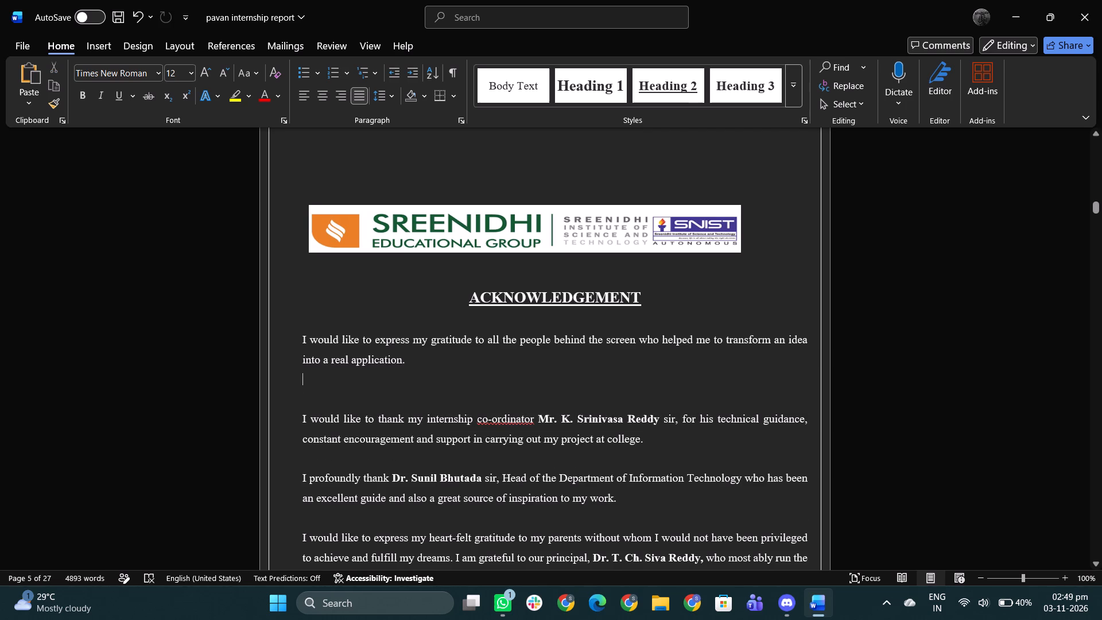
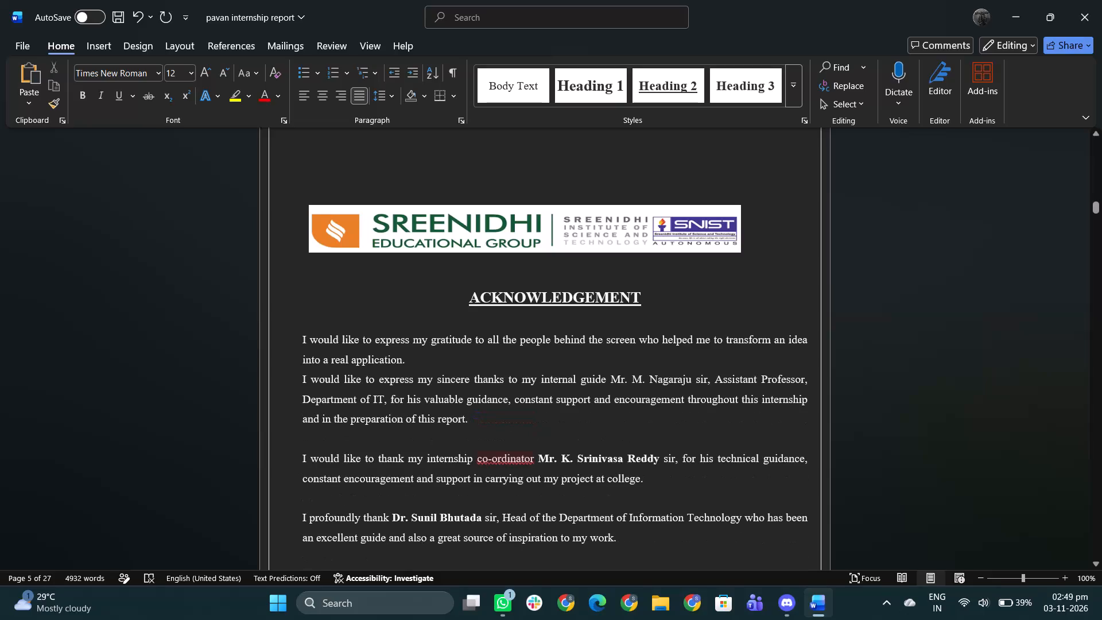
Insert a blank line between the opening Acknowledgement paragraph and the paragraph thanking the internal guide.
click(415, 361)
key(Return)
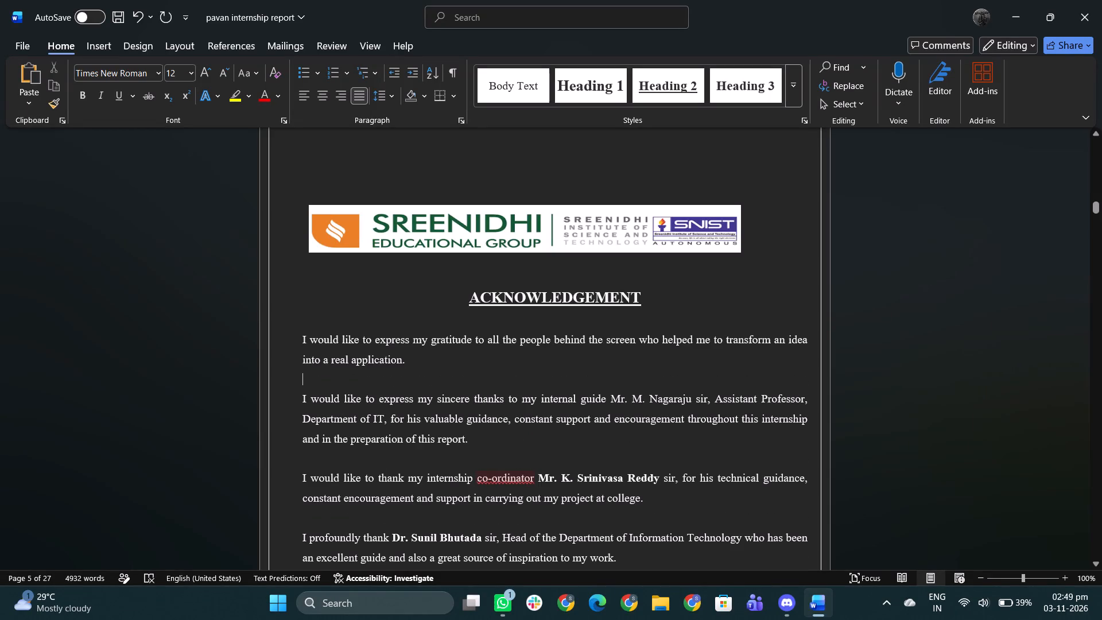
Replace the internal guide's surname in the Acknowledgement with that of the internship guide named on the certificate page.
click(692, 399)
key(BackSpace)
key(BackSpace)
key(BackSpace)
key(BackSpace)
key(BackSpace)
key(BackSpace)
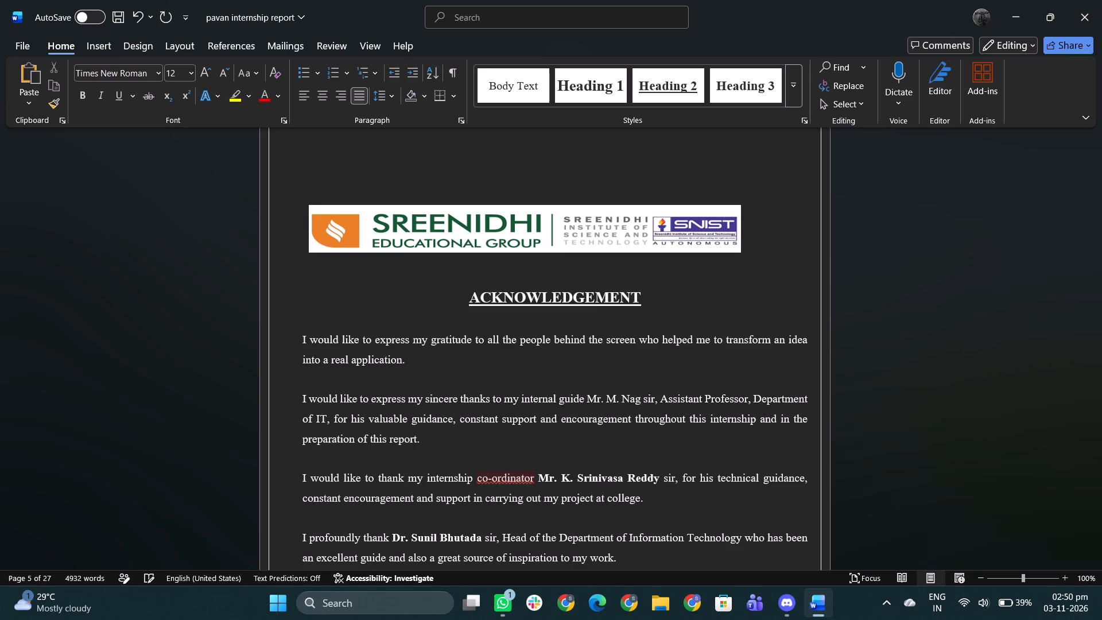
key(BackSpace)
key(BackSpace)
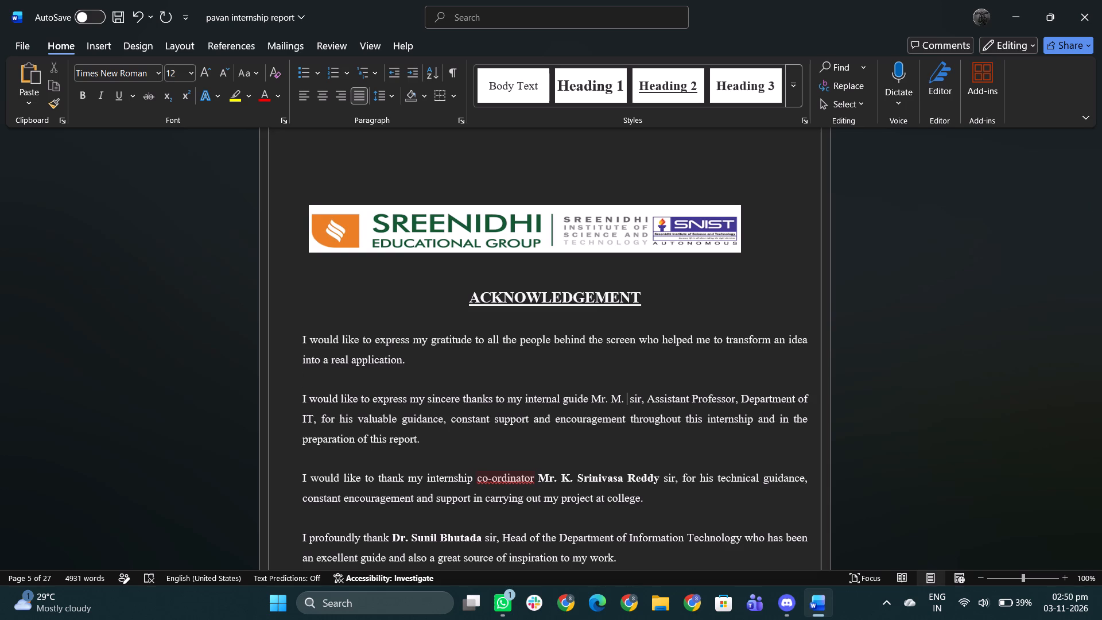
key(shift+s)
key(h)
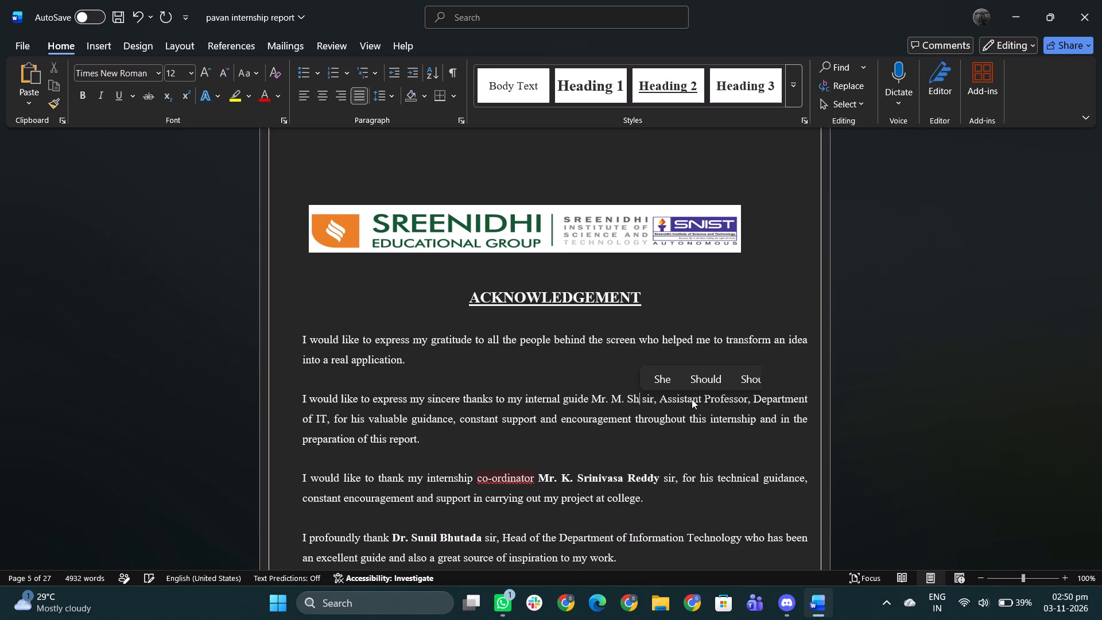
text(ir)
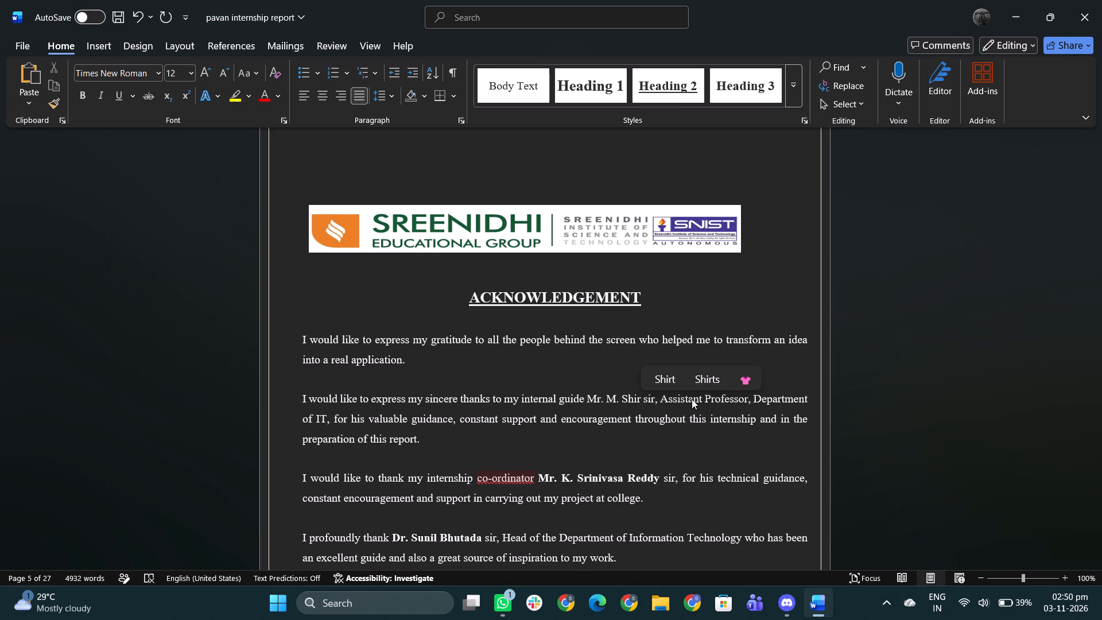
text(isha)
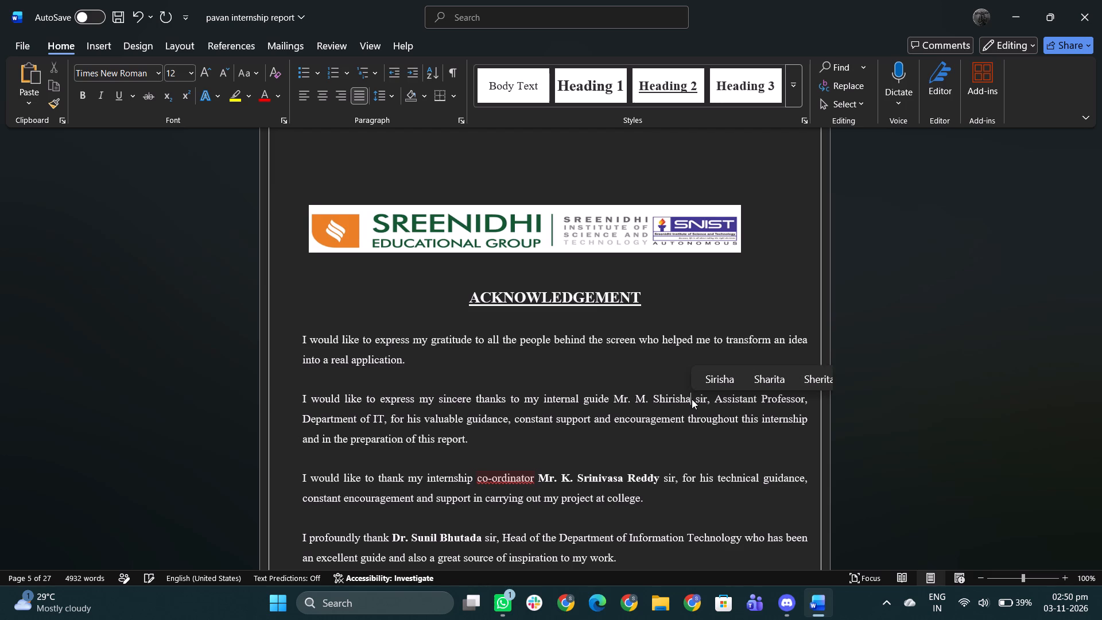
Change the internal guide's initial to T and the title to Mrs. in the Acknowledgement.
click(643, 398)
key(BackSpace)
key(shift+t)
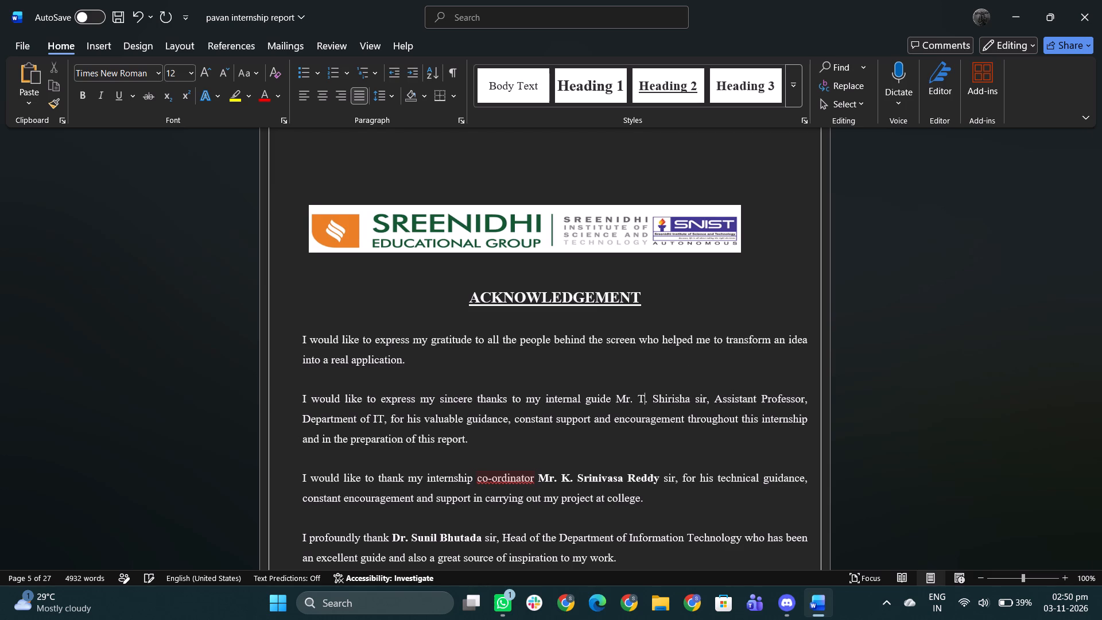
key(Left)
key(Left)
key(Left)
key(s)
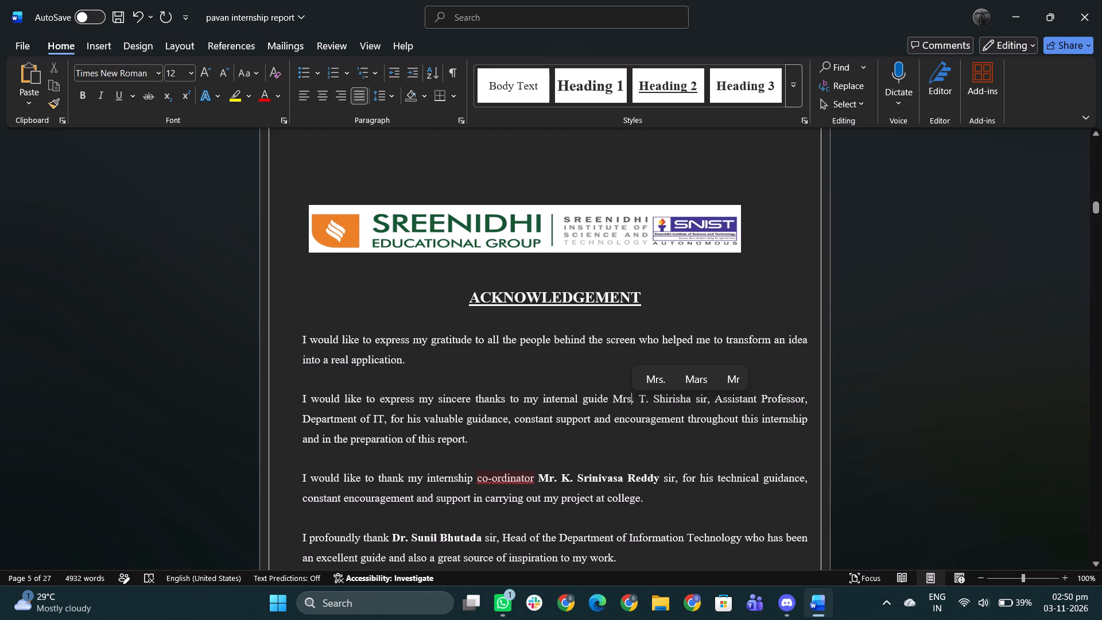
Review the declaration, certificate and cover pages, checking the internship guide and coordinator details against the Acknowledgement.
scroll(611, 362, up, 2)
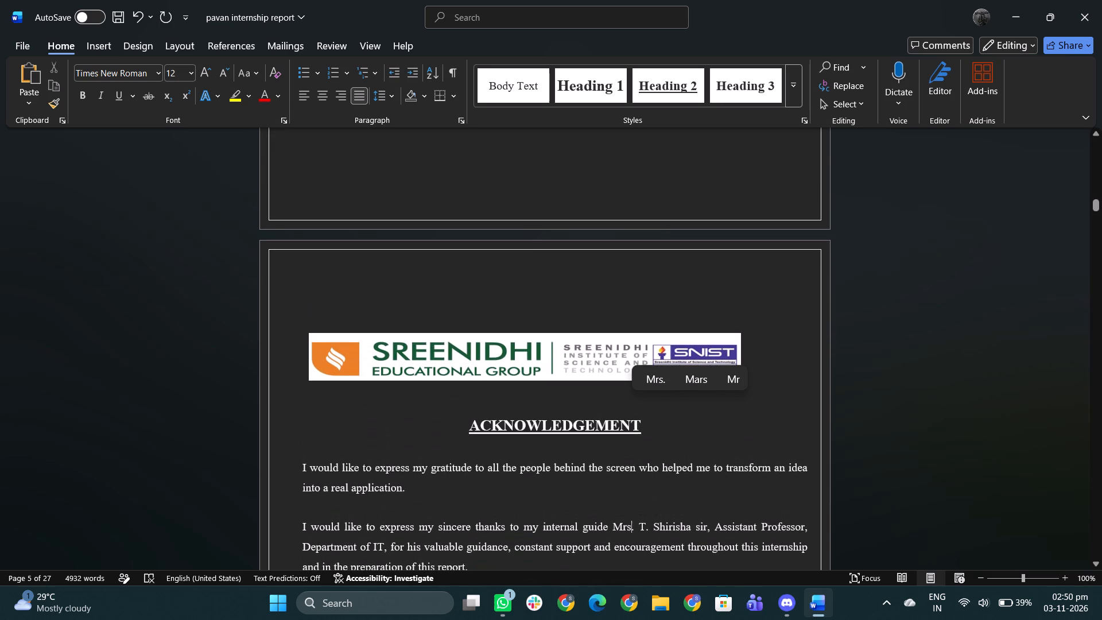
scroll(611, 362, up, 3)
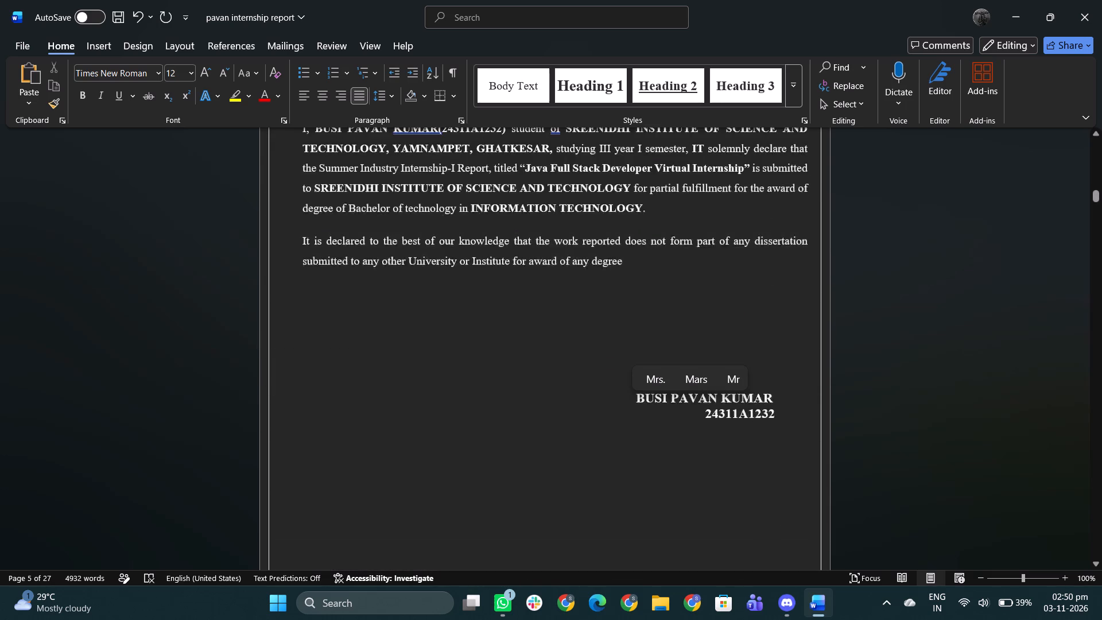
scroll(611, 362, up, 3)
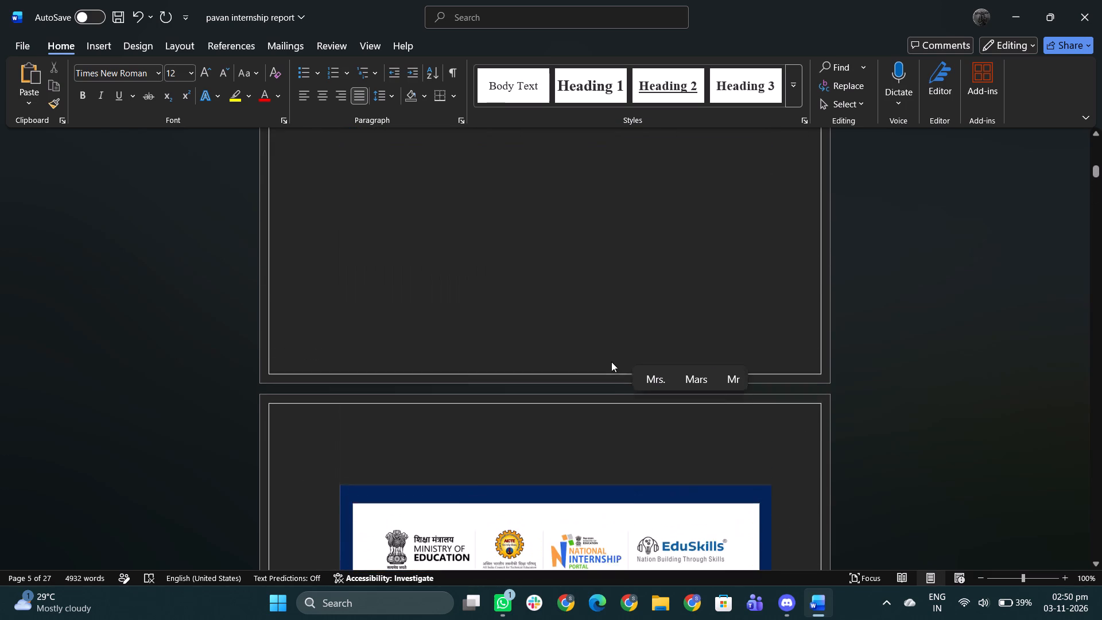
scroll(611, 362, up, 2)
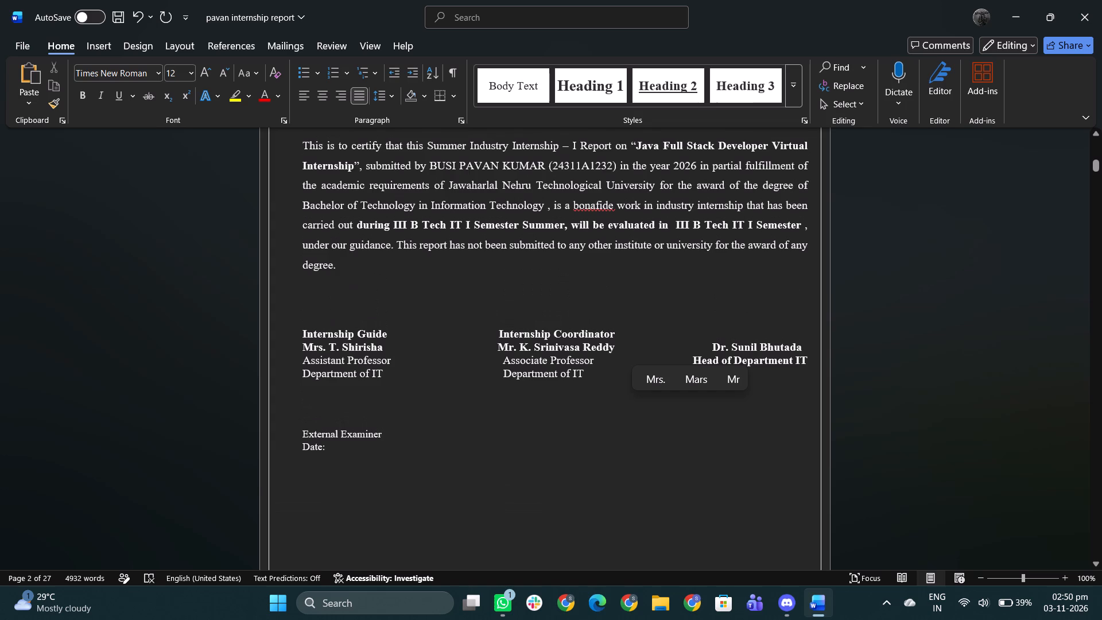
scroll(611, 362, down, 5)
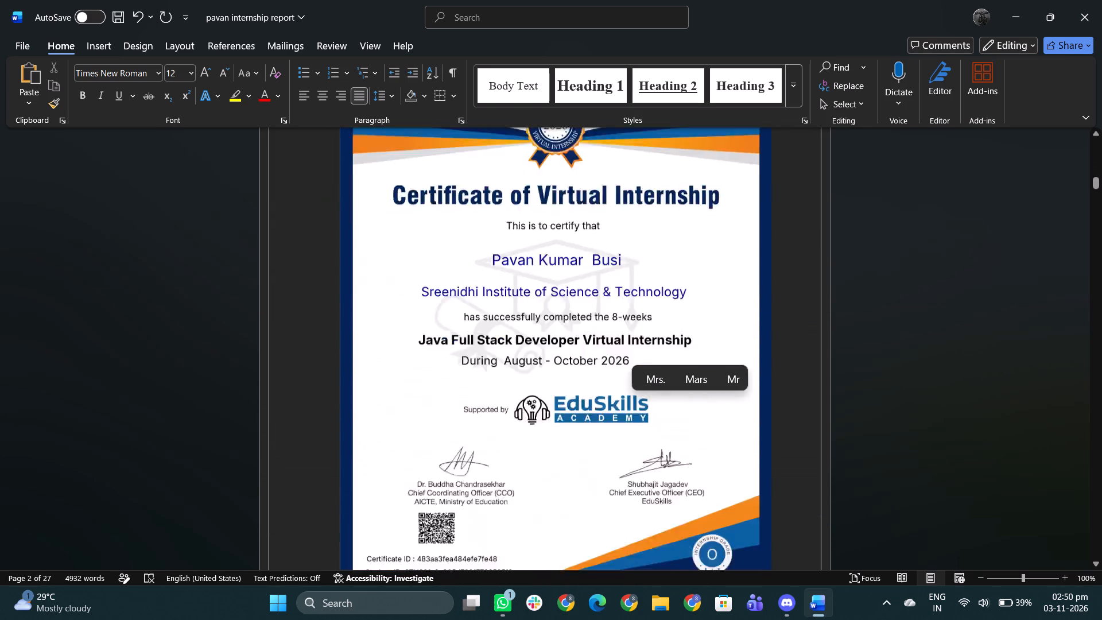
scroll(611, 362, down, 1)
scroll(611, 362, up, 2)
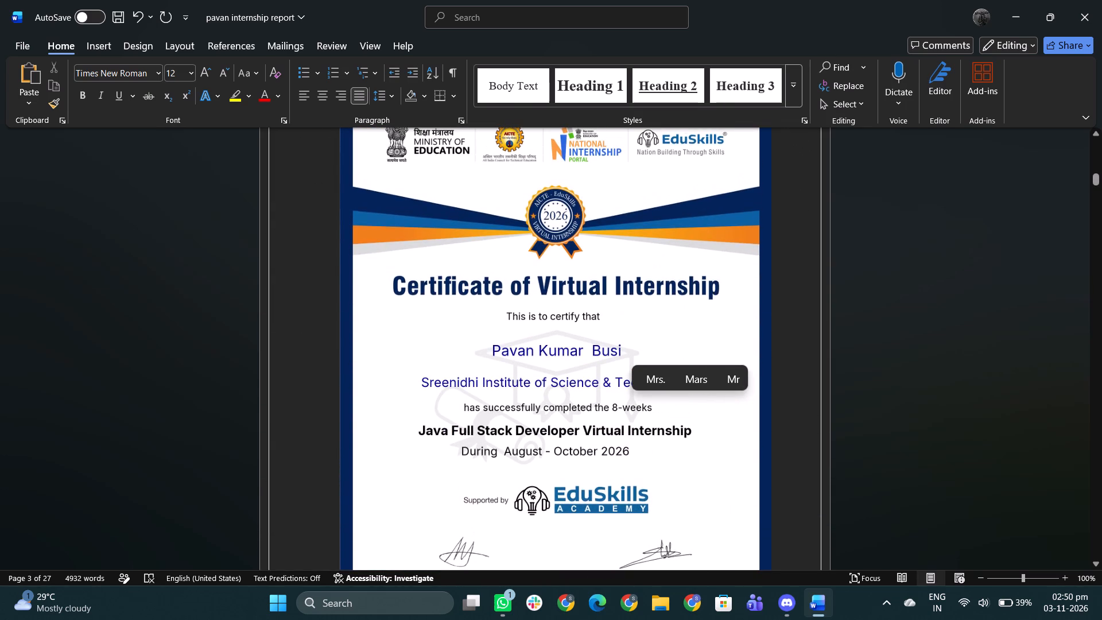
scroll(611, 362, up, 1)
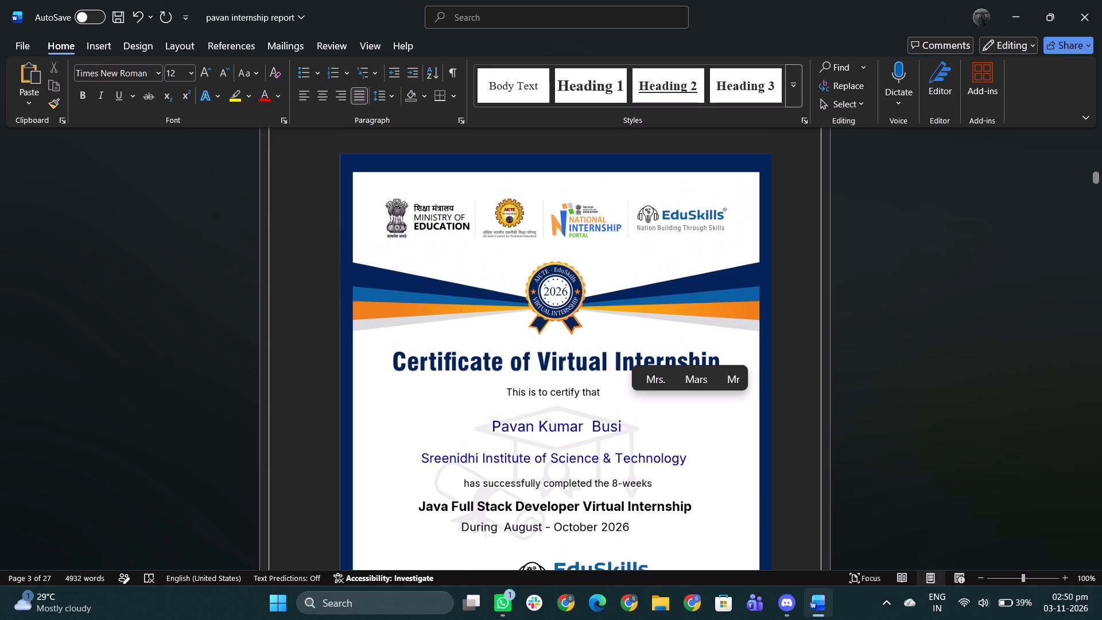
scroll(611, 362, up, 4)
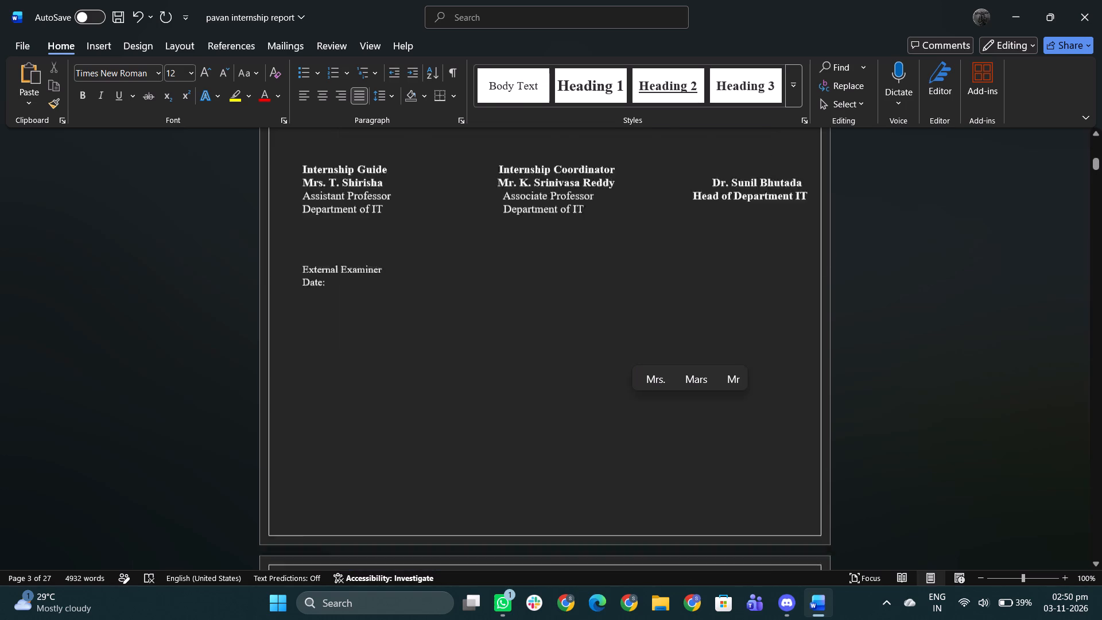
scroll(611, 362, up, 6)
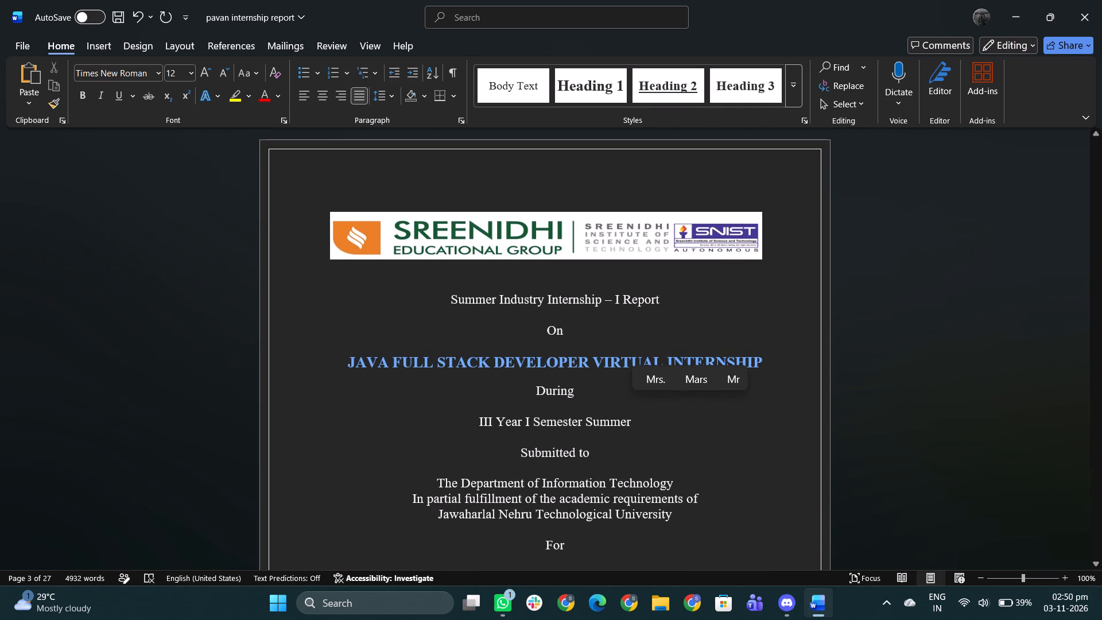
click(457, 397)
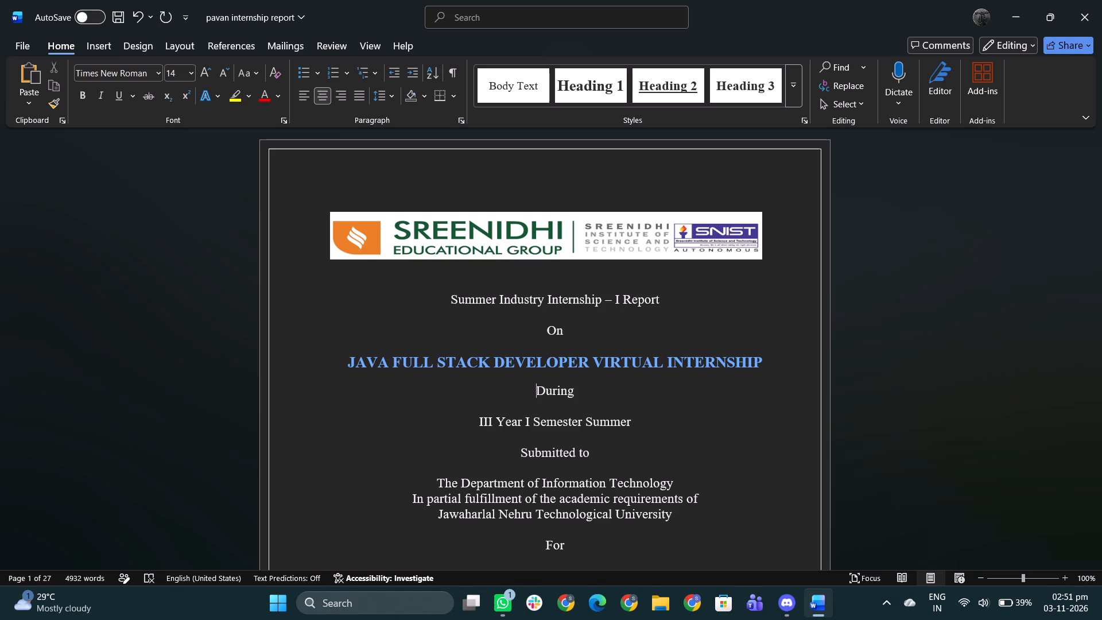
Skim the whole report from the cover page through the chapters to the appendix domain and signatory tables, checking content and layout.
scroll(457, 397, down, 9)
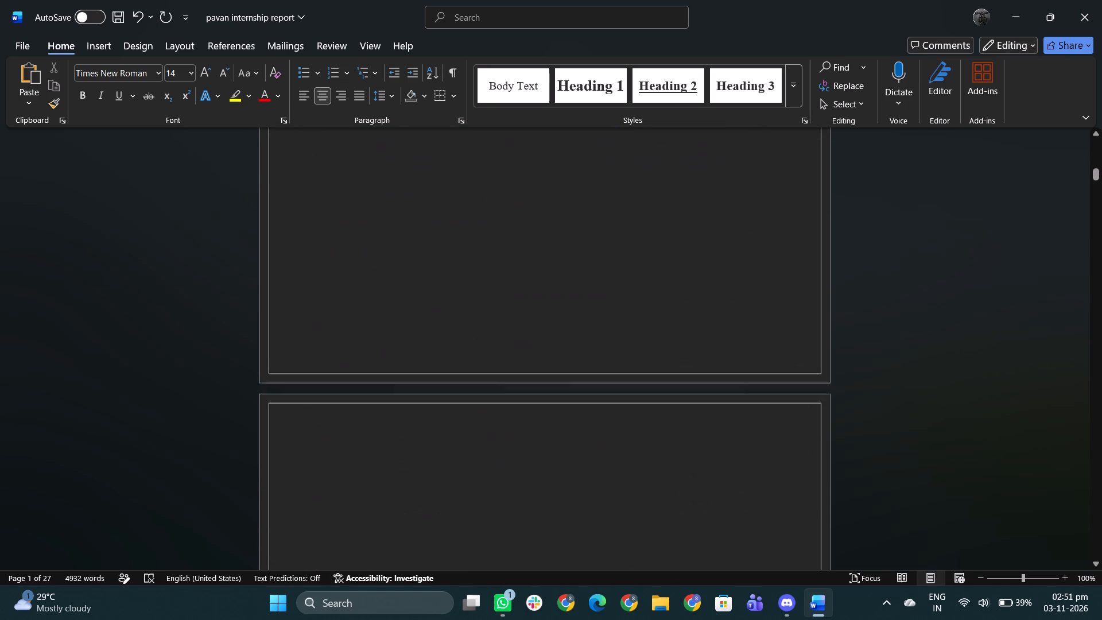
scroll(457, 397, down, 6)
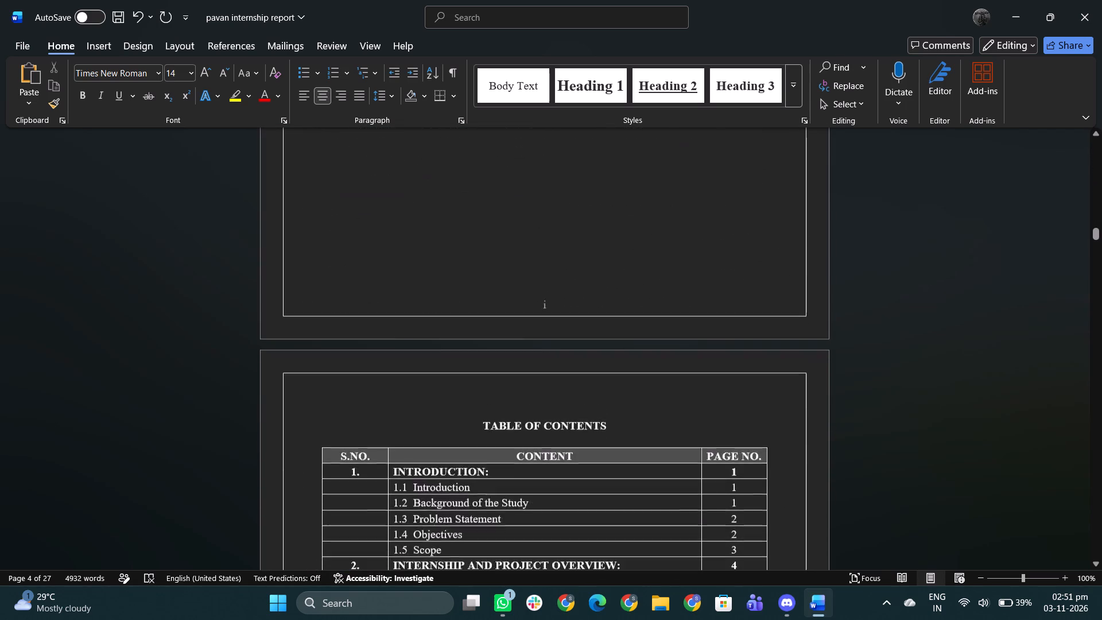
scroll(457, 397, down, 8)
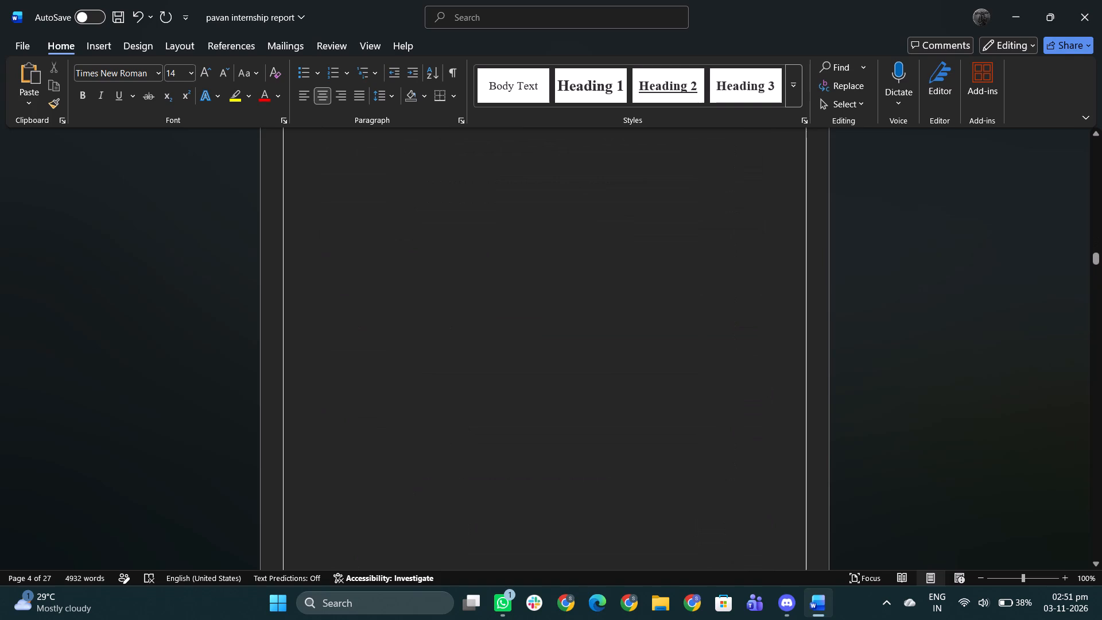
scroll(457, 397, up, 2)
scroll(457, 397, down, 3)
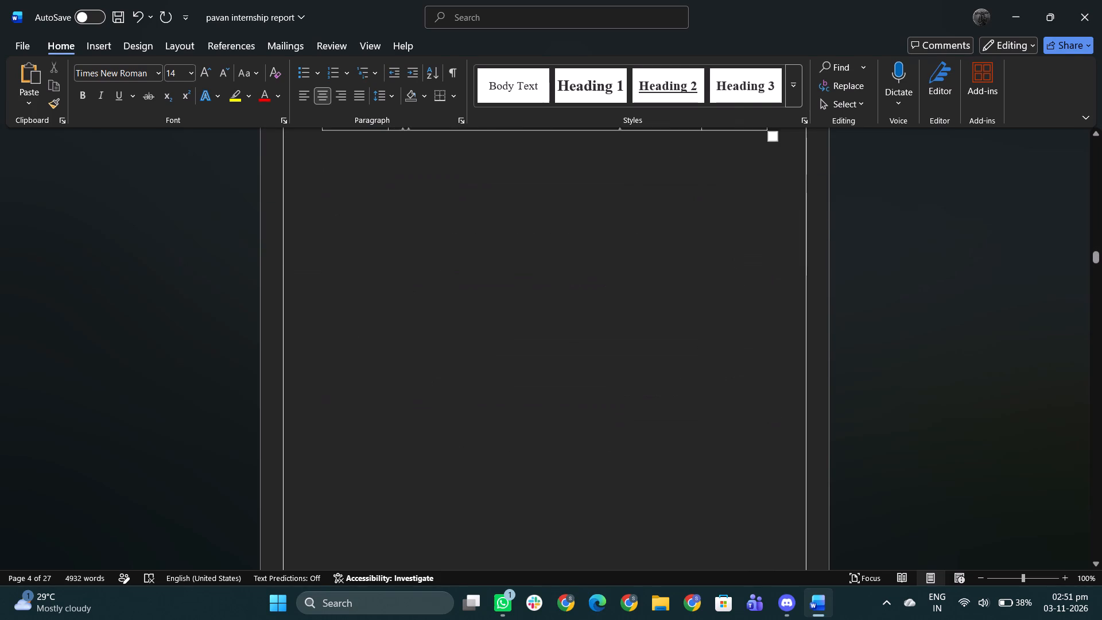
scroll(457, 397, down, 5)
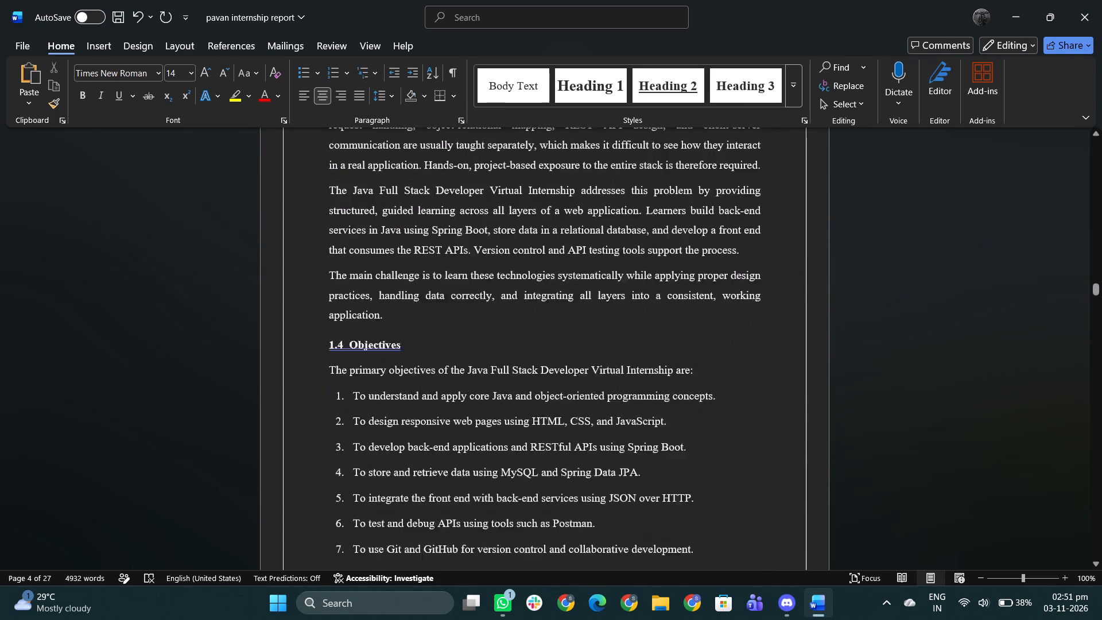
scroll(457, 397, down, 7)
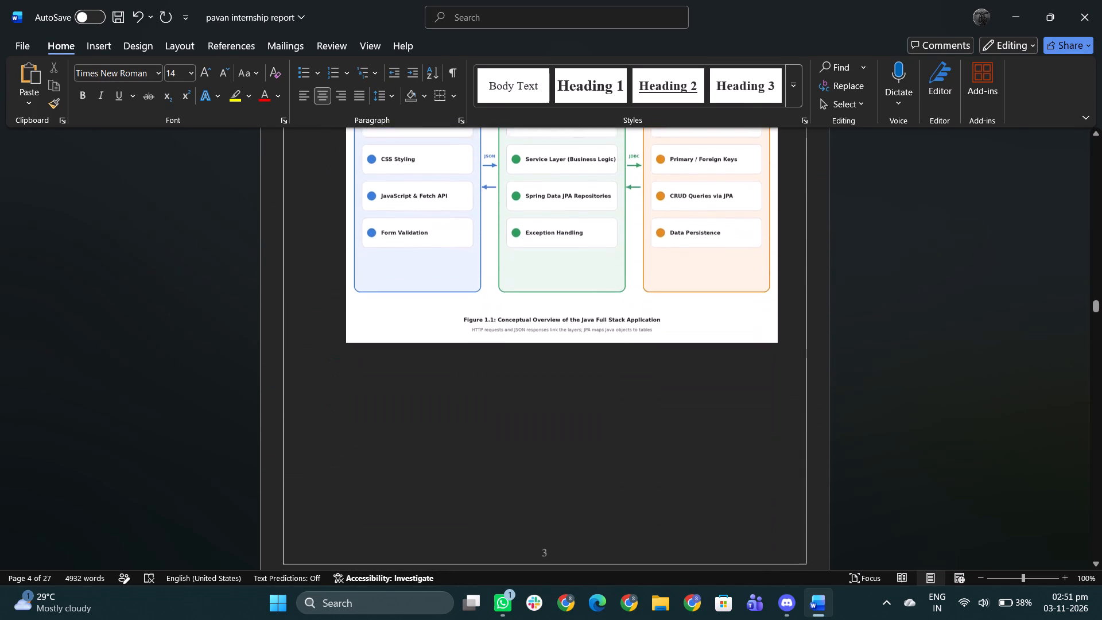
scroll(457, 397, down, 7)
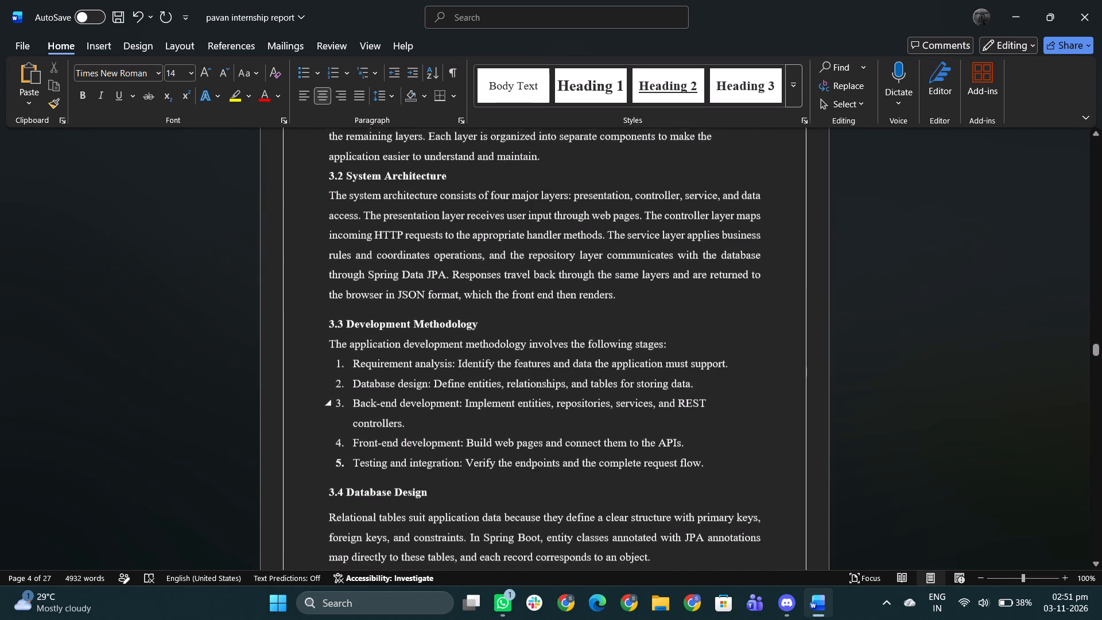
scroll(457, 397, down, 5)
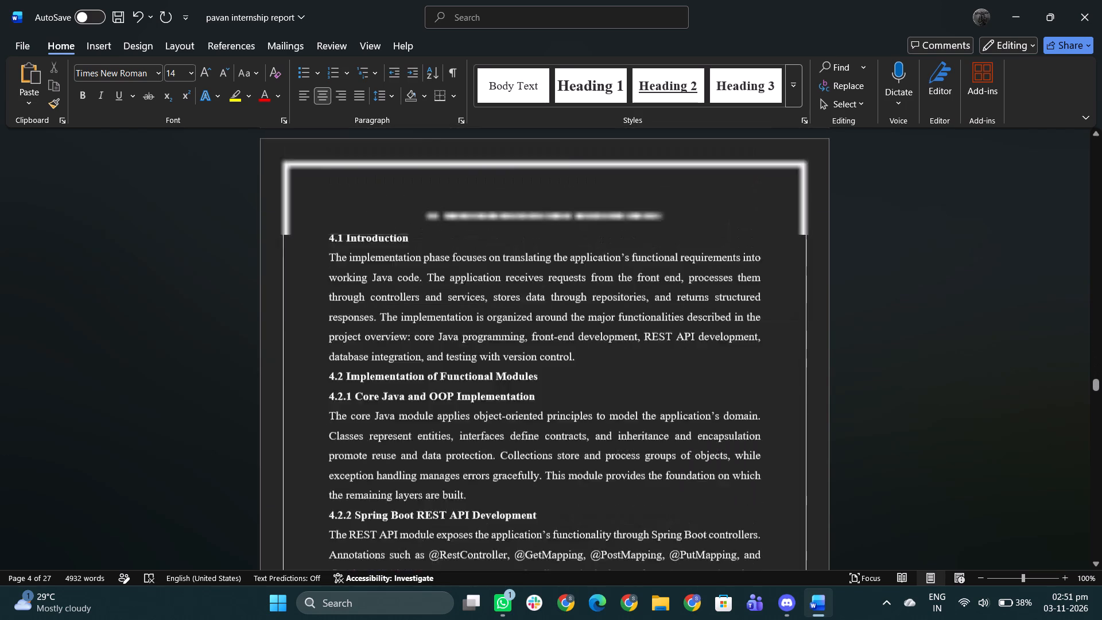
scroll(457, 397, down, 8)
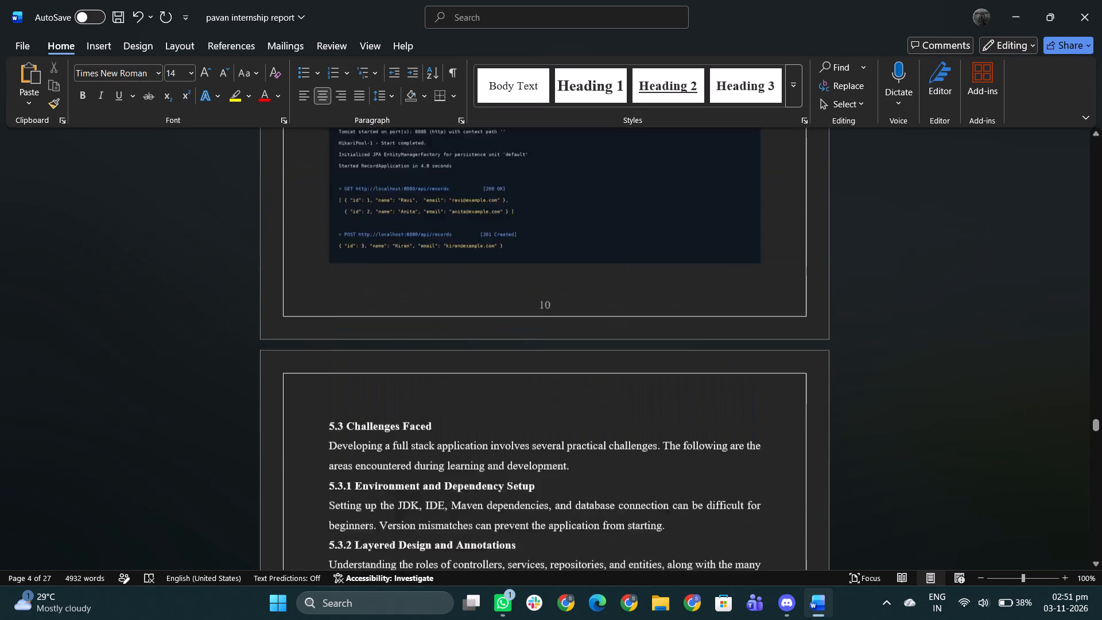
scroll(457, 397, down, 6)
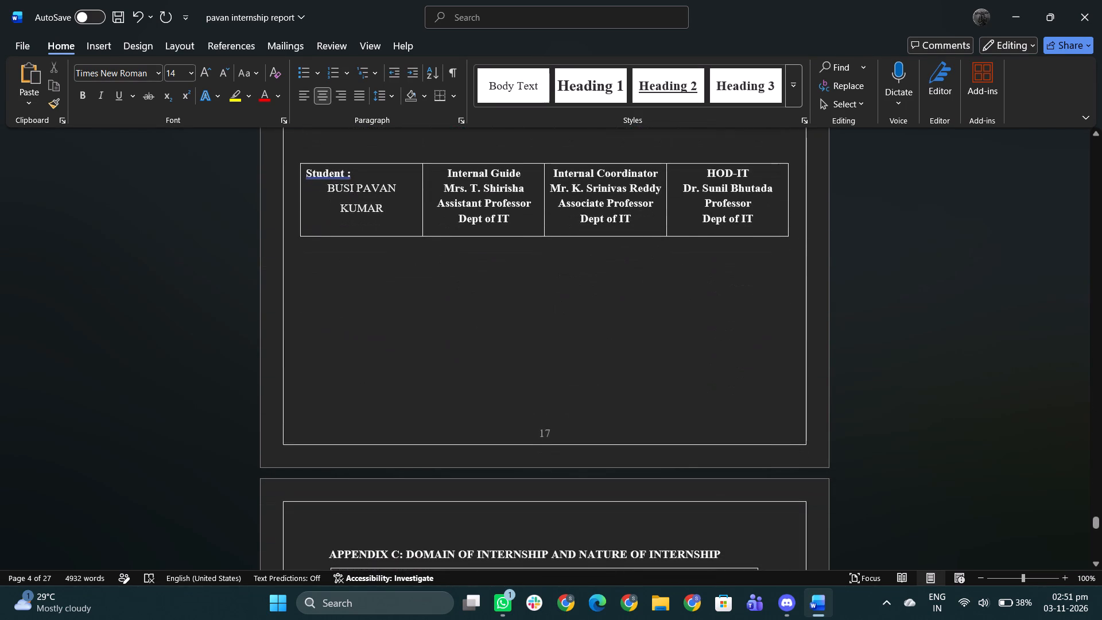
scroll(457, 397, down, 6)
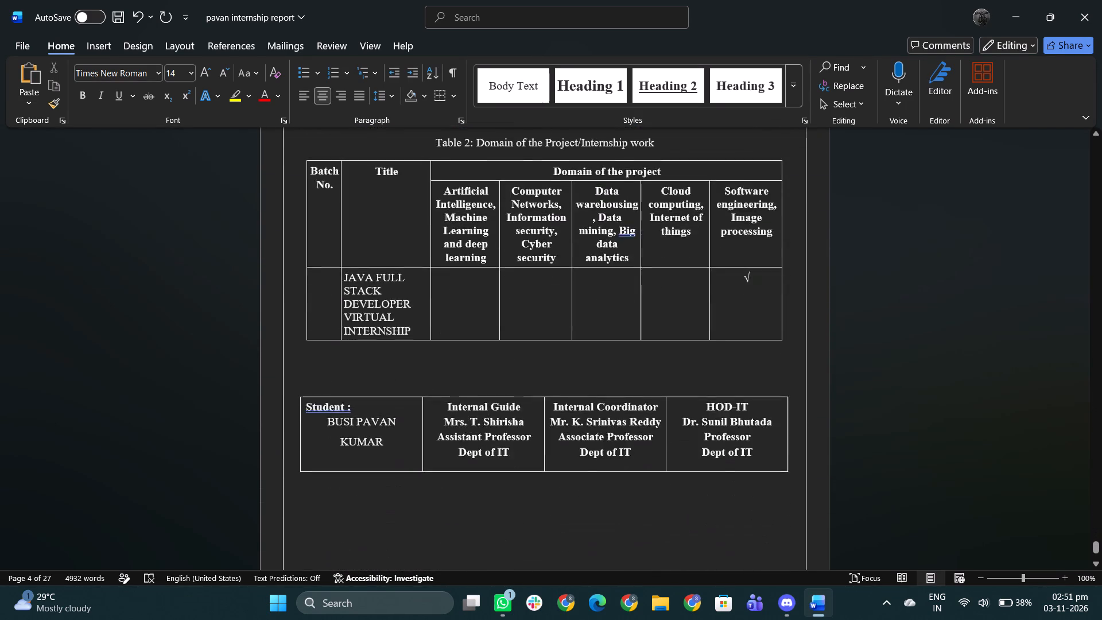
scroll(457, 397, down, 1)
Skim the report again between the appendix tables and the Introduction chapter, checking the chapter text, figures and page layout.
scroll(457, 397, up, 16)
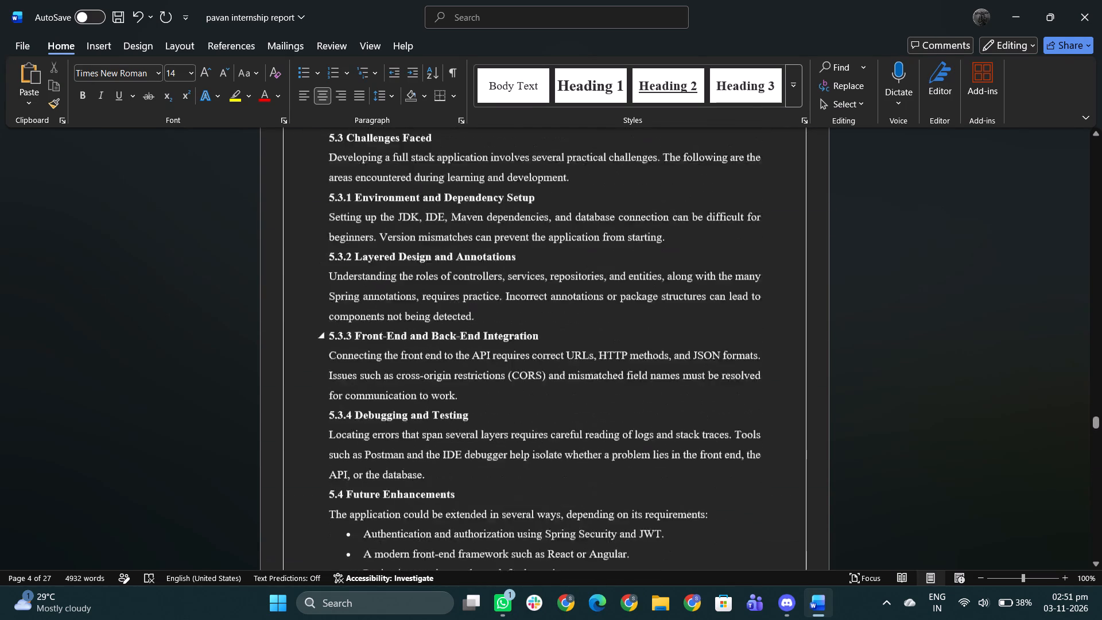
scroll(457, 397, up, 7)
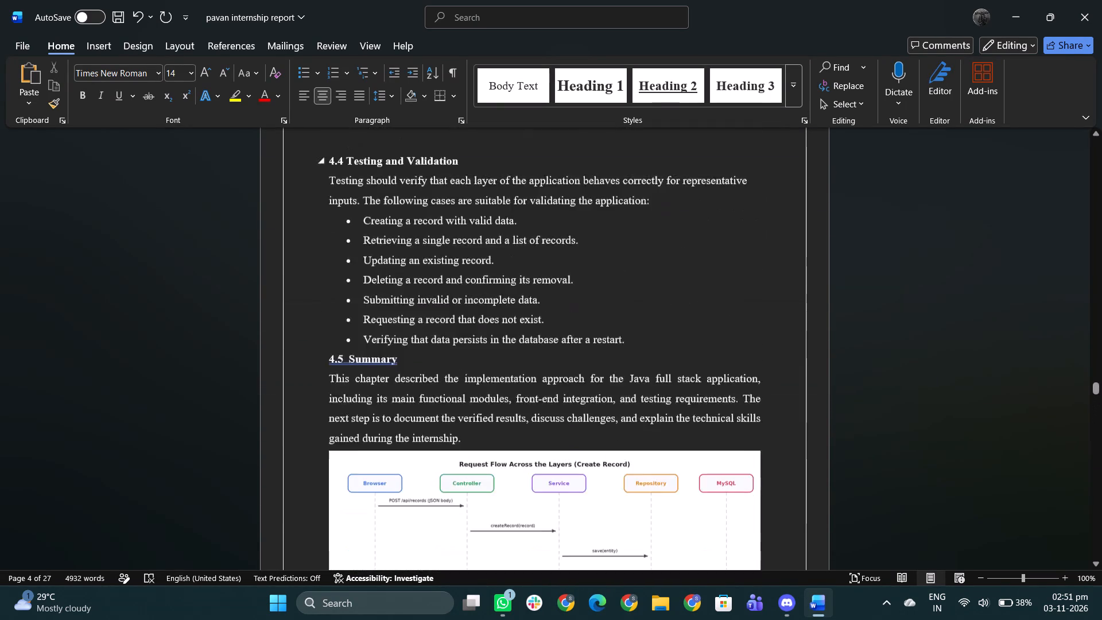
scroll(457, 397, up, 17)
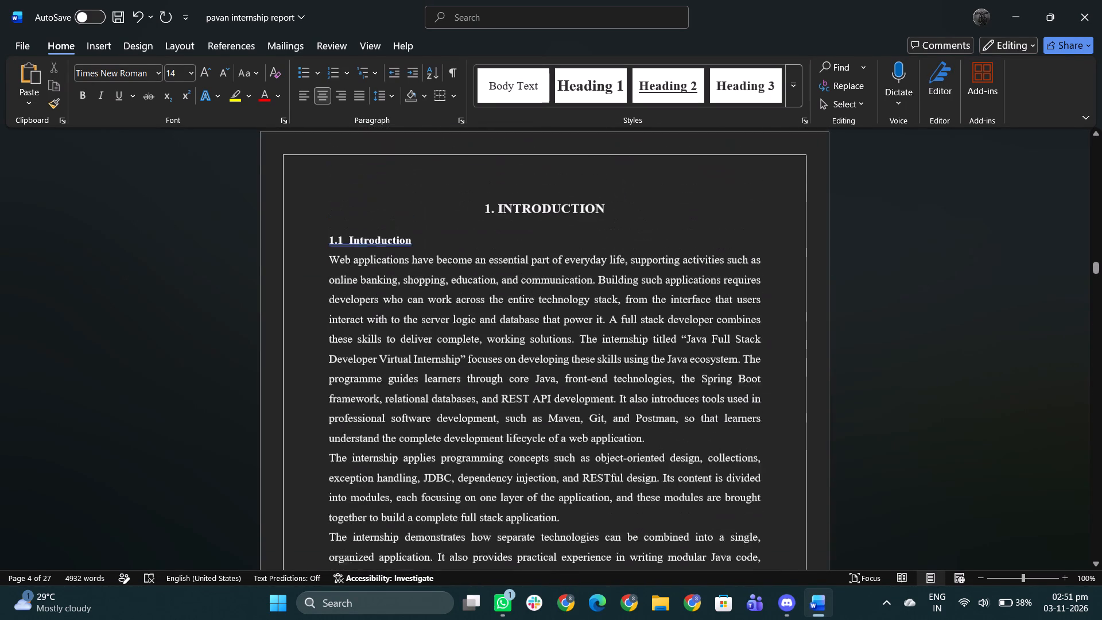
scroll(457, 397, down, 16)
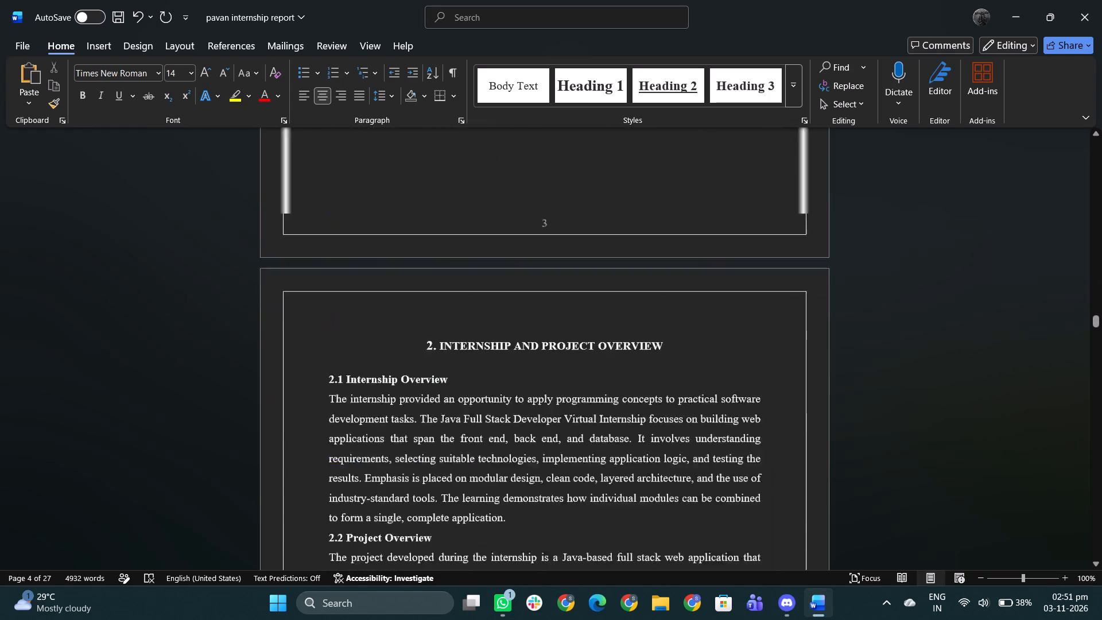
scroll(457, 397, down, 17)
scroll(457, 397, down, 10)
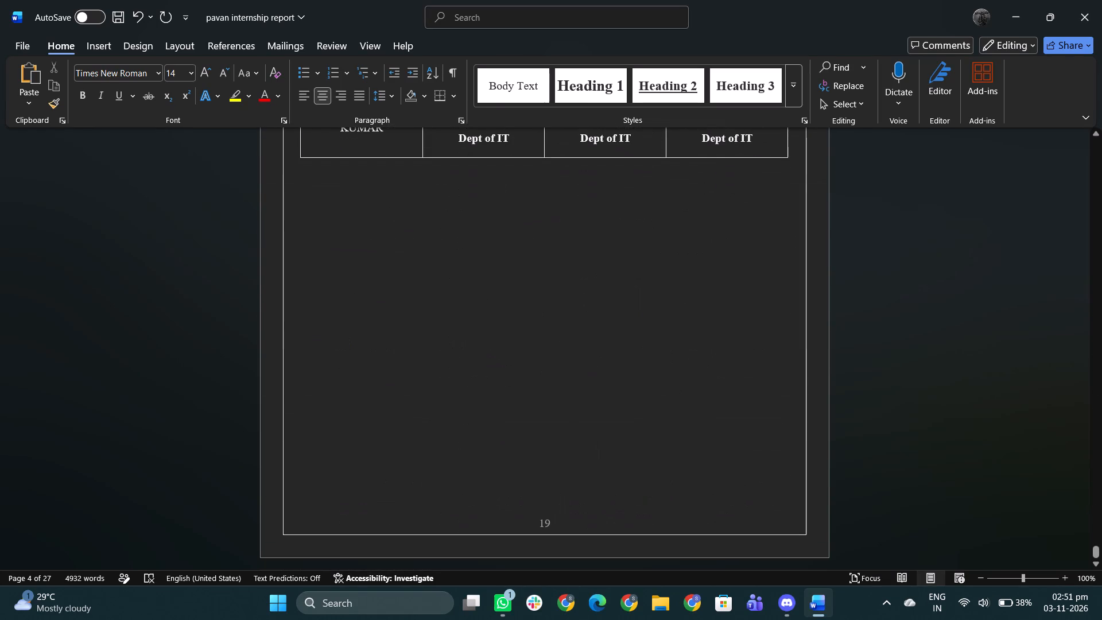
scroll(457, 397, down, 4)
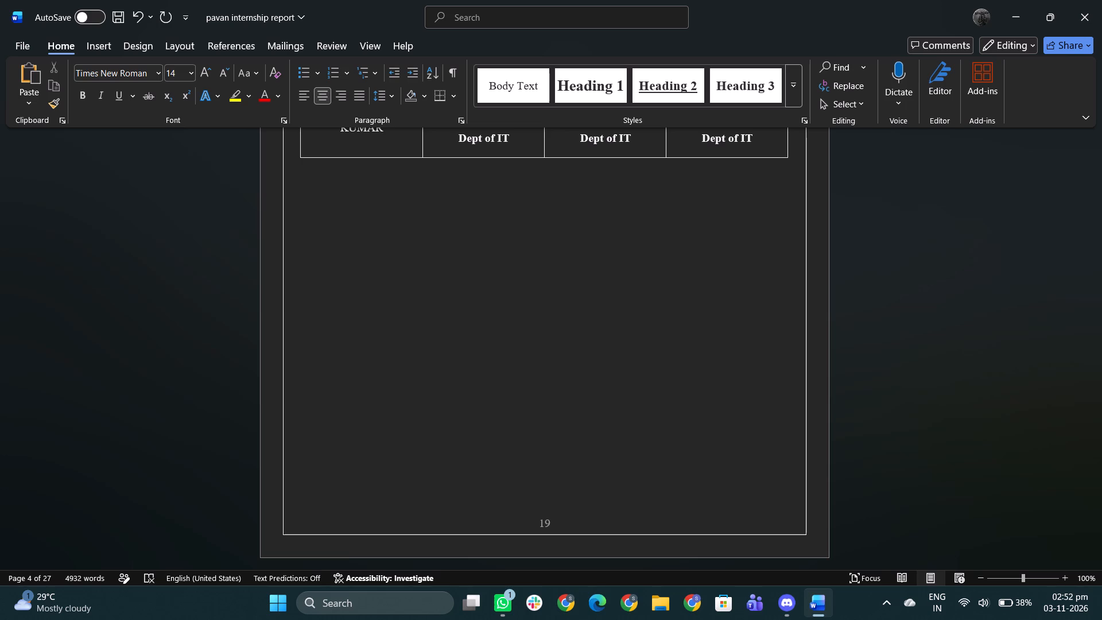
scroll(457, 397, up, 14)
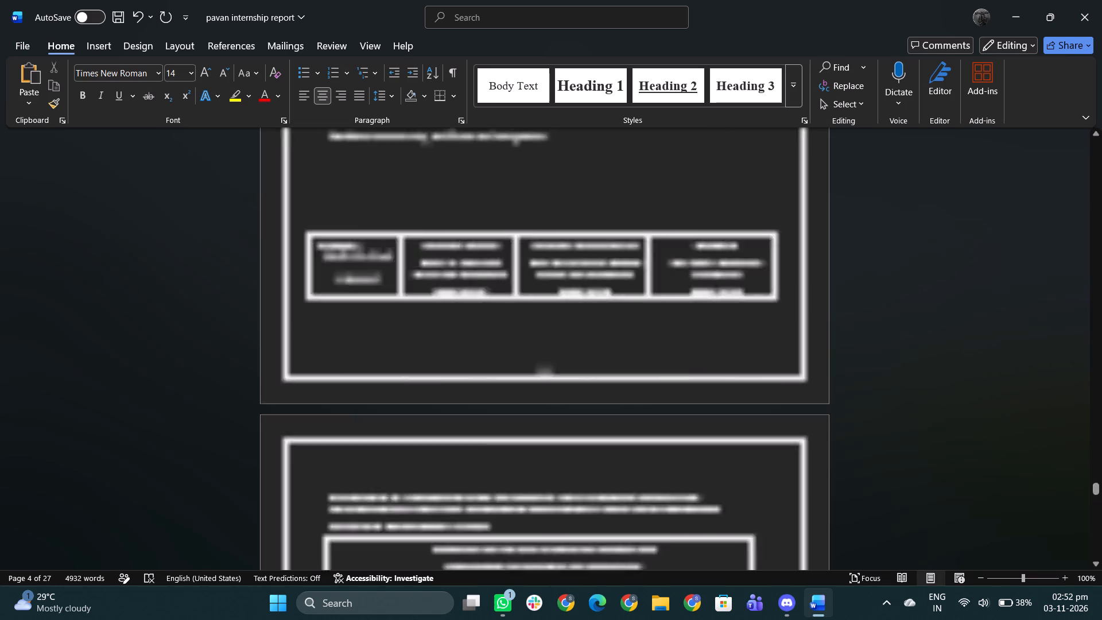
scroll(457, 397, up, 10)
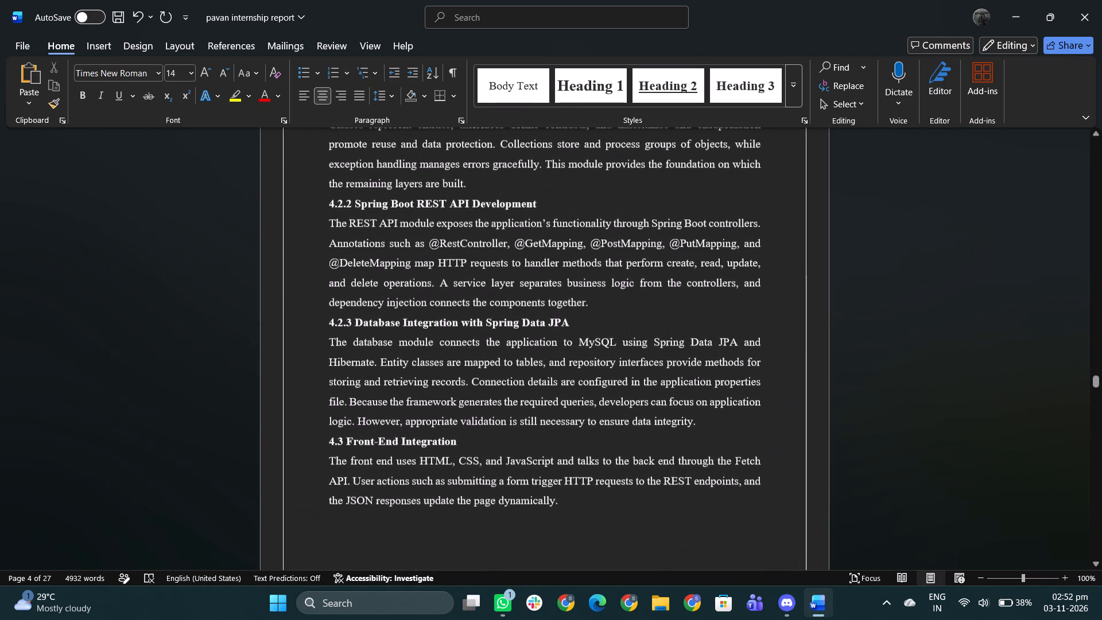
Save the corrected internship report document.
click(26, 44)
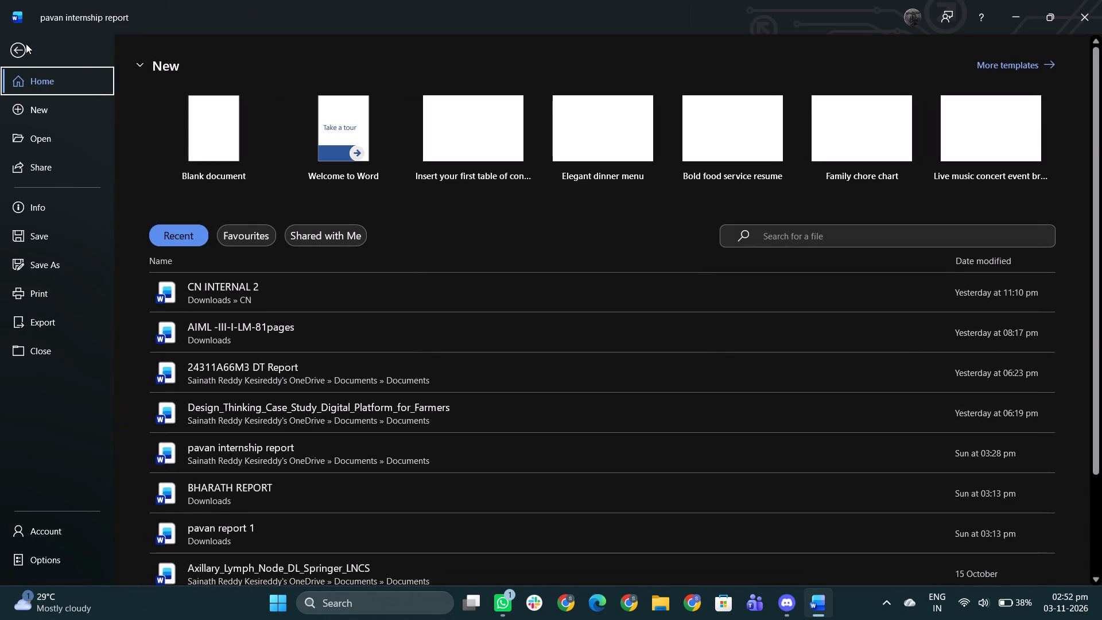
click(56, 243)
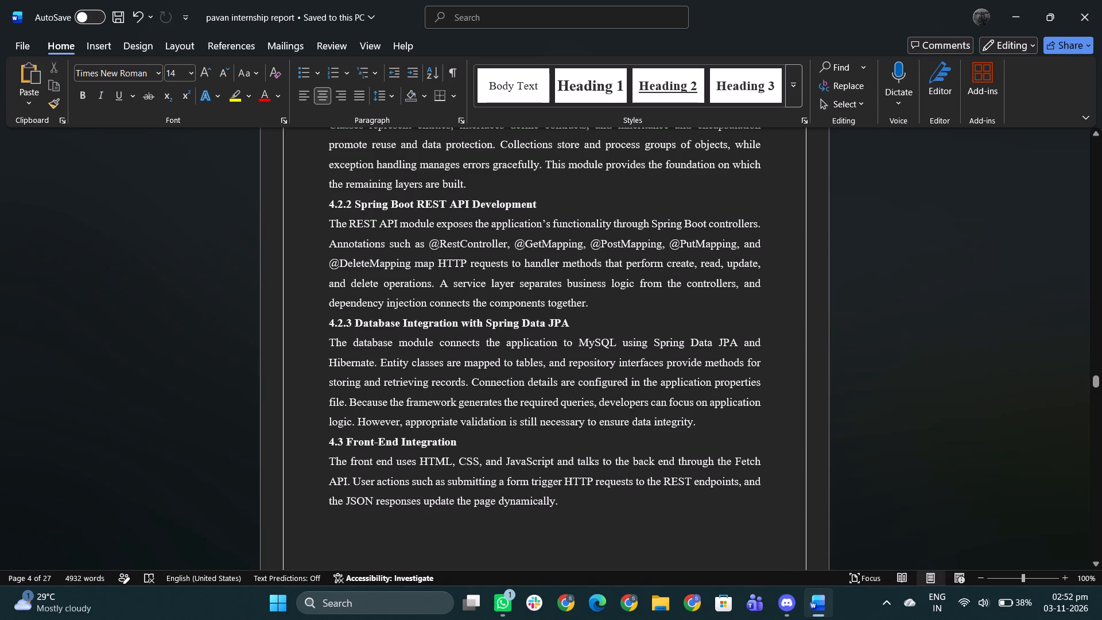
Save a PDF copy of the internship report in the same folder, keeping the existing file name and standard optimisation.
click(29, 42)
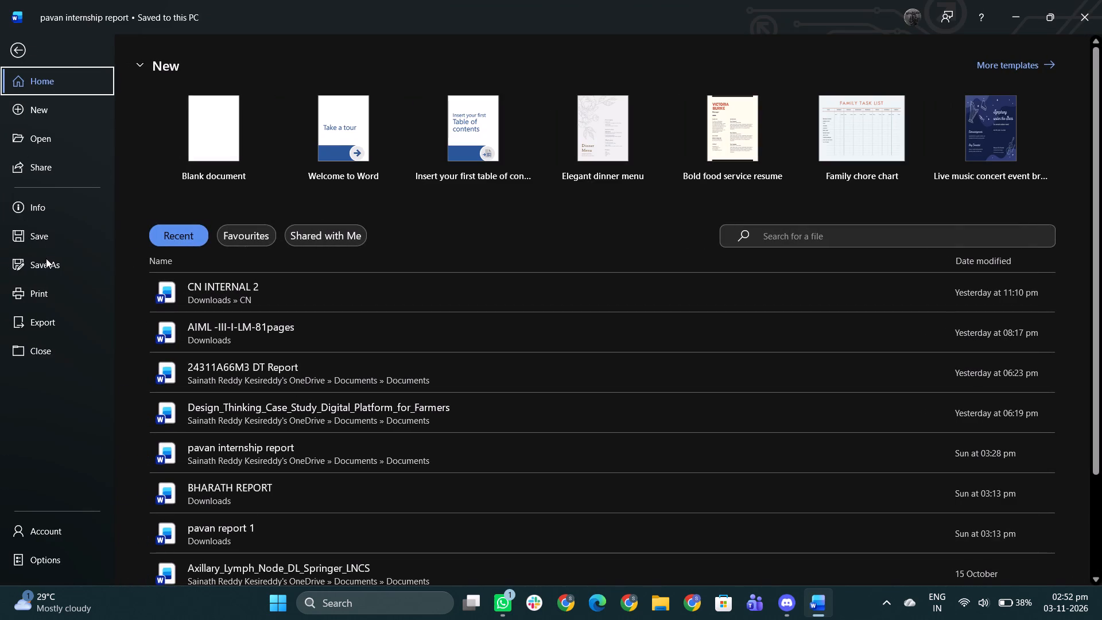
click(46, 258)
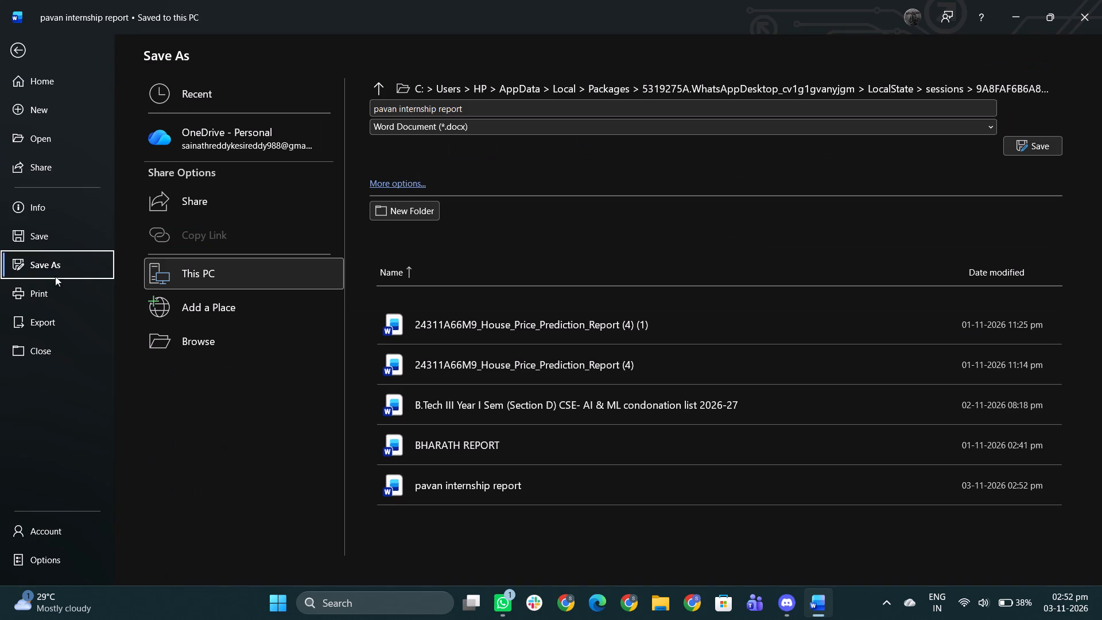
click(235, 272)
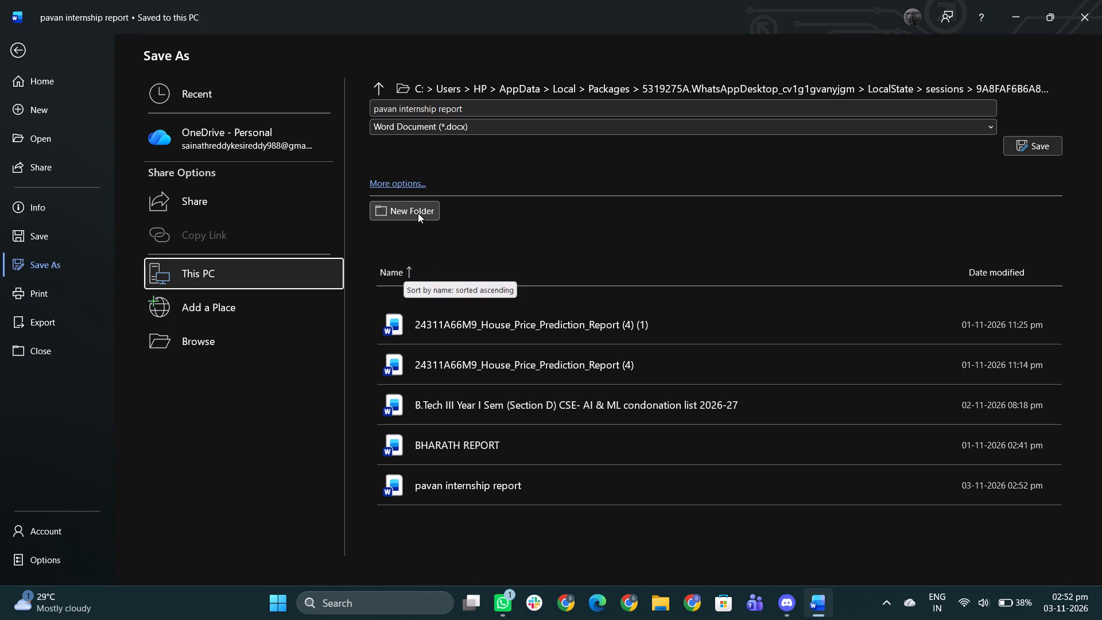
click(411, 185)
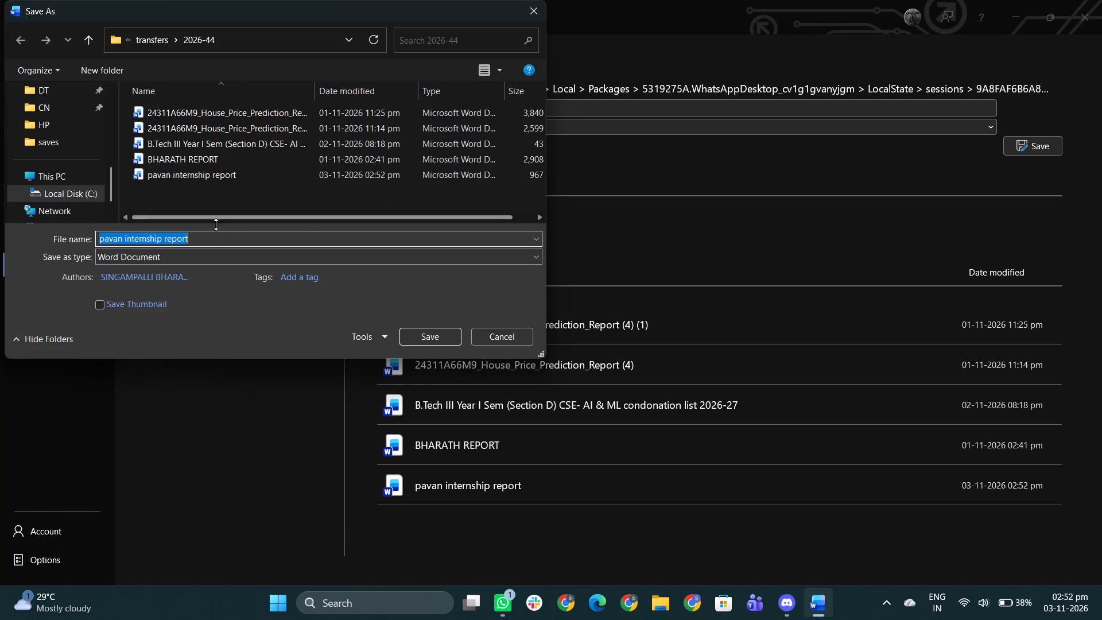
click(211, 234)
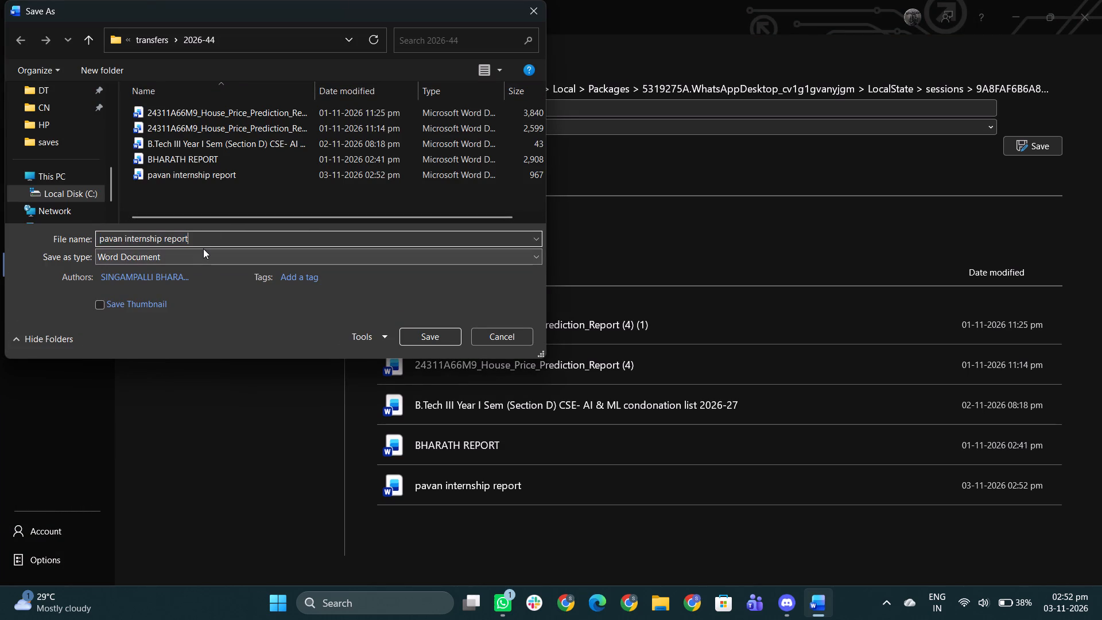
click(203, 249)
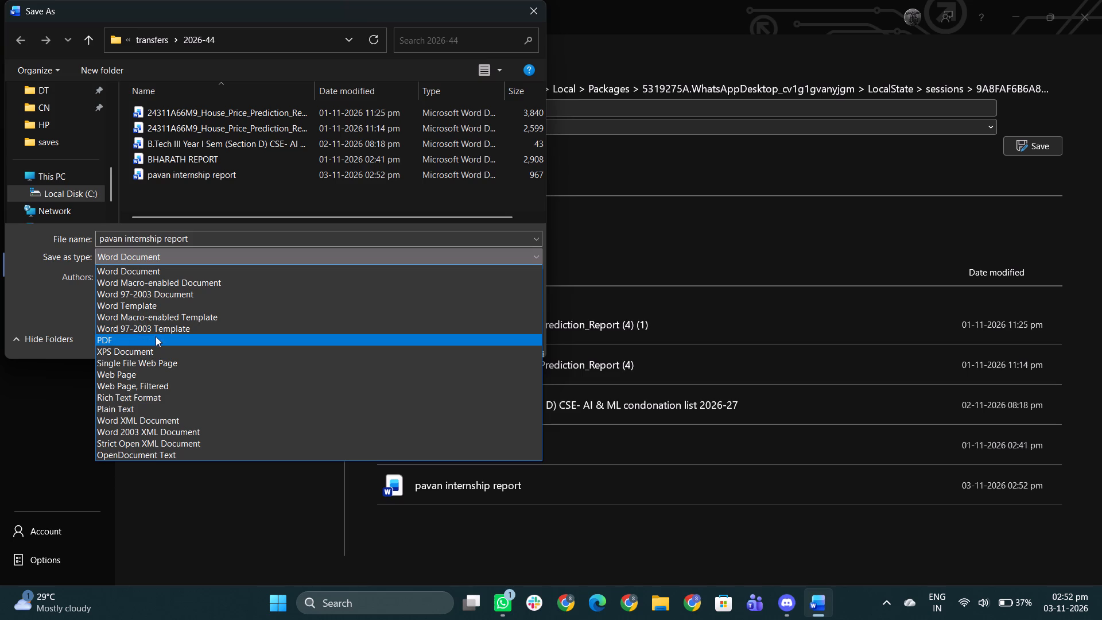
click(156, 336)
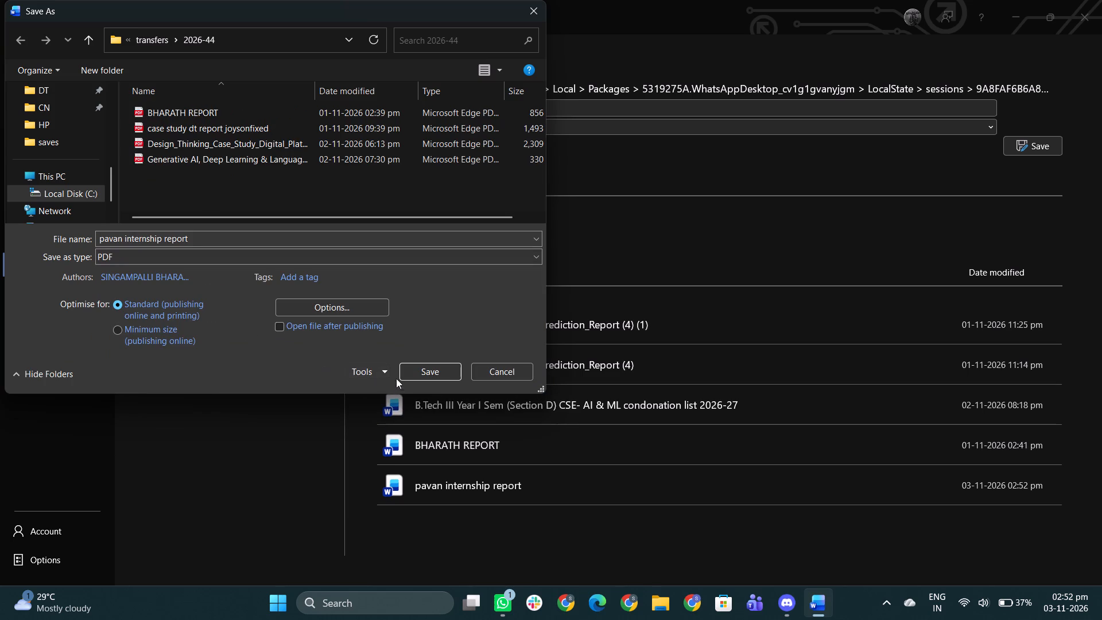
click(420, 371)
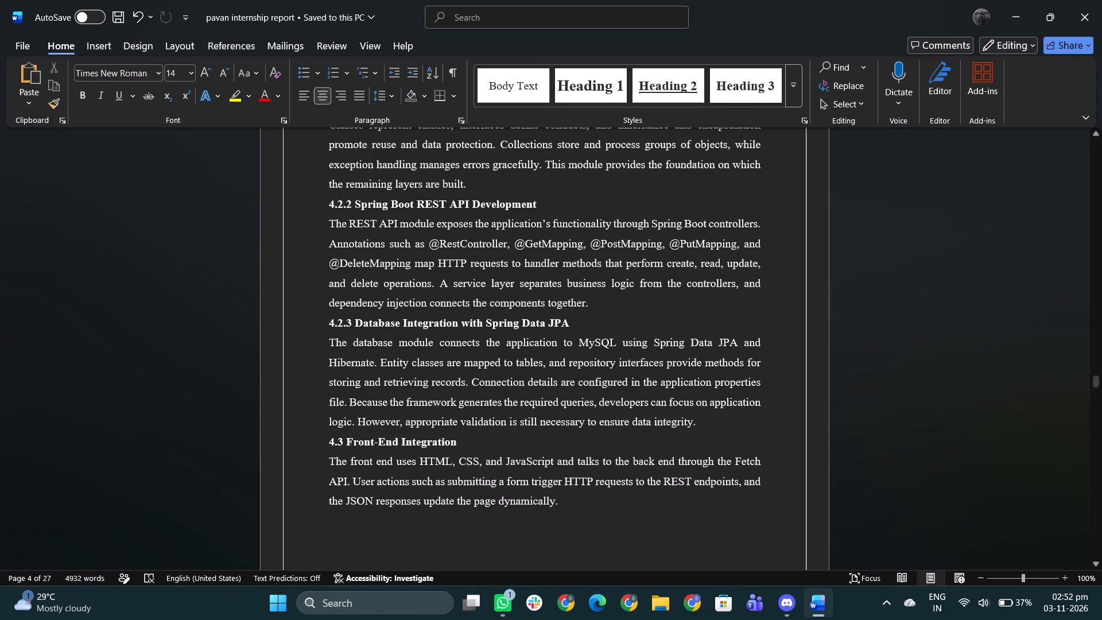
Switch to File Explorer and open the newly exported internship report PDF from the recent files.
click(668, 599)
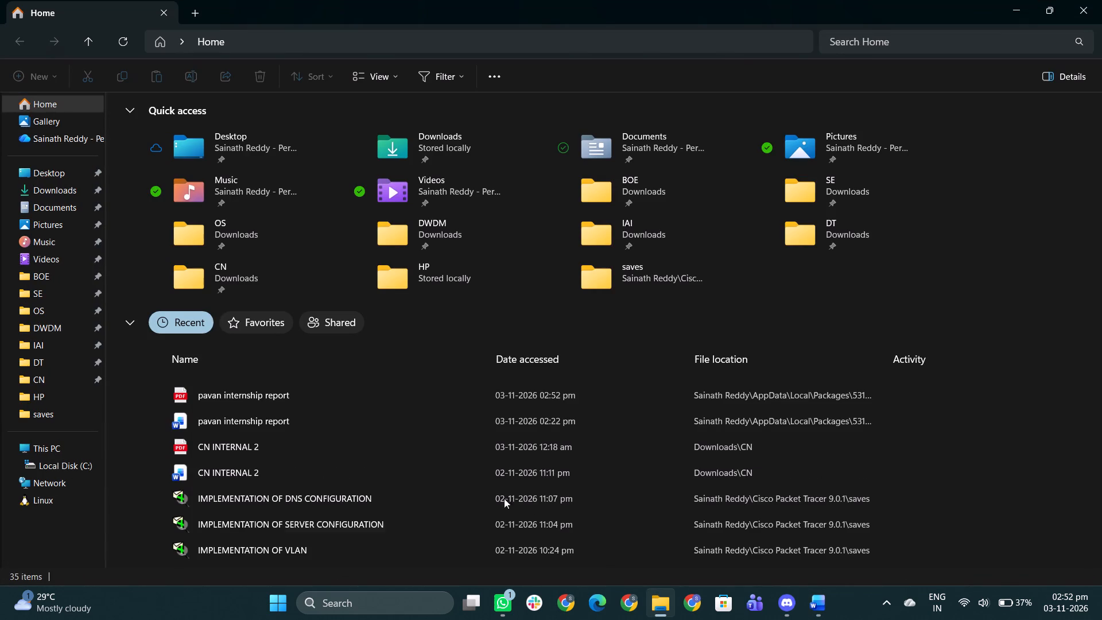
double_click(344, 401)
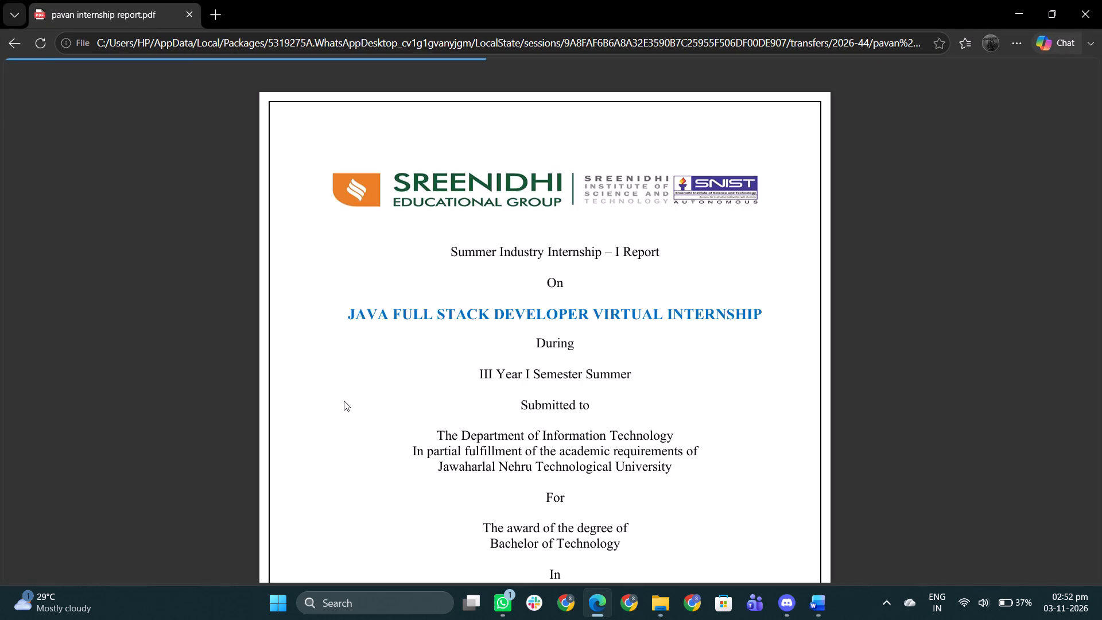
Examine the PDF's front matter from the cover page through both certificates to the Acknowledgement, checking names, guide details and layout.
scroll(429, 375, down, 4)
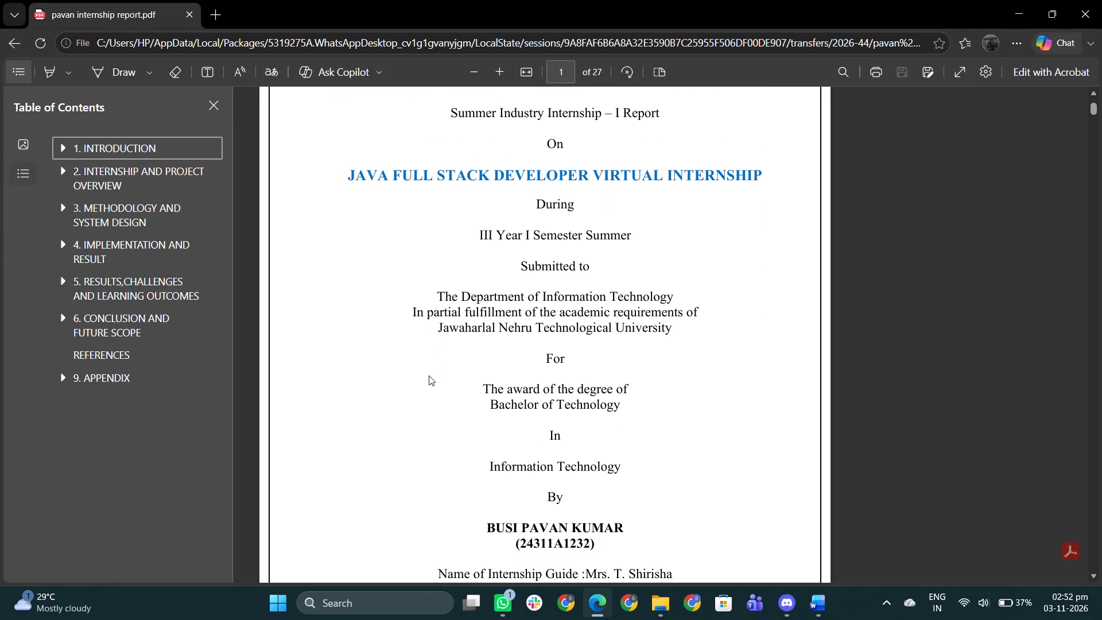
scroll(429, 375, down, 1)
scroll(429, 375, right, 1)
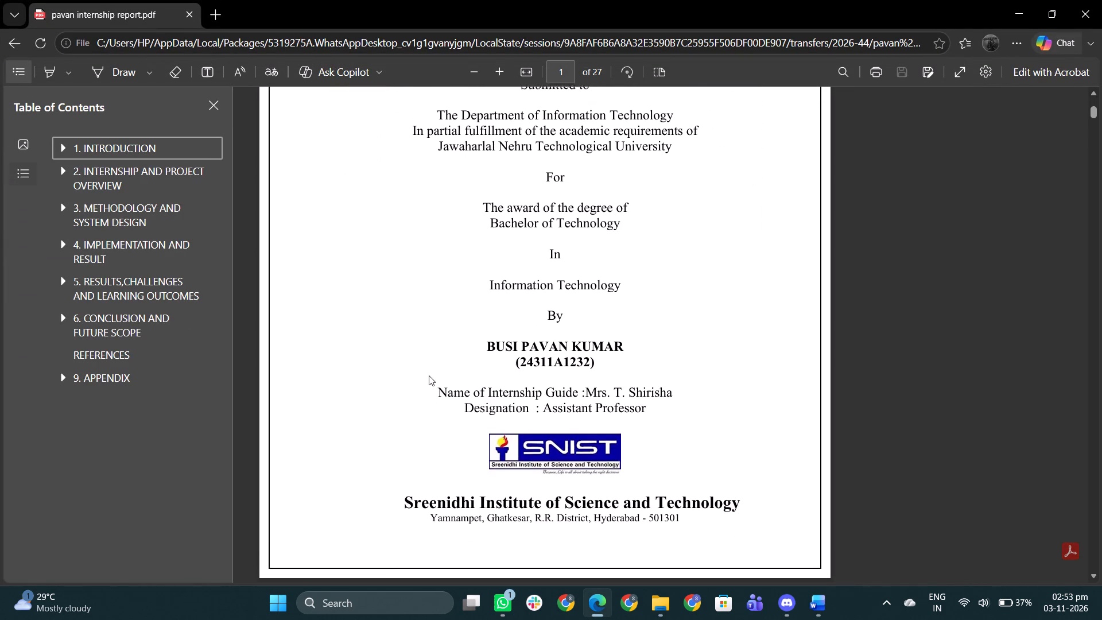
scroll(429, 375, right, 2)
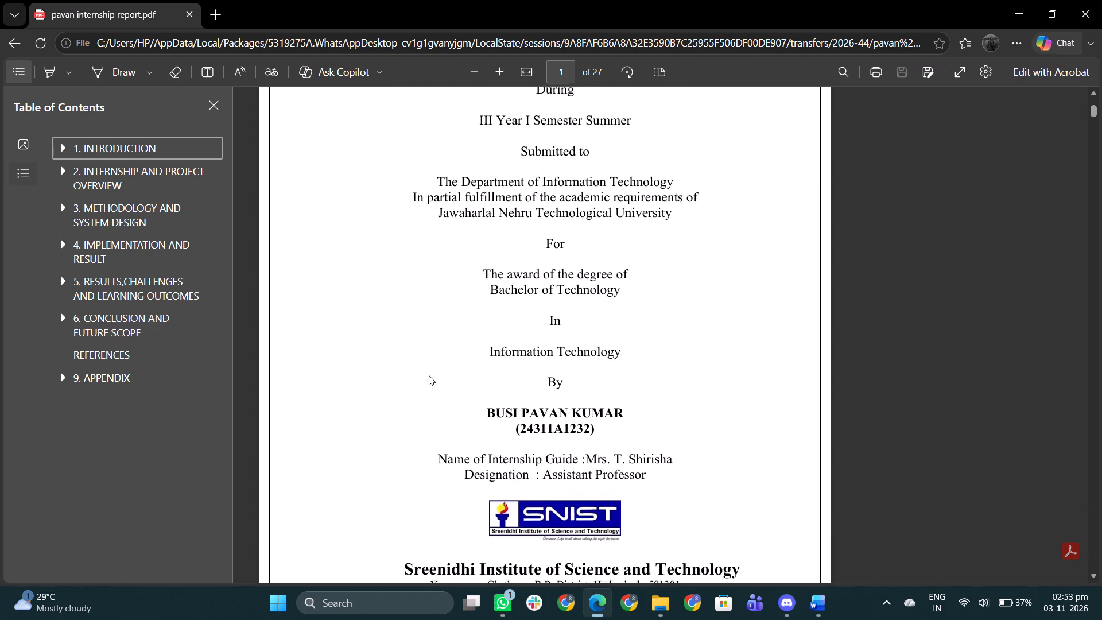
scroll(429, 375, right, 1)
scroll(429, 375, down, 7)
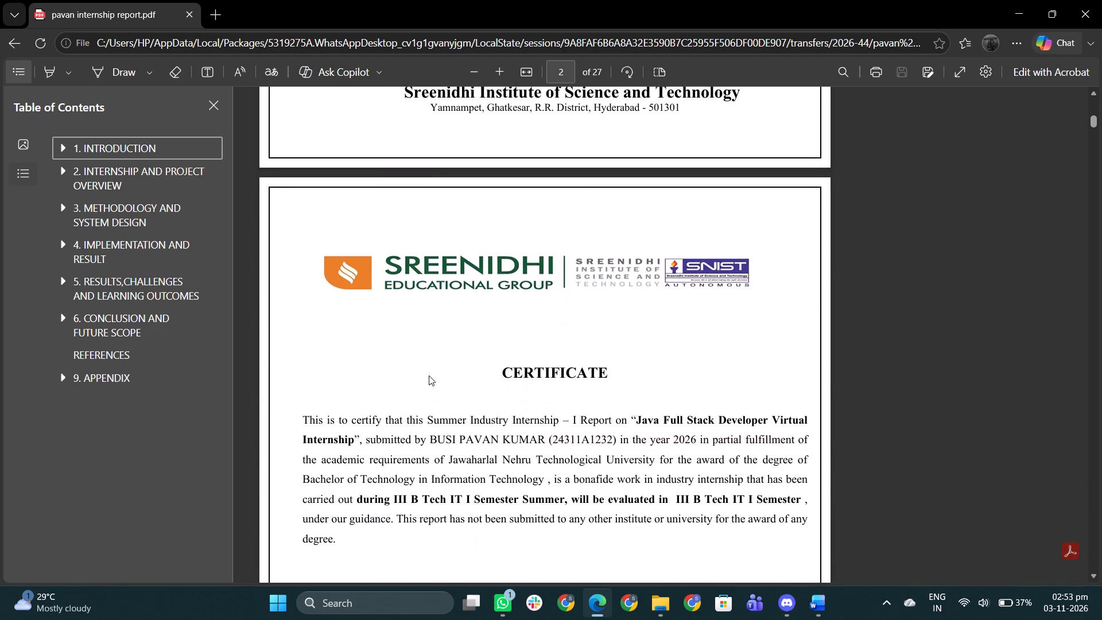
scroll(429, 375, down, 9)
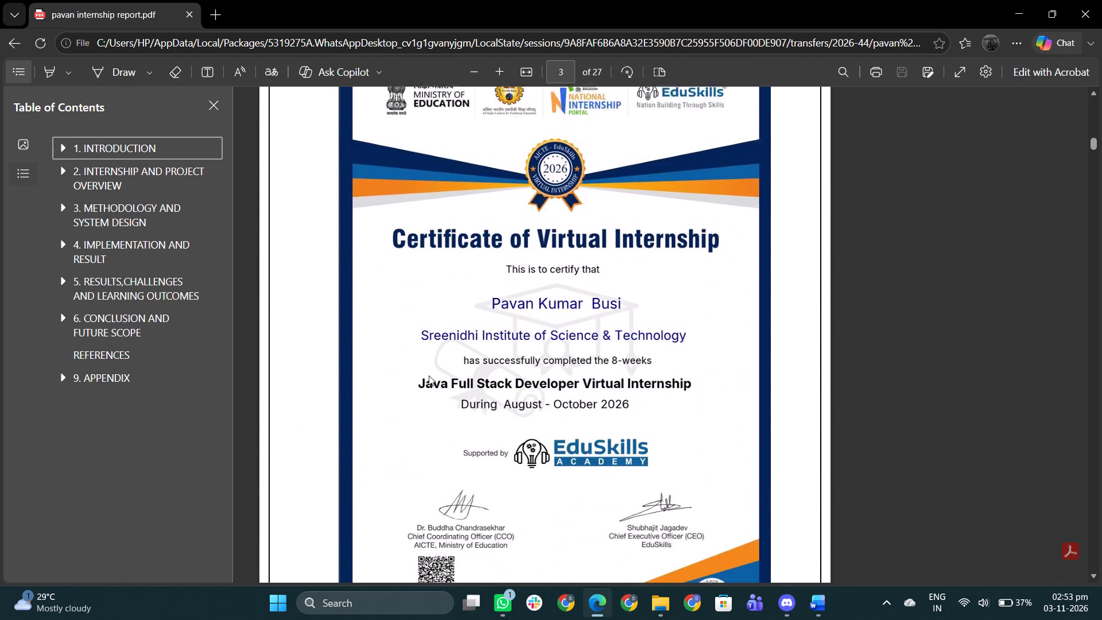
scroll(429, 375, down, 3)
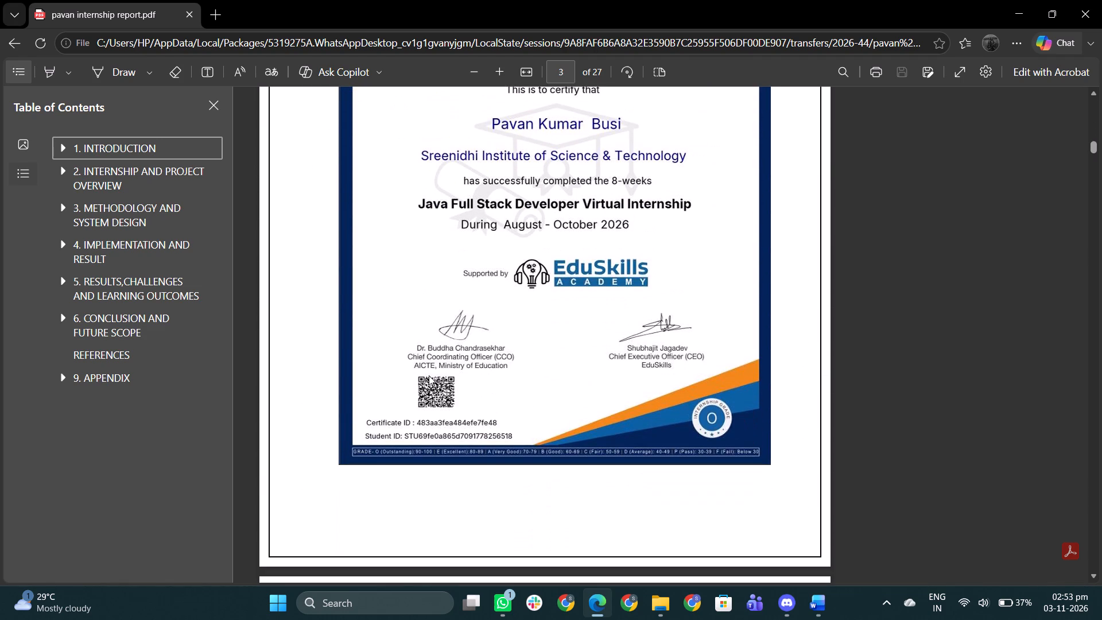
scroll(429, 375, down, 11)
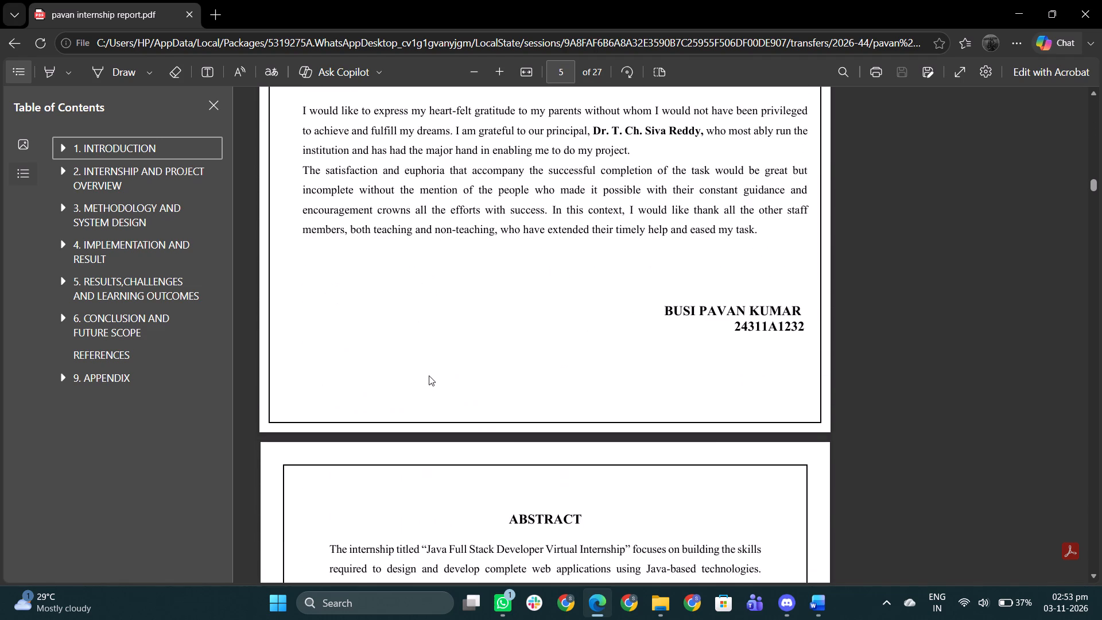
Review the PDF's table of contents across both pages, checking the chapter and appendix entries and their page numbers.
scroll(429, 375, down, 10)
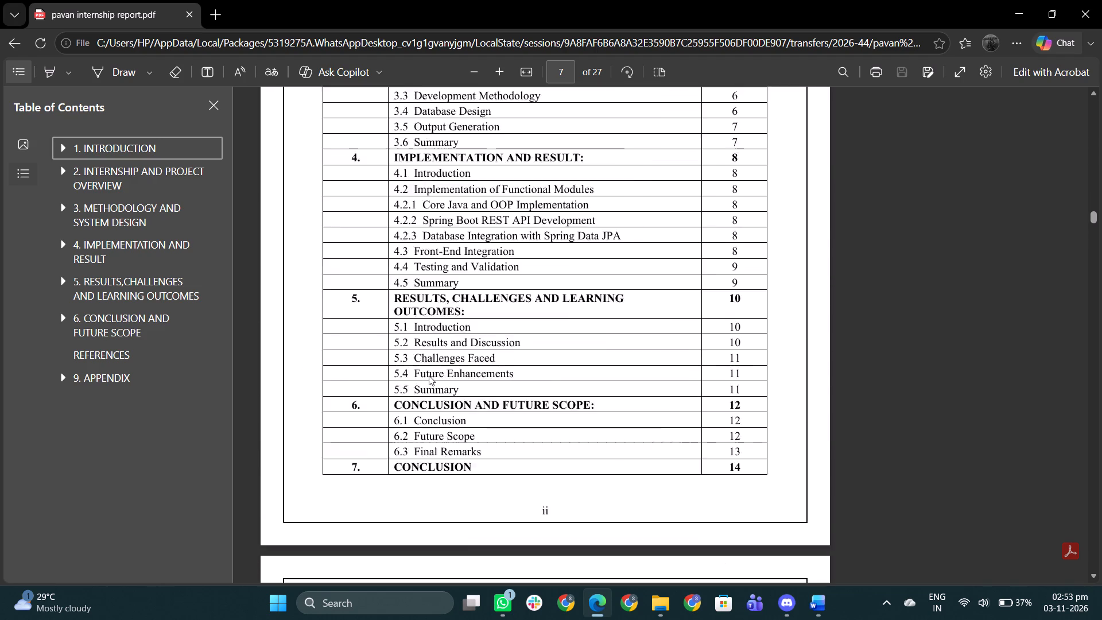
scroll(429, 375, down, 4)
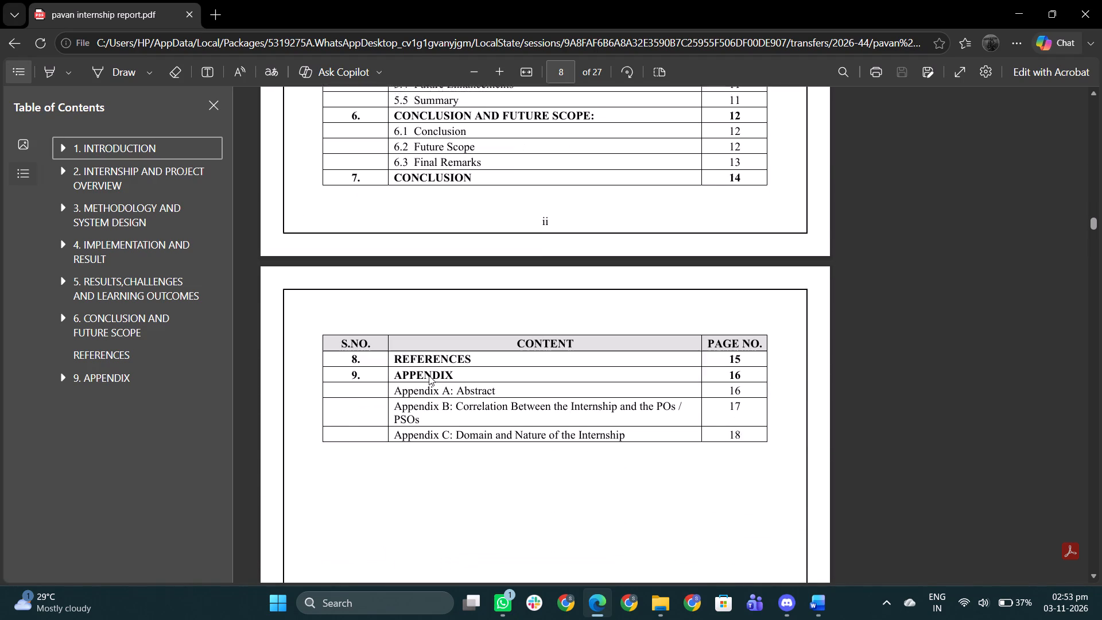
scroll(429, 375, down, 1)
scroll(429, 375, up, 7)
scroll(429, 375, down, 1)
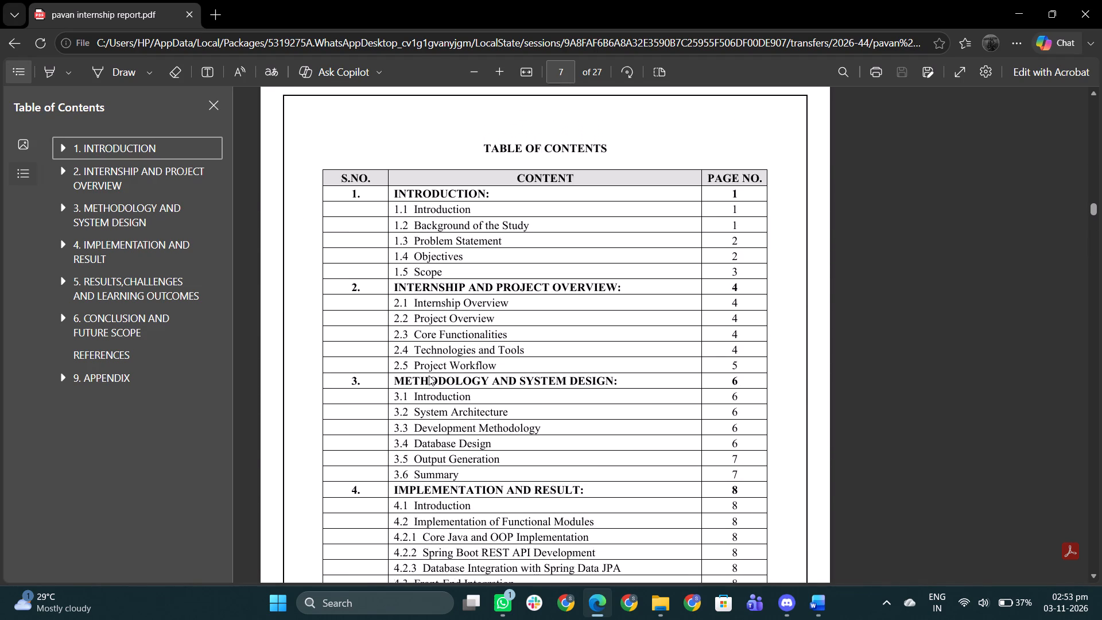
scroll(429, 375, down, 5)
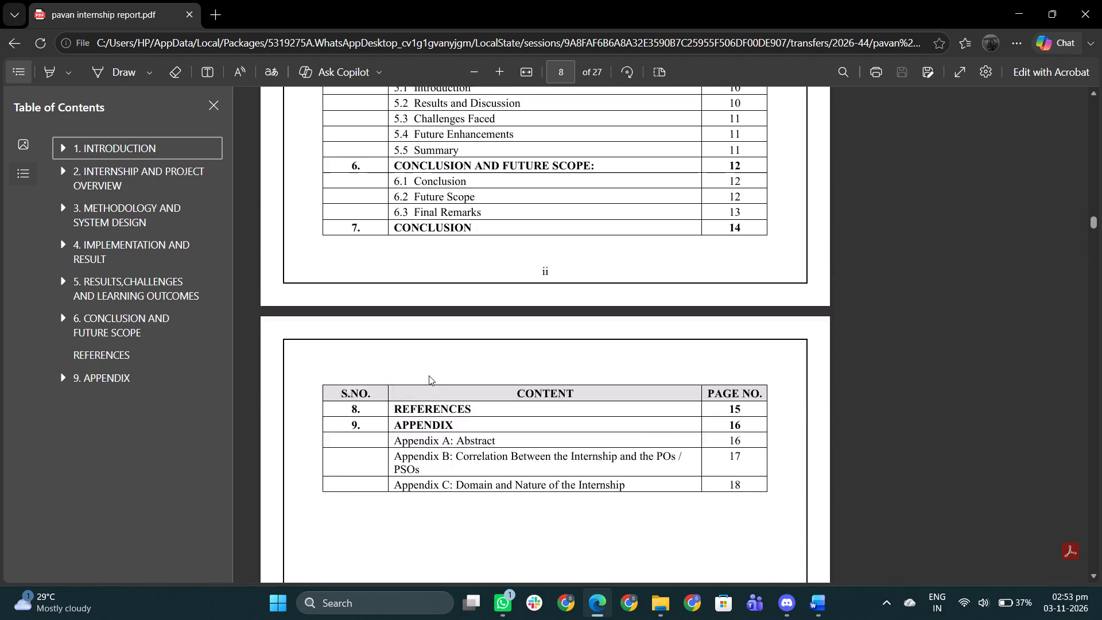
Skim the PDF's report chapters through to the final appendix page, checking the page layout, domain table and signatory details.
scroll(429, 375, down, 19)
scroll(429, 375, down, 5)
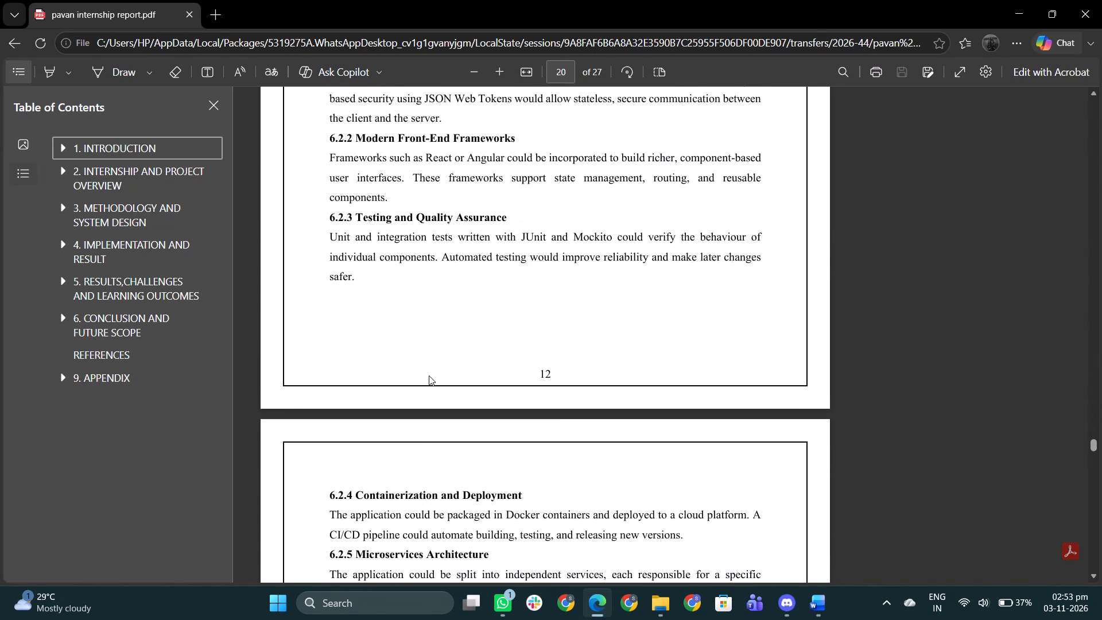
scroll(429, 375, down, 9)
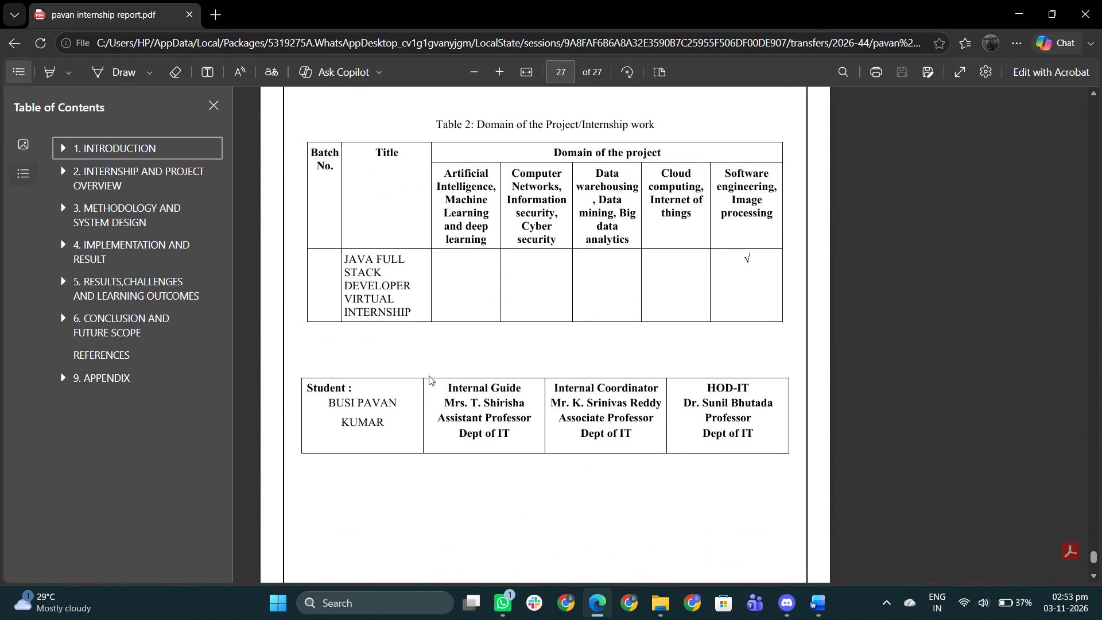
Go back through the PDF from the last page to the cover page and hide the document outline.
scroll(429, 375, up, 4)
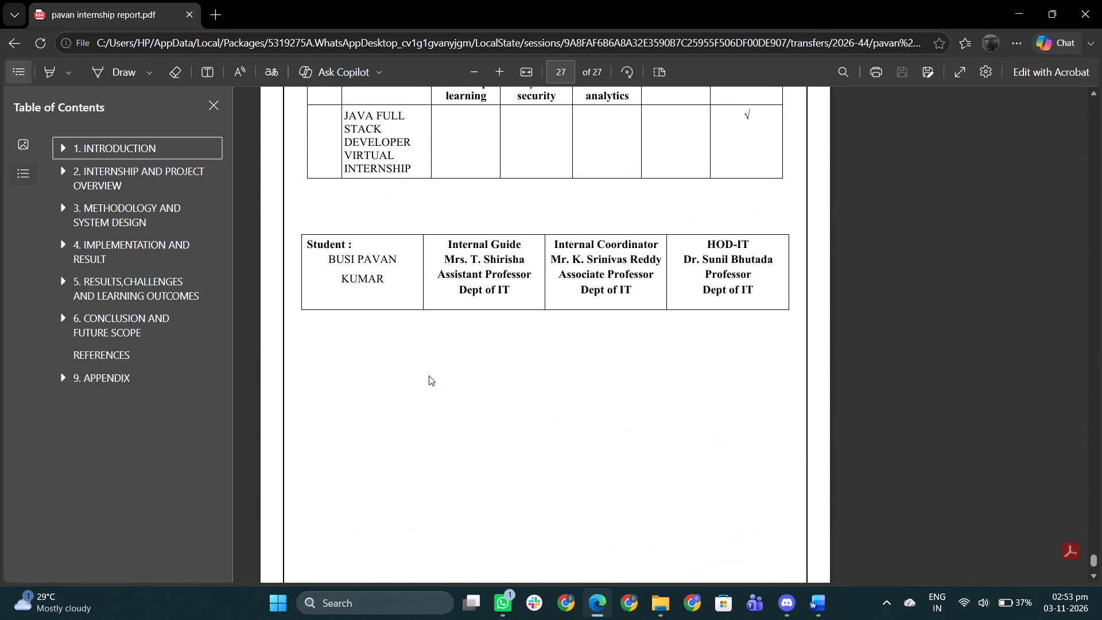
scroll(429, 375, up, 14)
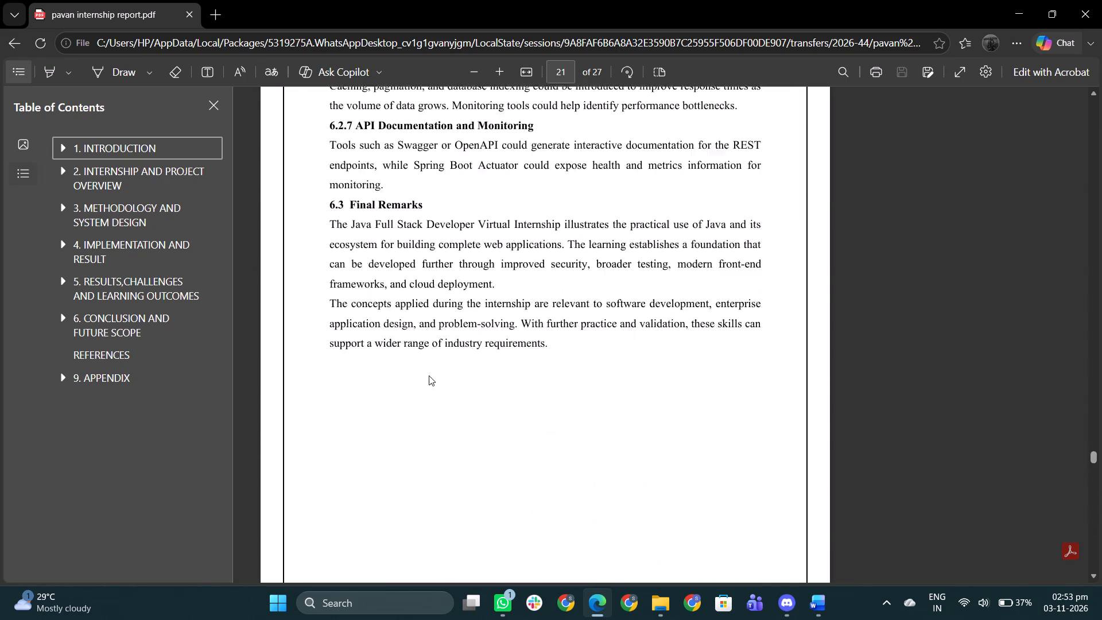
scroll(429, 375, up, 13)
scroll(429, 375, up, 8)
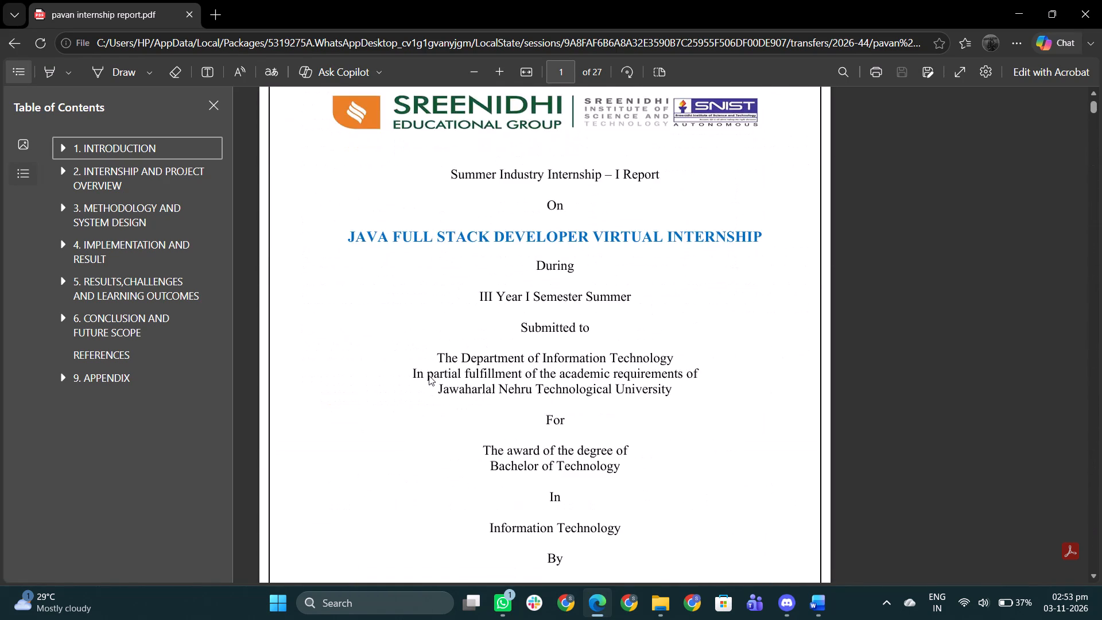
scroll(429, 375, up, 5)
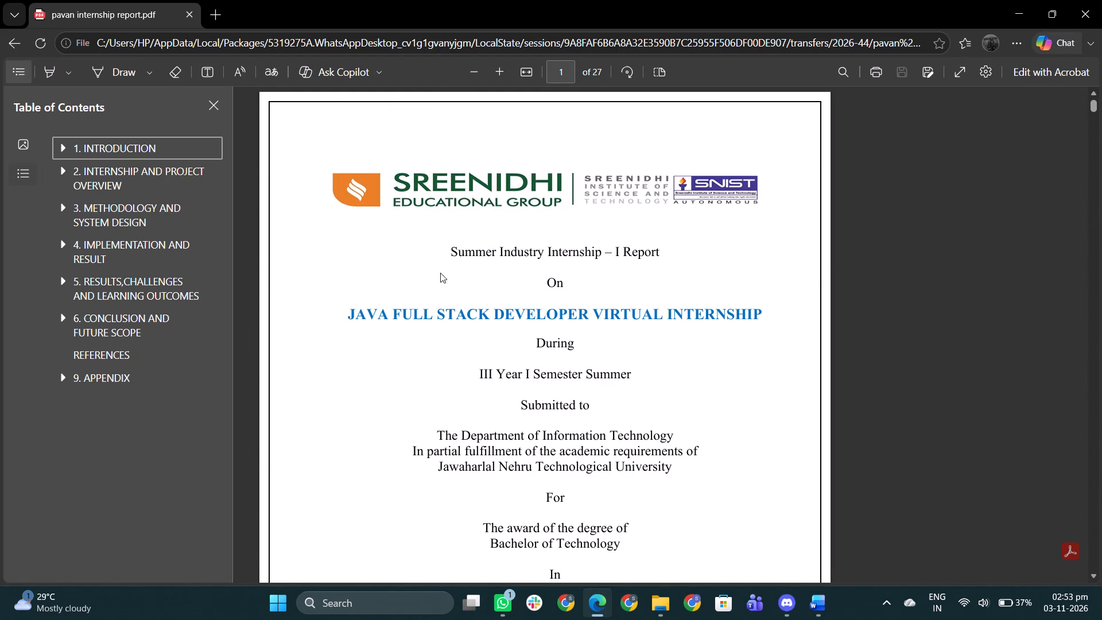
click(214, 100)
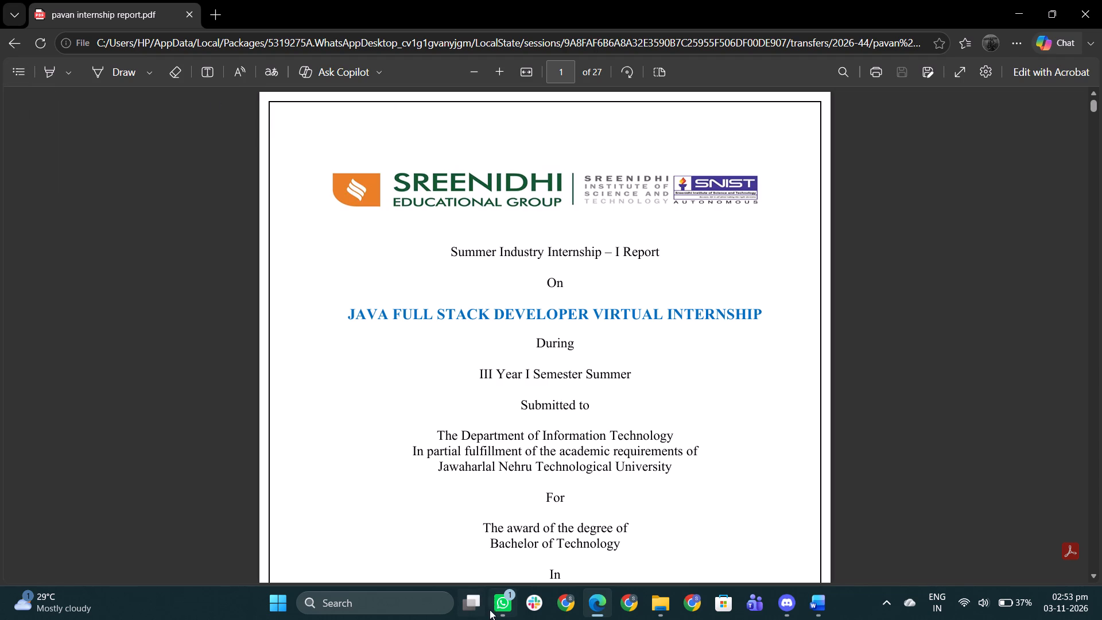
Switch to File Explorer and copy the internship report PDF from the recent files.
click(667, 604)
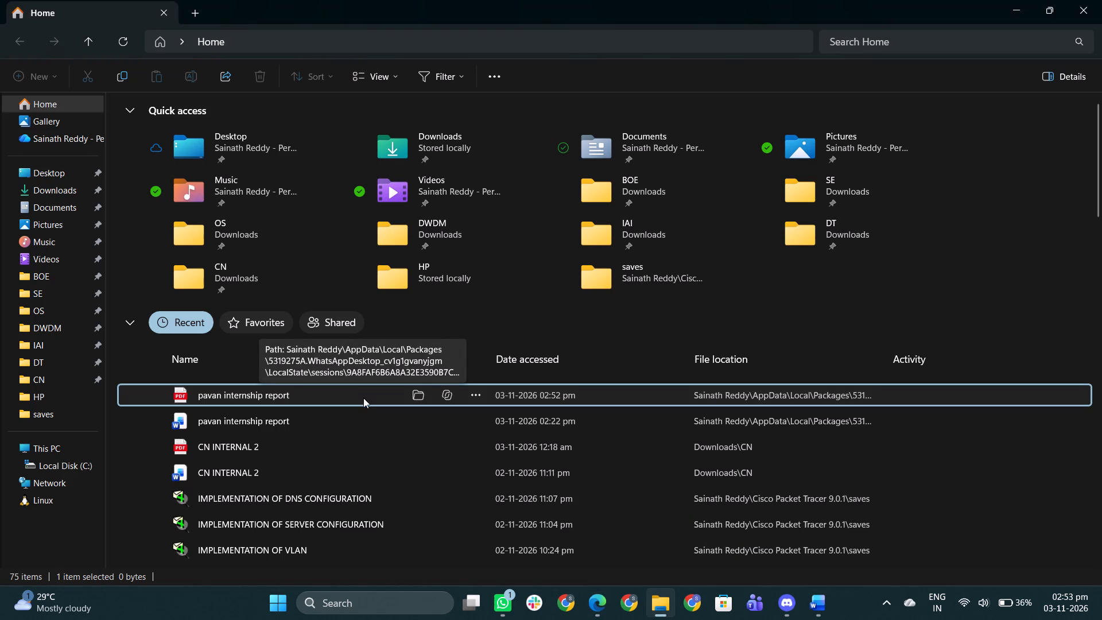
right_click(363, 398)
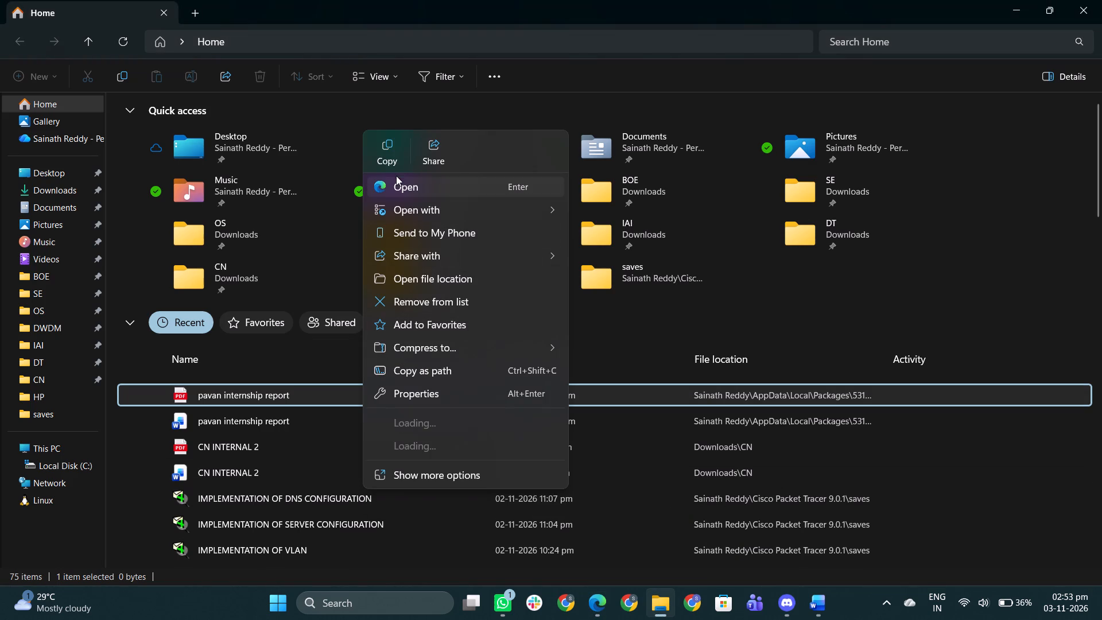
click(393, 161)
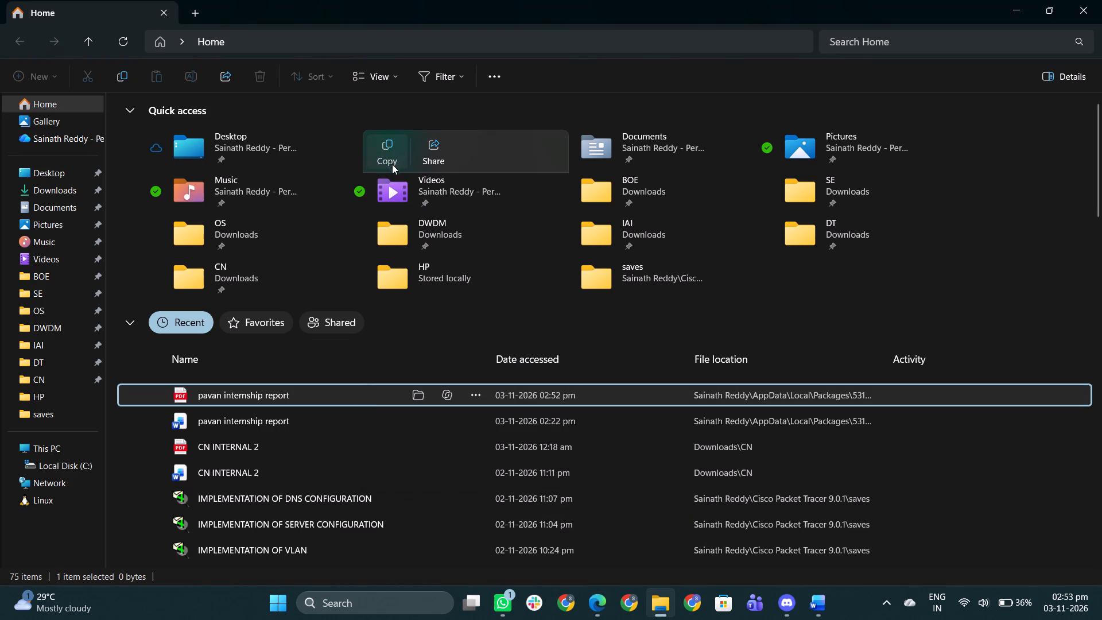
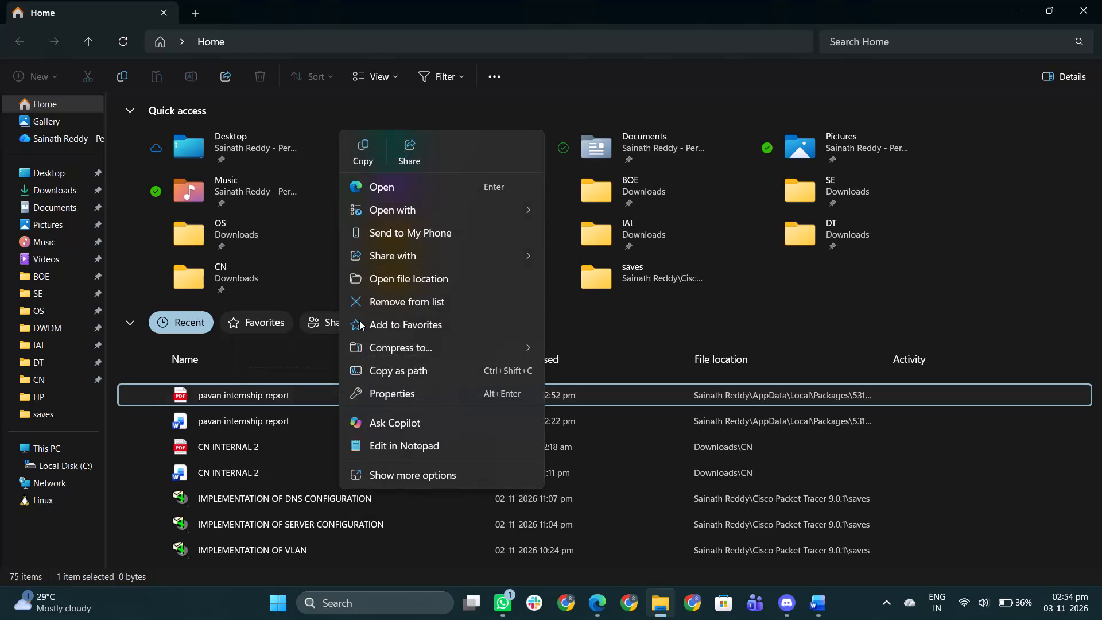
Copy the internship report PDF from the recent files.
click(363, 158)
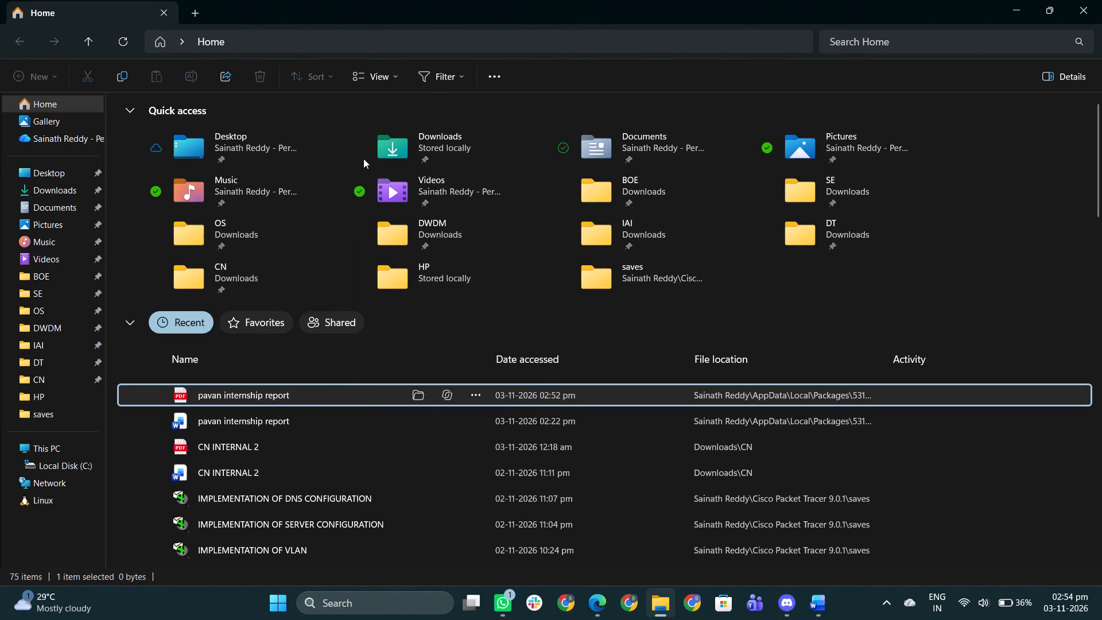
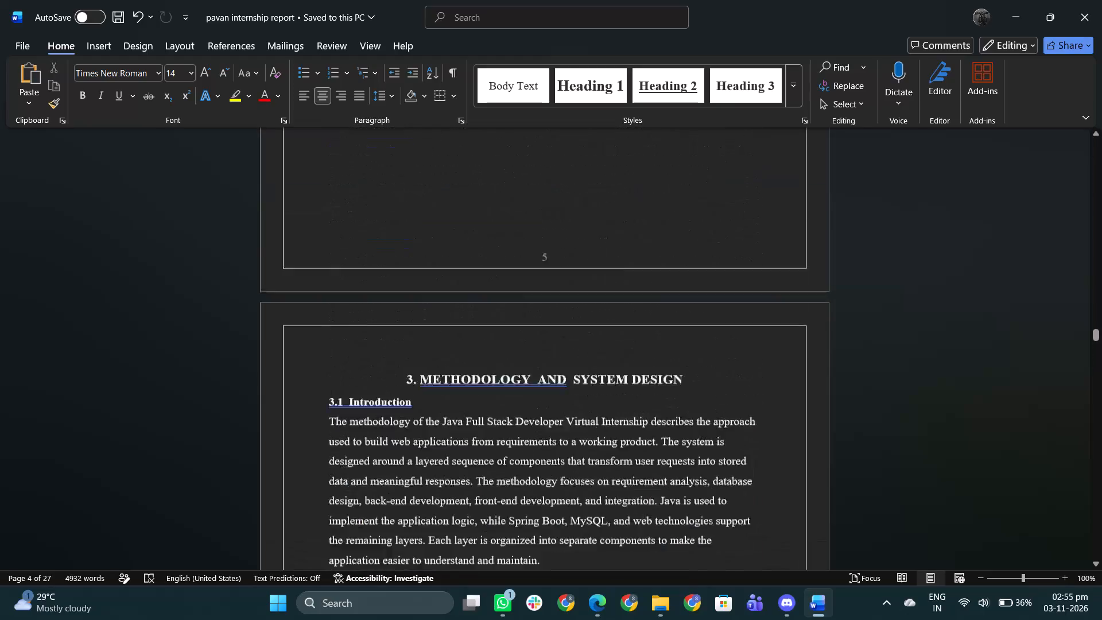
Review the report's front pages from the cover through the certificates and declaration to the acknowledgement.
scroll(690, 358, up, 13)
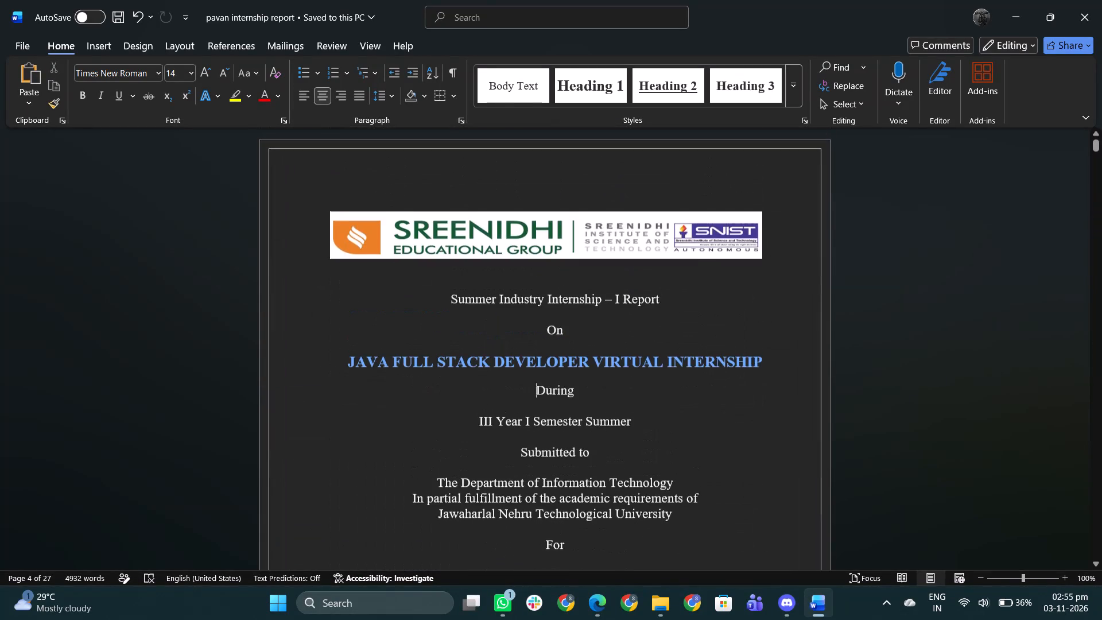
scroll(690, 358, down, 5)
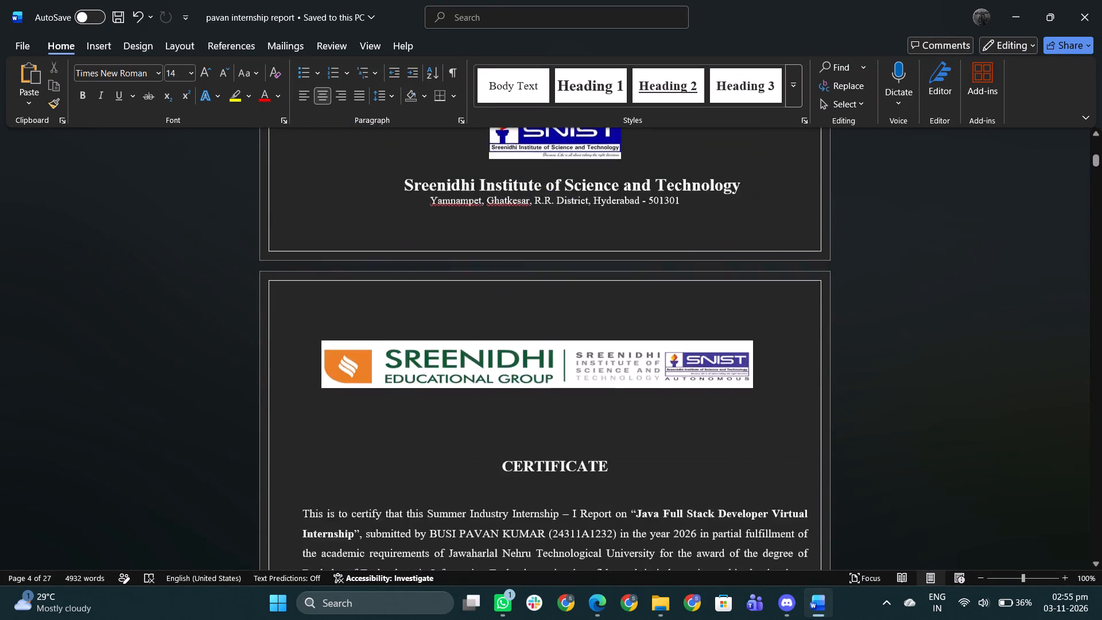
scroll(690, 358, down, 2)
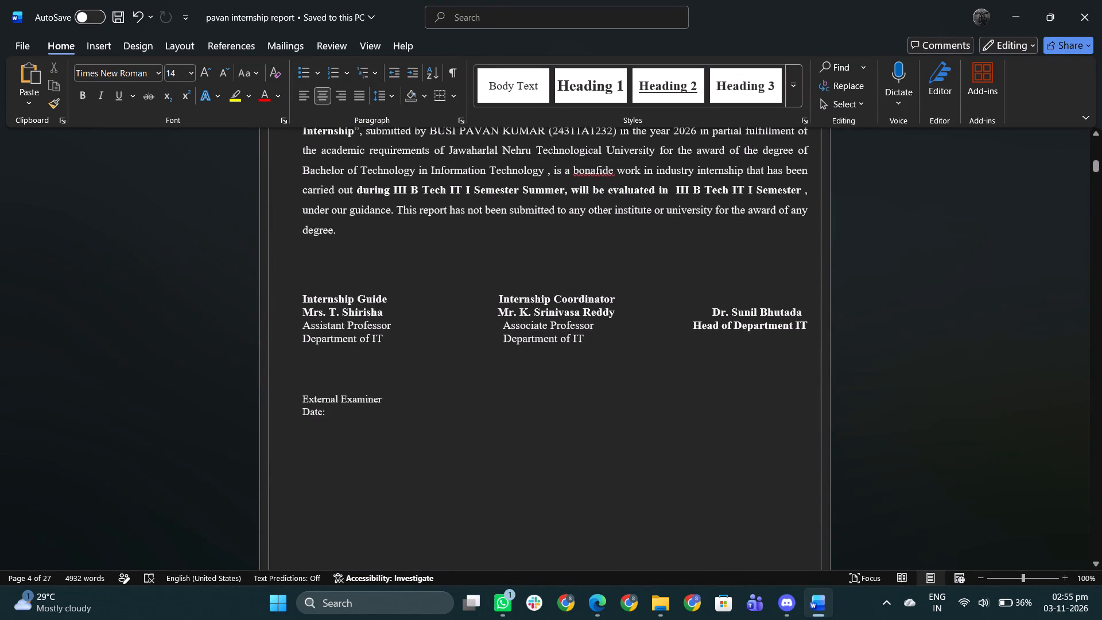
scroll(690, 358, down, 2)
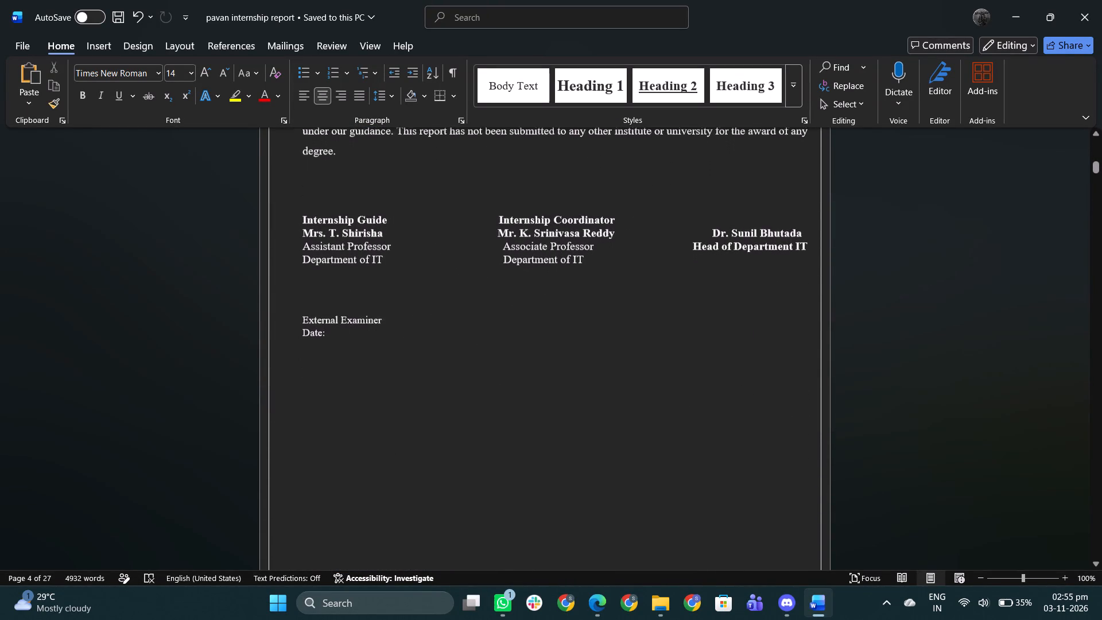
scroll(690, 358, down, 5)
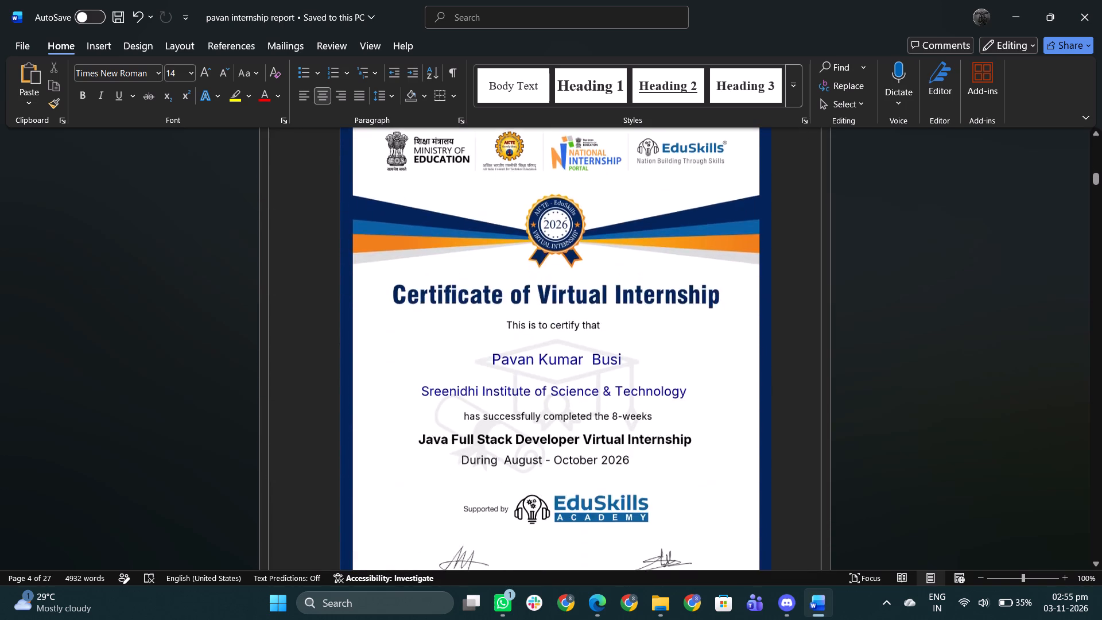
scroll(690, 358, down, 7)
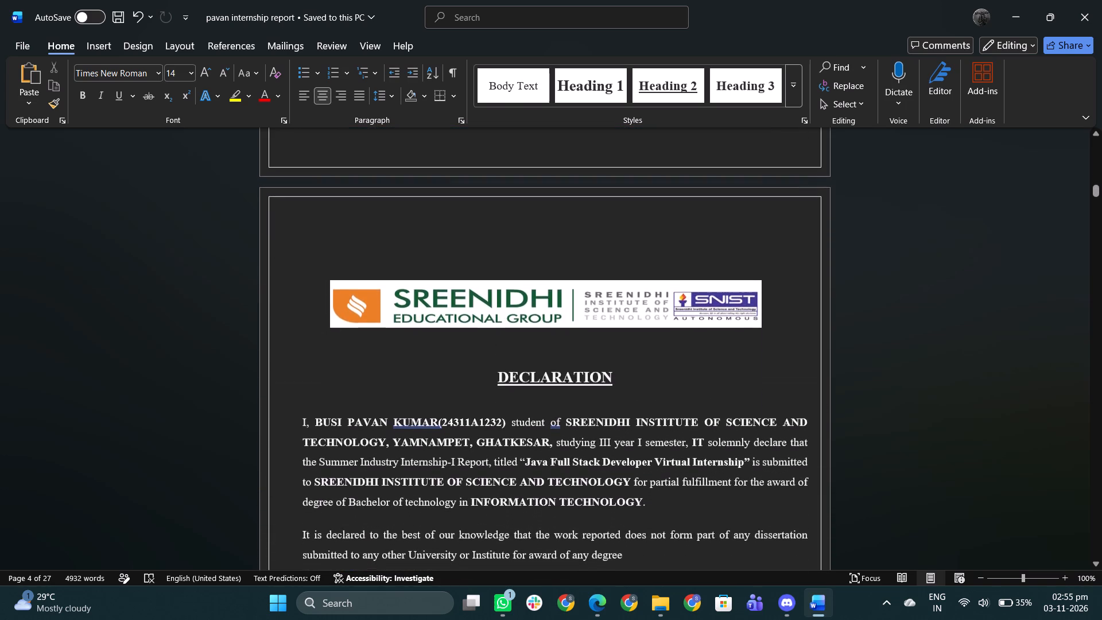
scroll(690, 358, down, 5)
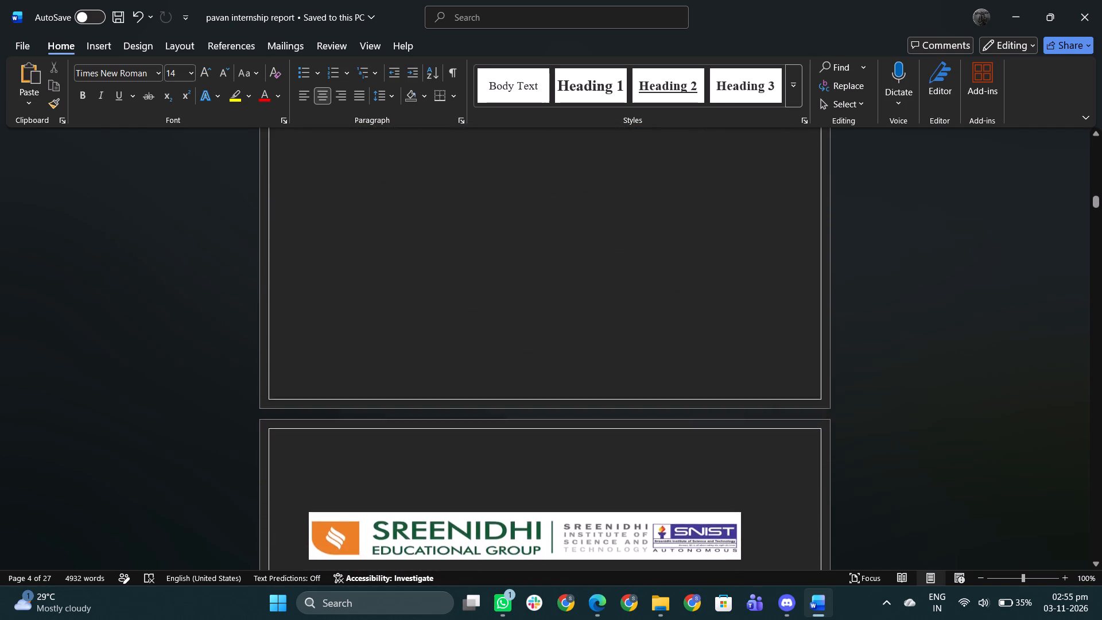
scroll(690, 358, down, 3)
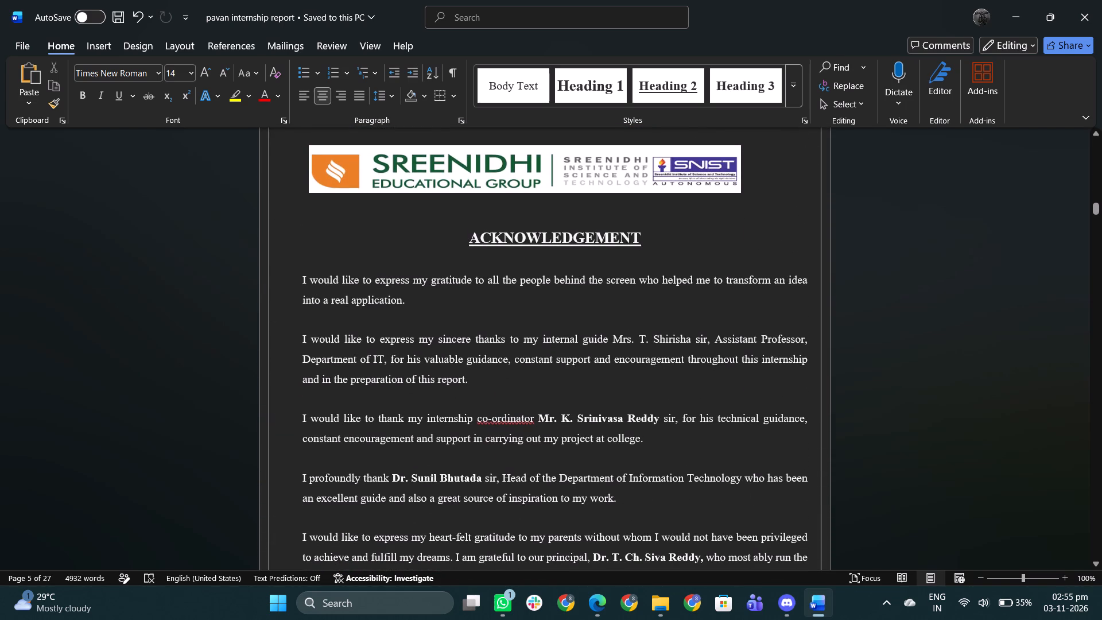
Replace "sir," after the internal guide's name in the acknowledgement with just a comma.
click(709, 338)
key(BackSpace)
key(BackSpace)
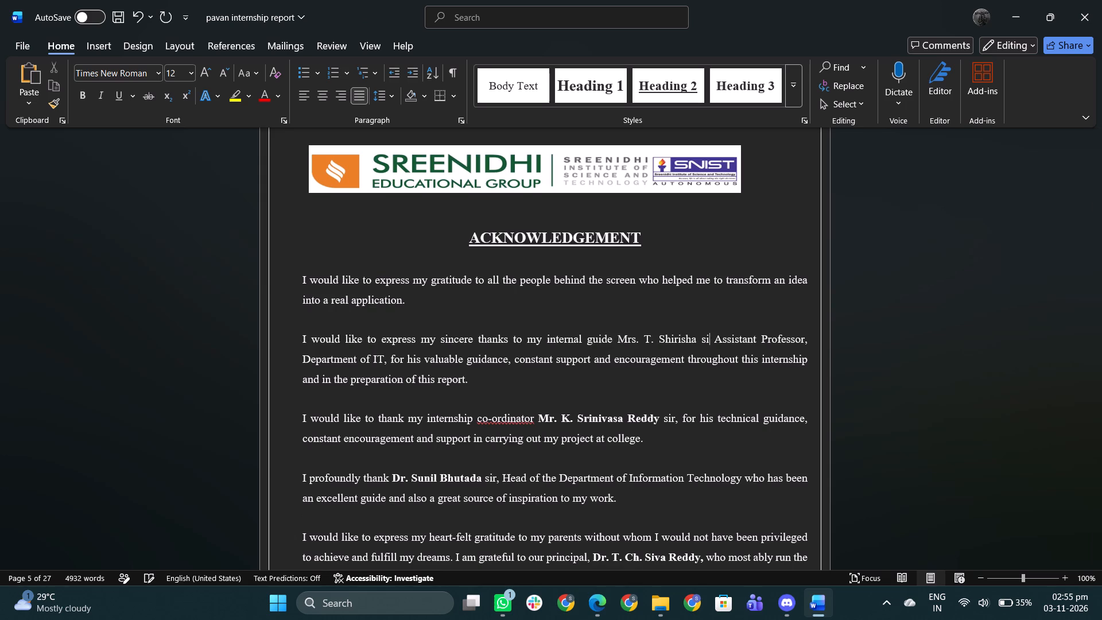
key(BackSpace)
key(BackSpace)
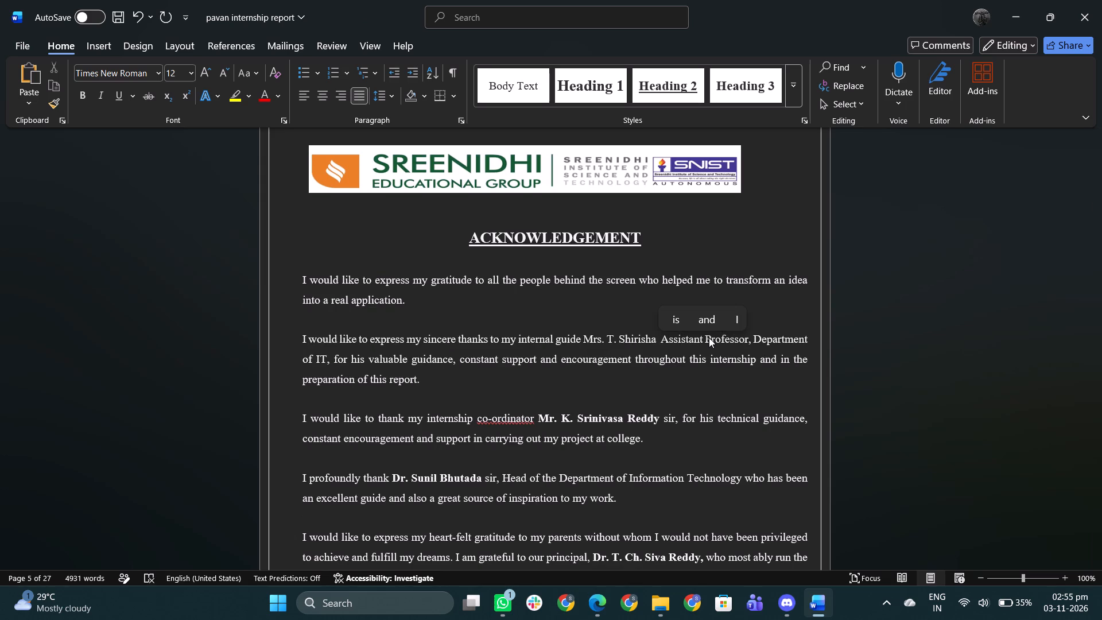
key(comma)
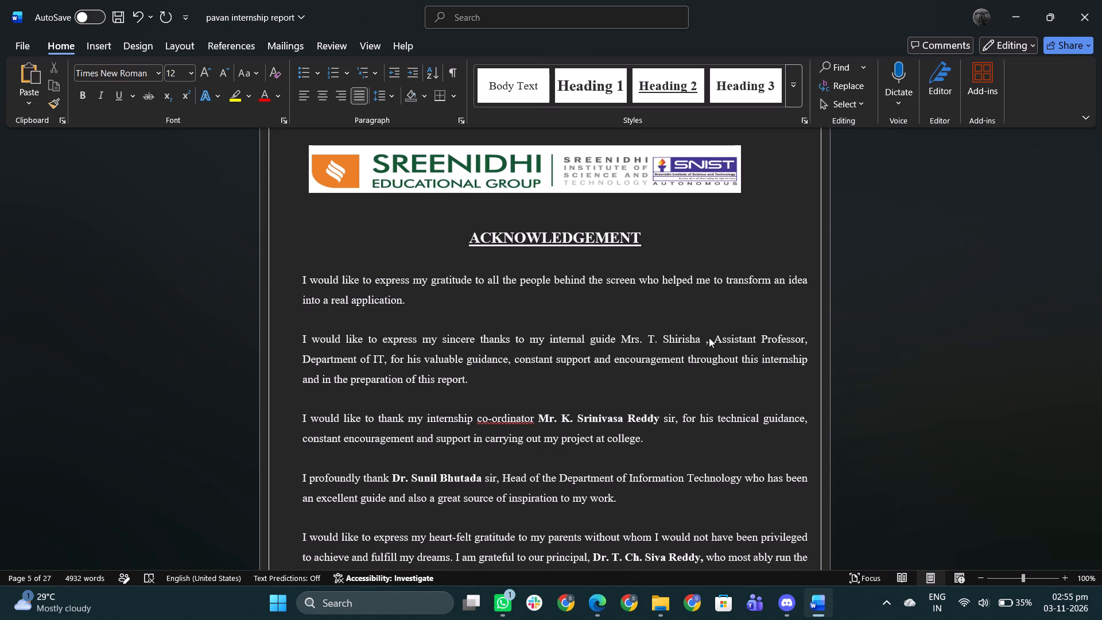
Make the internal guide's name, including the title "Mrs.", bold in the acknowledgement's second paragraph.
click(648, 342)
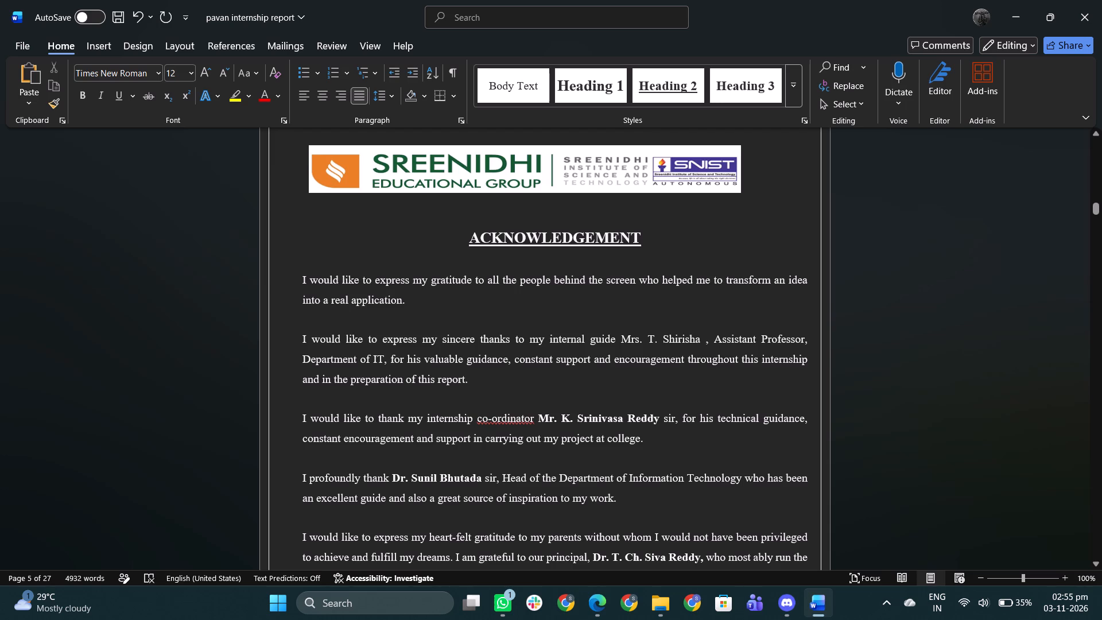
drag(621, 340, 643, 339)
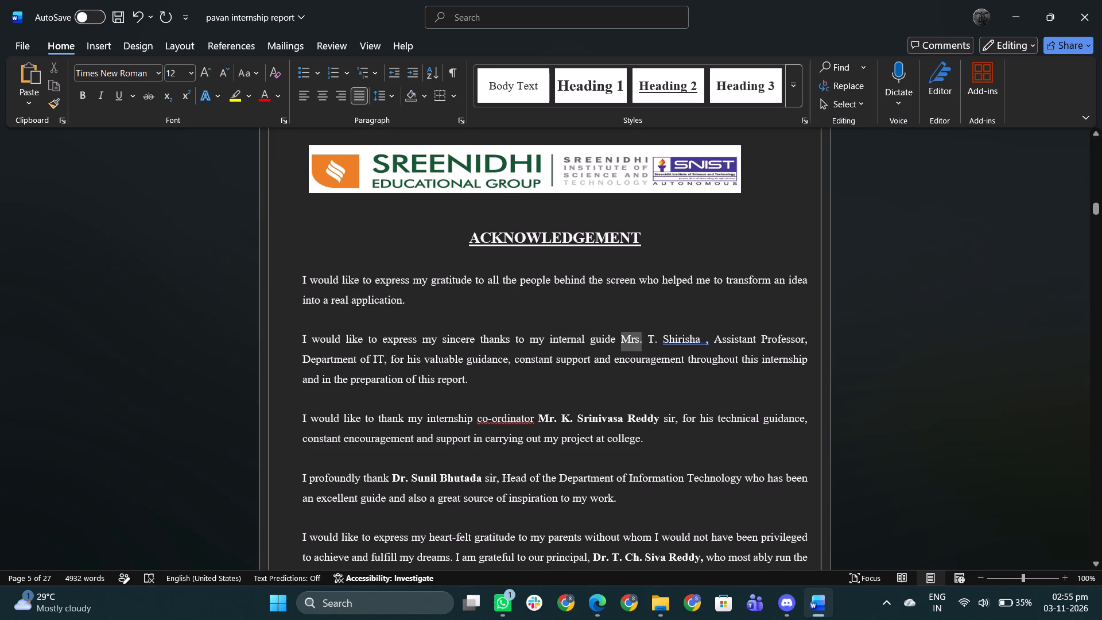
drag(643, 339, 684, 344)
drag(684, 344, 699, 340)
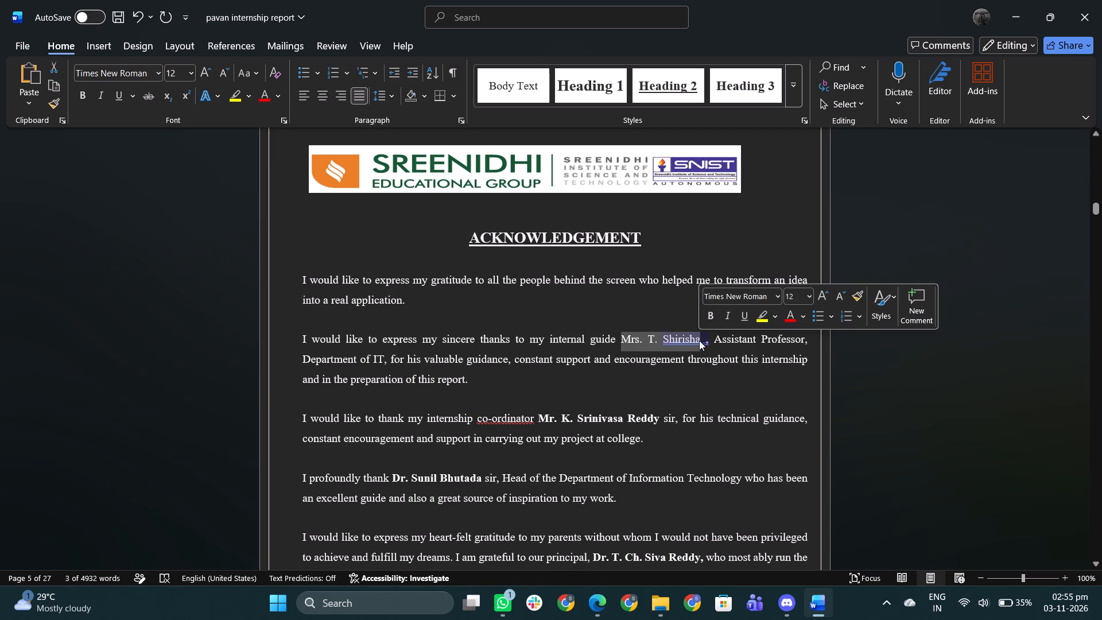
click(706, 317)
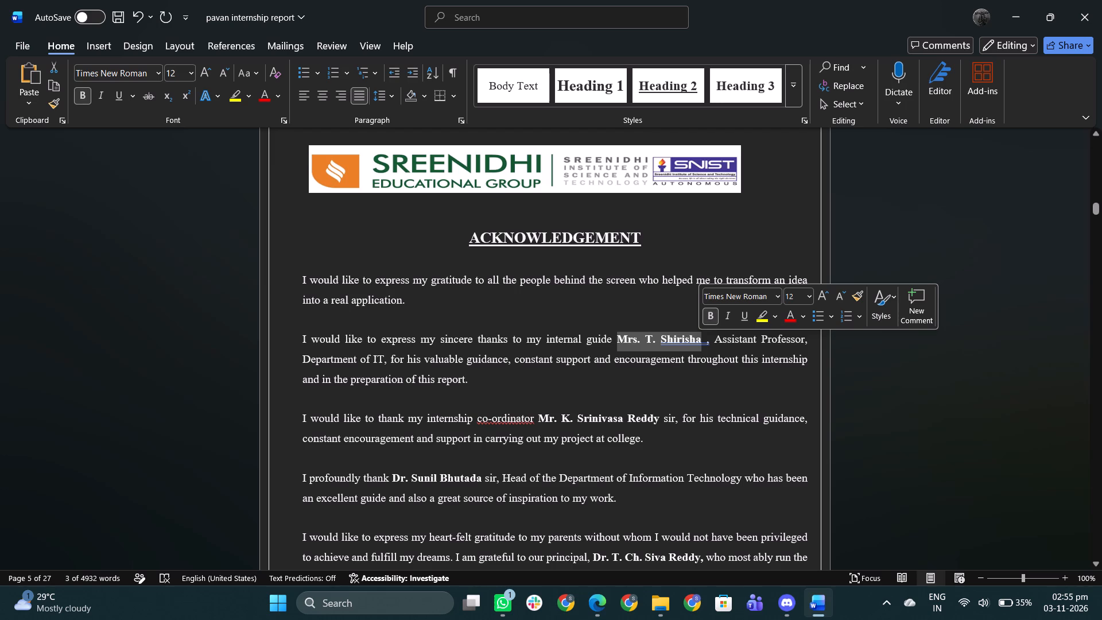
click(653, 319)
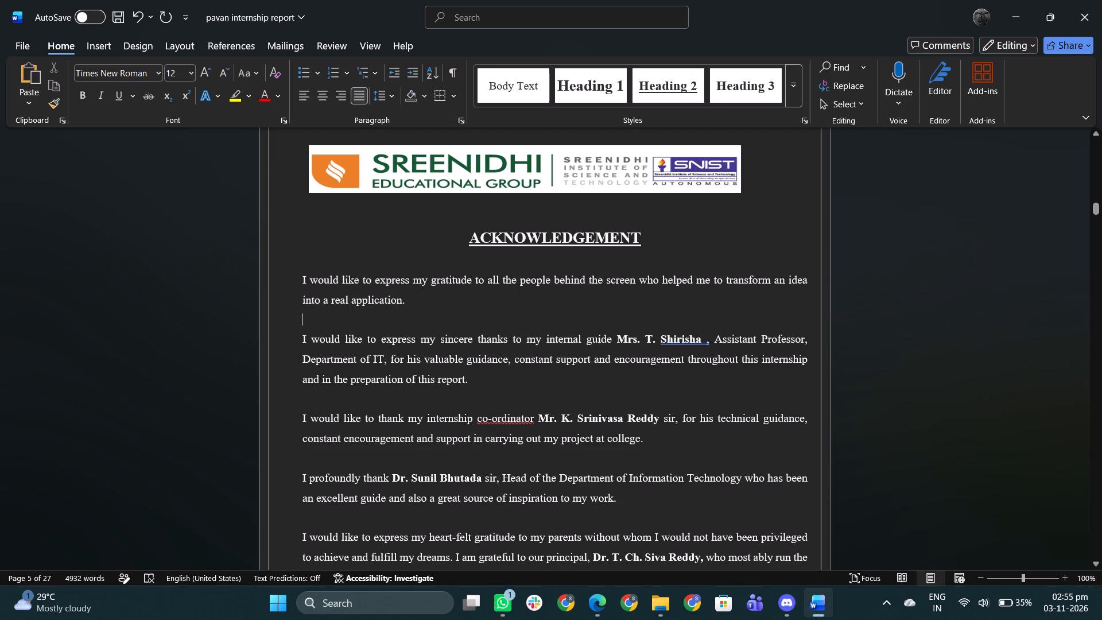
Check the line spacing set for the first two paragraphs of the acknowledgement.
drag(298, 344, 461, 375)
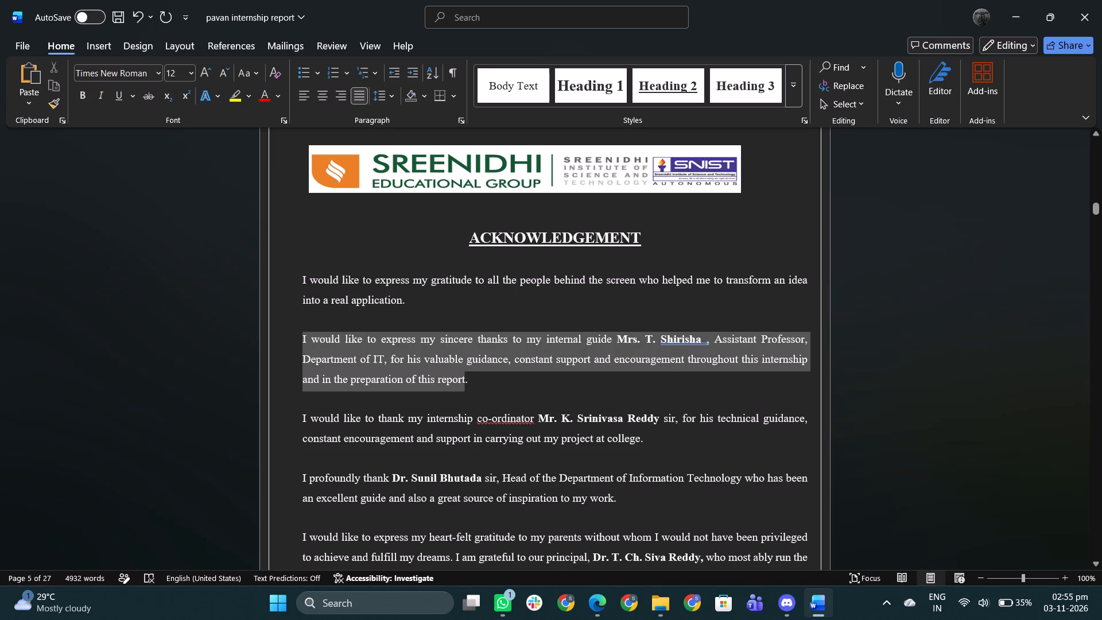
drag(461, 375, 467, 383)
drag(467, 383, 468, 383)
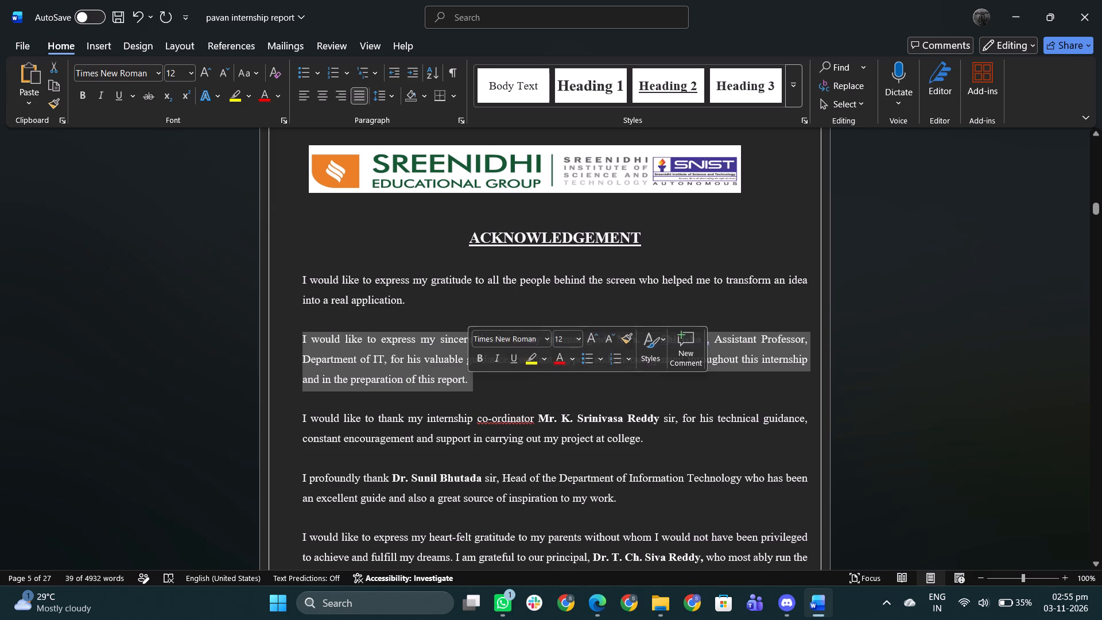
click(465, 309)
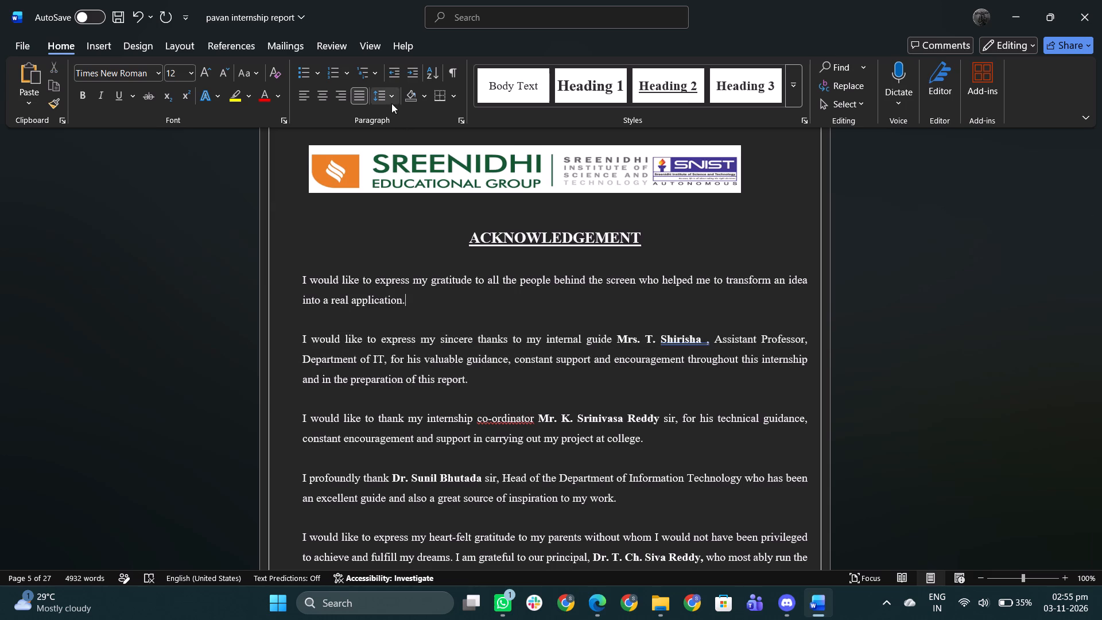
click(391, 103)
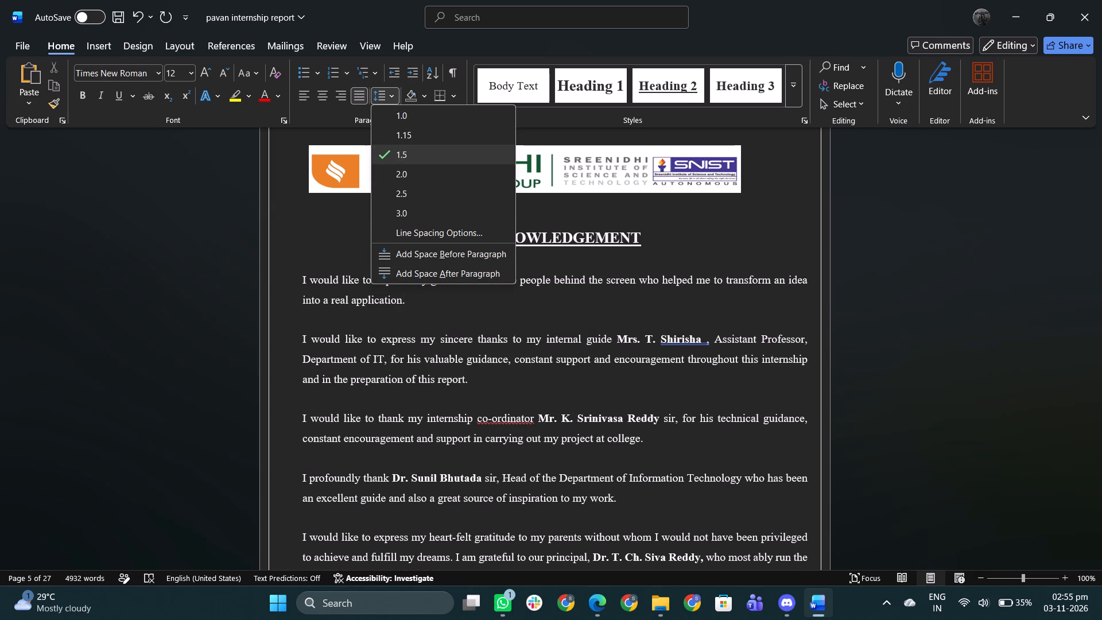
click(431, 335)
click(440, 336)
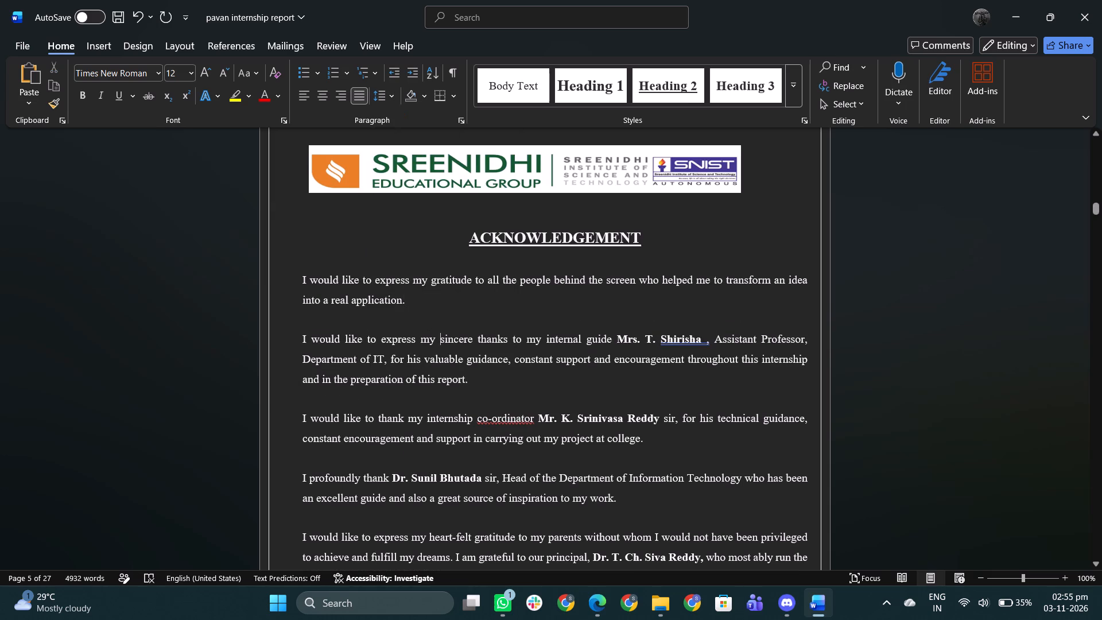
click(388, 101)
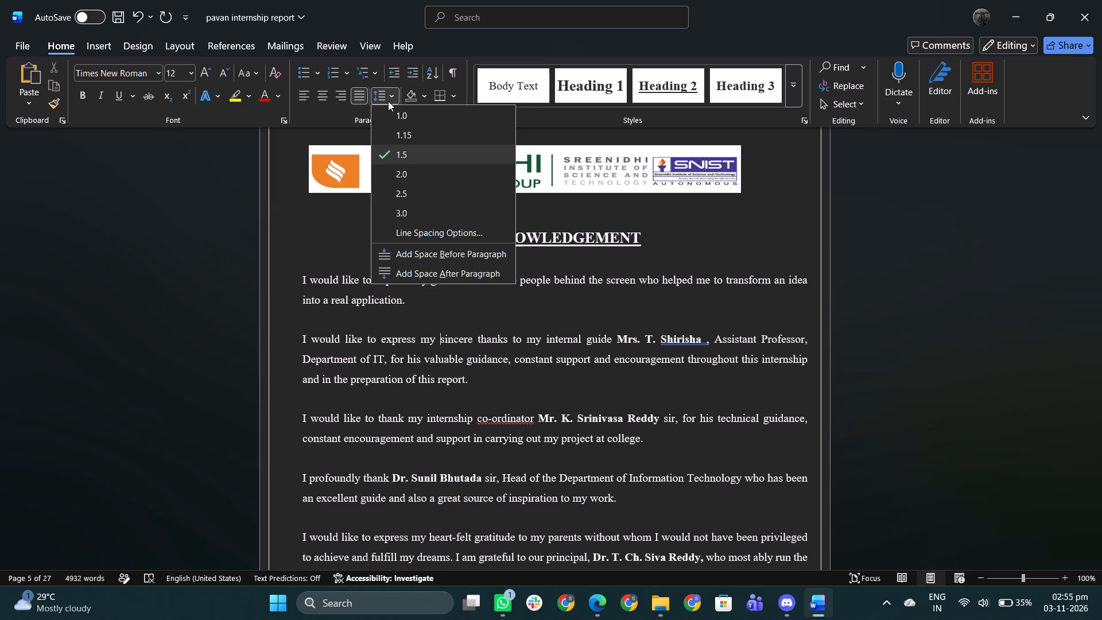
click(392, 323)
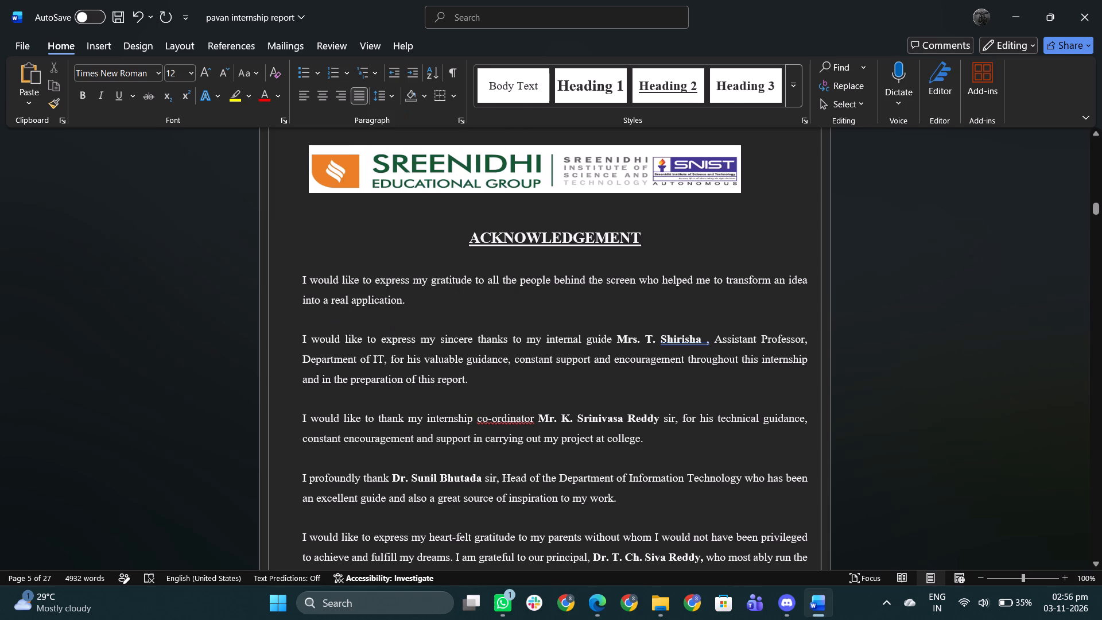
Delete the extra space between the internal guide's name and the comma in the acknowledgement.
click(705, 343)
key(BackSpace)
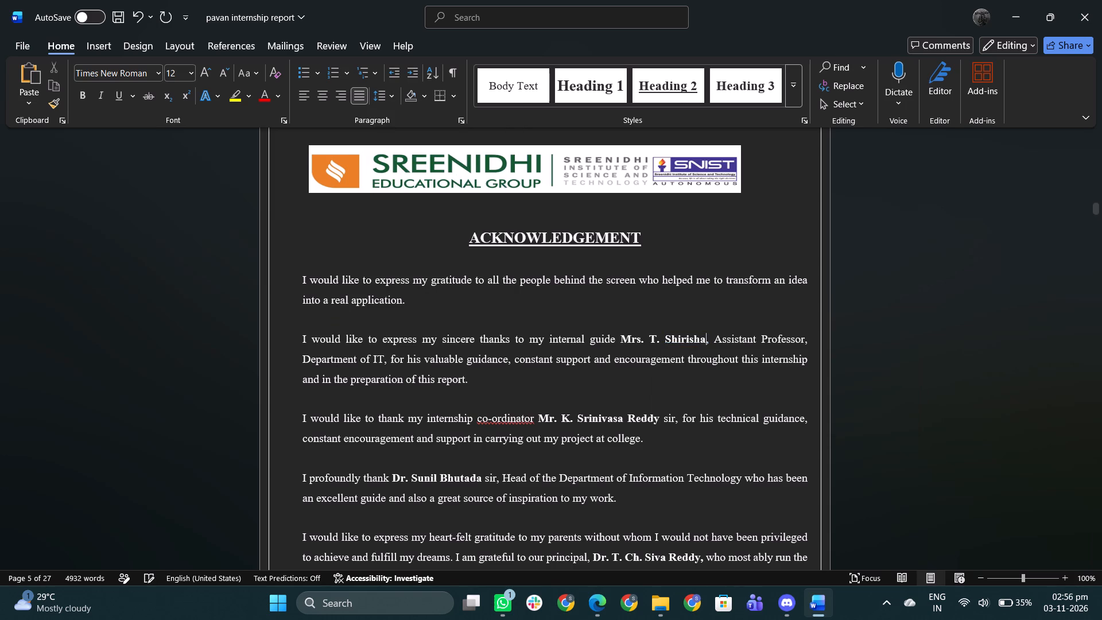
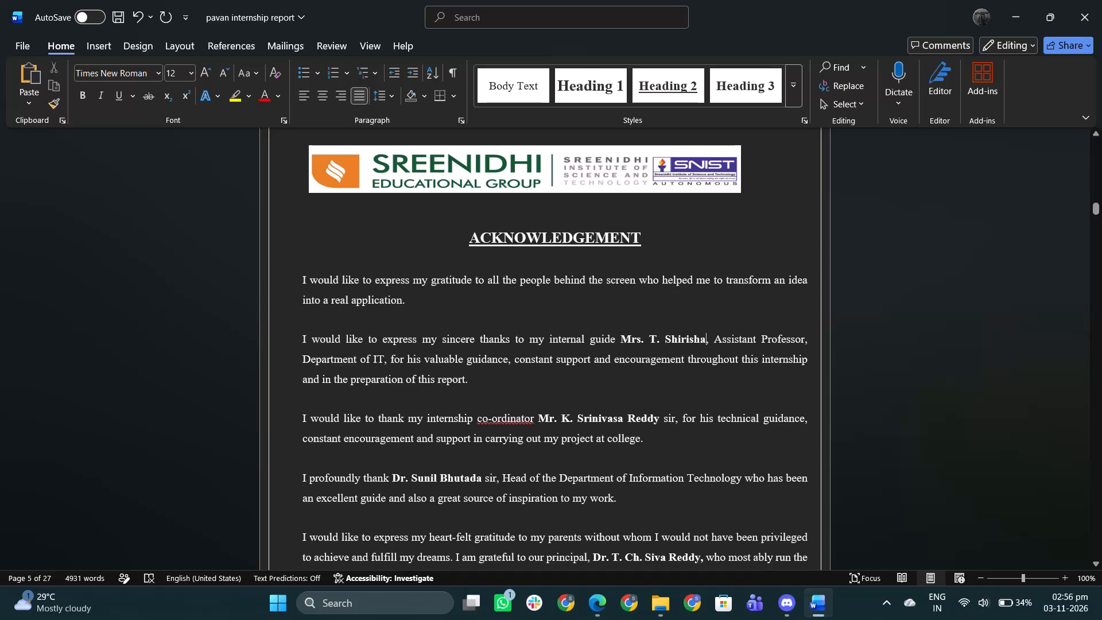
Save the edited internship report under its existing name.
click(20, 39)
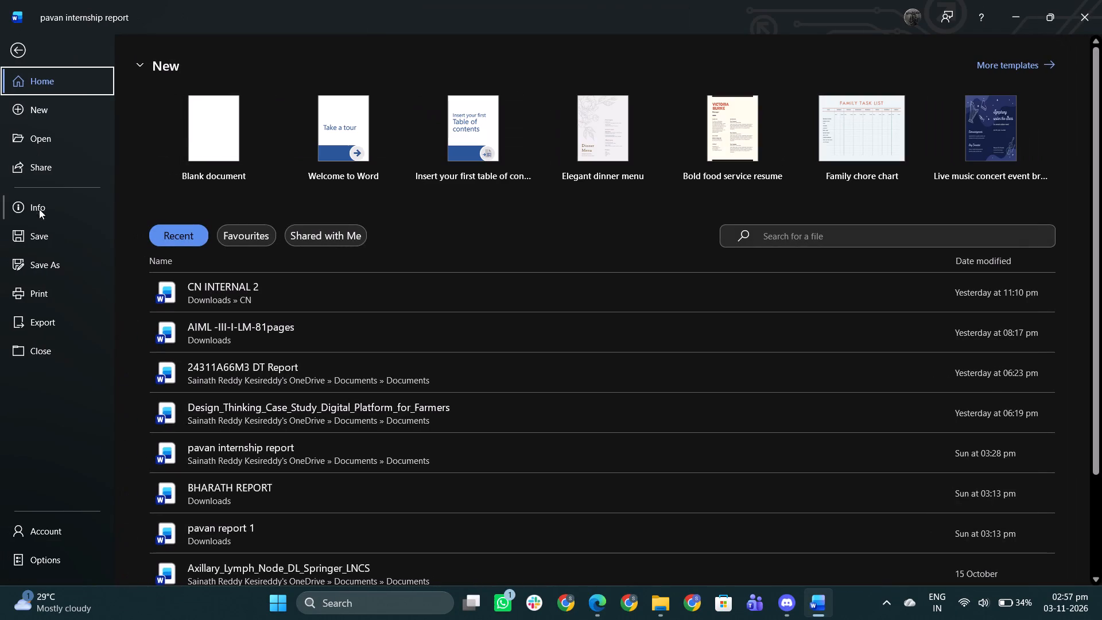
click(44, 238)
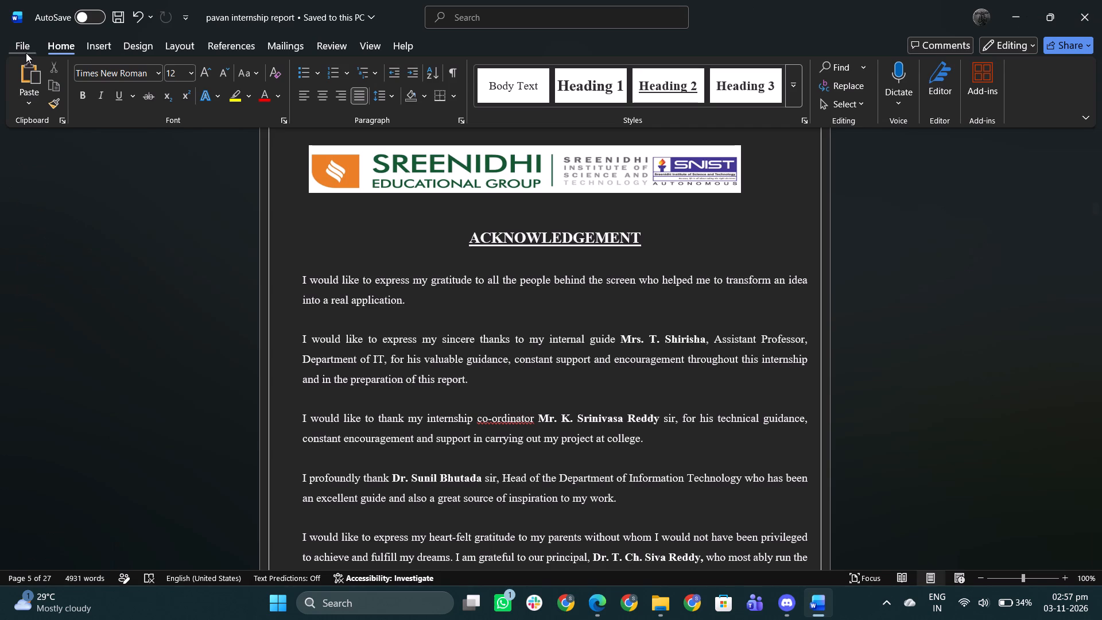
Begin saving a copy of the internship report as a Word document, starting a new folder in the current save location.
click(26, 53)
click(55, 263)
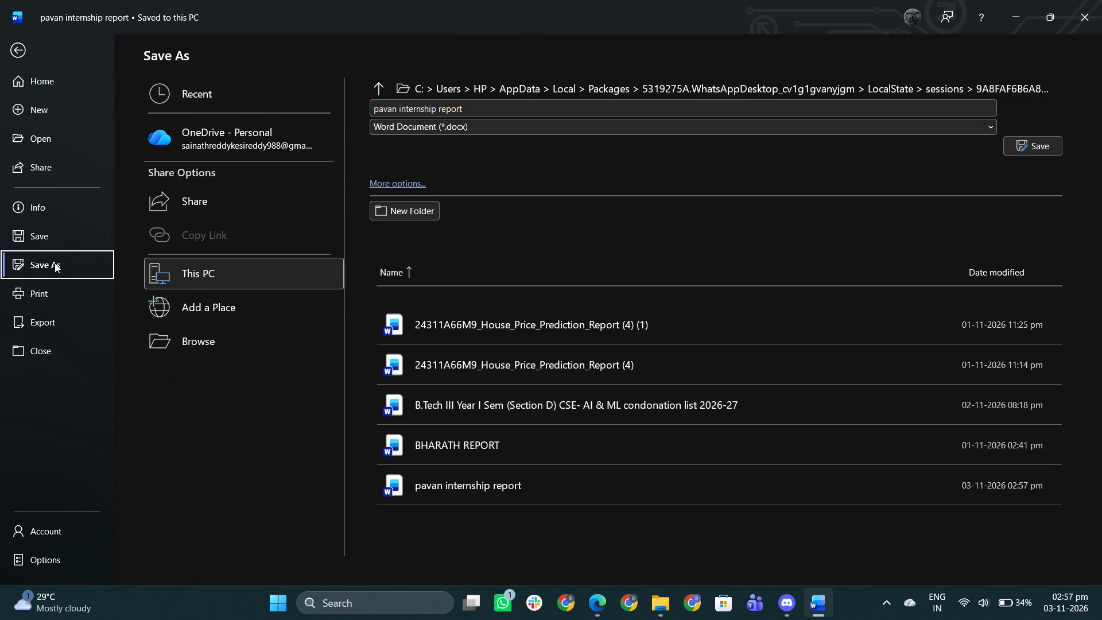
click(403, 212)
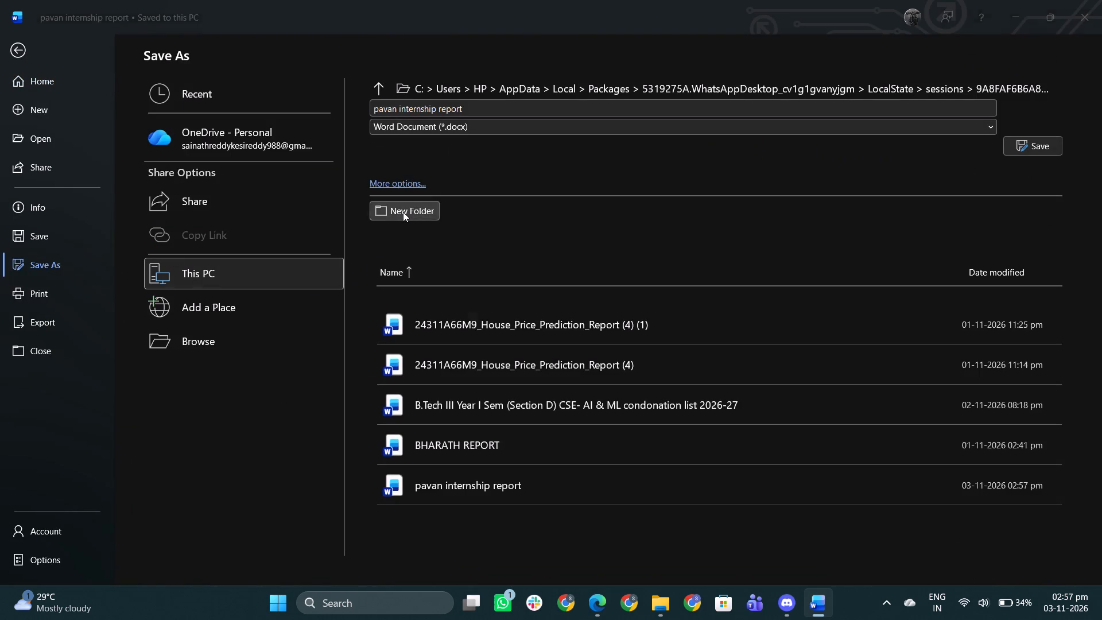
Save the report as a PDF named "pavan internship report" in the same folder, replacing the existing PDF, and close the document.
click(459, 202)
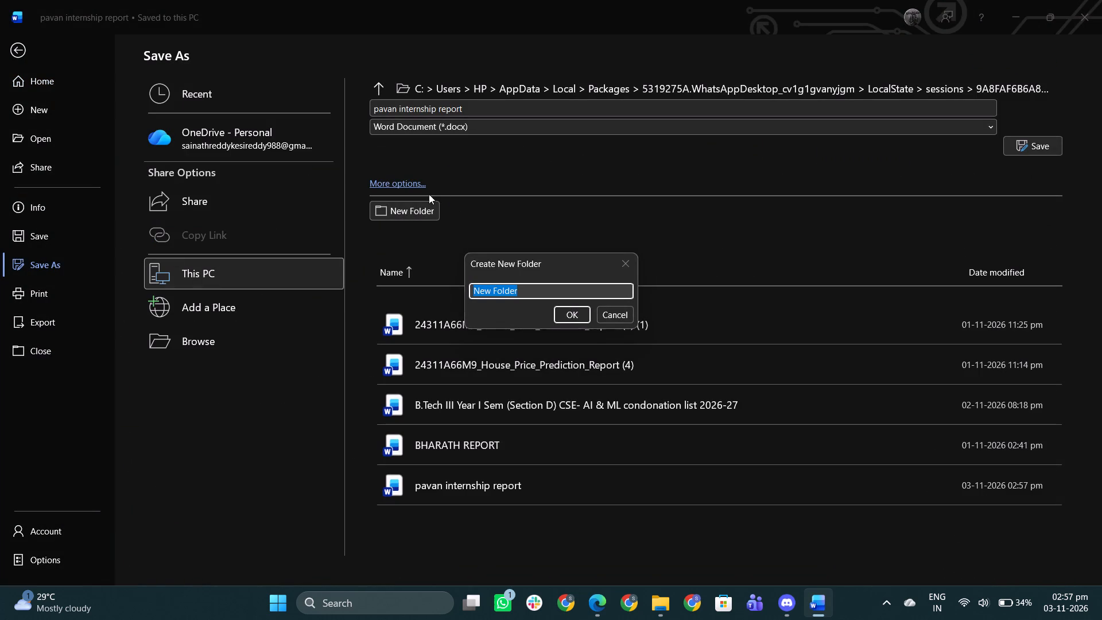
click(631, 259)
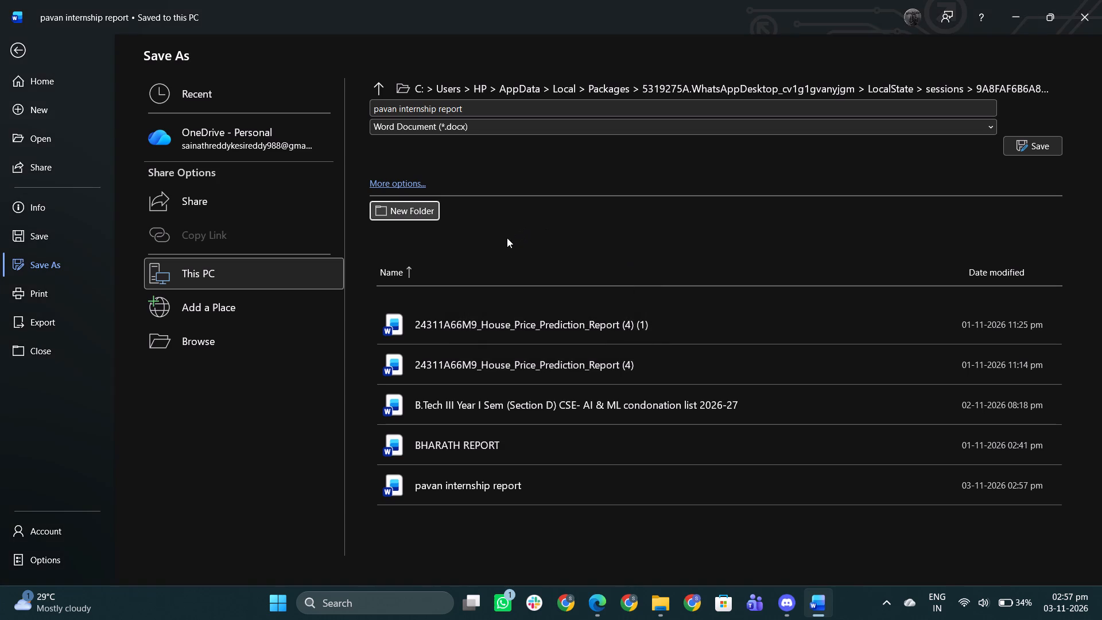
click(400, 179)
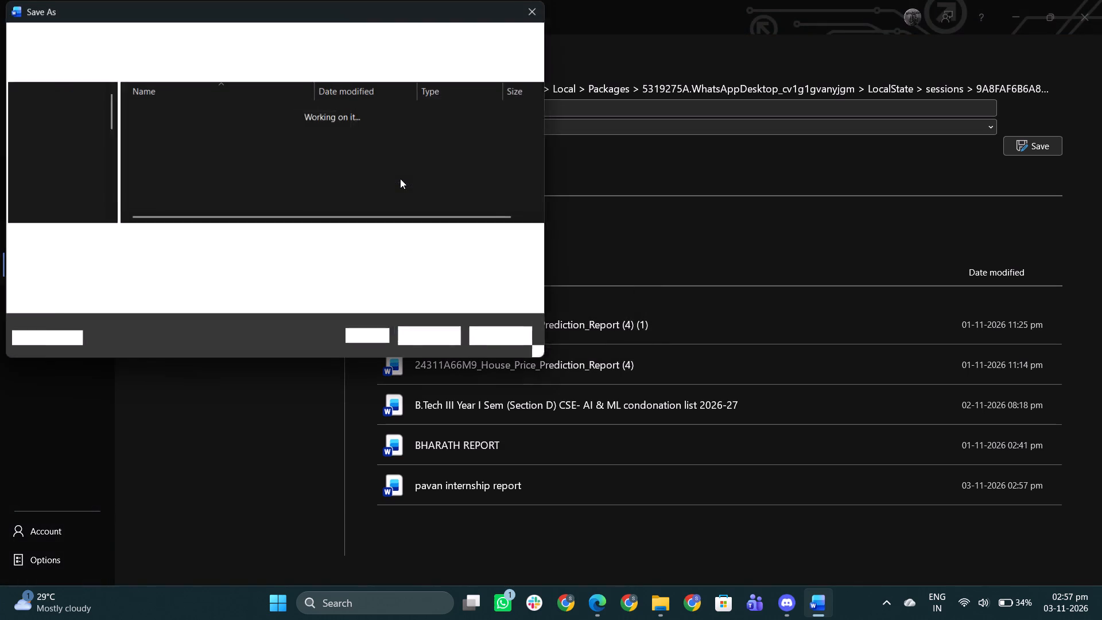
click(227, 254)
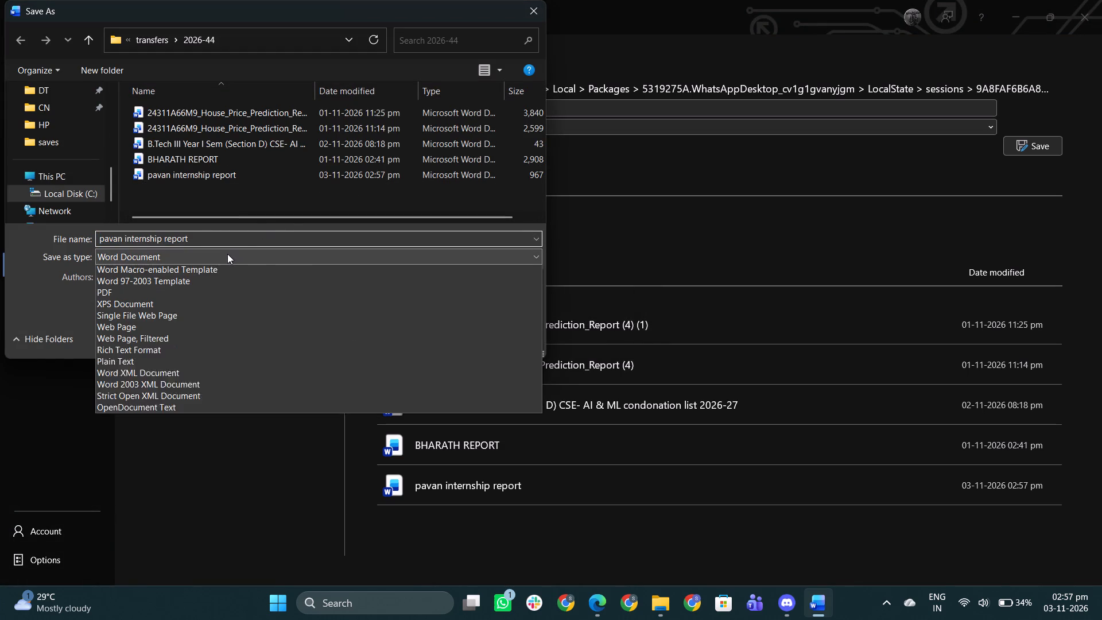
click(168, 336)
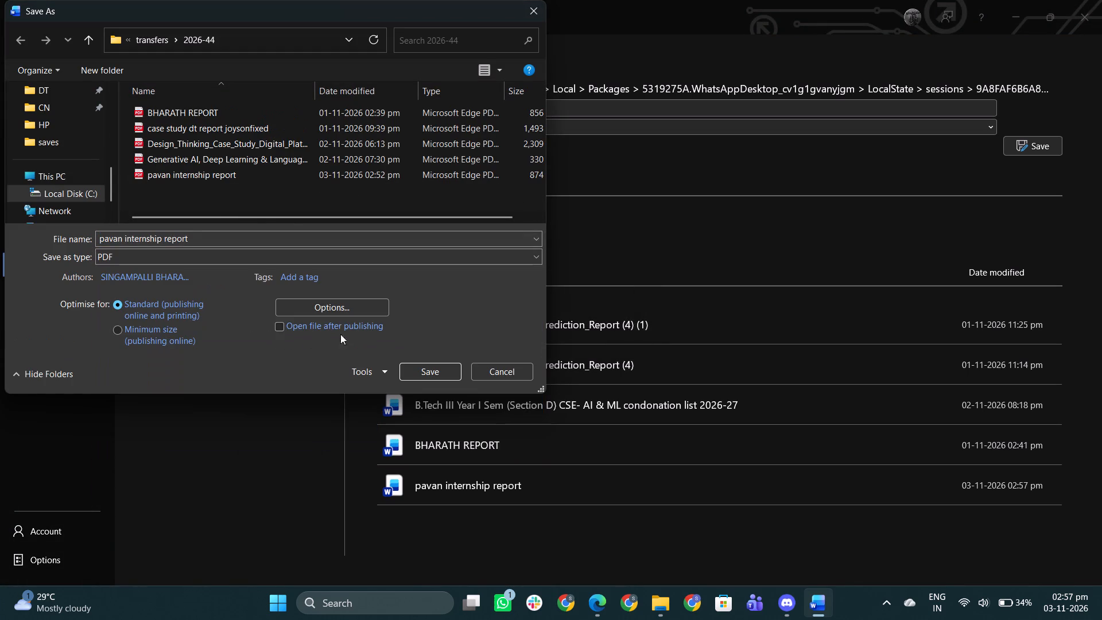
click(418, 365)
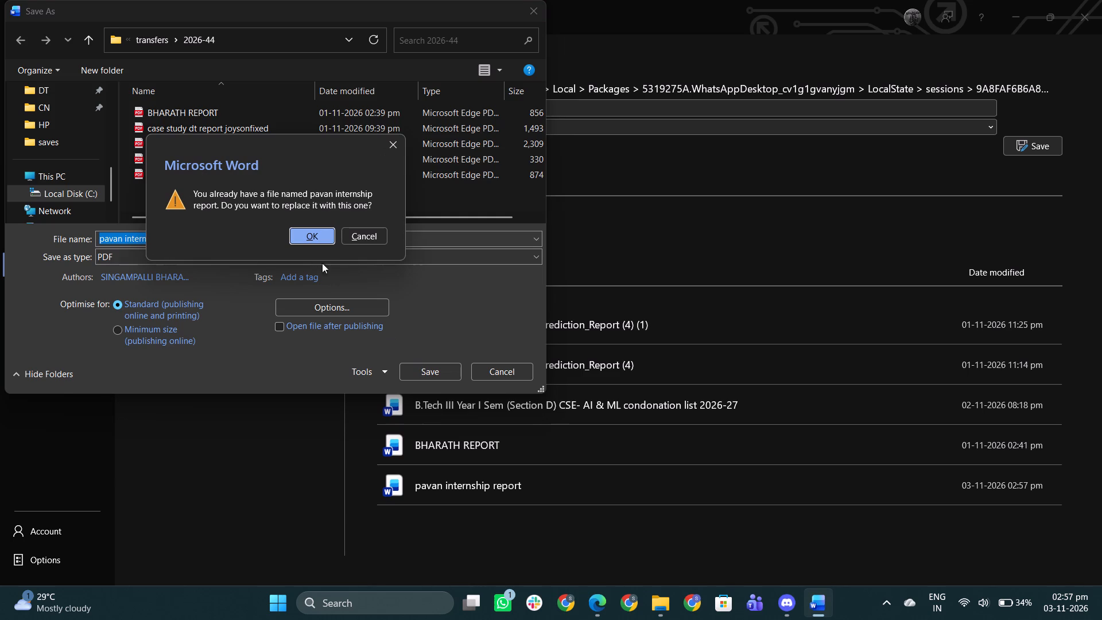
drag(301, 245, 301, 237)
click(301, 237)
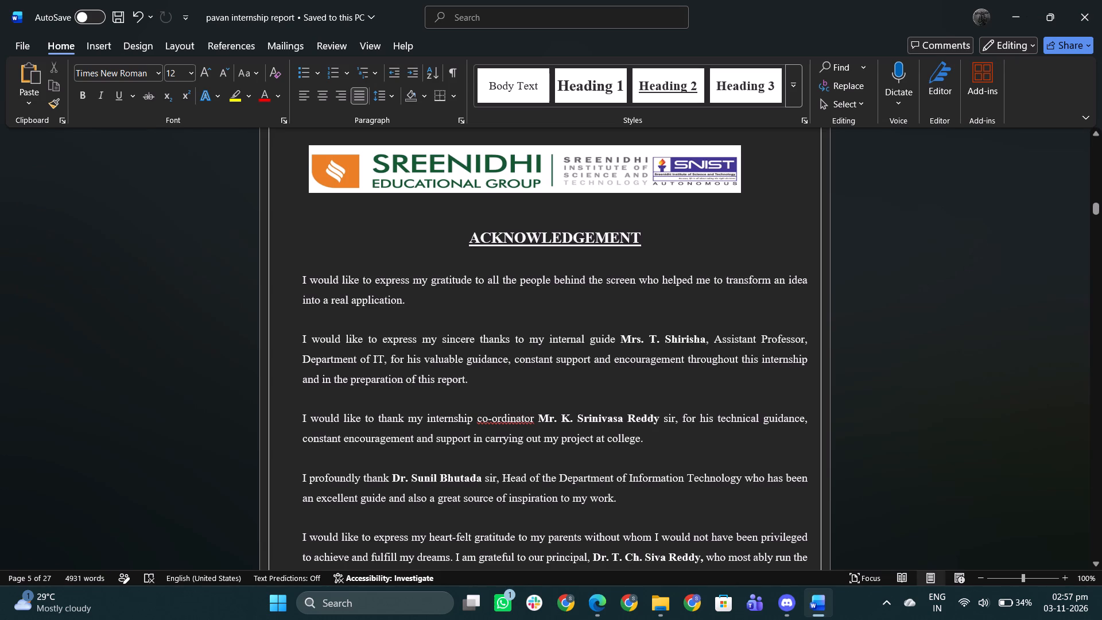
click(1101, 18)
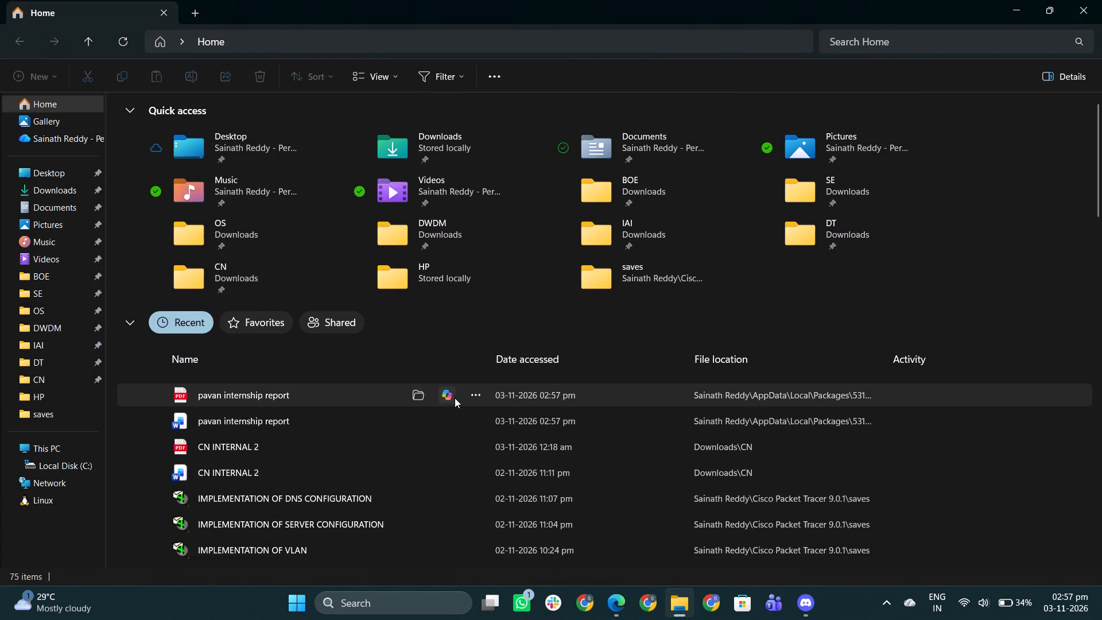
Copy the "pavan internship report" PDF from the recent files in File Explorer.
click(468, 397)
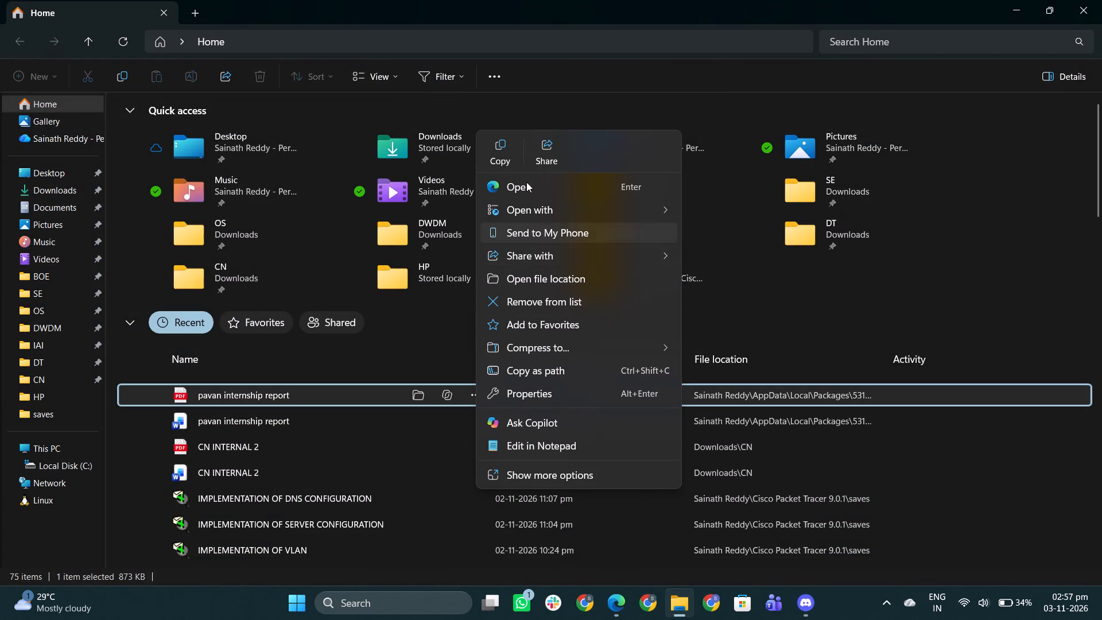
click(505, 158)
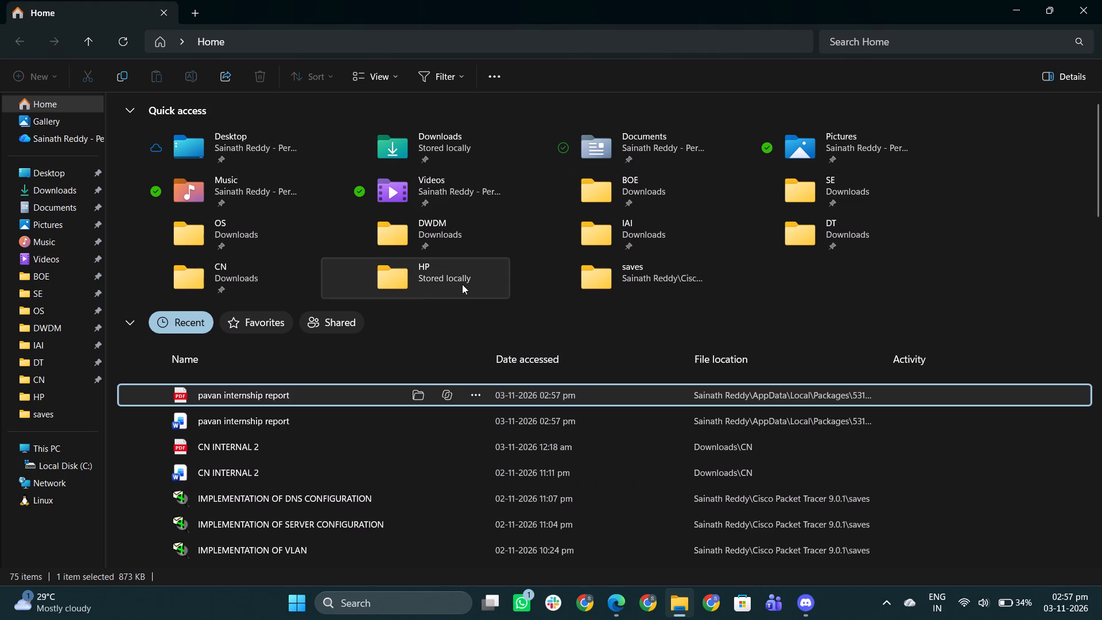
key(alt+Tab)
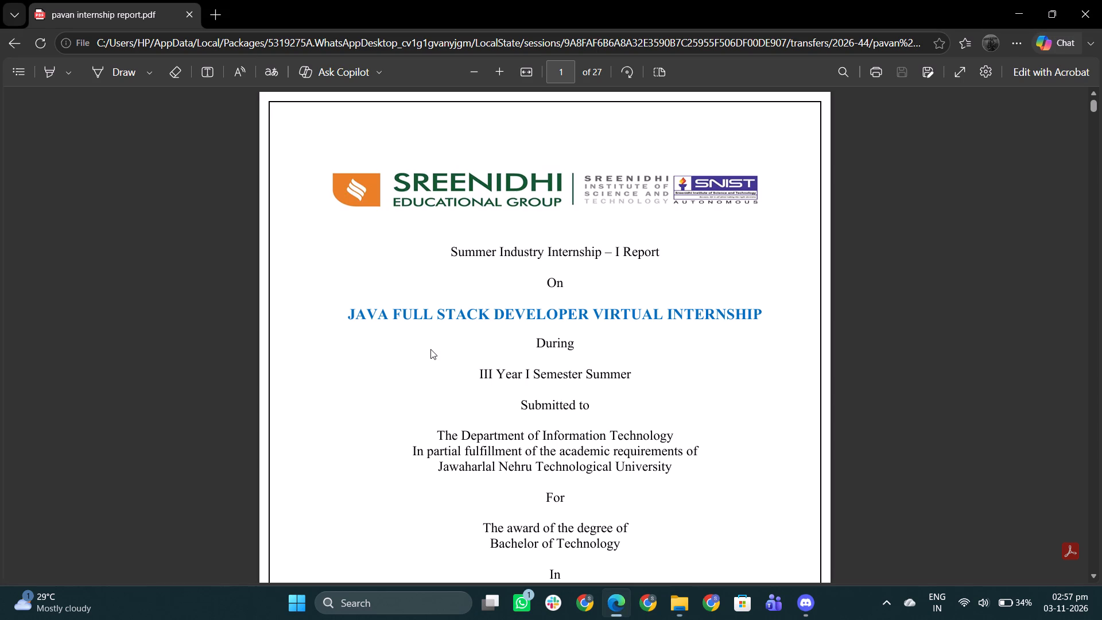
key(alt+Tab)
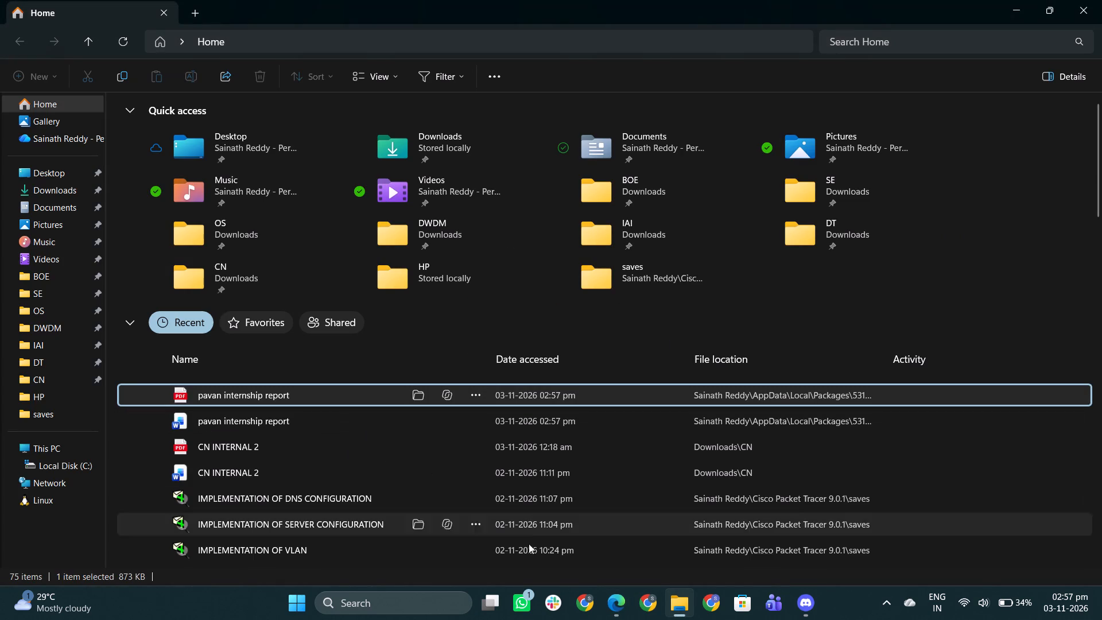
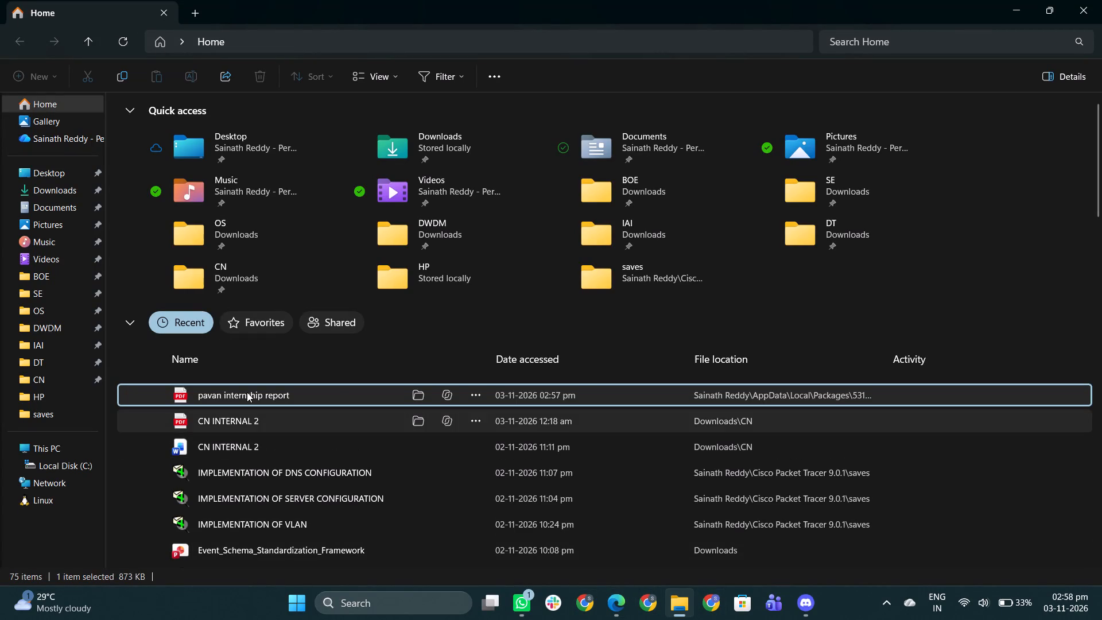
Open the "pavan internship report" Word file from the Documents folder, check its cover page, and close it.
click(75, 208)
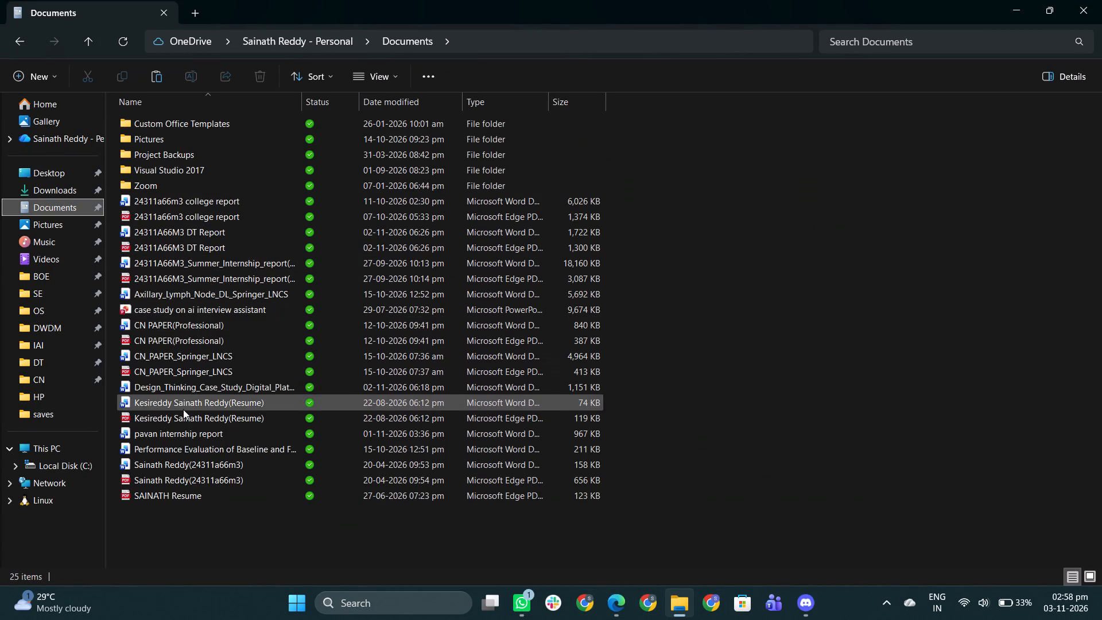
double_click(185, 430)
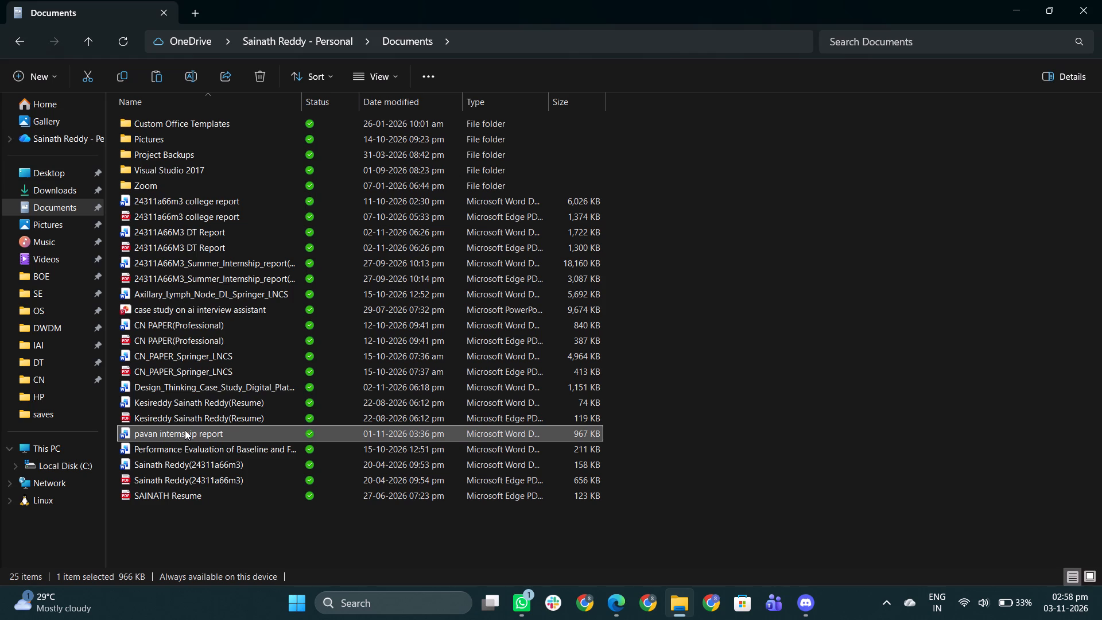
scroll(587, 405, down, 1)
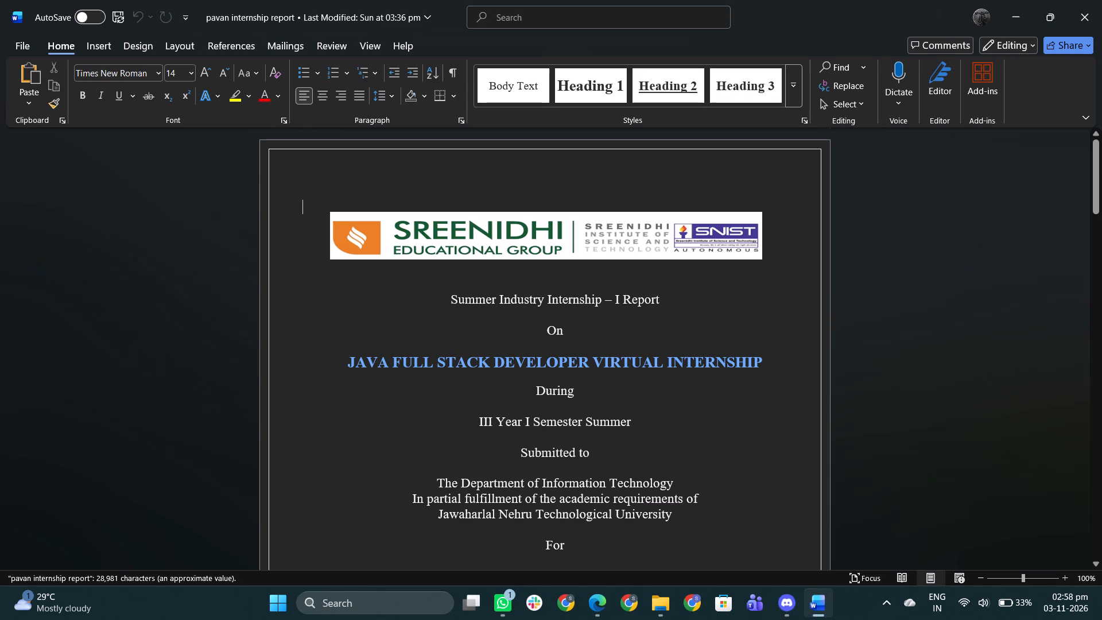
scroll(587, 405, down, 3)
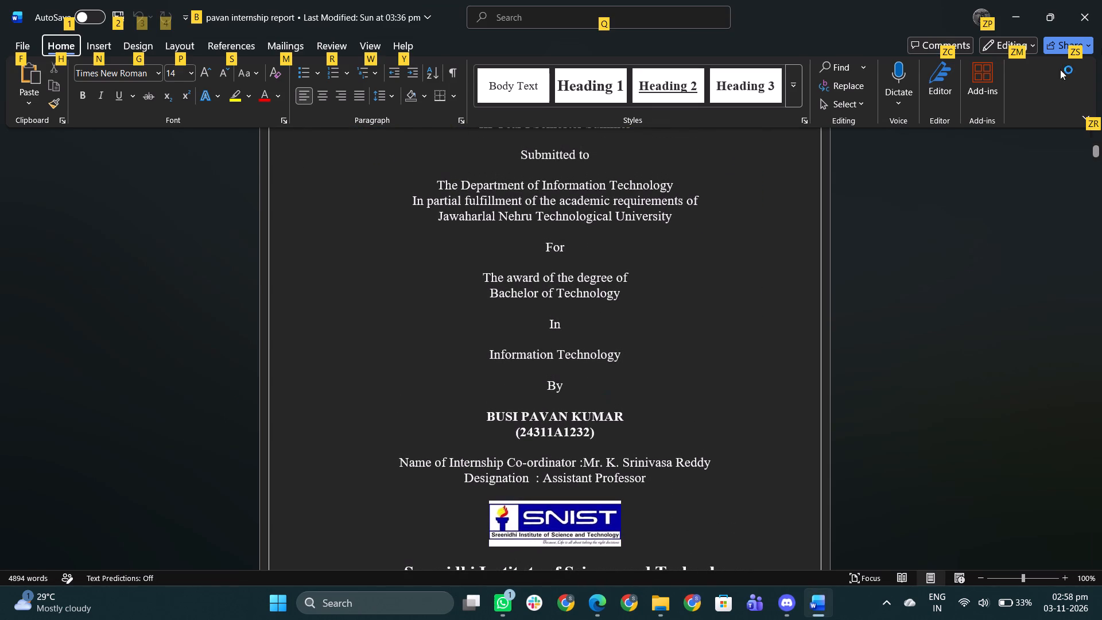
click(1078, 29)
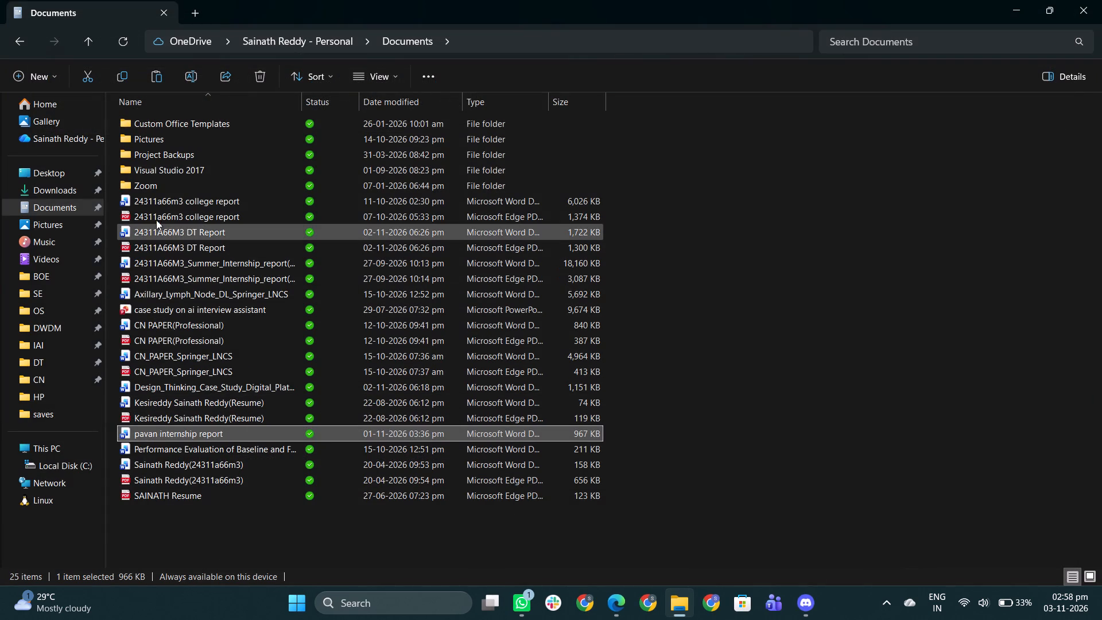
Go to the Downloads folder in File Explorer.
click(61, 191)
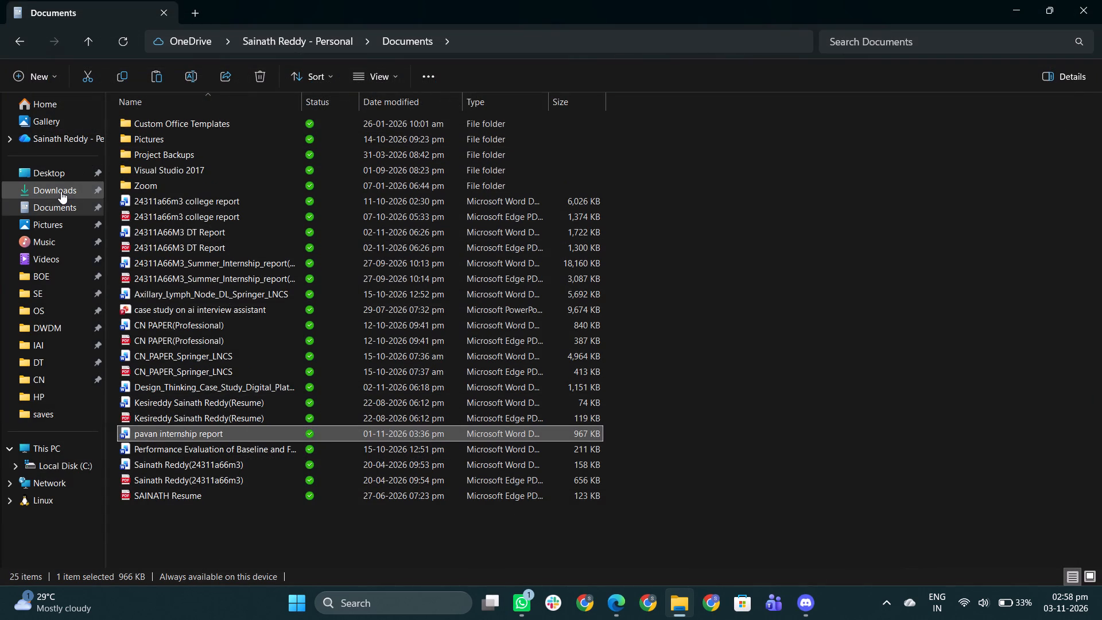
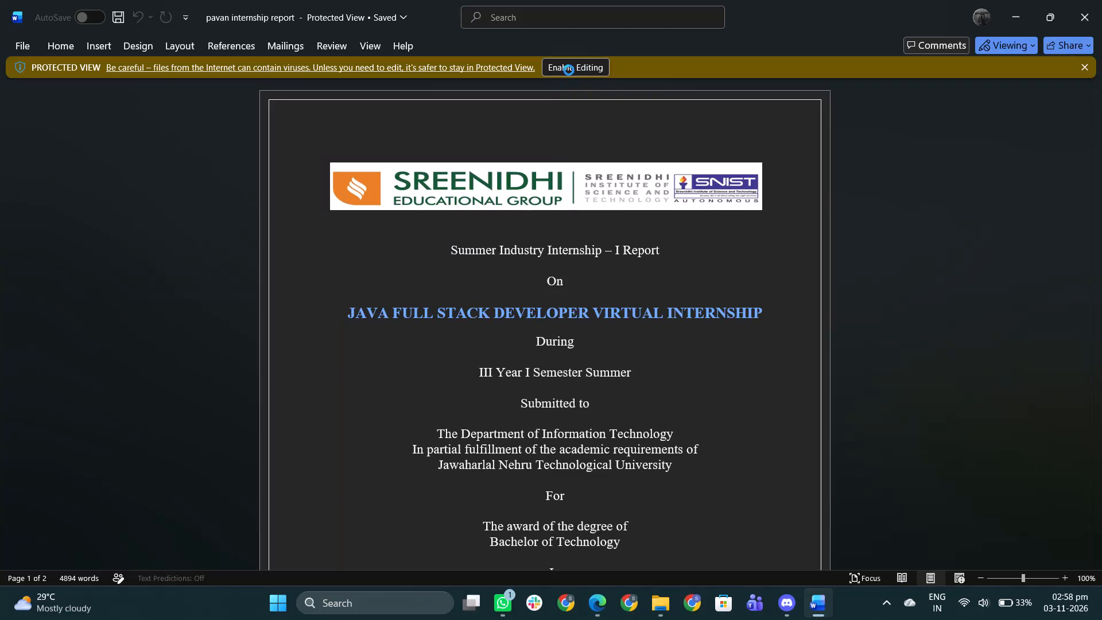
Check the cover page and the certificate page with its guide and coordinator details in the downloaded internship report.
scroll(561, 196, down, 3)
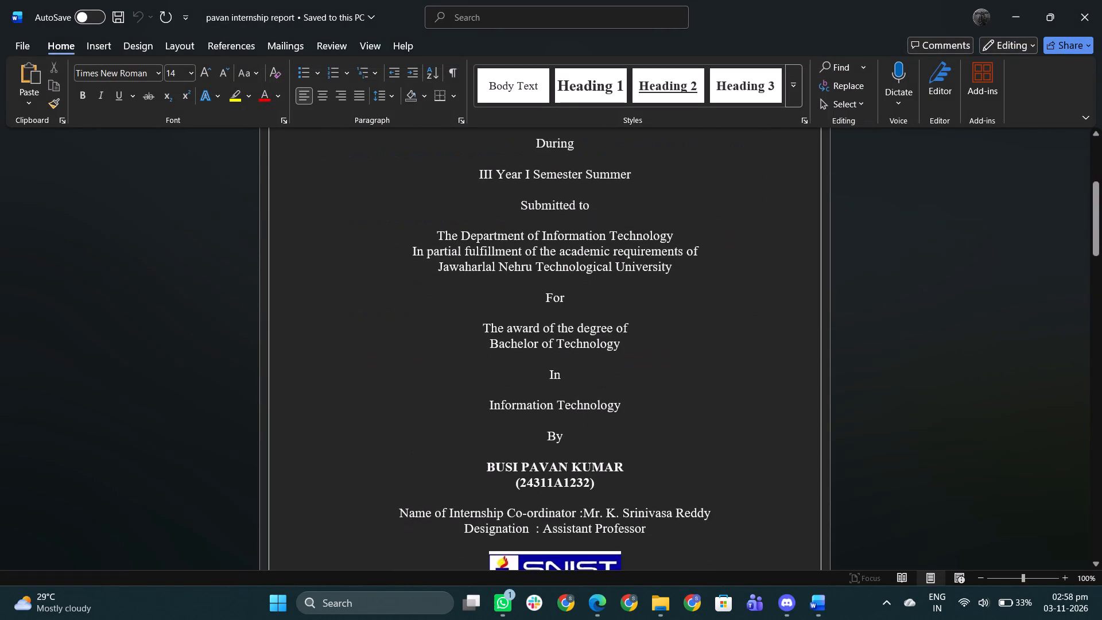
scroll(561, 196, down, 5)
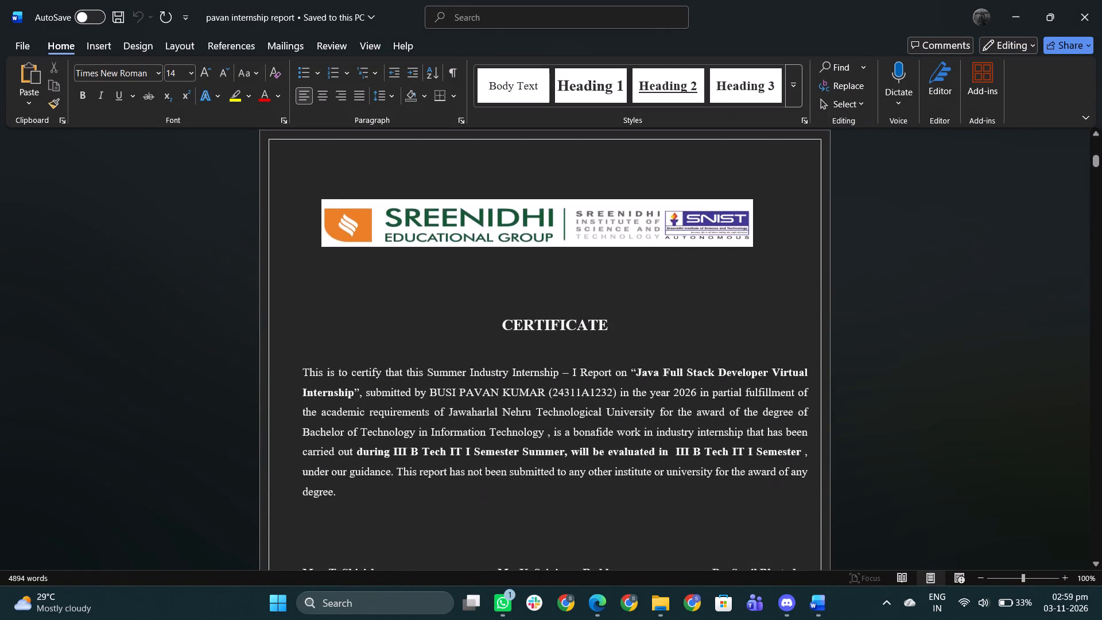
scroll(561, 196, down, 1)
scroll(561, 196, up, 1)
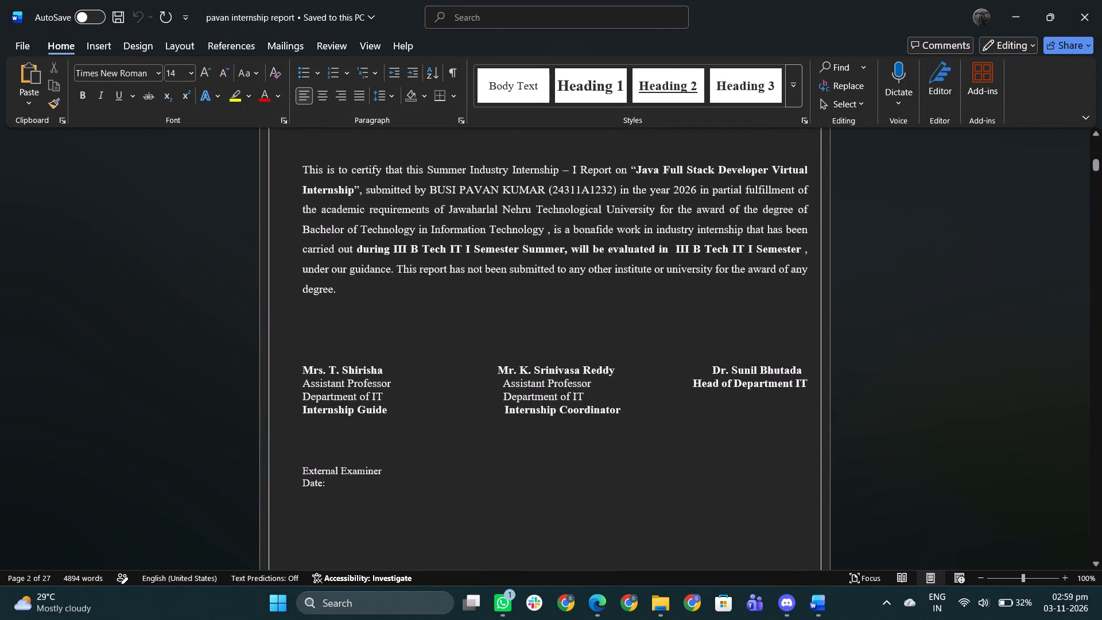
scroll(561, 196, up, 1)
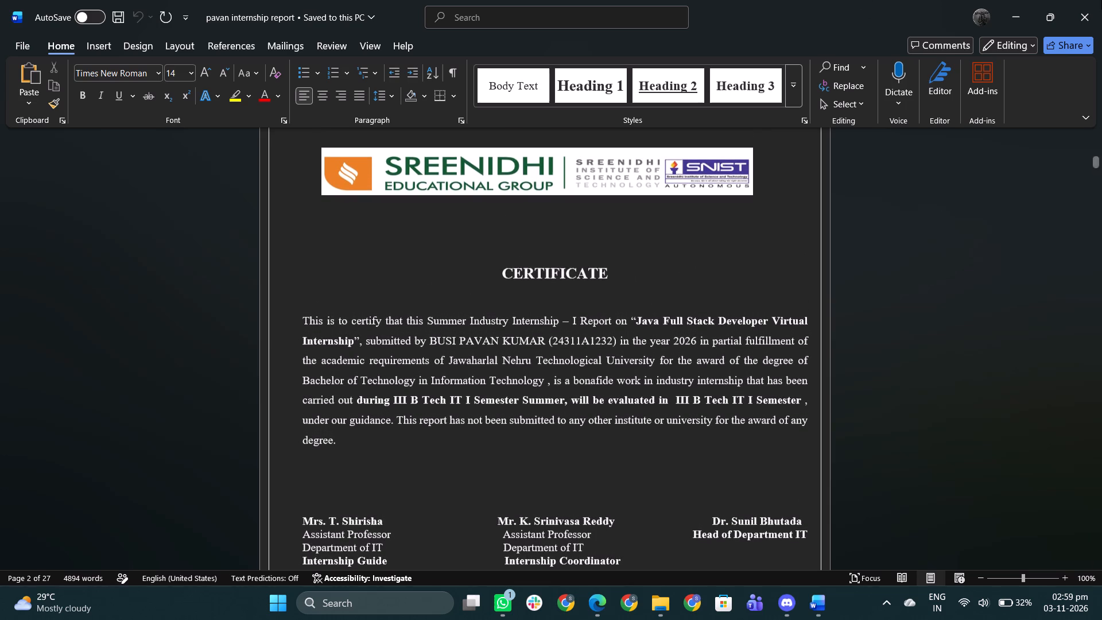
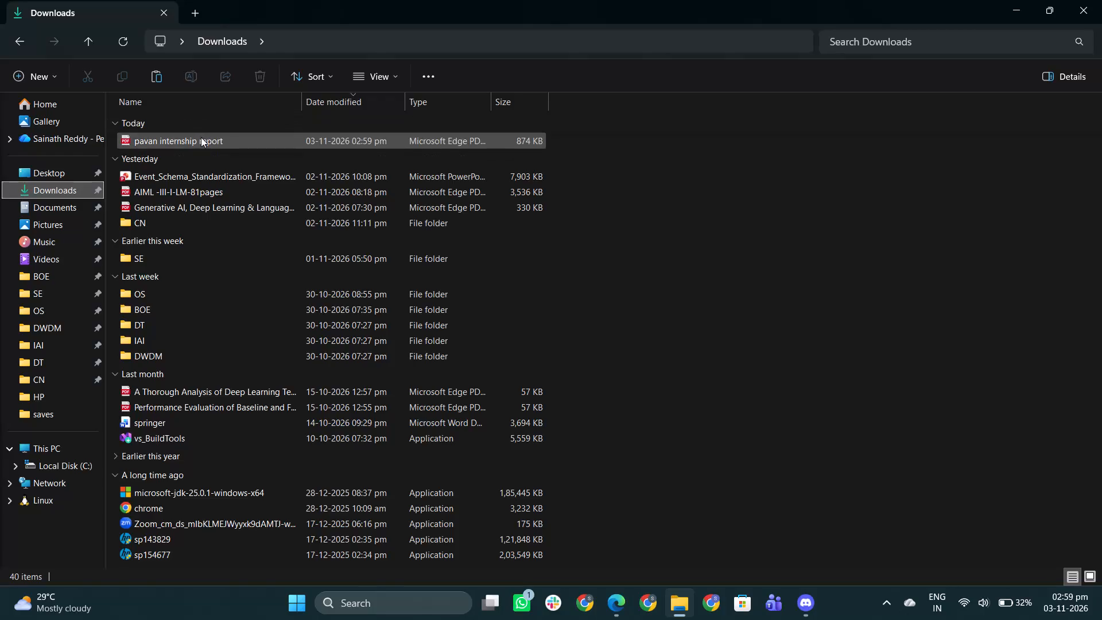
Select the "pavan internship report" PDF in the Downloads folder and bring up its available file actions.
click(201, 137)
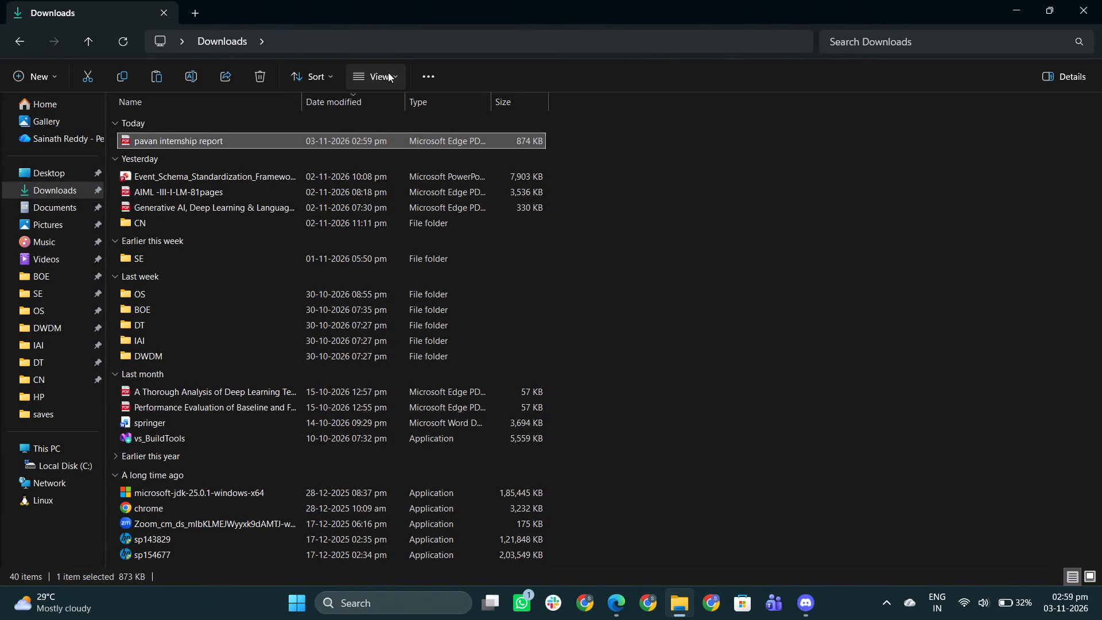
click(422, 72)
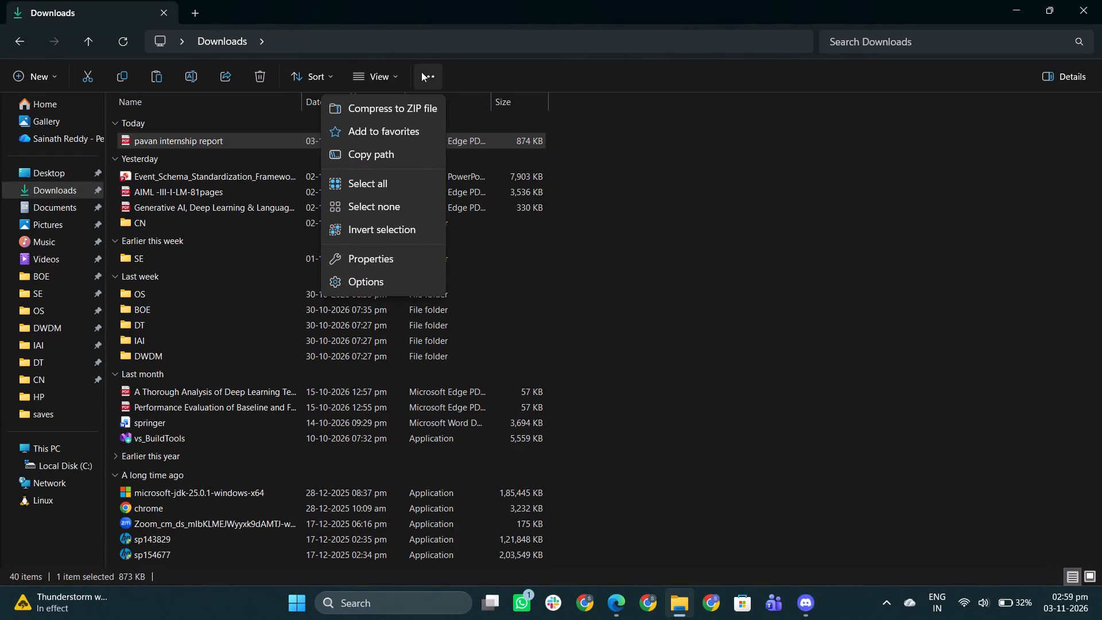
click(228, 142)
right_click(228, 142)
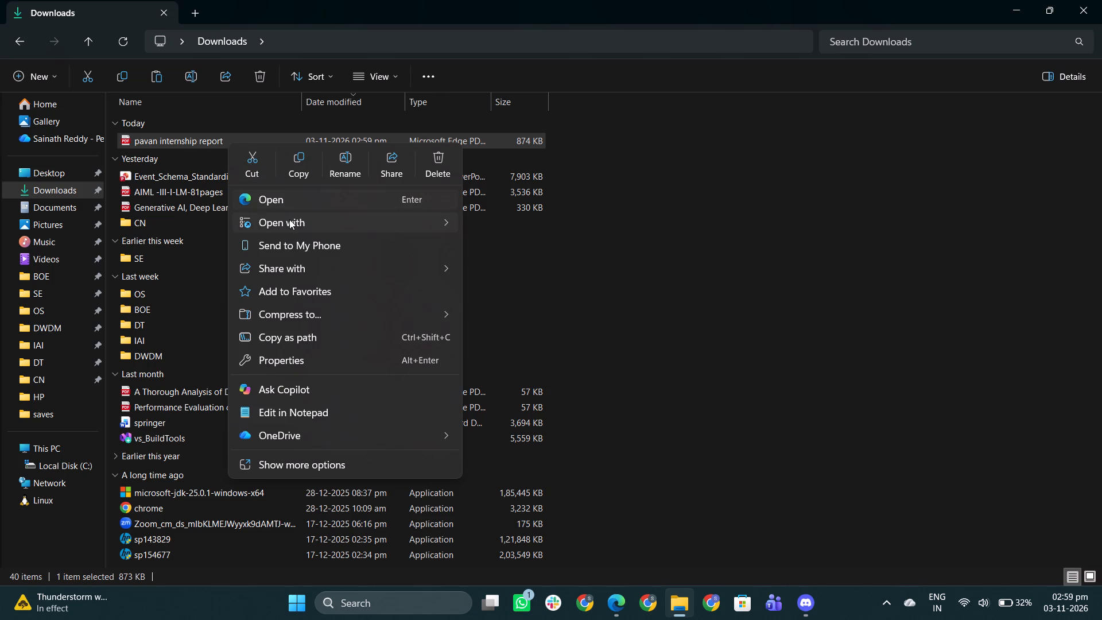
Open the "pavan internship report" PDF in Microsoft Edge, check its cover page, and close both open copies of the report.
click(290, 221)
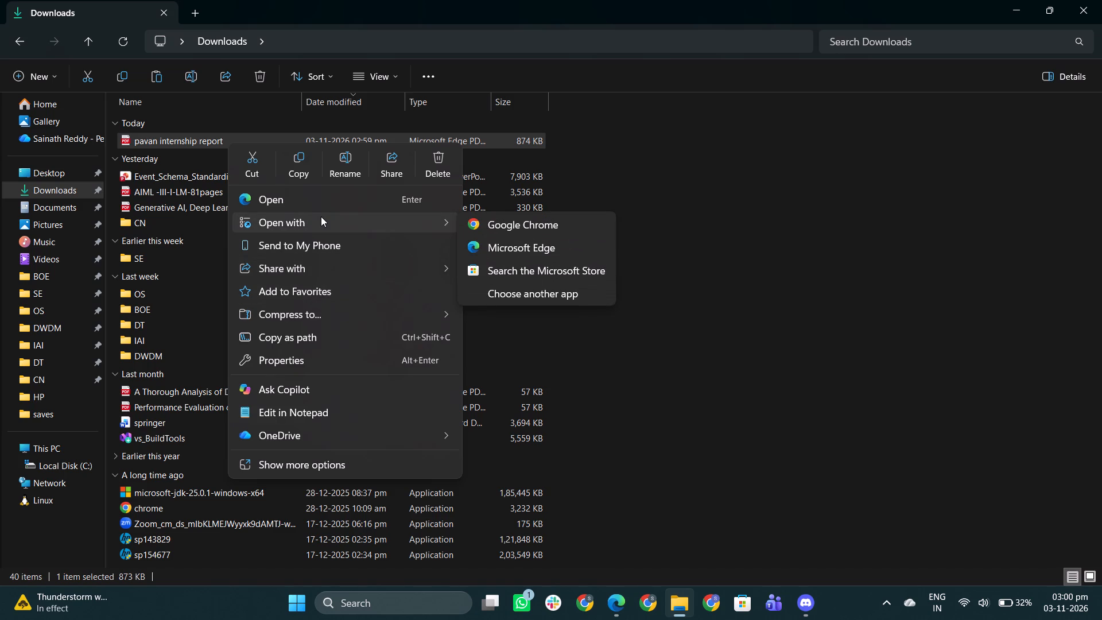
click(514, 245)
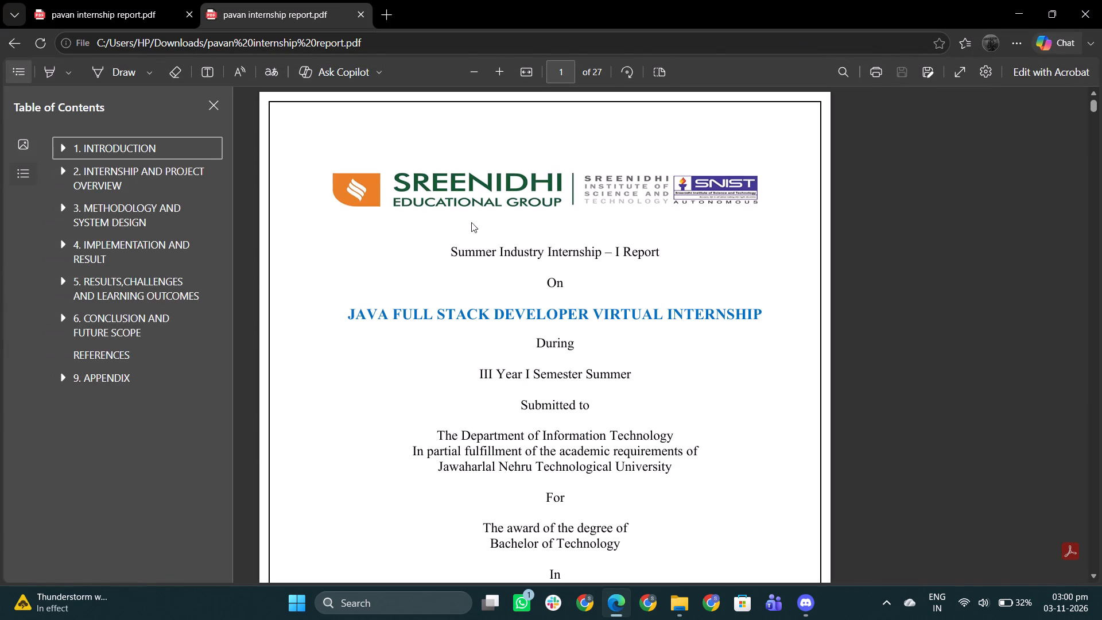
click(363, 13)
click(190, 14)
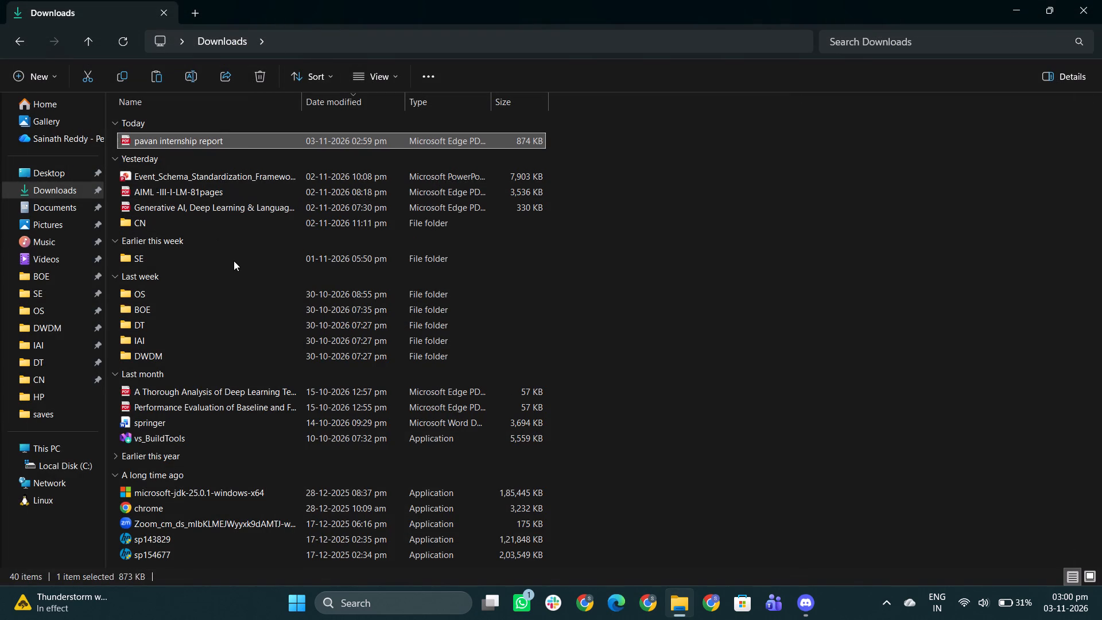
Close the Downloads folder window in File Explorer.
scroll(234, 261, down, 1)
scroll(234, 261, up, 4)
click(1101, 0)
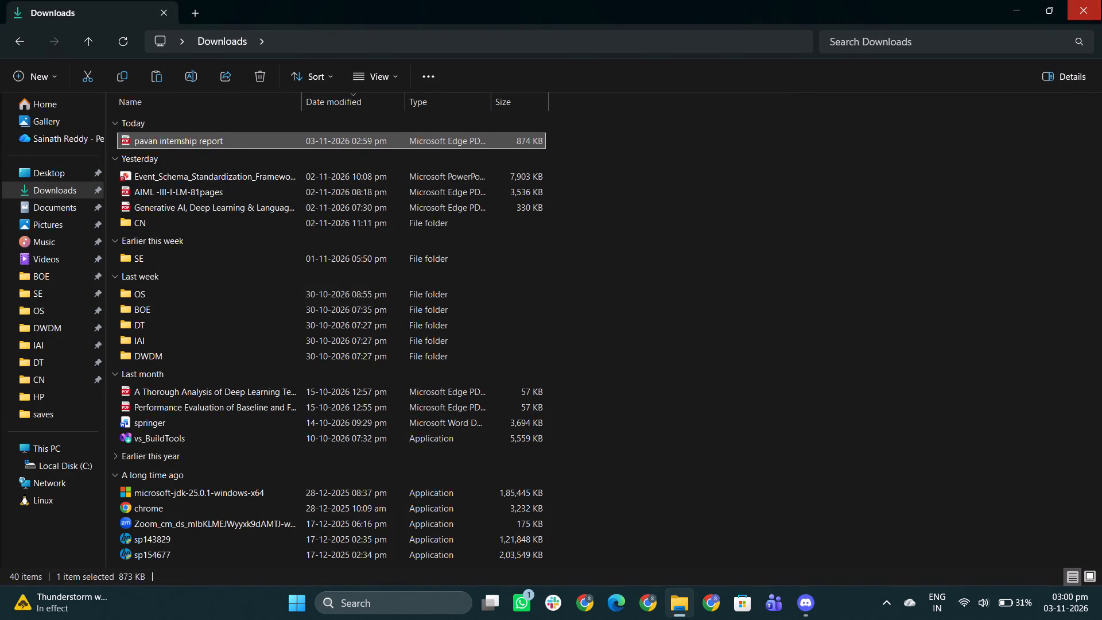
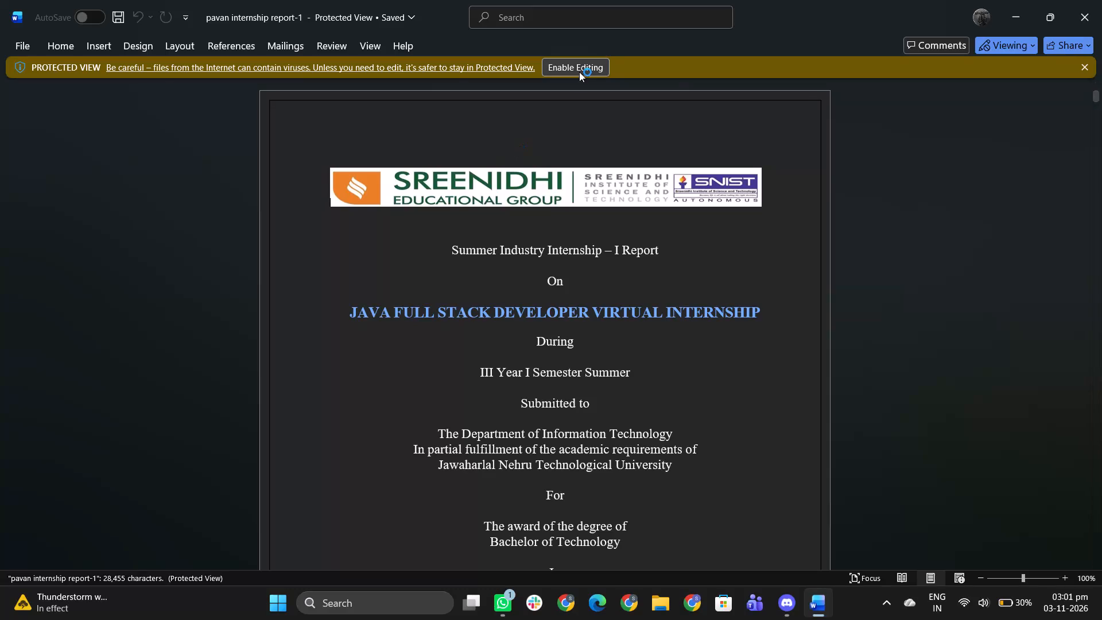
Enable editing of the "pavan internship report-1" document.
click(579, 72)
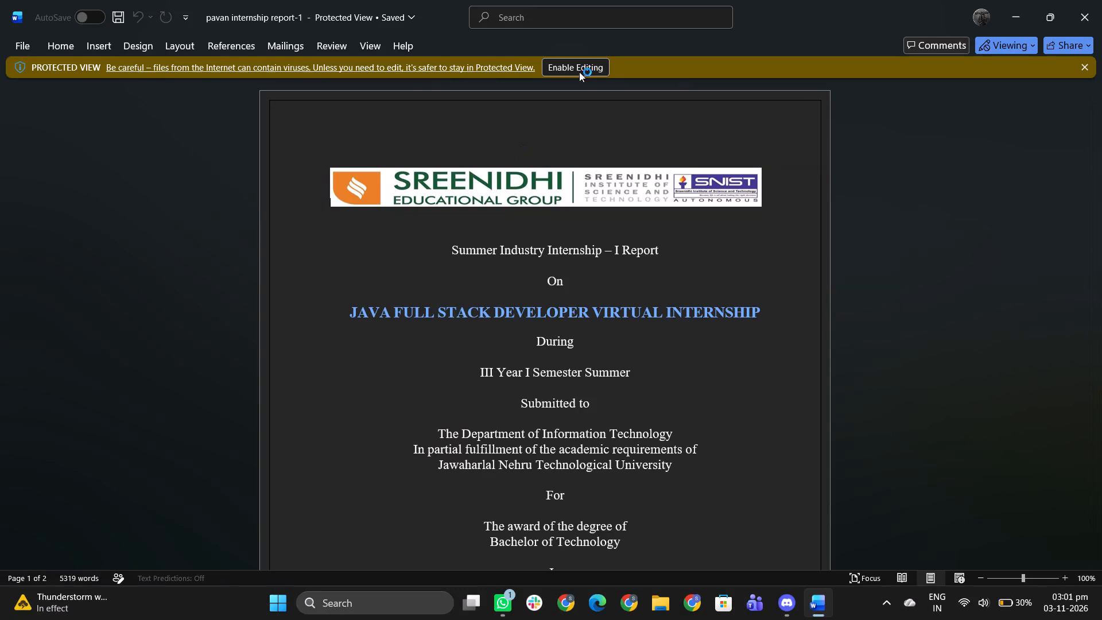
In the certificate page's signature block, move "Head of Department IT" above the department head's name.
scroll(576, 259, down, 3)
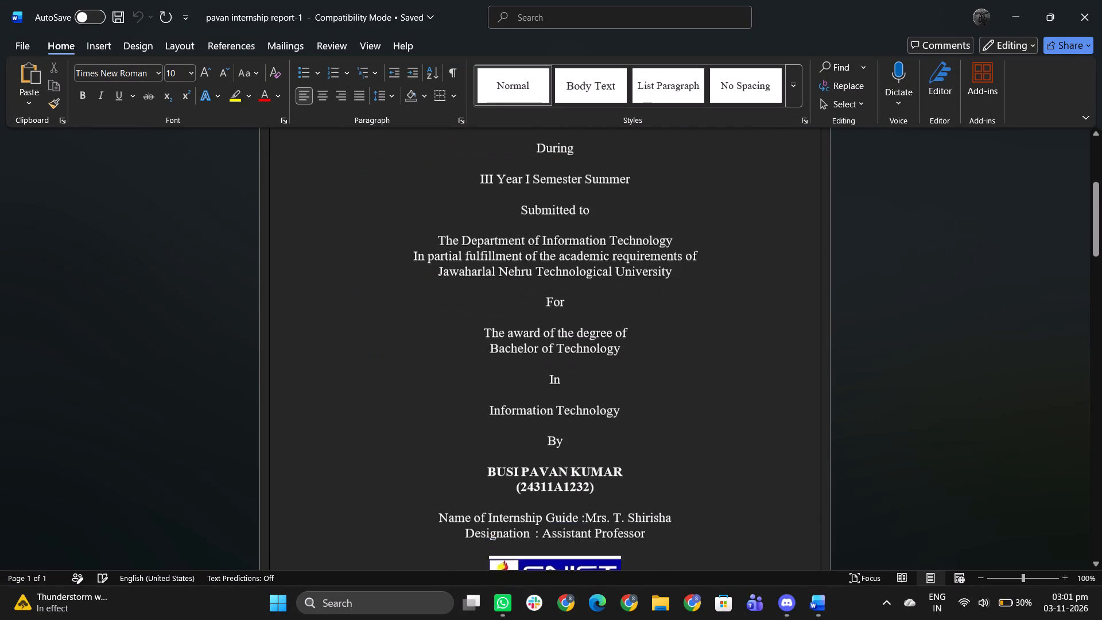
scroll(576, 259, down, 4)
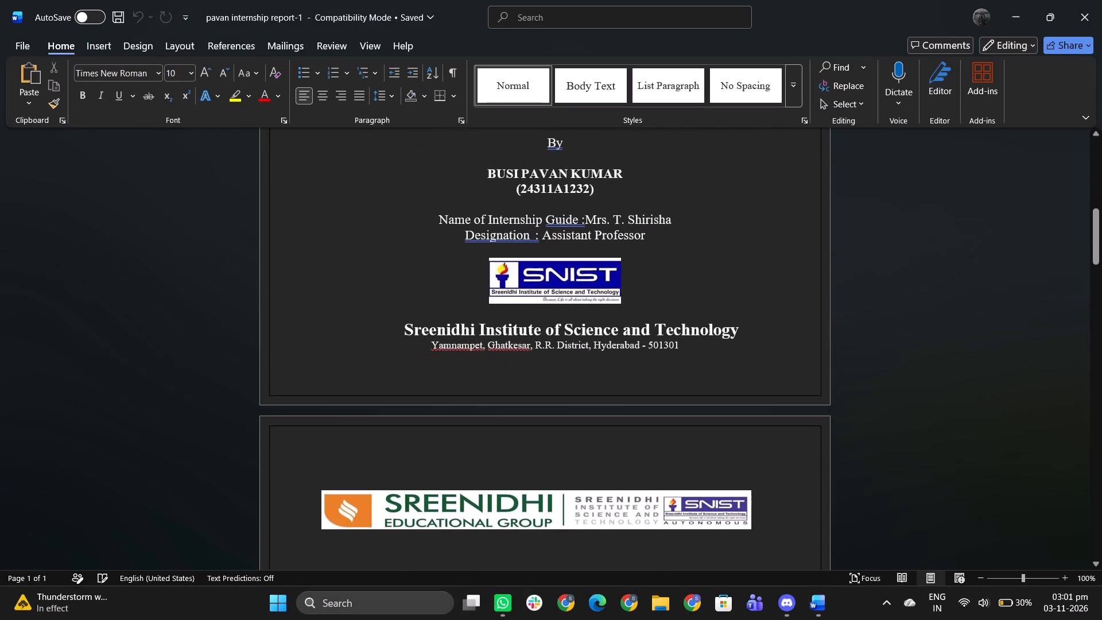
scroll(576, 259, down, 3)
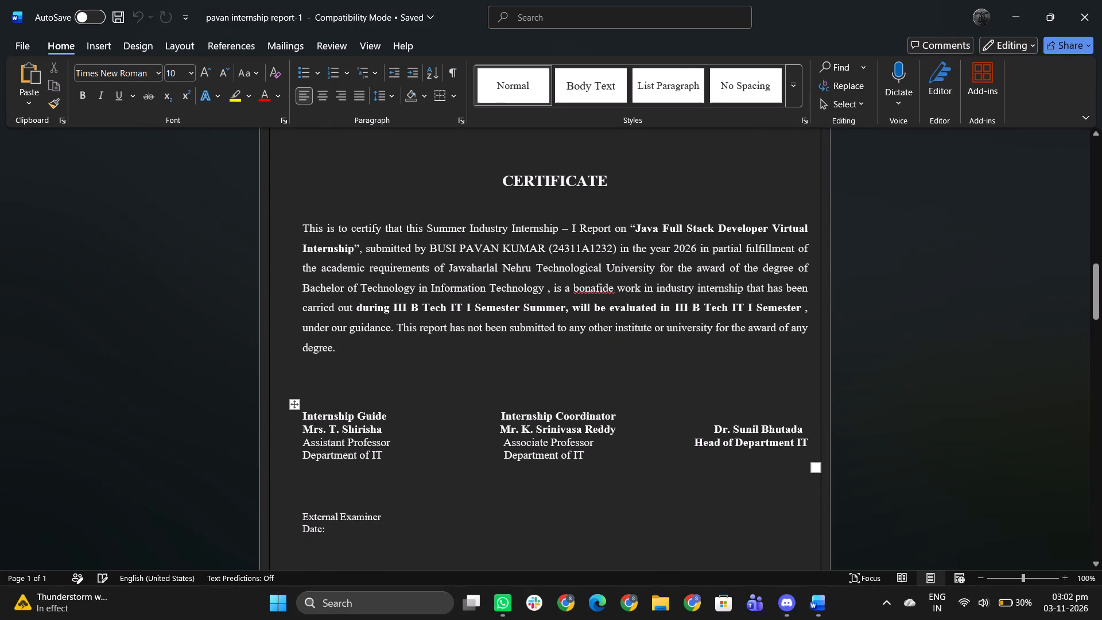
drag(695, 442, 756, 436)
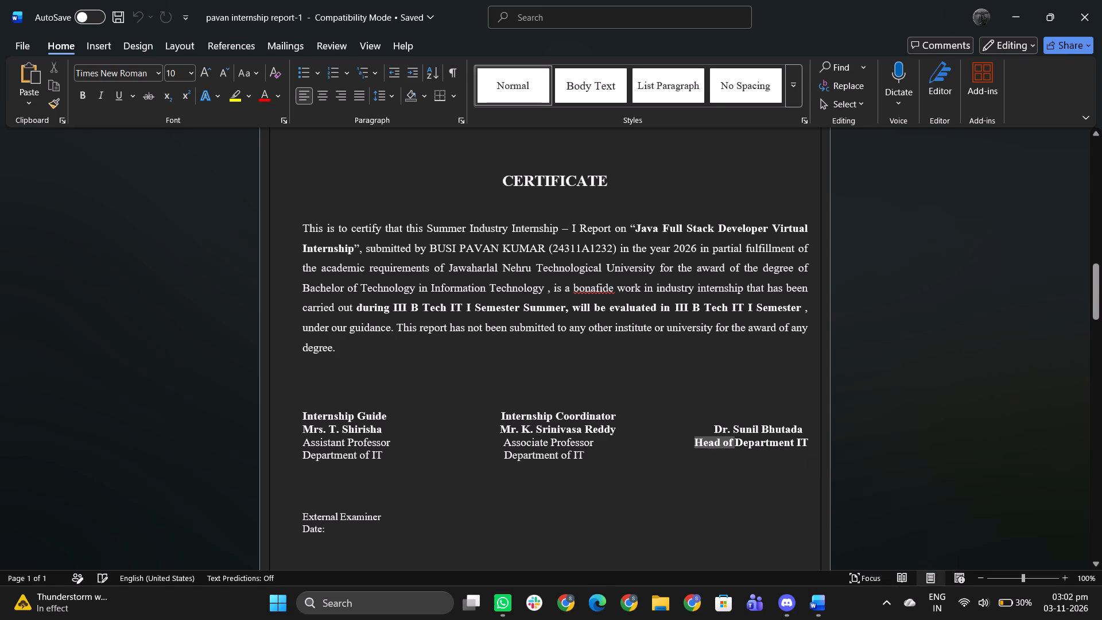
drag(756, 436, 807, 445)
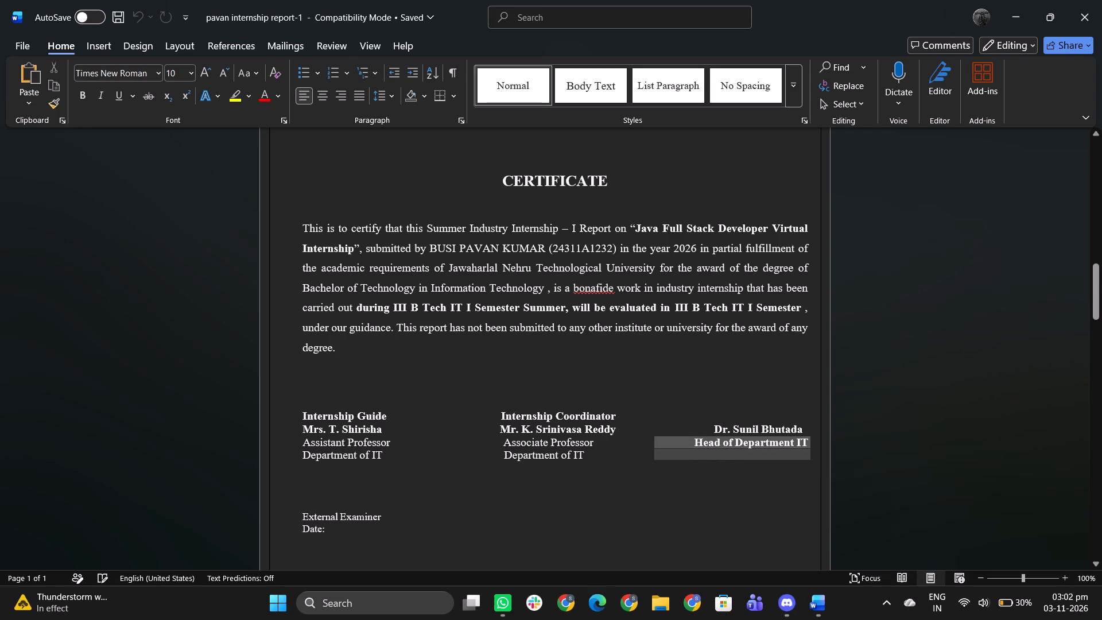
drag(807, 445, 808, 445)
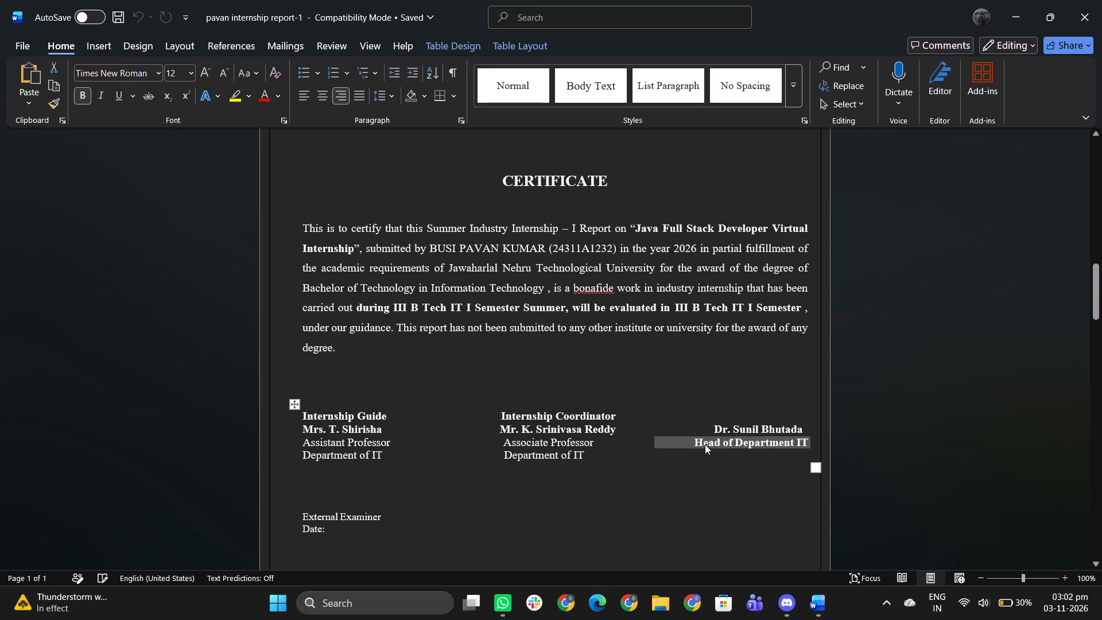
Copy "Head of Department IT" onto the blank line above the department head's name, indenting it with spaces to line up with the text below.
key(shift+Left)
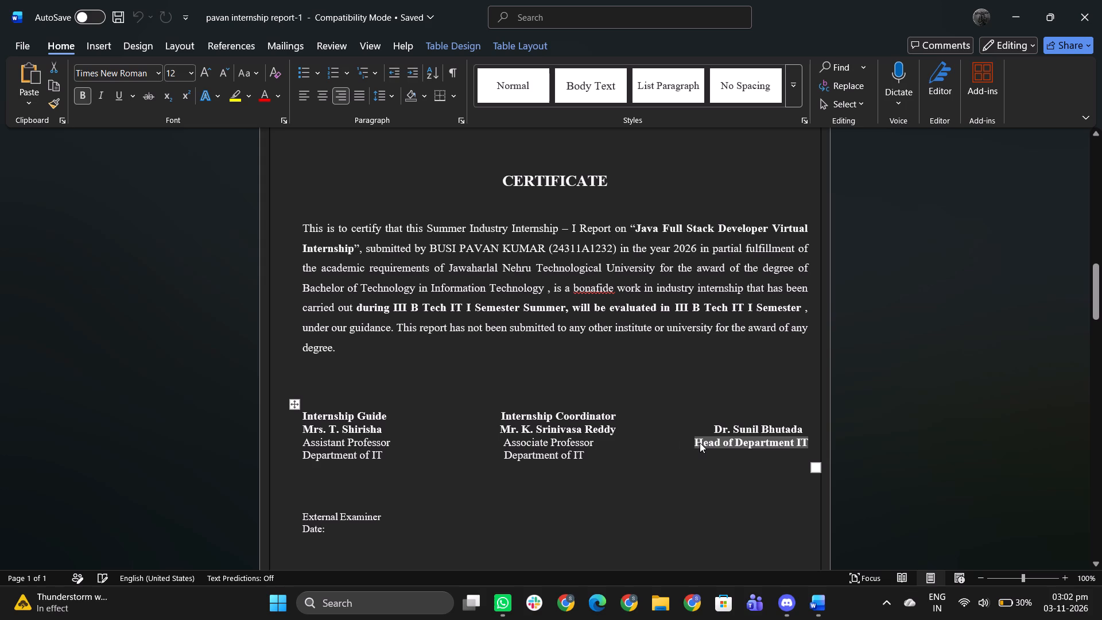
key(ctrl+c)
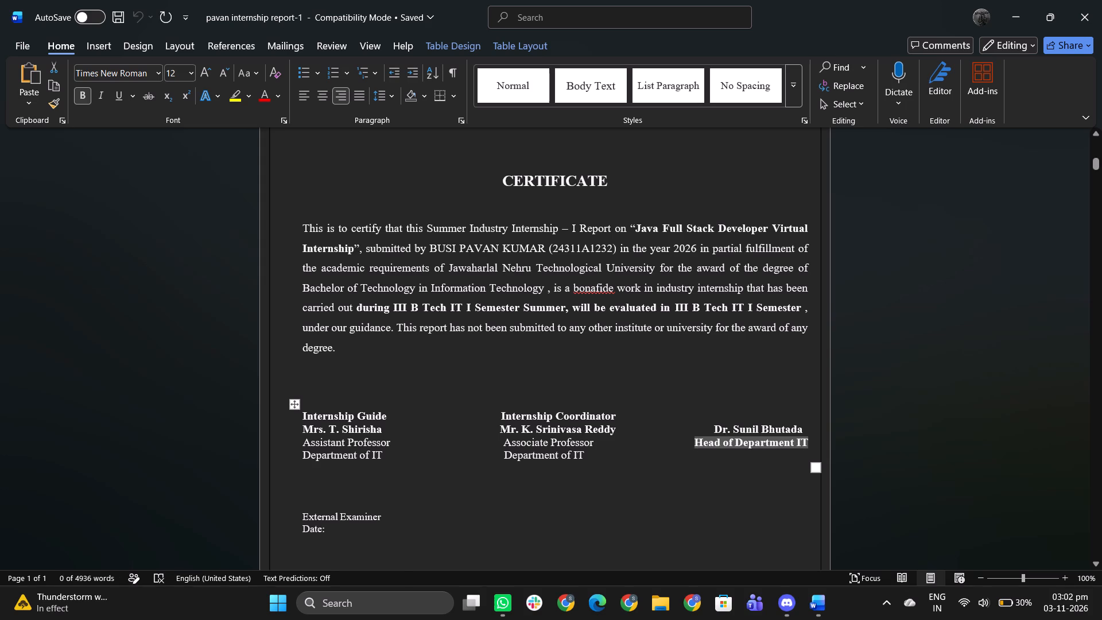
click(714, 410)
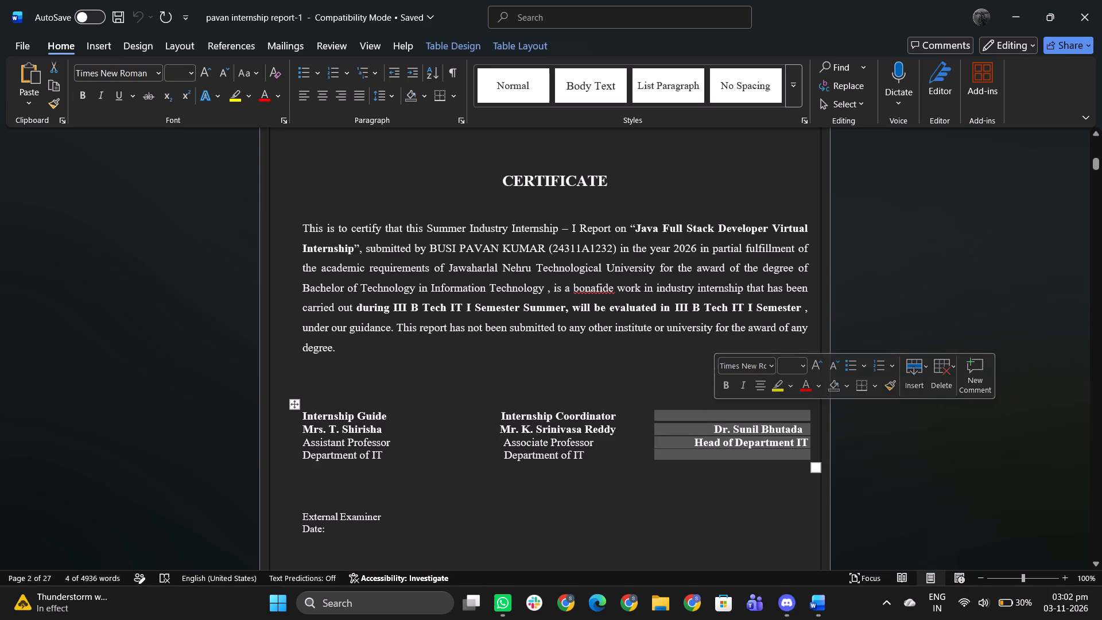
click(704, 422)
click(711, 420)
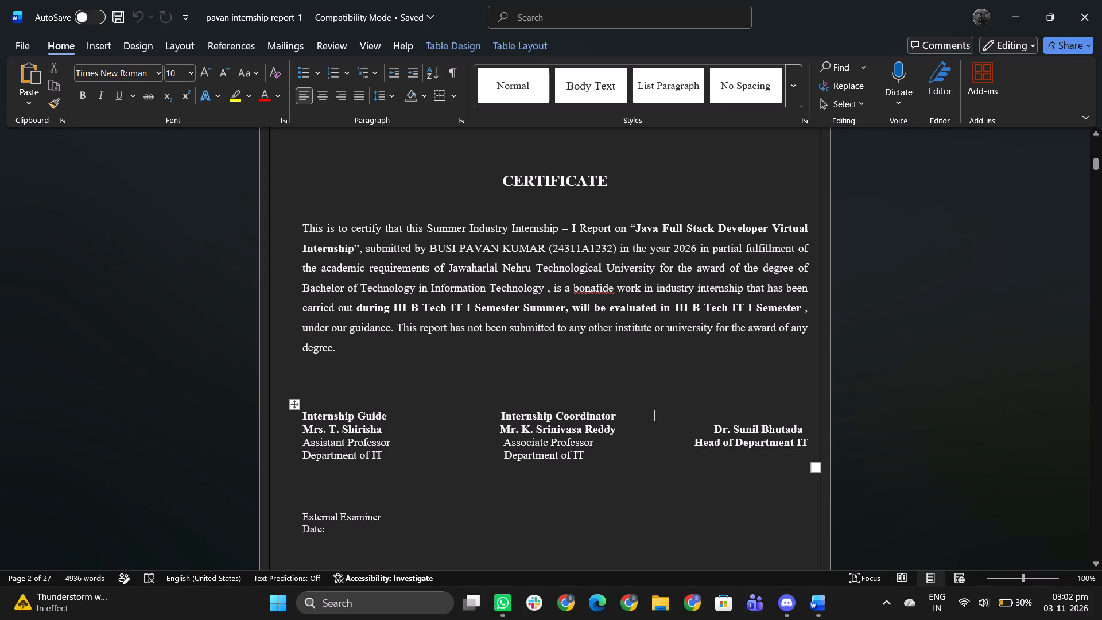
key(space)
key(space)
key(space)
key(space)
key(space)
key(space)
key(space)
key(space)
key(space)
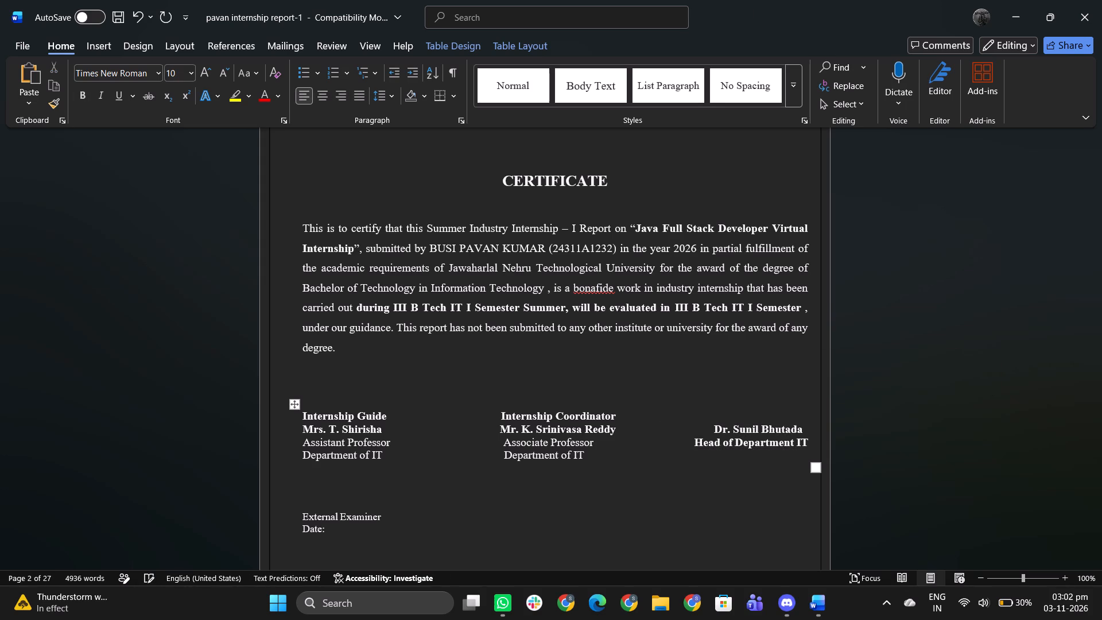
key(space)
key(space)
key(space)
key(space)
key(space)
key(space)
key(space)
key(ctrl+v)
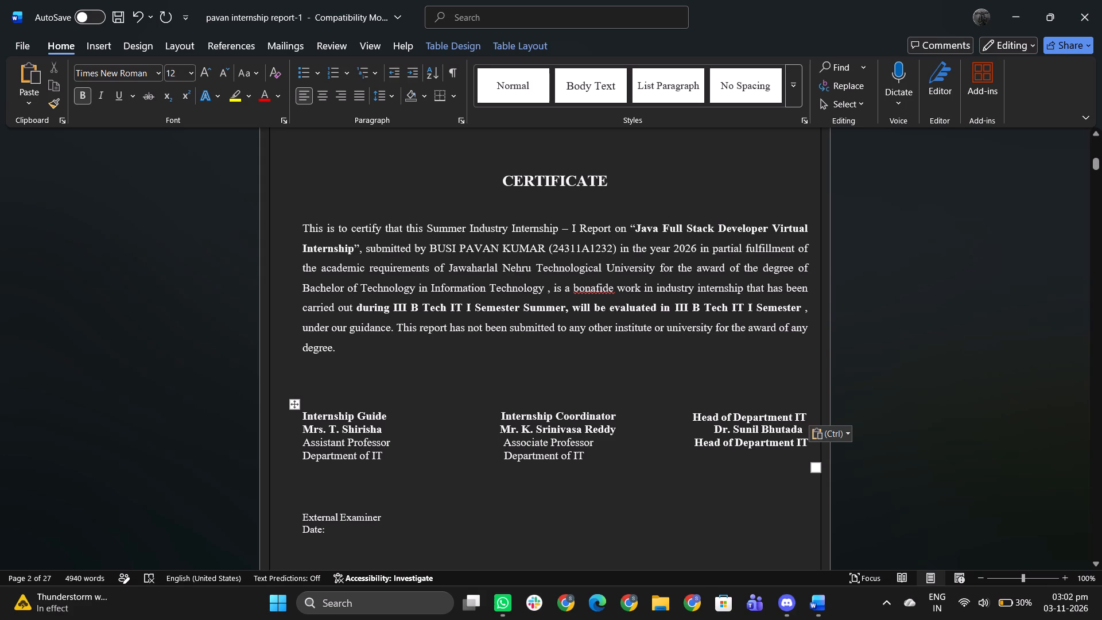
Delete the original "Head of Department IT" line below the department head's name in the signature block.
click(808, 447)
key(BackSpace)
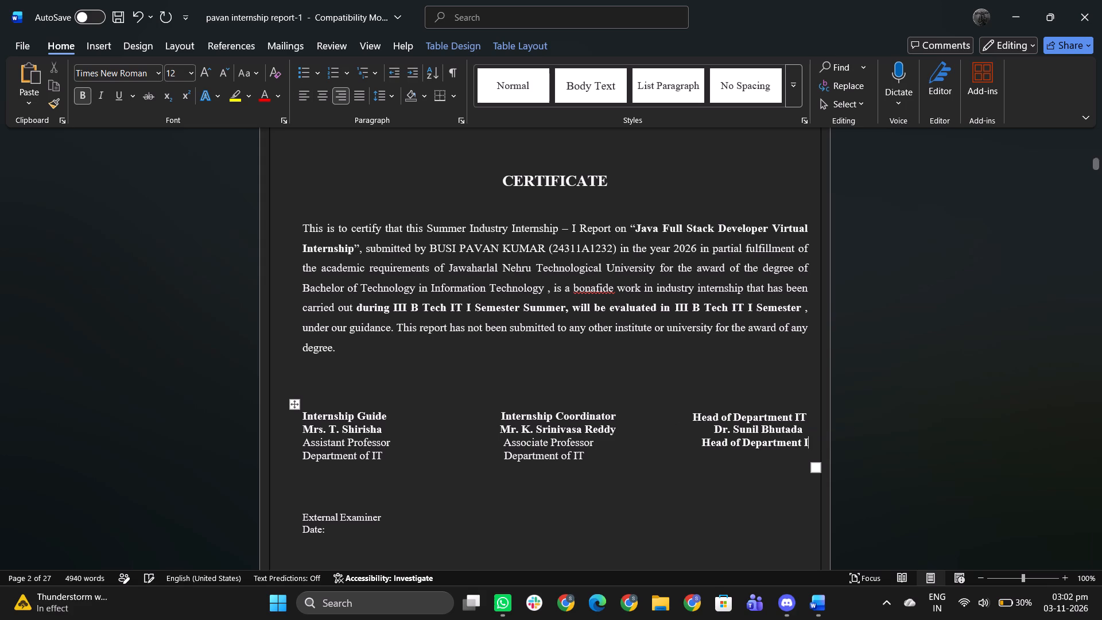
key(BackSpace)
key(BackSpace)
key(BackSpace)
key(BackSpace)
key(BackSpace)
key(BackSpace)
key(BackSpace)
key(BackSpace)
key(BackSpace)
key(BackSpace)
key(BackSpace)
key(BackSpace)
key(BackSpace)
key(BackSpace)
key(BackSpace)
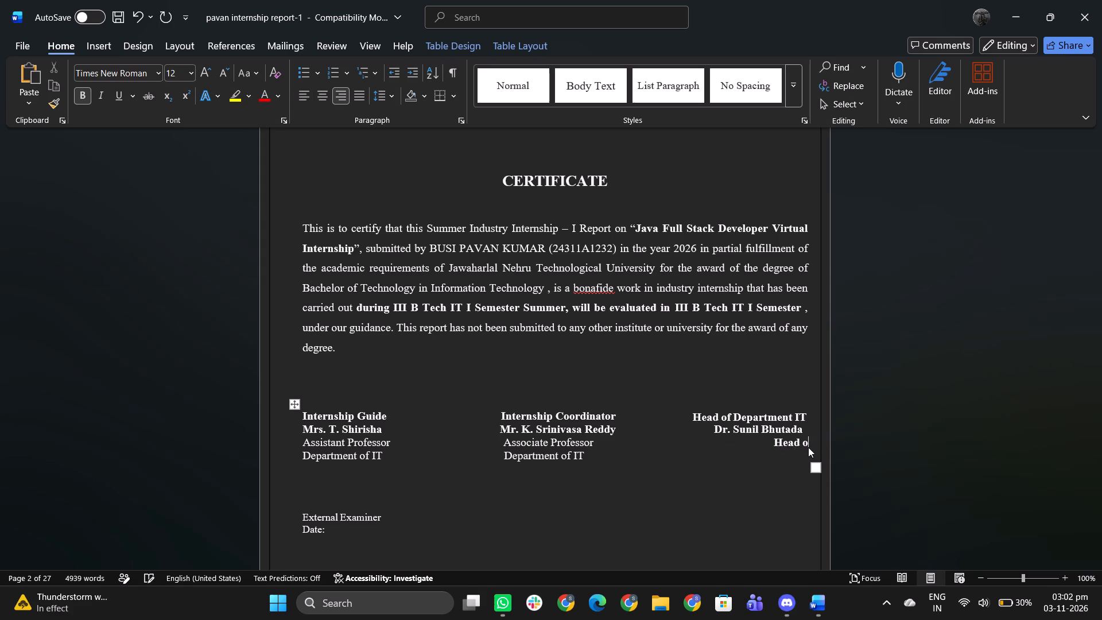
key(BackSpace)
key(BackSpace)
key(BackSpace)
key(BackSpace)
key(BackSpace)
Adjust the spacing before the department head's name so it sits centred beneath "Head of Department IT".
click(710, 433)
key(BackSpace)
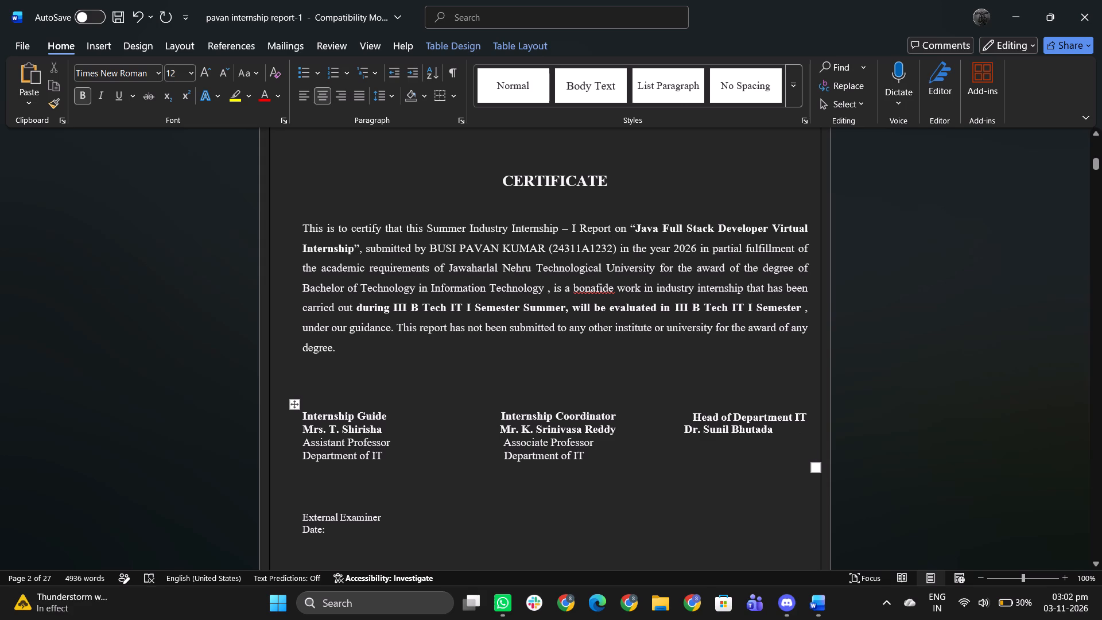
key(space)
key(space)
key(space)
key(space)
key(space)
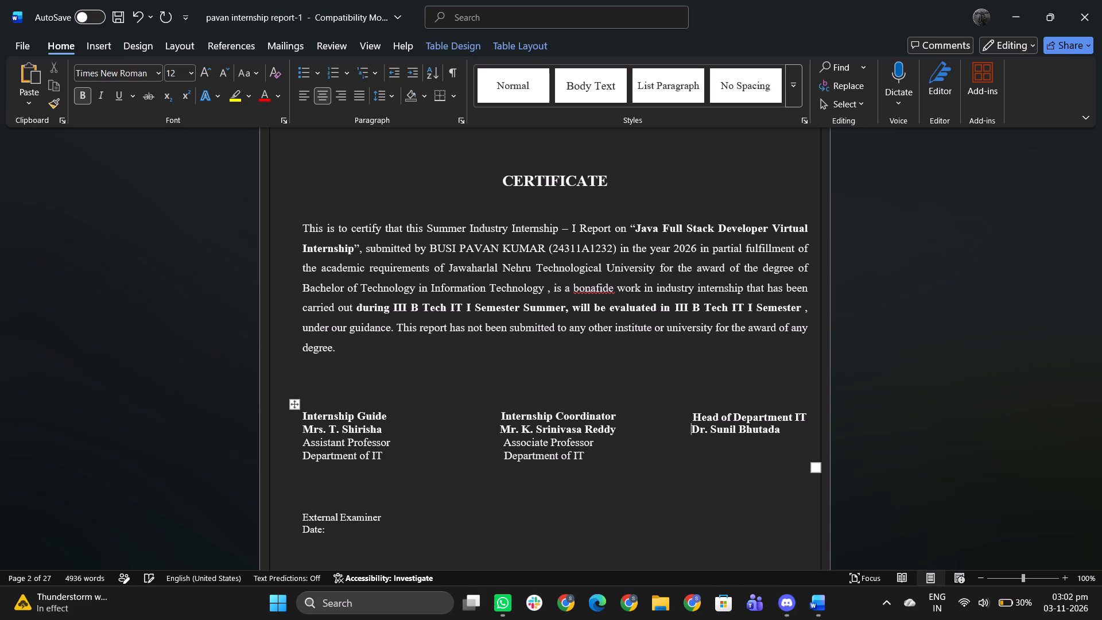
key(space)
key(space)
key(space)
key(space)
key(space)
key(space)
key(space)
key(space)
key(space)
click(742, 463)
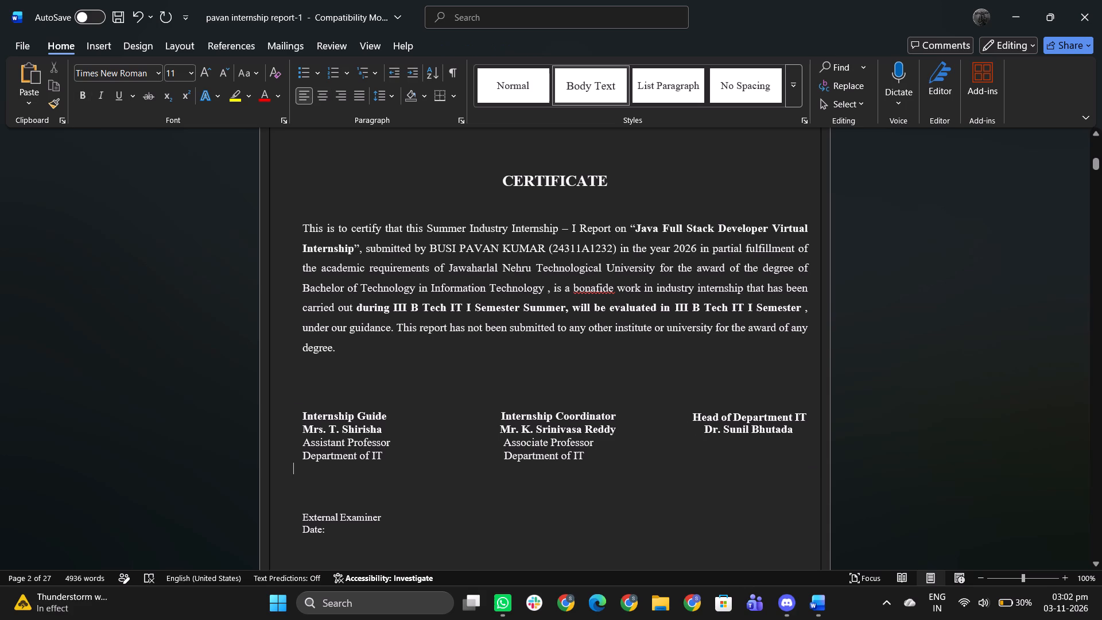
Place the cursor on the blank line directly above "External Examiner" on the certificate page.
scroll(613, 493, down, 3)
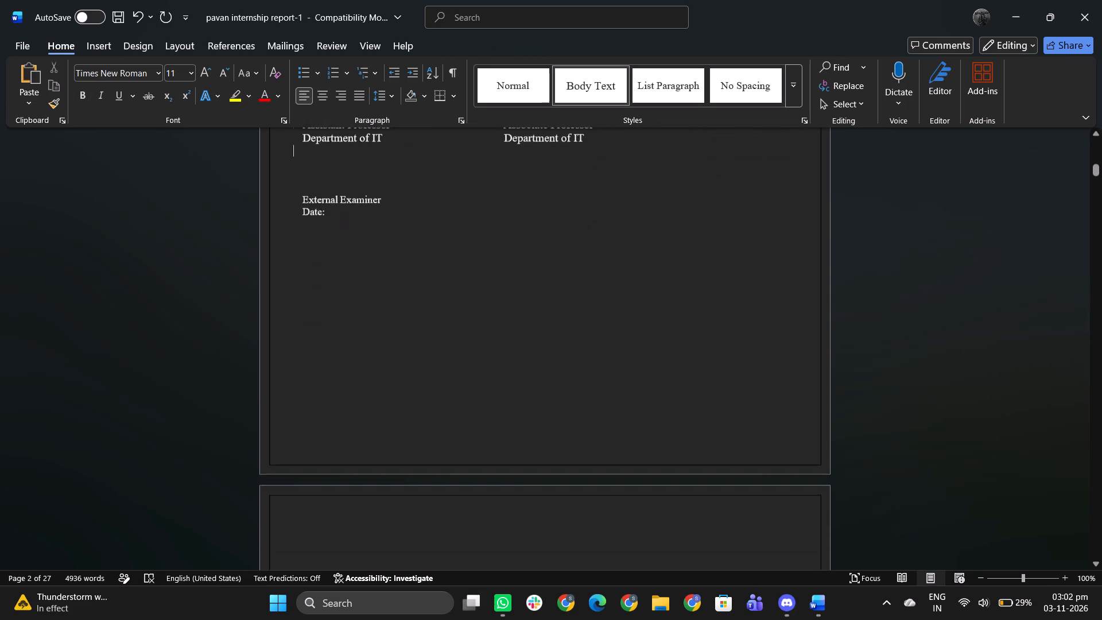
scroll(613, 493, down, 2)
scroll(613, 493, up, 5)
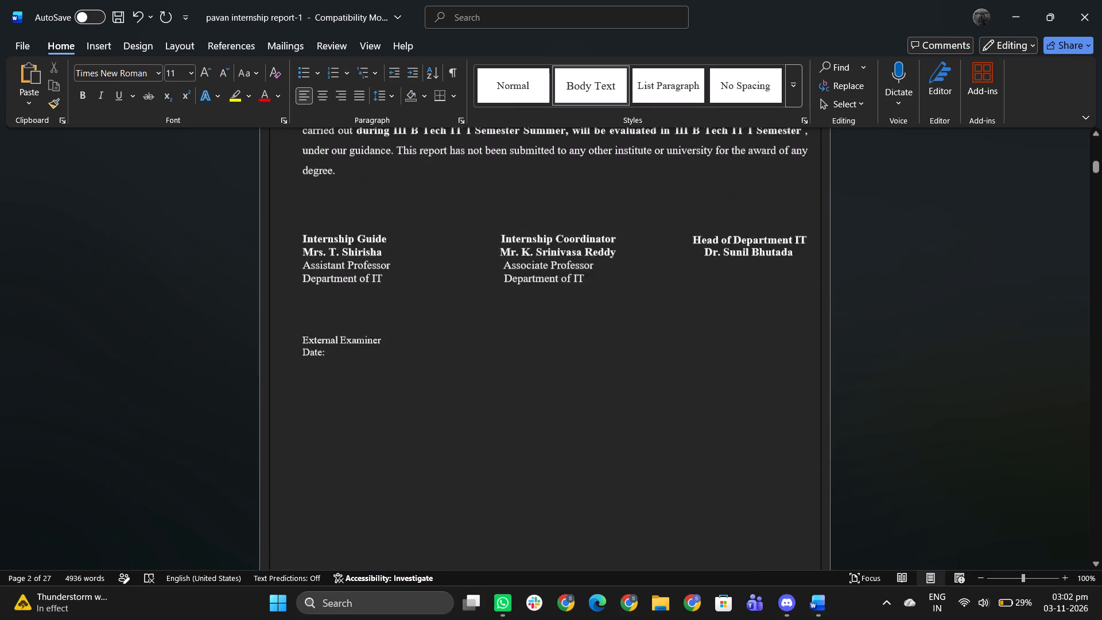
scroll(613, 493, up, 1)
click(303, 356)
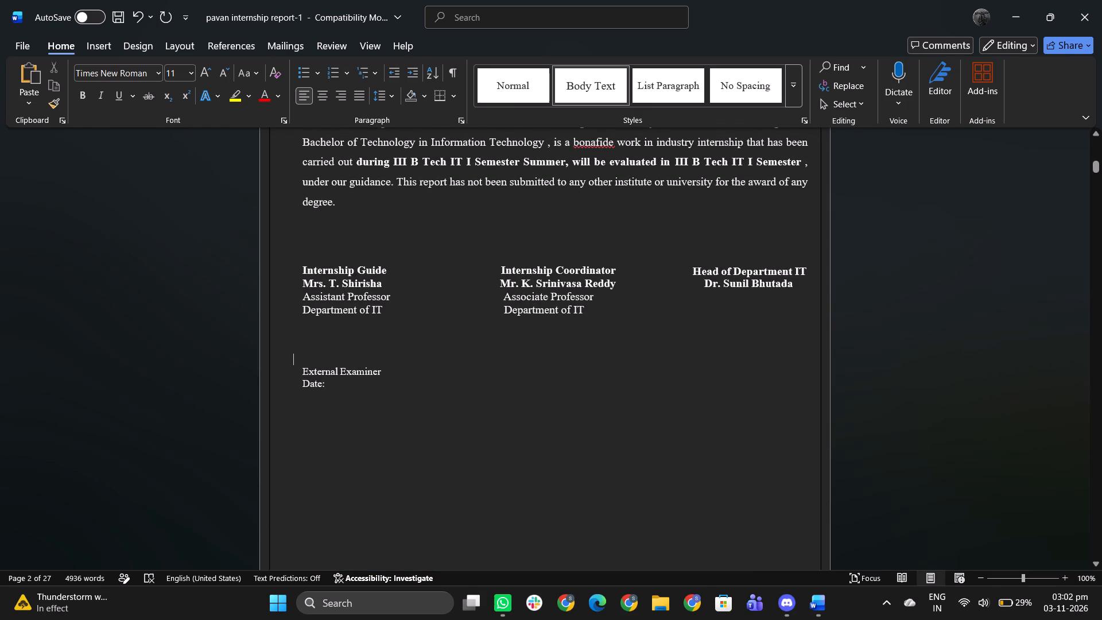
Add three blank lines above "External Examiner" on the certificate page.
key(Return)
key(Return)
key(Return)
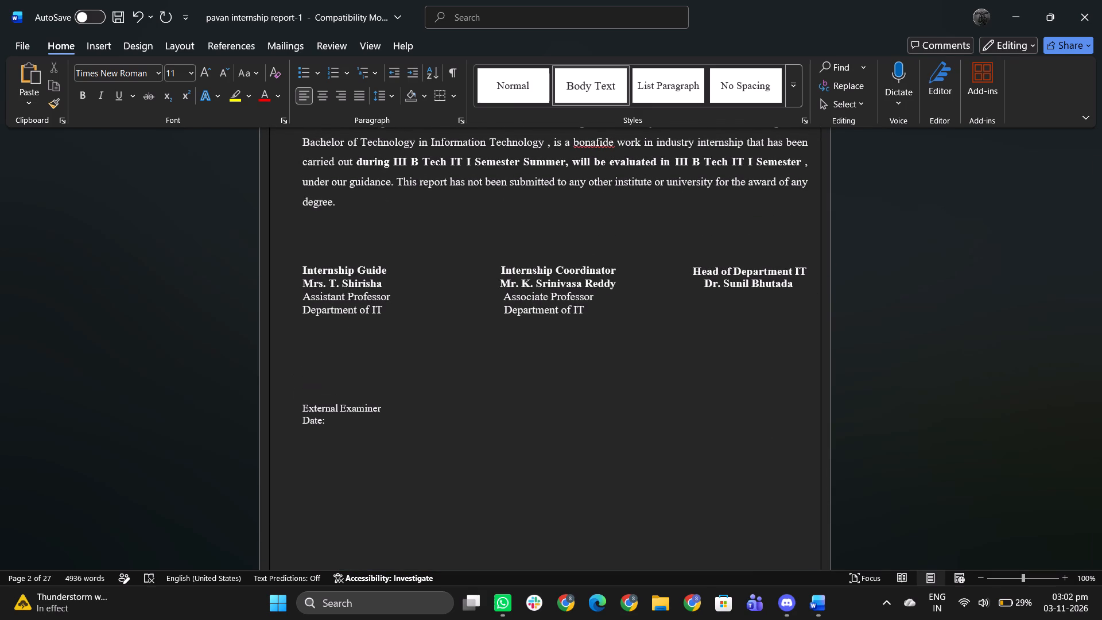
Align the "Associate Professor" line with the start of the coordinator's name in the certificate's signature block, using leading spaces.
scroll(522, 386, down, 1)
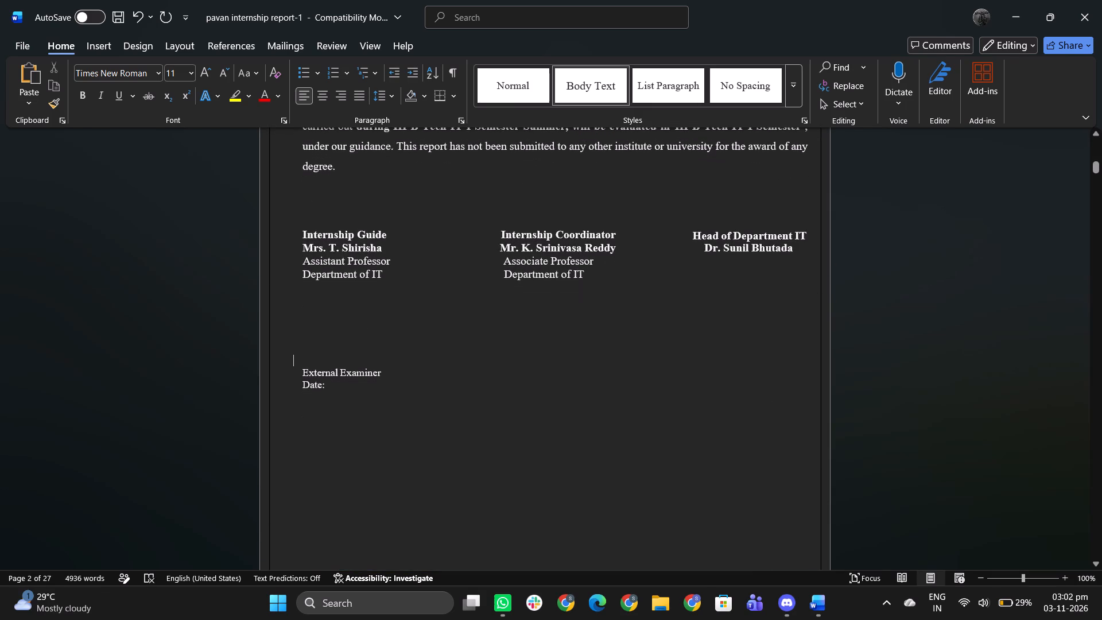
click(505, 263)
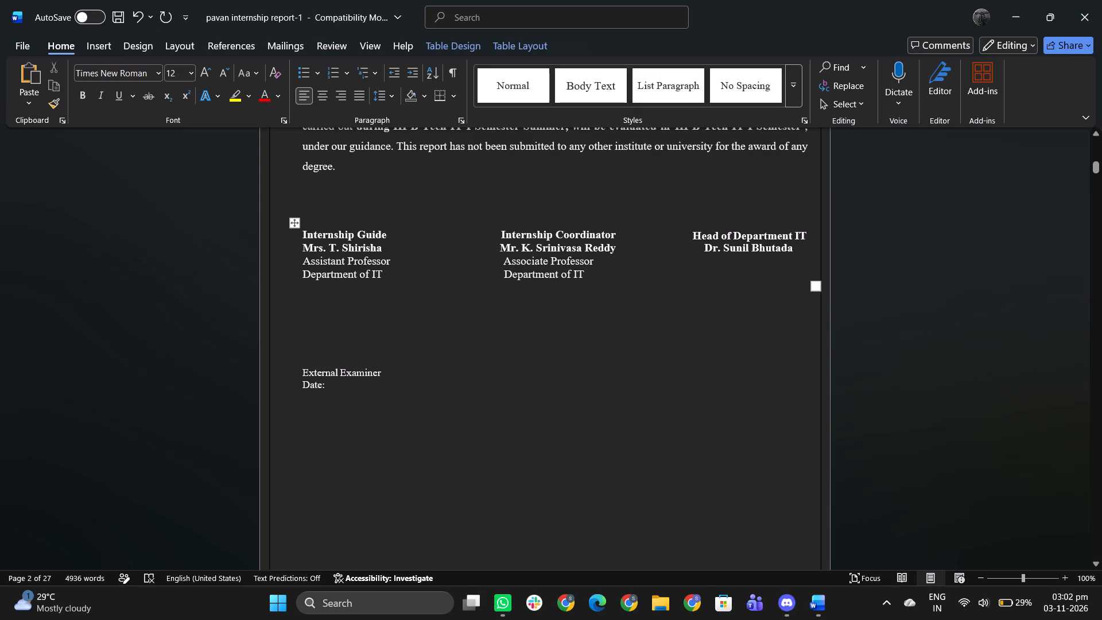
key(BackSpace)
key(space)
key(space)
key(space)
key(space)
key(space)
key(space)
key(space)
key(space)
key(space)
key(space)
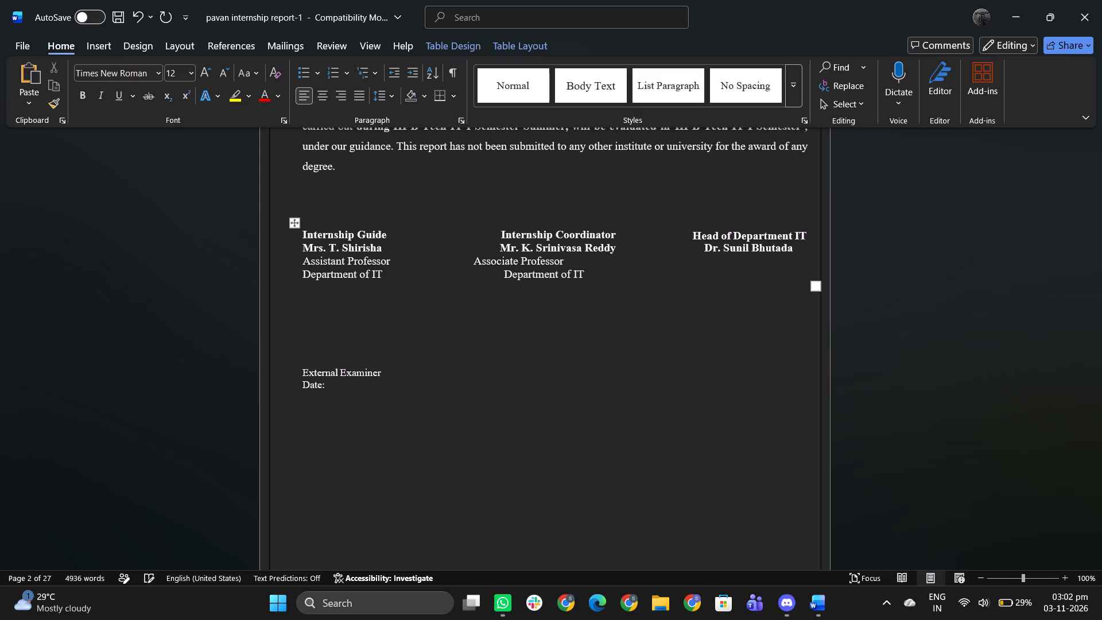
key(space)
key(space)
key(space)
key(space)
key(space)
key(space)
key(space)
key(space)
key(space)
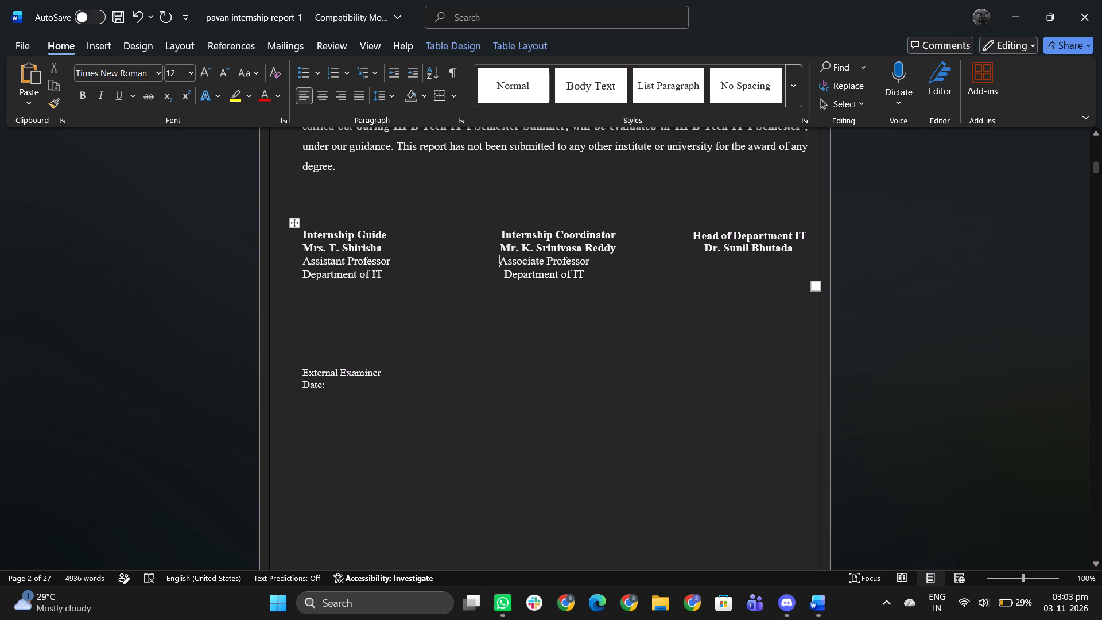
Align the coordinator's "Department of IT" line with the start of the "Associate Professor" line, using leading spaces.
click(504, 275)
key(BackSpace)
key(space)
key(space)
key(space)
key(space)
key(space)
key(space)
key(space)
key(space)
key(space)
key(space)
key(space)
key(space)
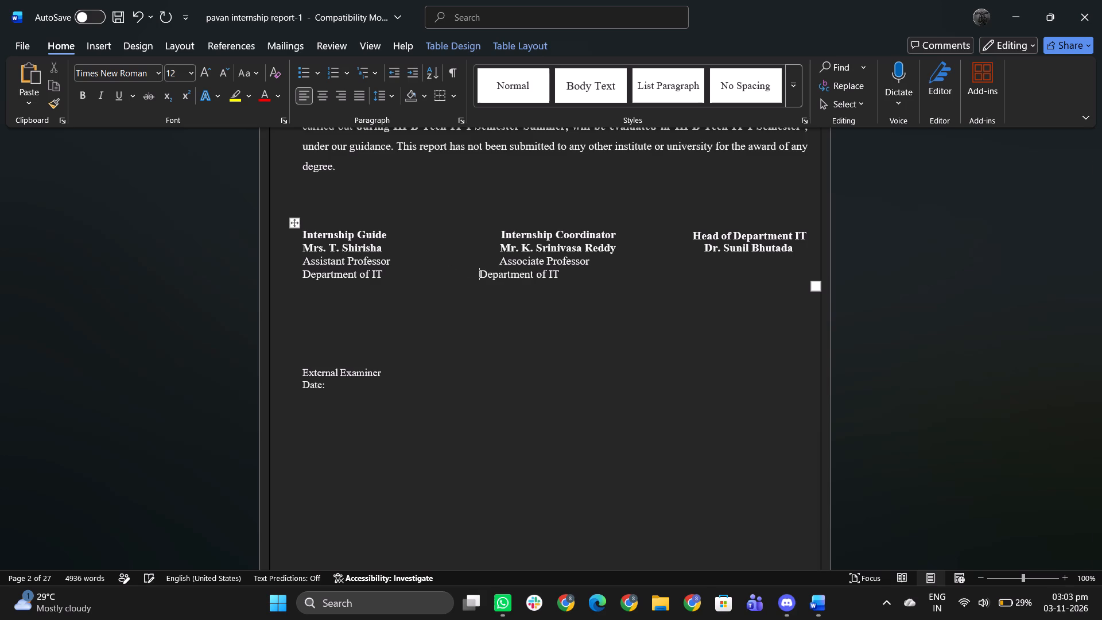
key(space)
key(space)
key(space)
key(space)
key(space)
key(space)
key(space)
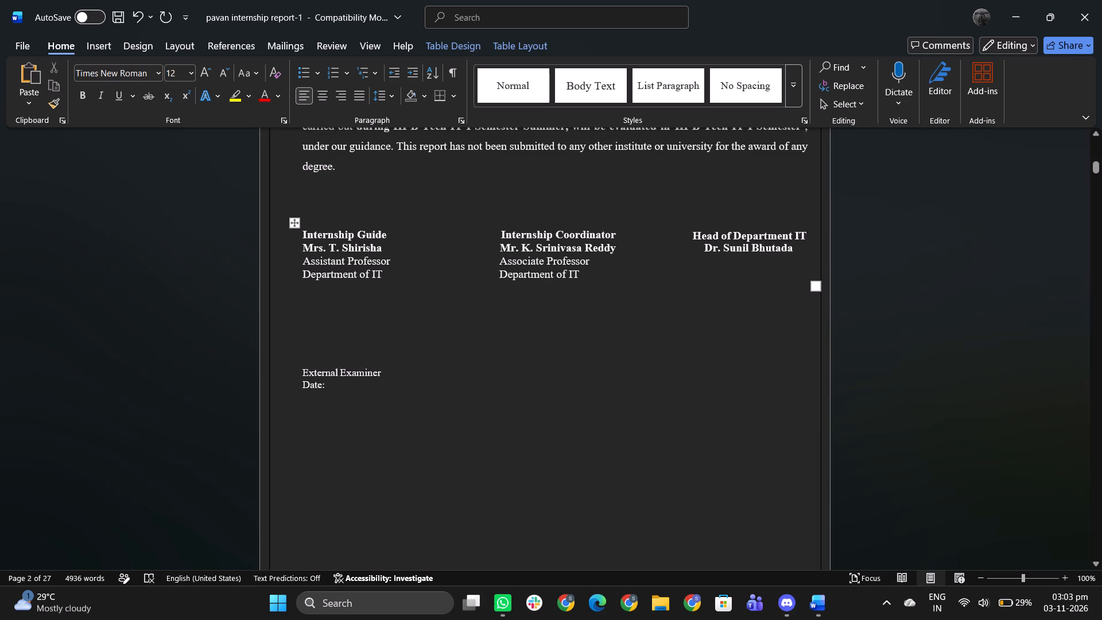
Insert three spaces before the internship coordinator's name in the certificate's signature block.
click(499, 245)
key(space)
key(space)
key(space)
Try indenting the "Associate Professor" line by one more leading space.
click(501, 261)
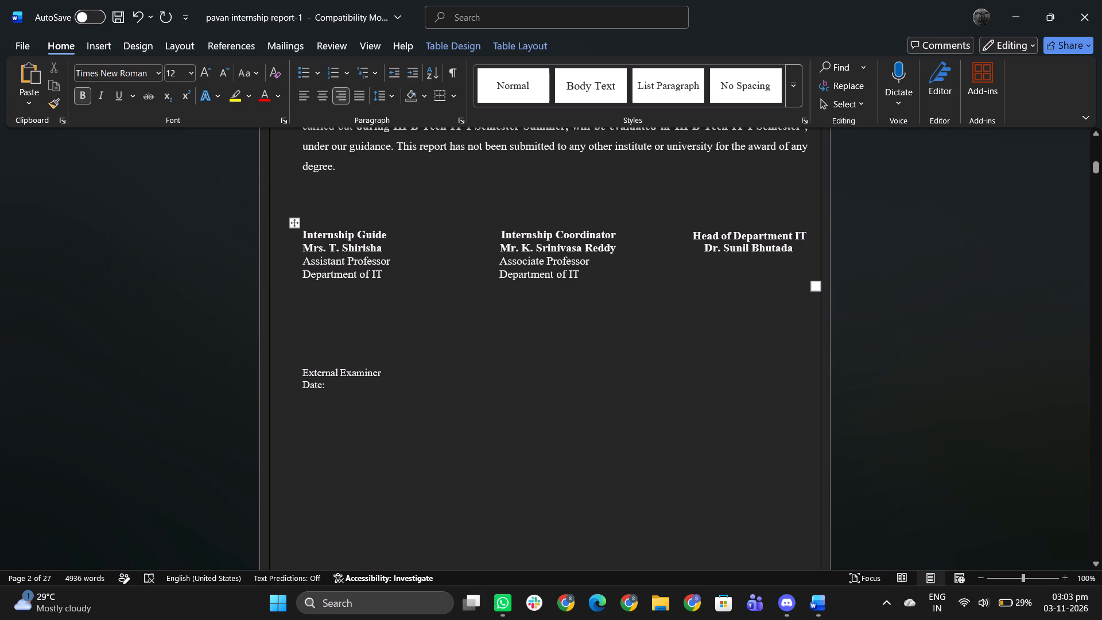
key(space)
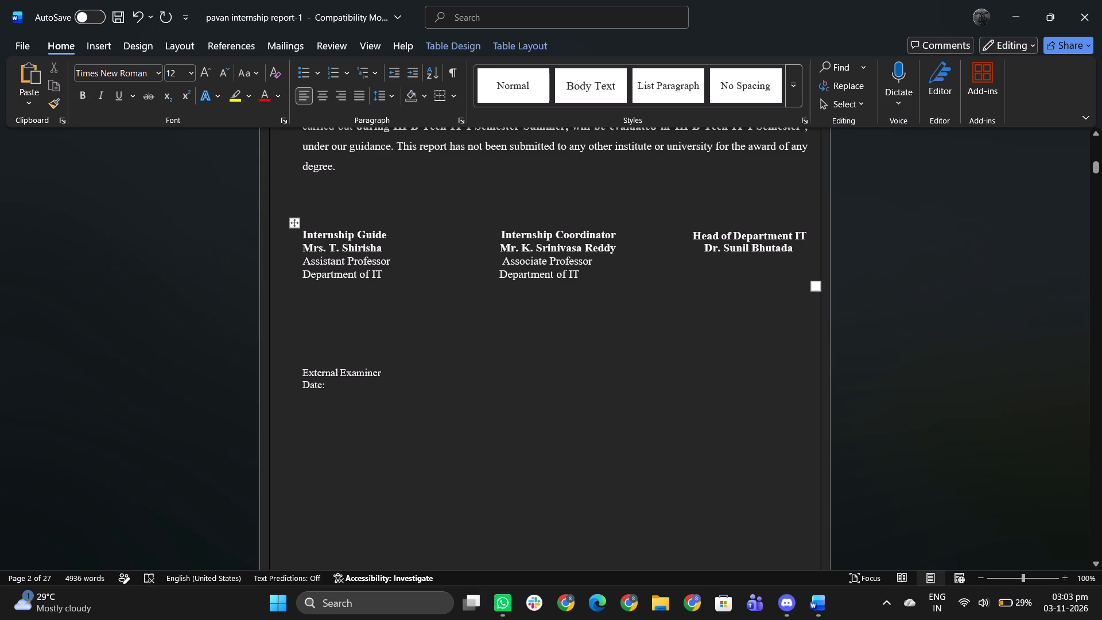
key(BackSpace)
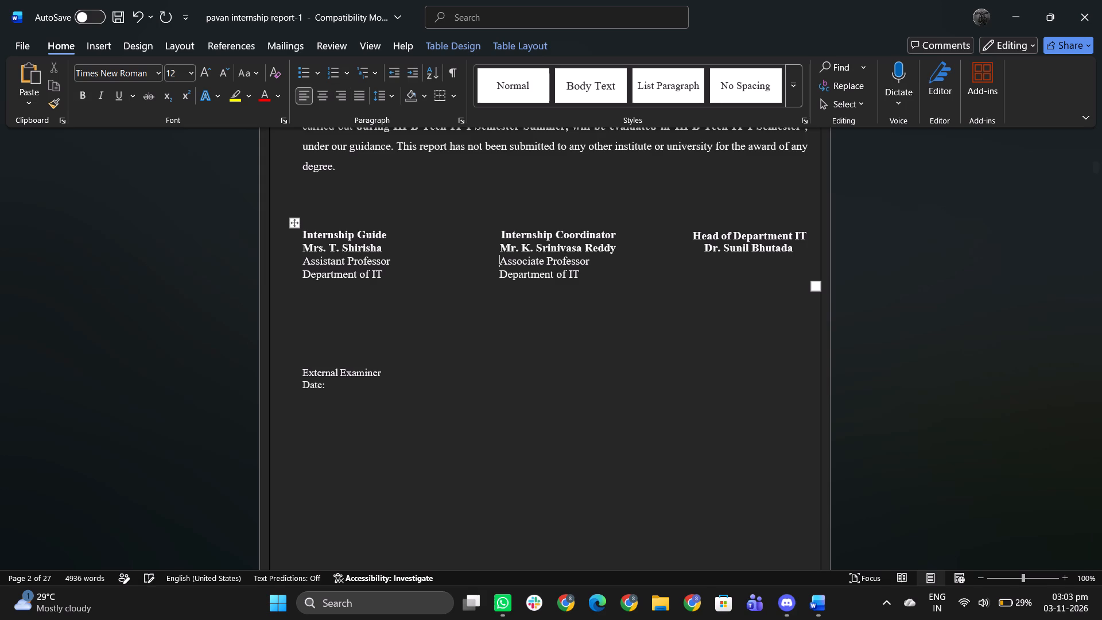
Align the "Internship Coordinator" heading with the start of the lines beneath it, using leading spaces.
click(500, 232)
key(BackSpace)
key(space)
key(space)
key(space)
key(space)
key(space)
key(space)
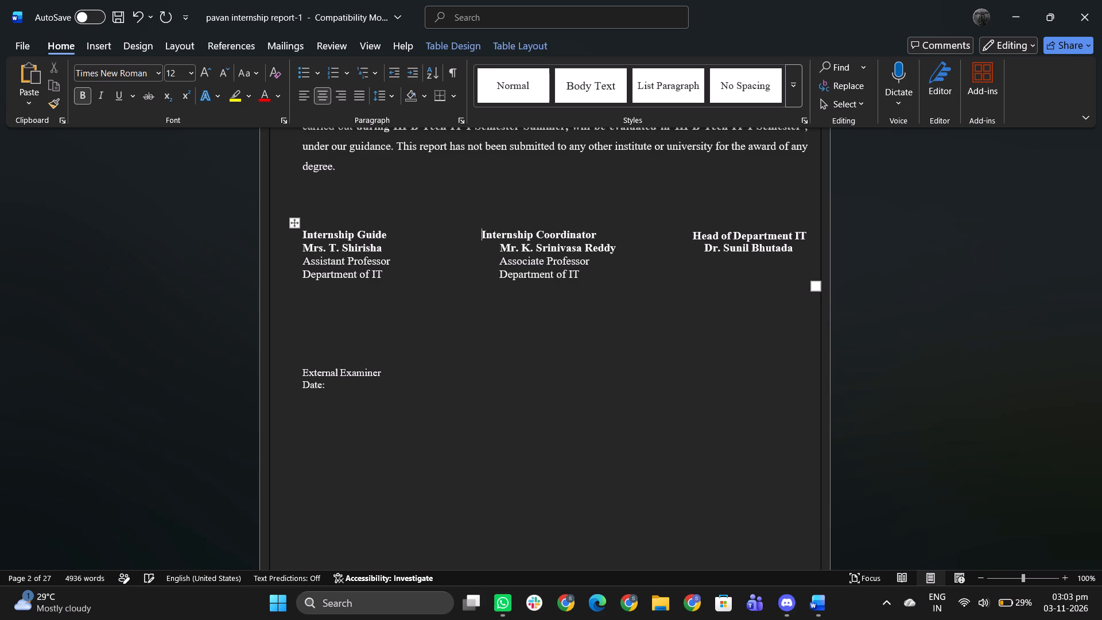
key(space)
key(space)
key(space)
key(space)
key(space)
key(space)
key(space)
key(space)
key(space)
key(space)
key(space)
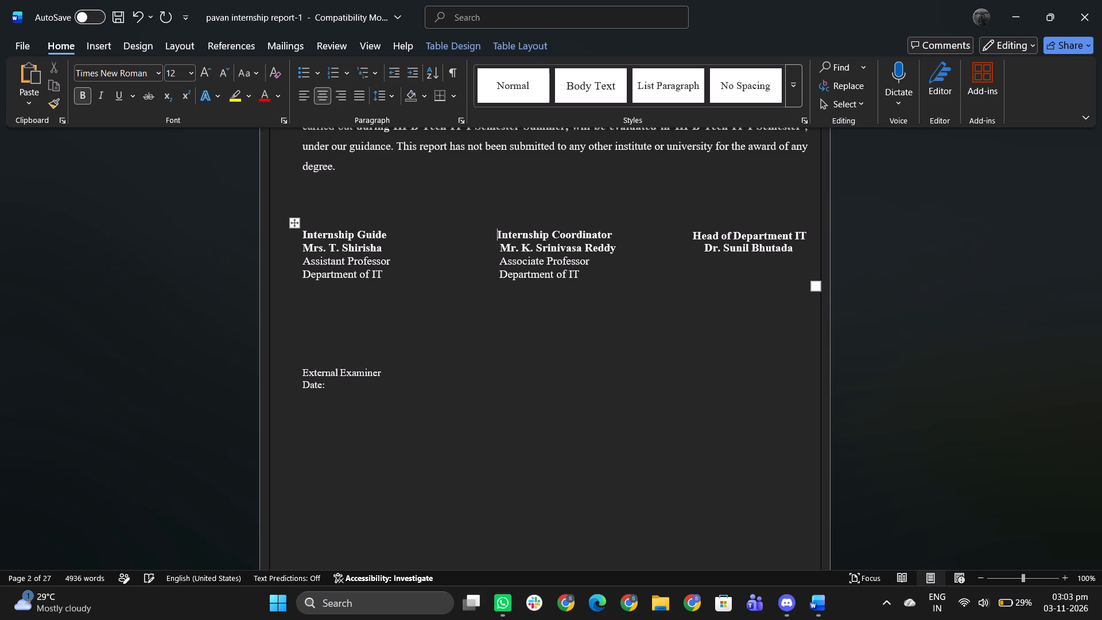
key(space)
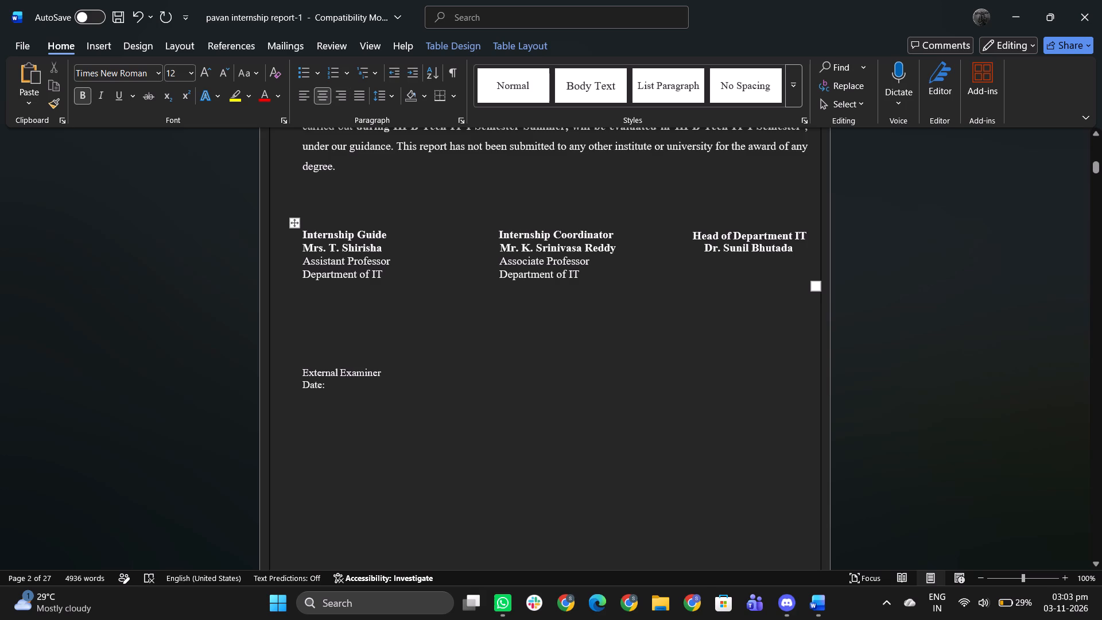
Remove one leading space before the internship coordinator's name to fine-tune its alignment.
click(498, 251)
key(Right)
key(BackSpace)
Review the virtual internship certificate, declaration and acknowledgement pages, checking the guide, coordinator and department head details.
scroll(424, 375, down, 4)
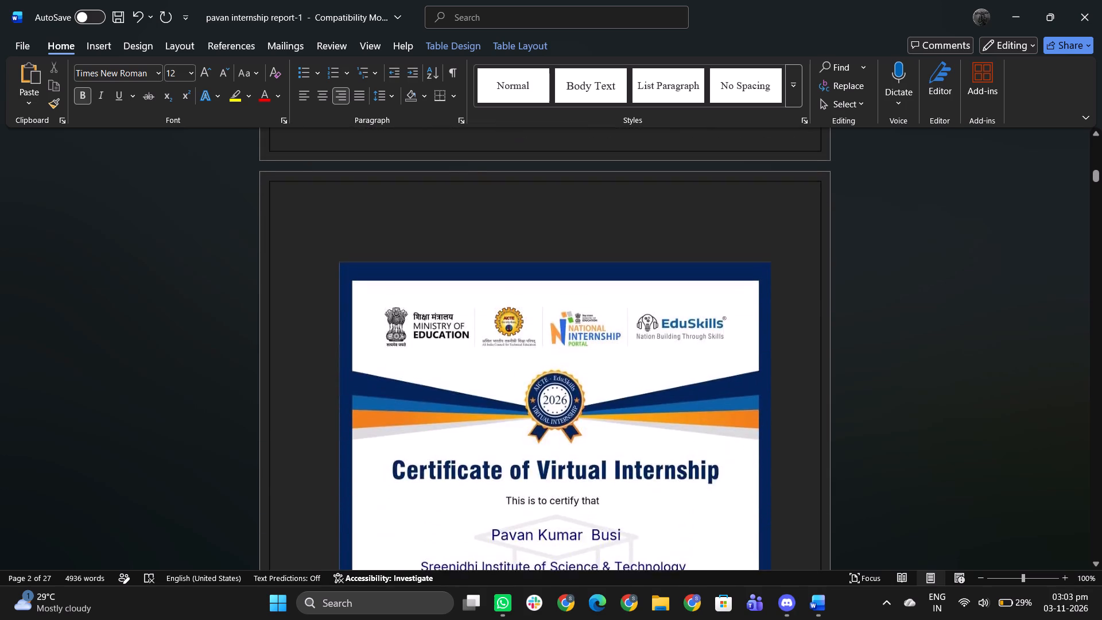
scroll(424, 375, down, 4)
scroll(424, 375, up, 1)
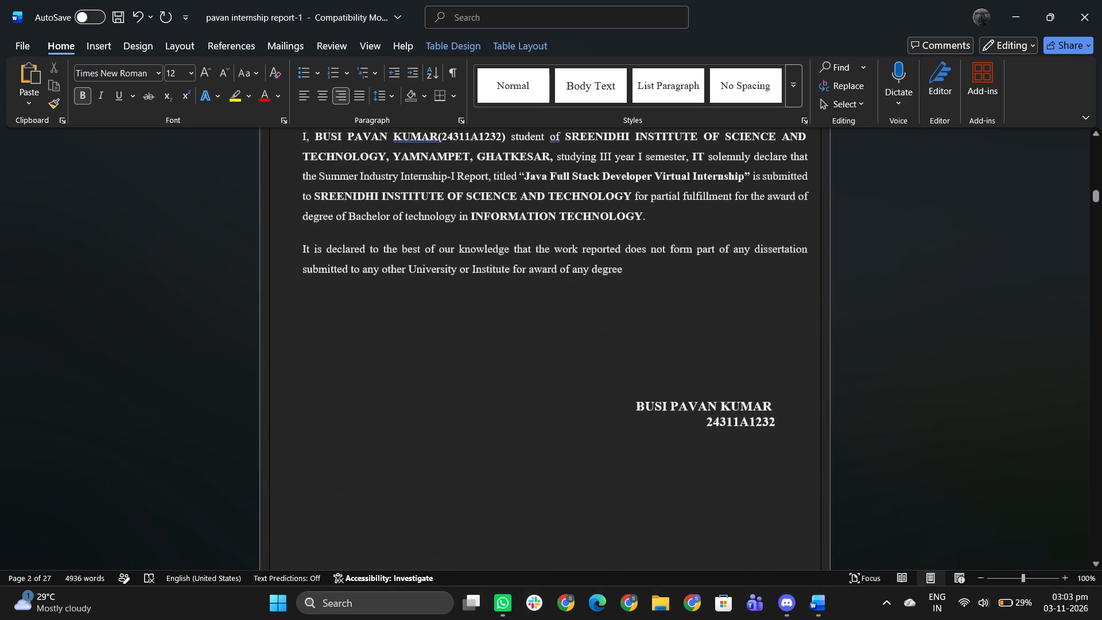
scroll(424, 375, up, 1)
scroll(424, 375, down, 2)
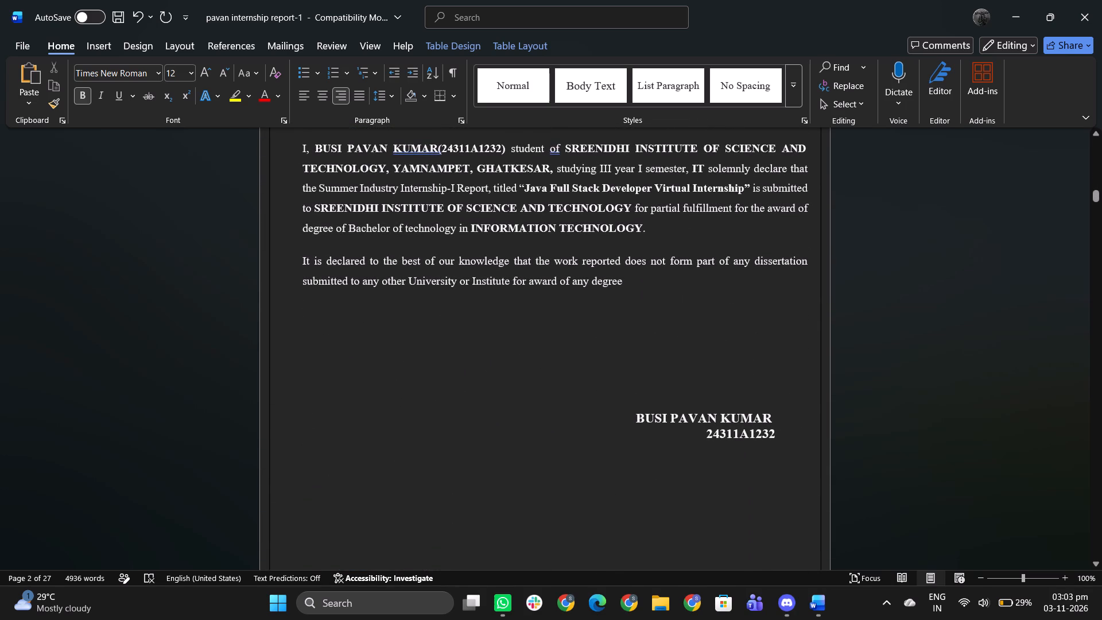
scroll(424, 375, down, 3)
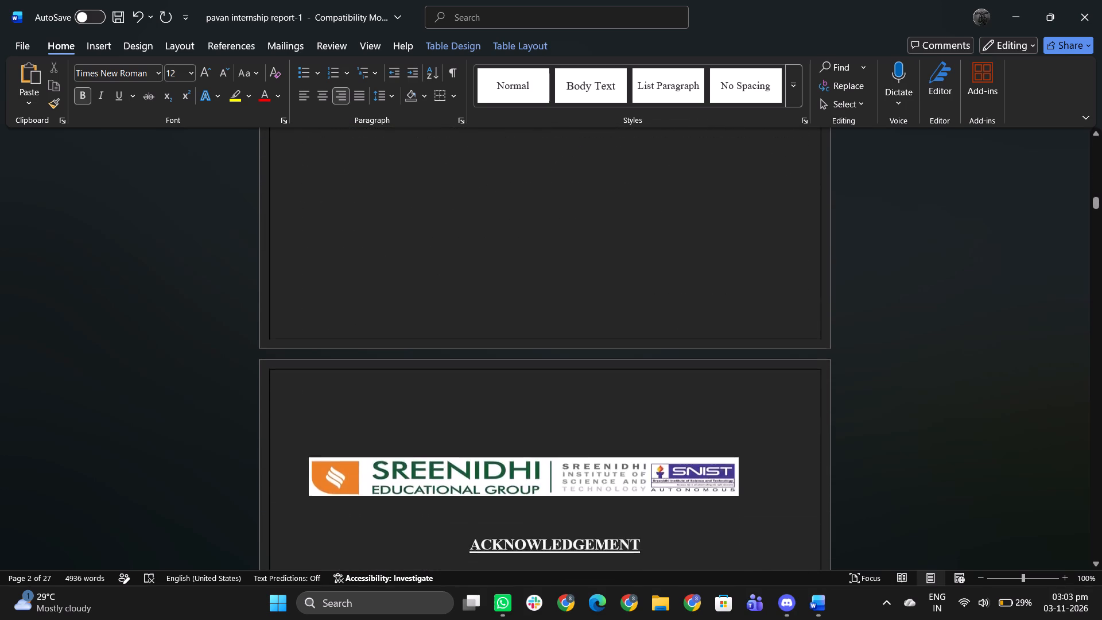
scroll(424, 375, down, 2)
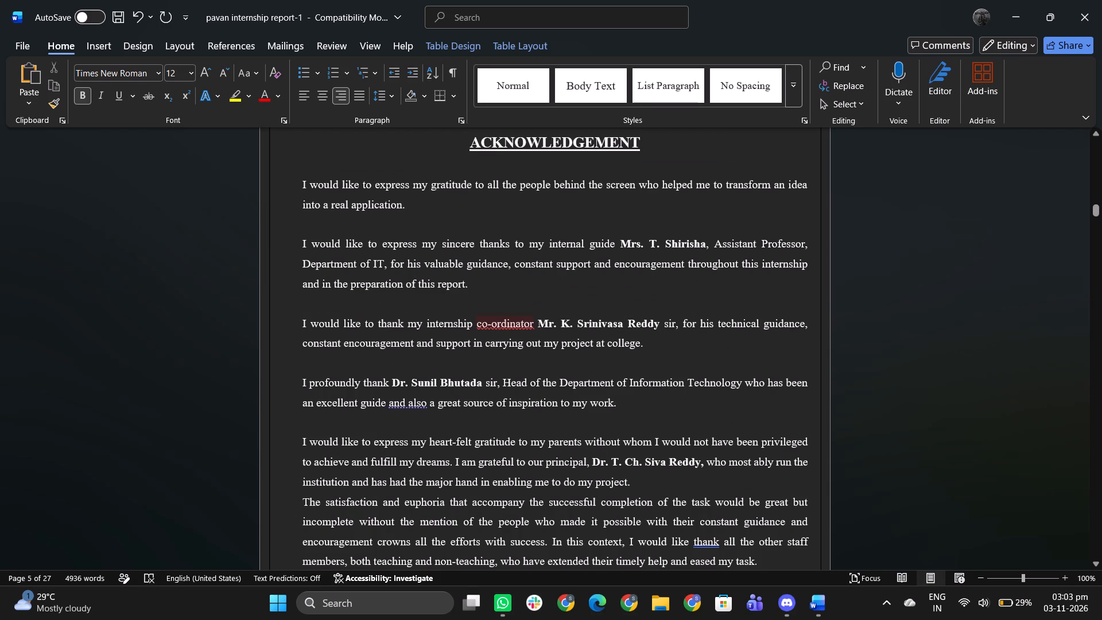
click(707, 247)
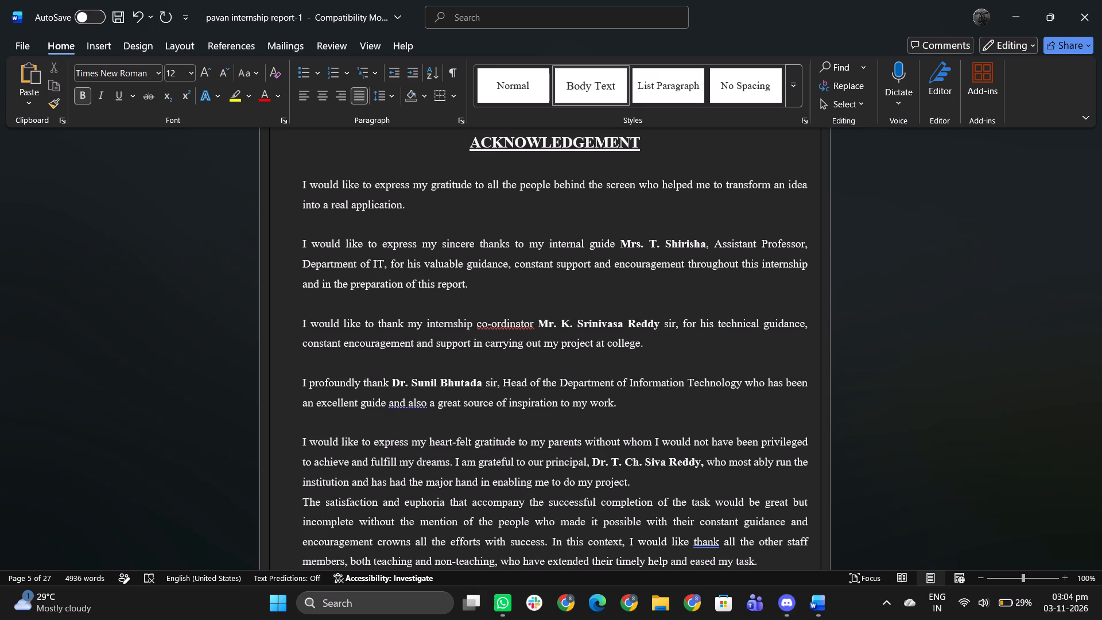
scroll(707, 247, down, 2)
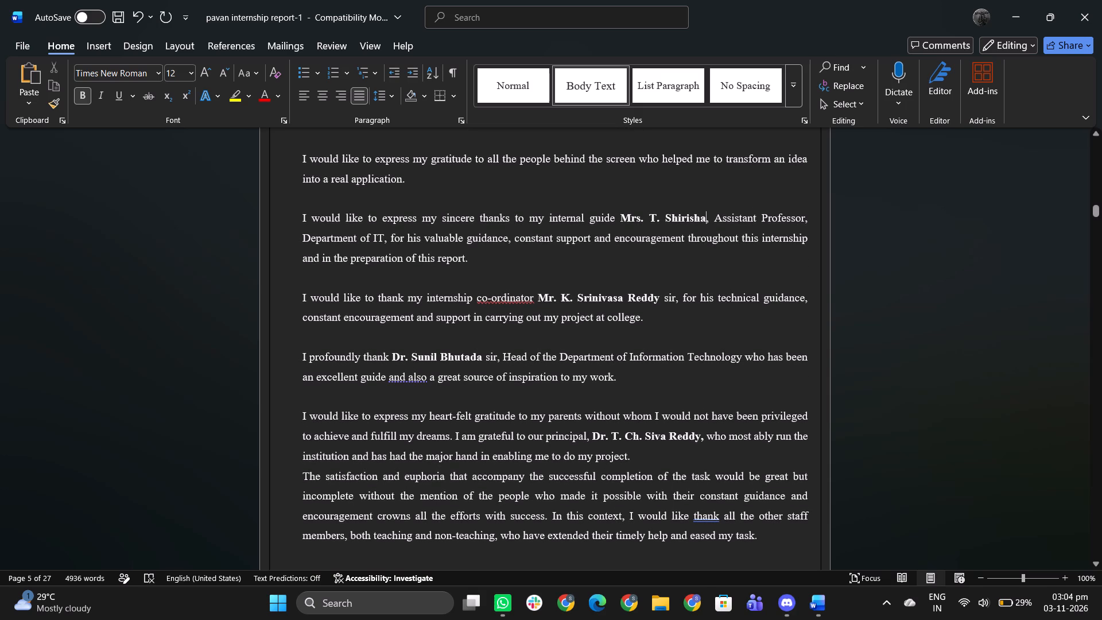
scroll(754, 333, up, 1)
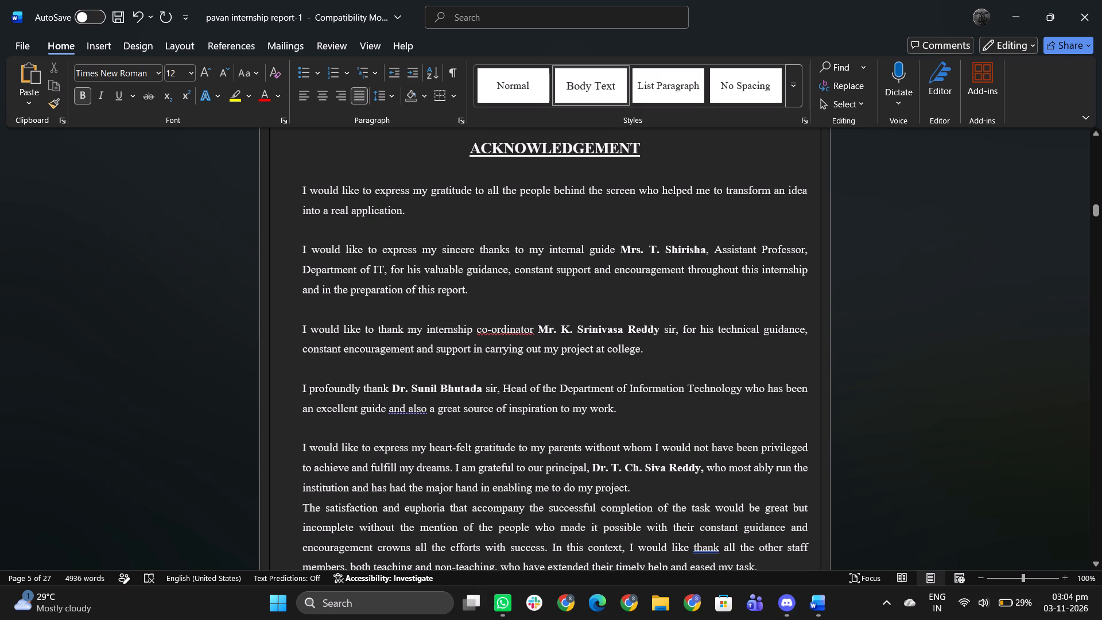
scroll(688, 363, down, 4)
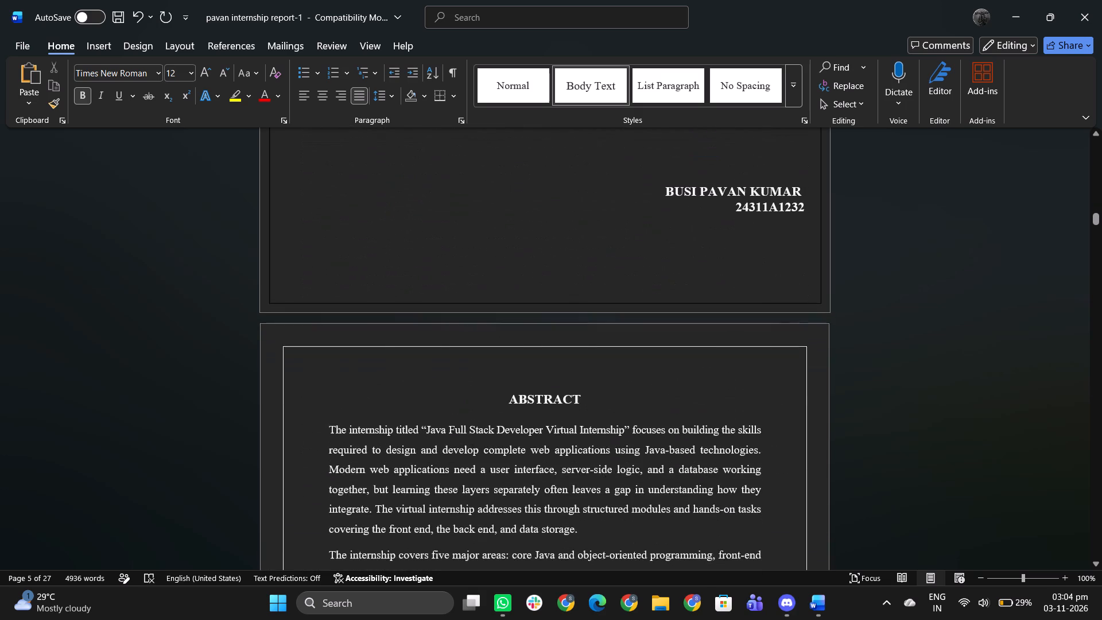
Review the table of contents, checking its chapter, references and appendix entries and their page numbers.
scroll(688, 363, down, 4)
scroll(688, 363, up, 1)
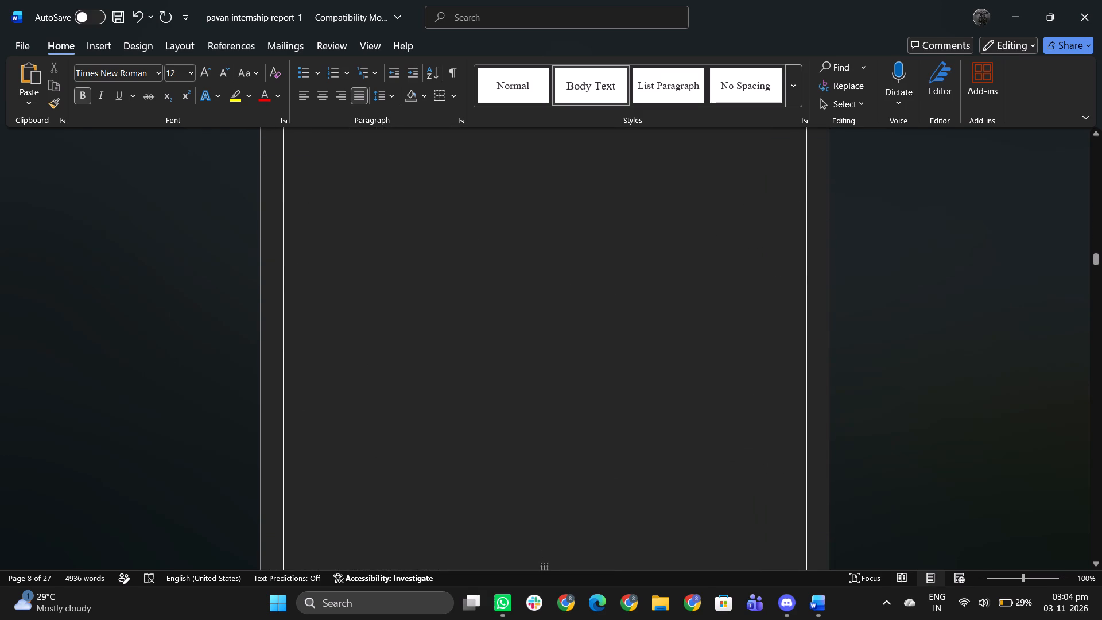
scroll(688, 363, up, 5)
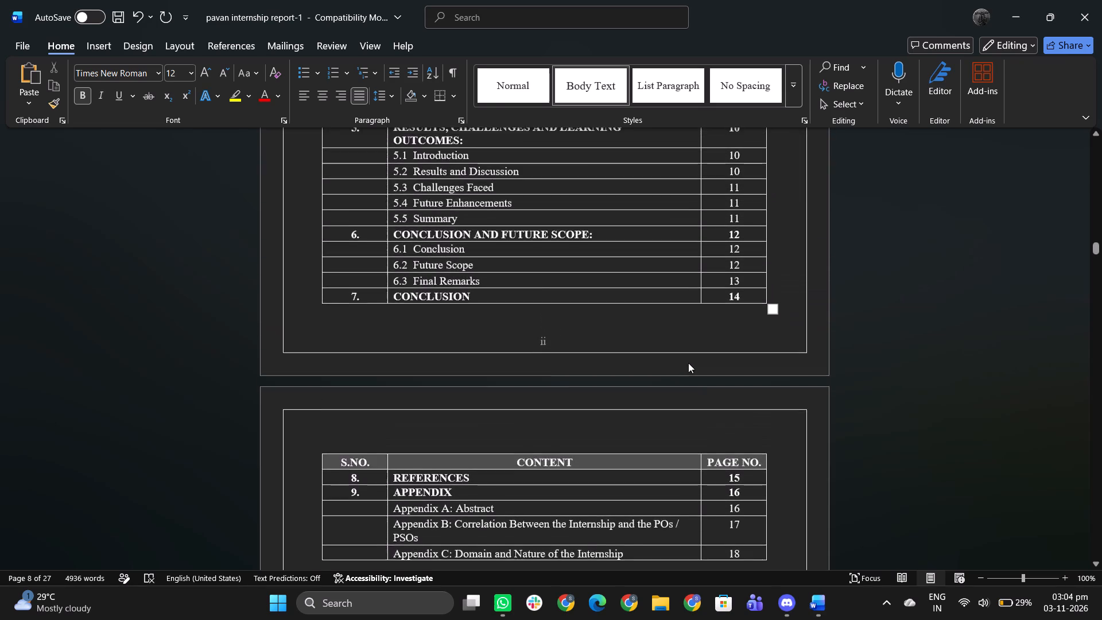
scroll(688, 363, up, 4)
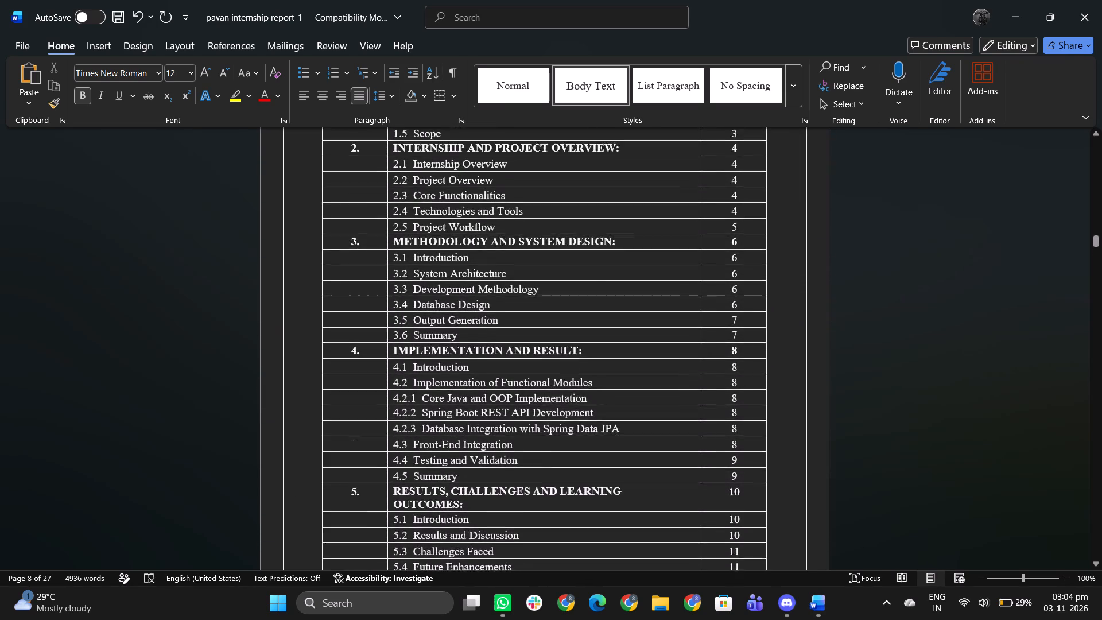
scroll(688, 363, up, 2)
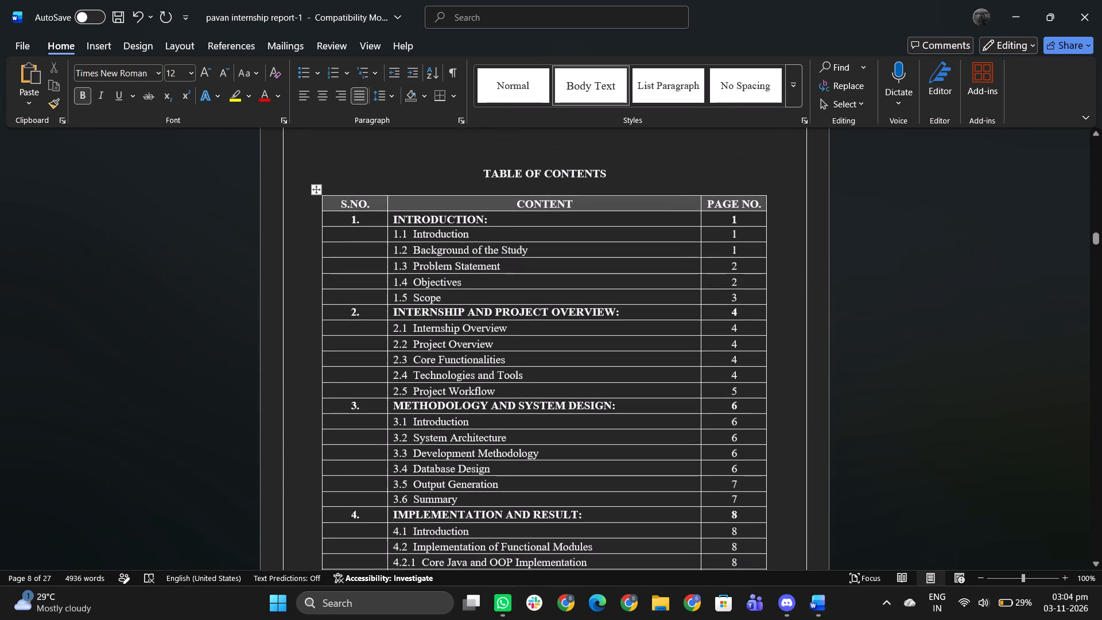
scroll(544, 243, up, 1)
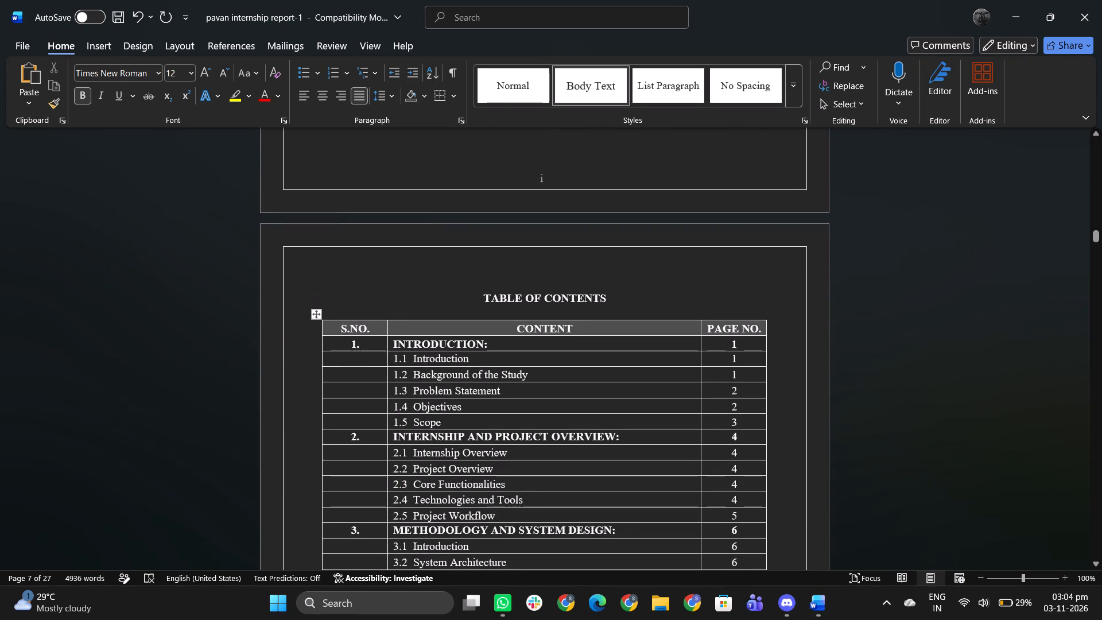
scroll(544, 243, up, 3)
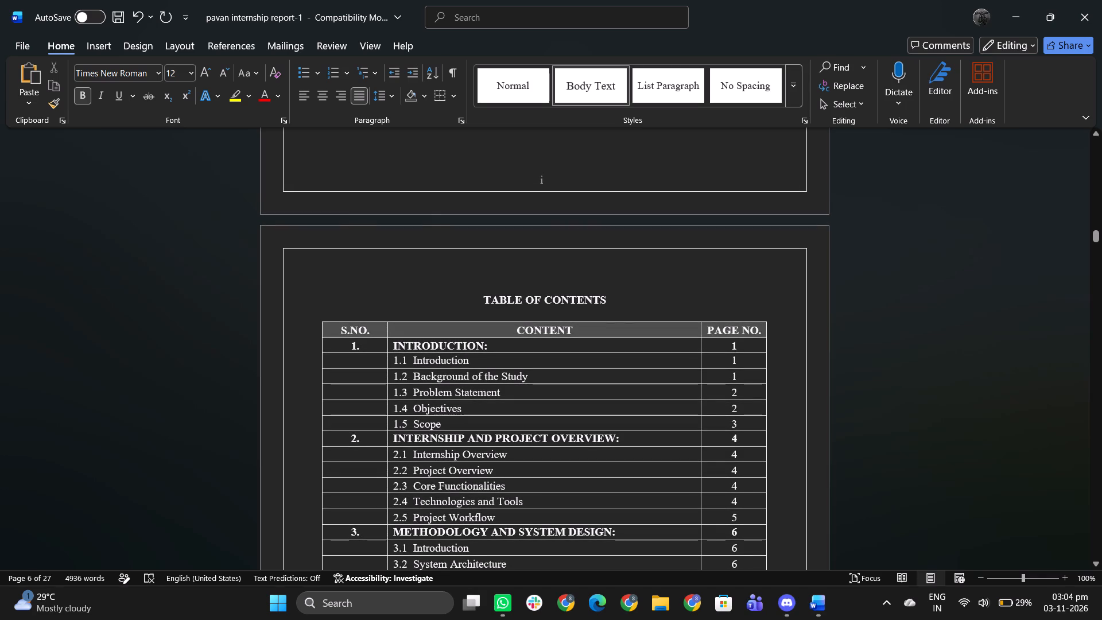
click(535, 275)
scroll(557, 320, down, 2)
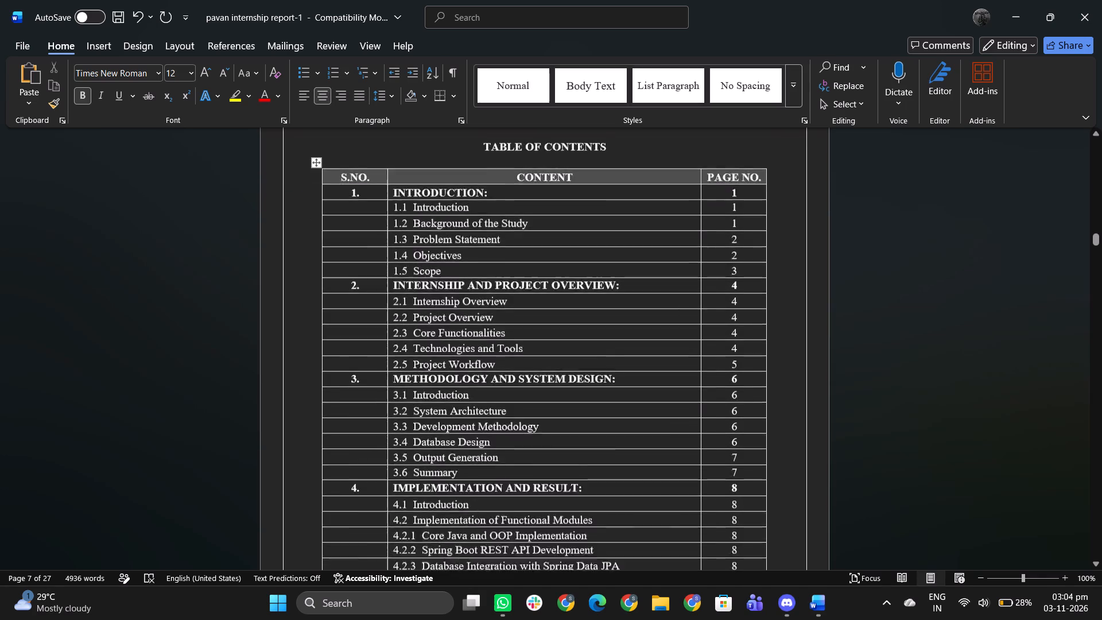
scroll(557, 320, down, 2)
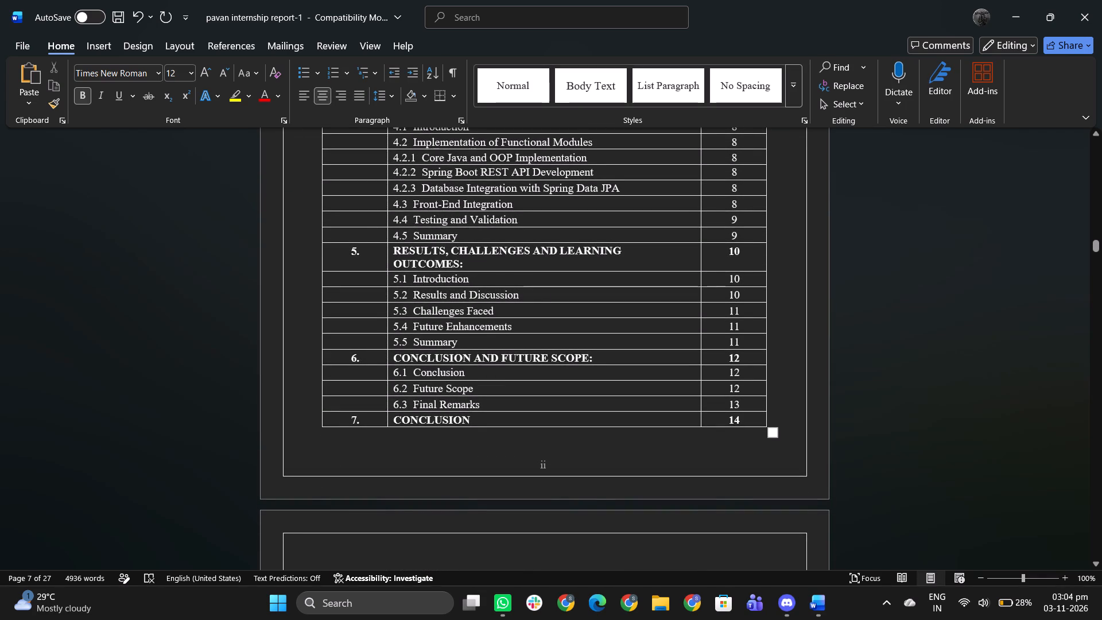
scroll(432, 366, down, 3)
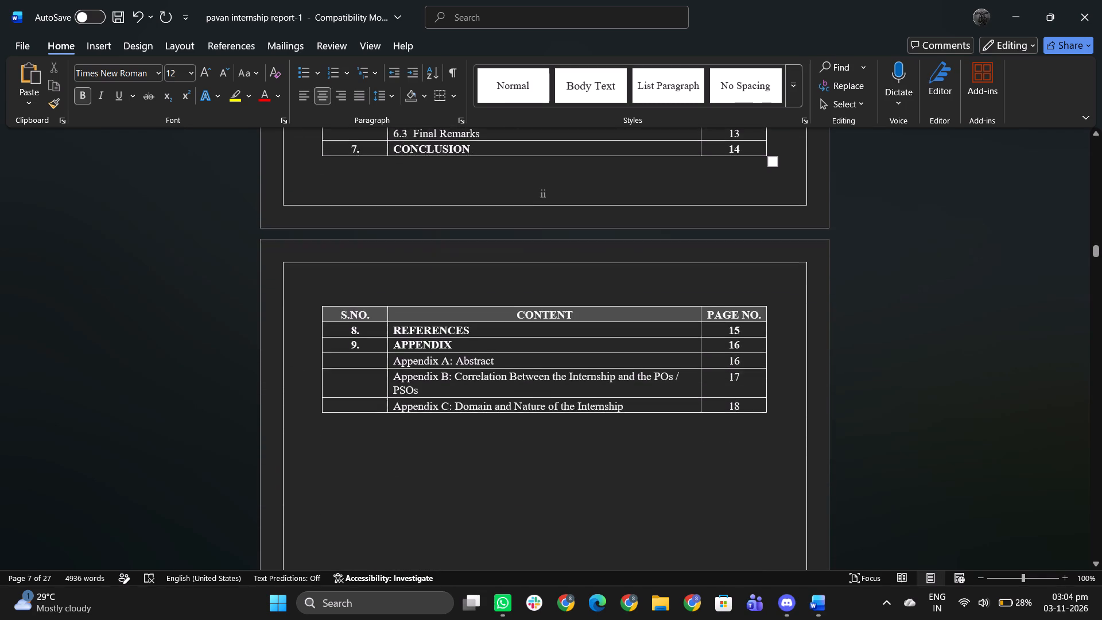
Skim the report from the Introduction to Appendix C and examine its nature and domain tables and signature blocks.
scroll(432, 366, down, 7)
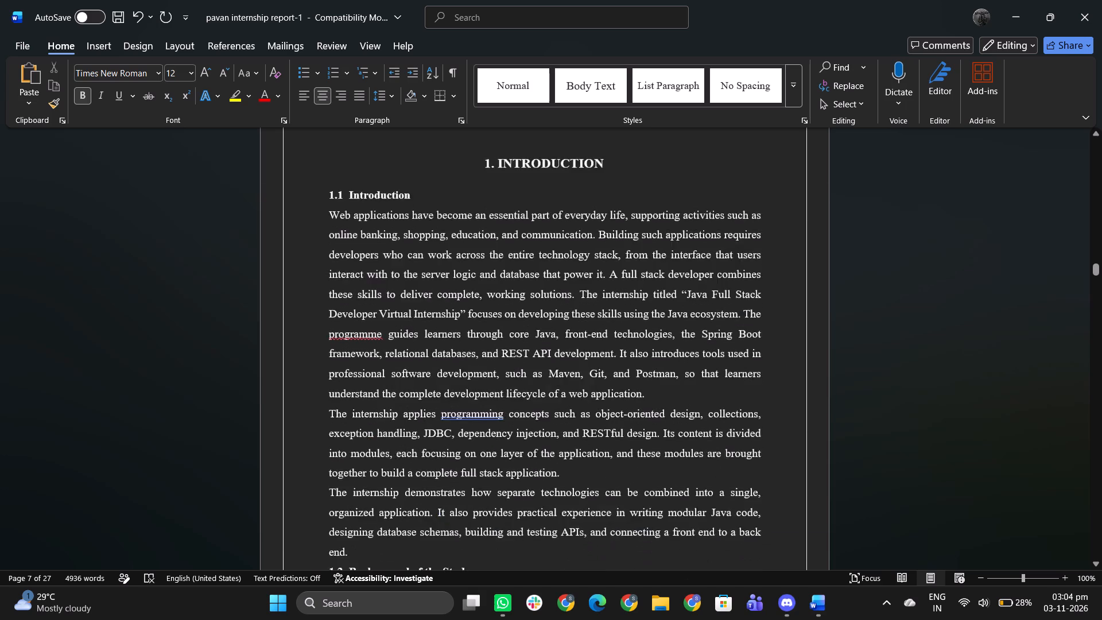
scroll(432, 366, down, 11)
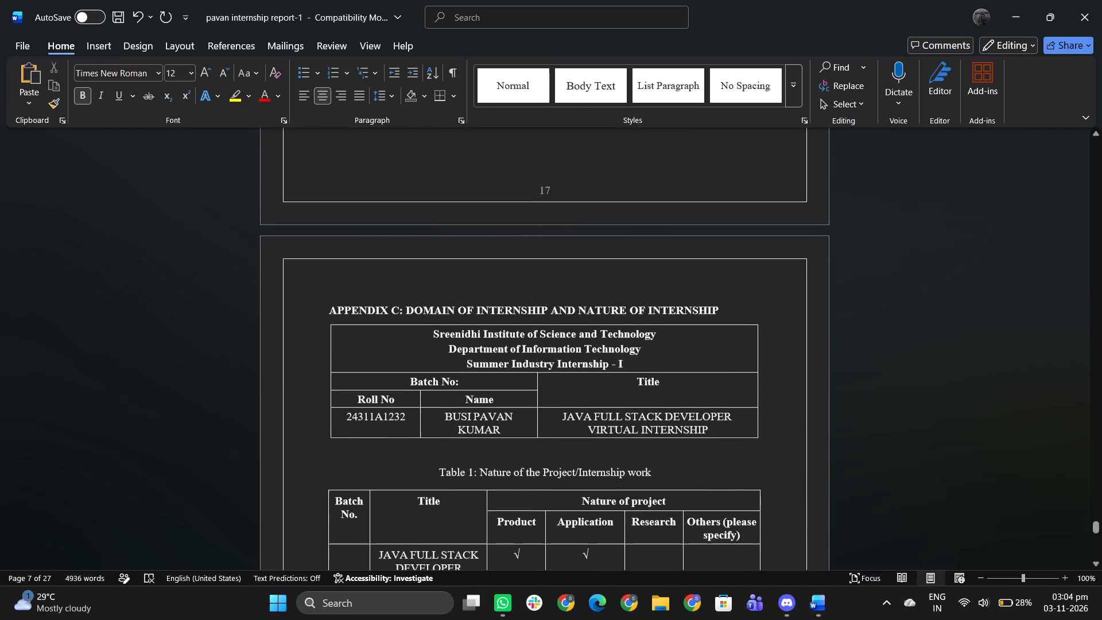
scroll(432, 366, down, 2)
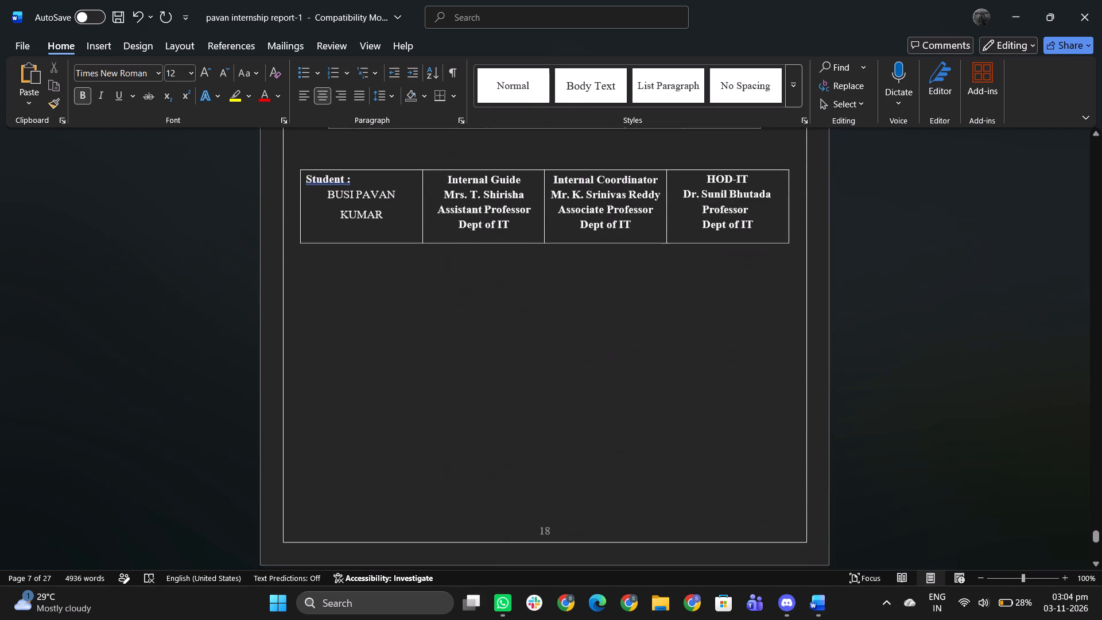
scroll(432, 366, right, 2)
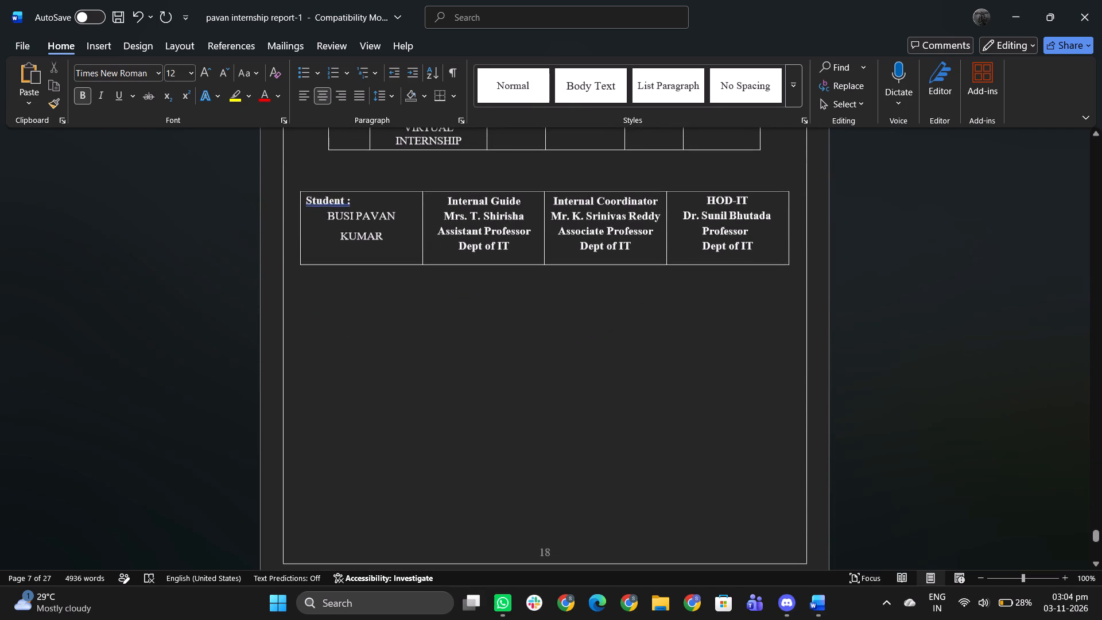
scroll(432, 366, right, 3)
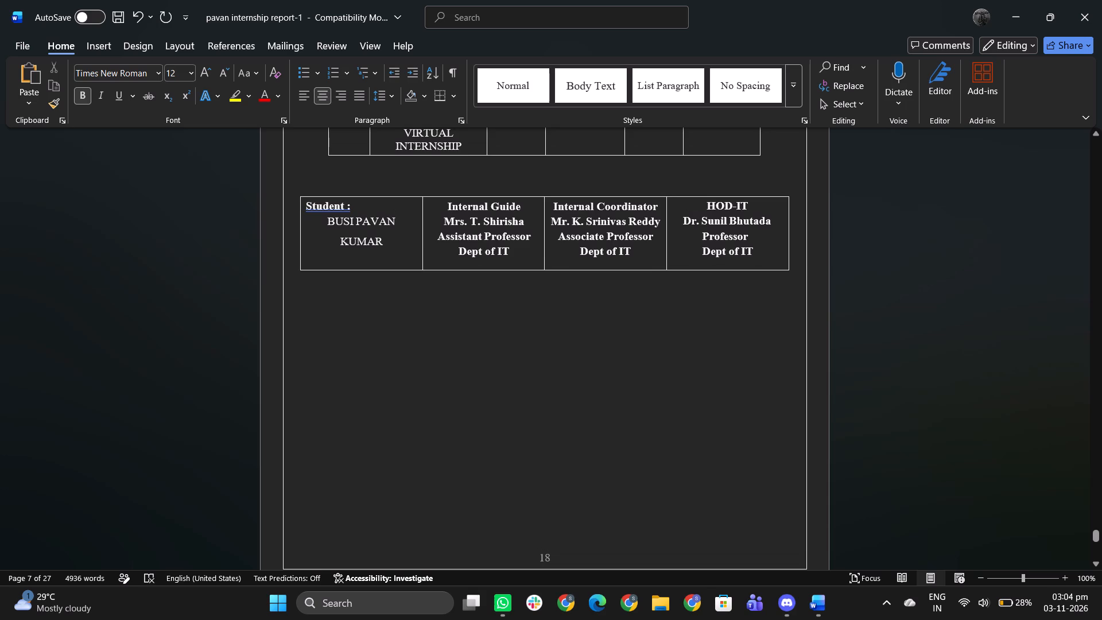
scroll(432, 366, right, 1)
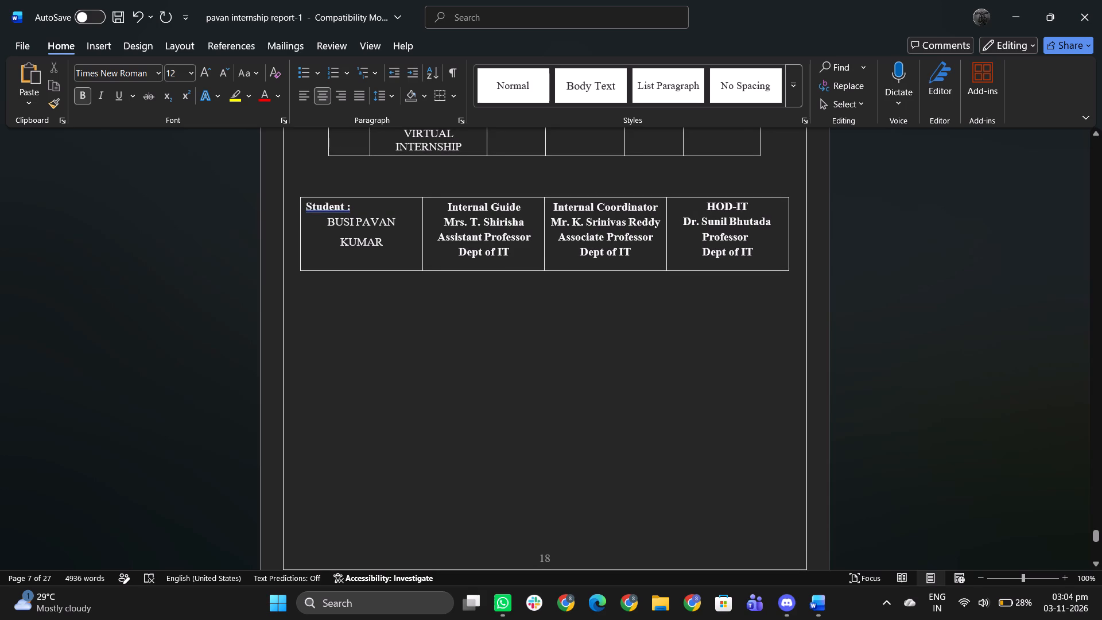
scroll(432, 366, right, 3)
scroll(432, 366, down, 1)
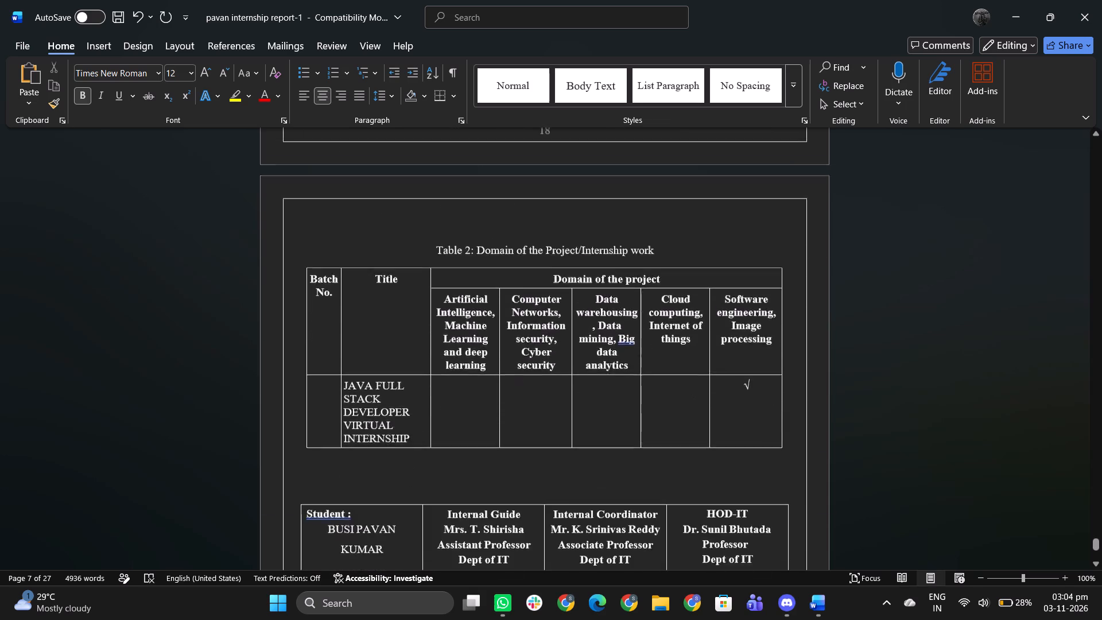
scroll(432, 366, down, 1)
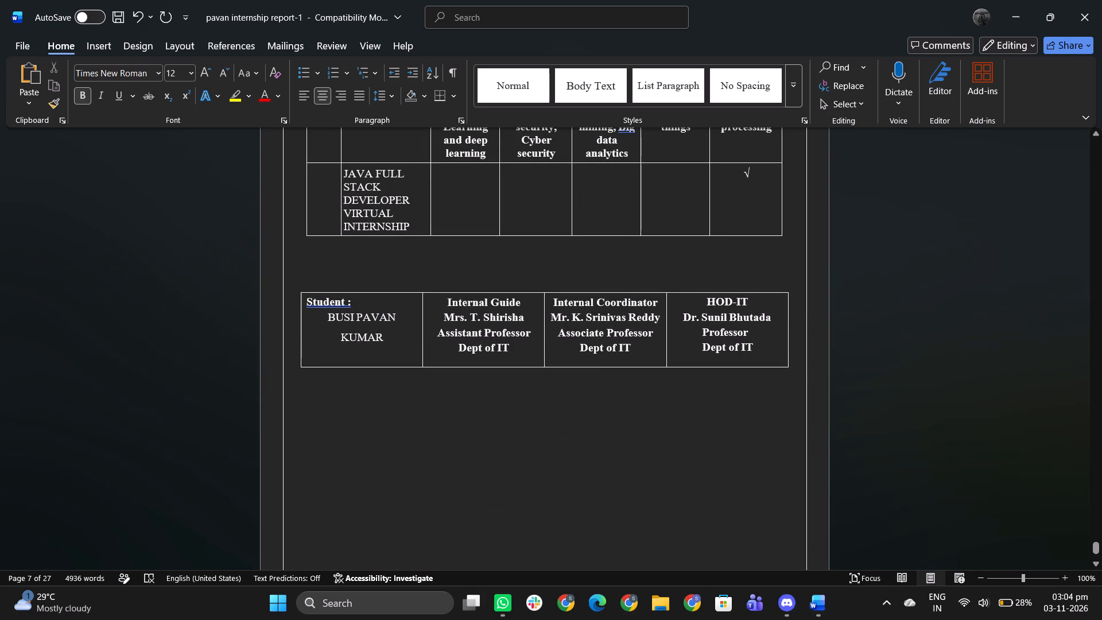
Examine Appendices B and A, including the PO/PSO correlation table, signature blocks and abstract.
scroll(588, 340, up, 7)
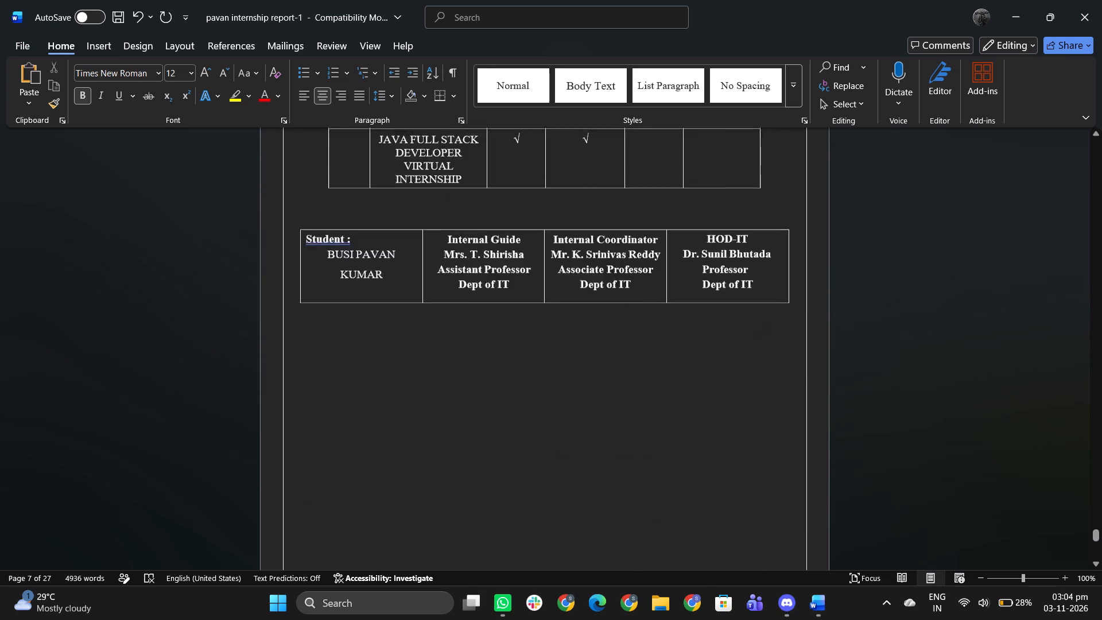
scroll(588, 340, up, 4)
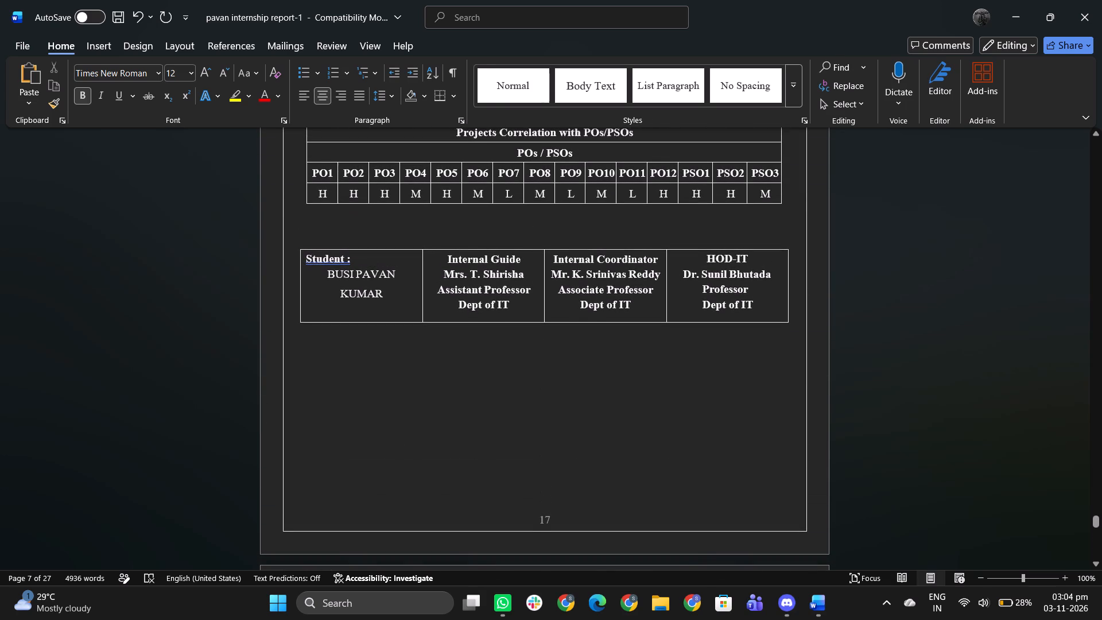
scroll(588, 340, up, 3)
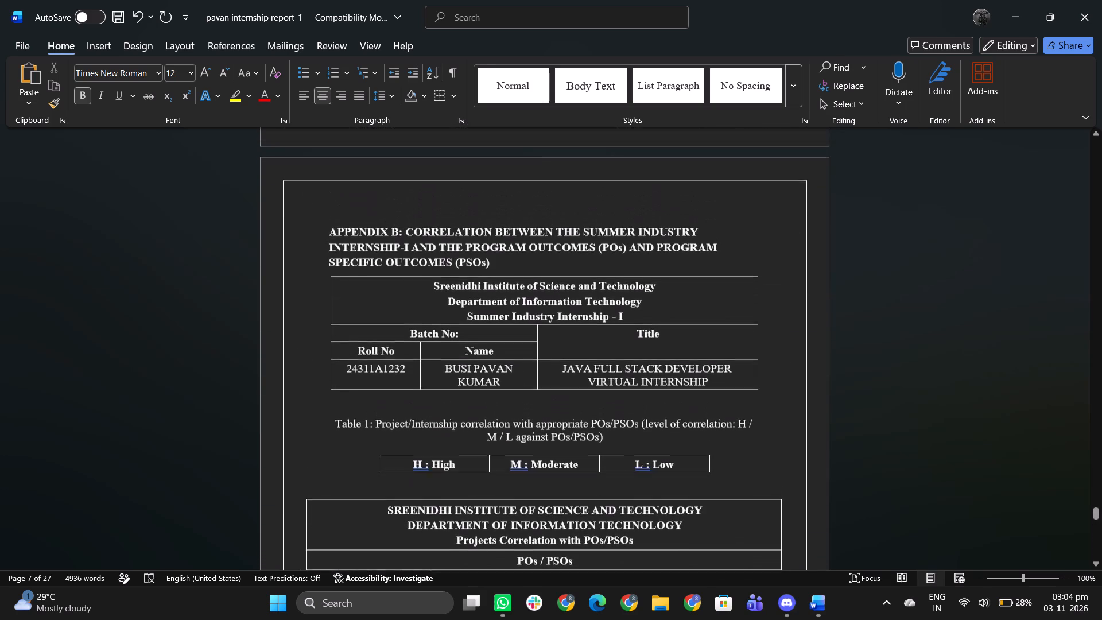
scroll(588, 340, up, 3)
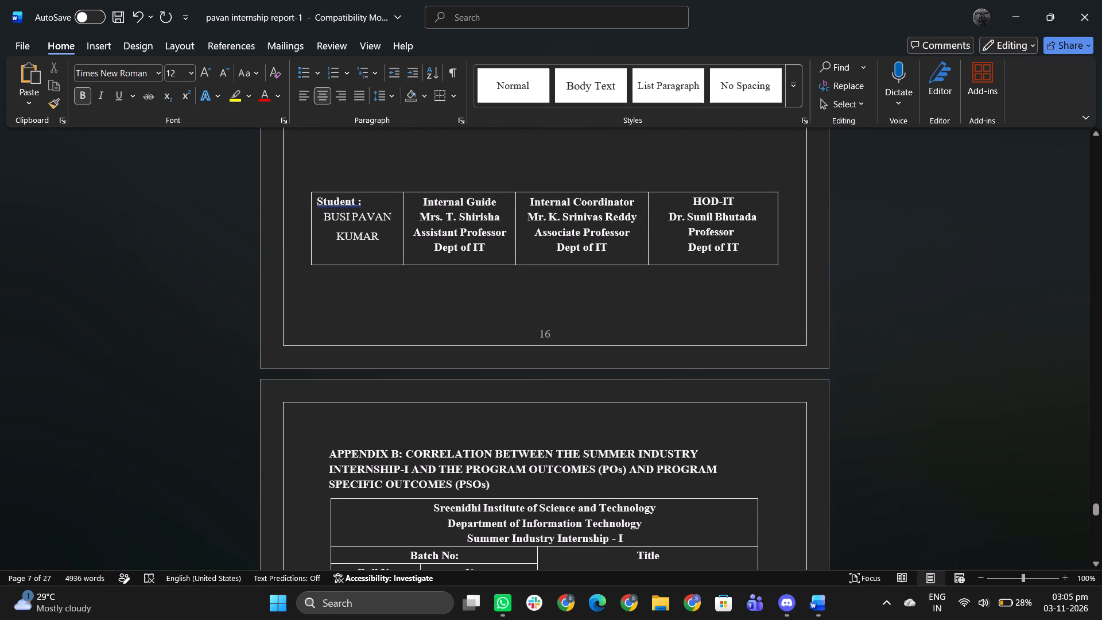
scroll(577, 328, up, 5)
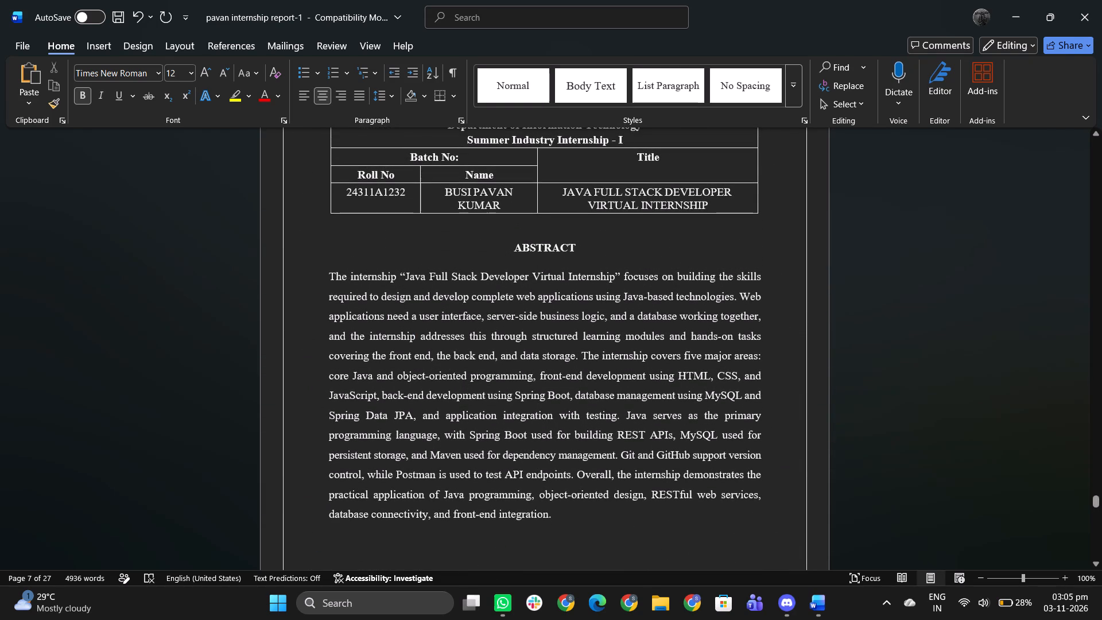
Save the corrected internship report document.
click(28, 48)
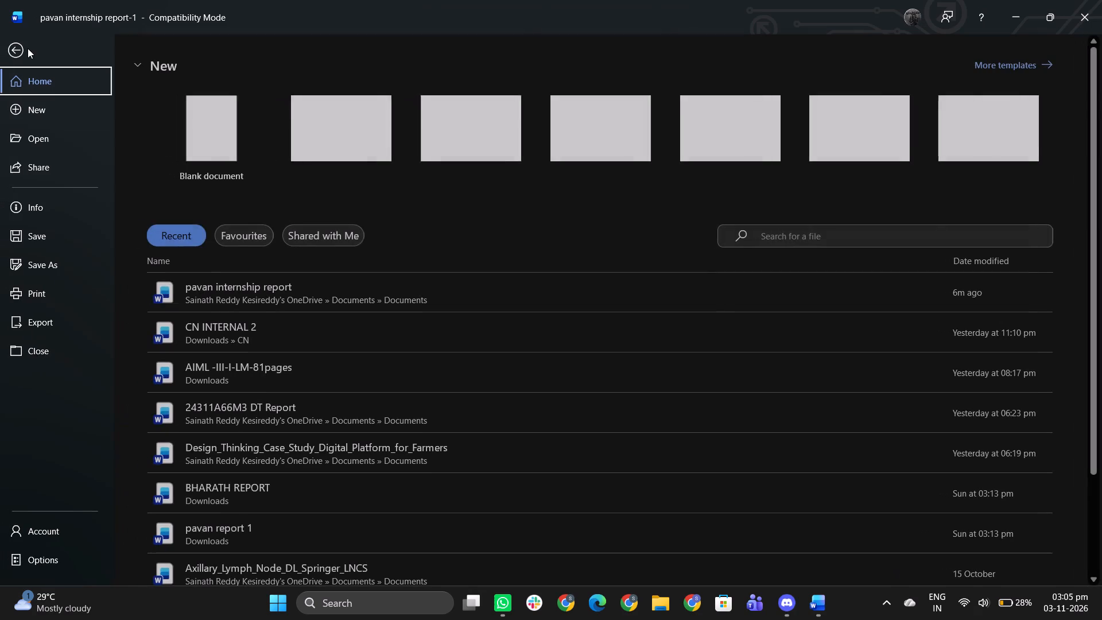
click(43, 242)
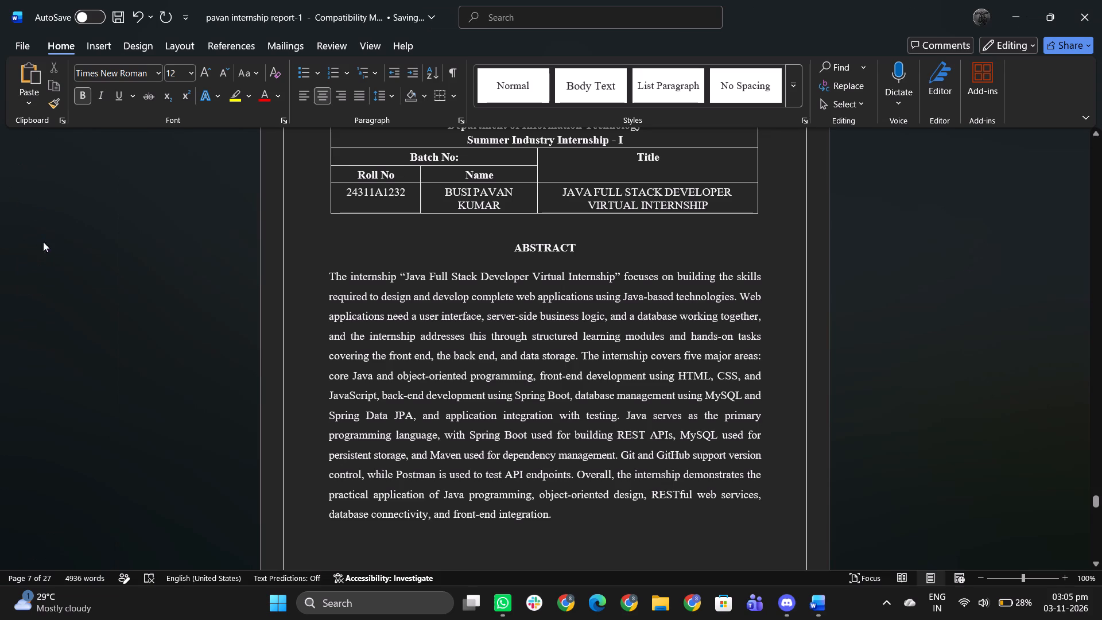
Save a PDF copy of the report as "pavan internship report (1)" in the 2026-44 folder, replacing the existing PDF of that name.
click(24, 43)
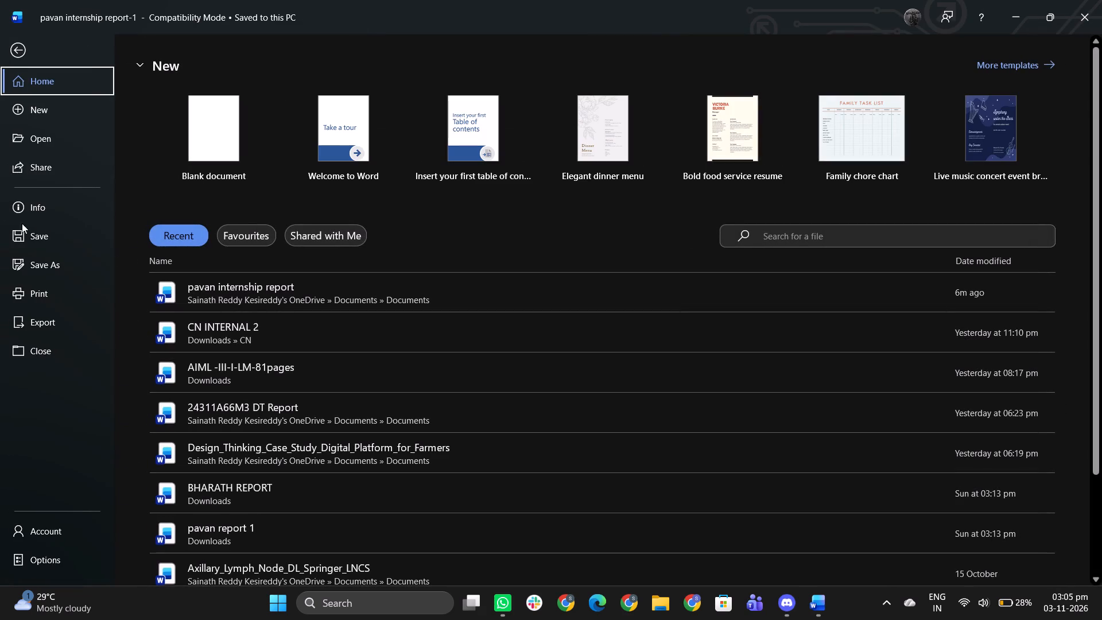
click(50, 259)
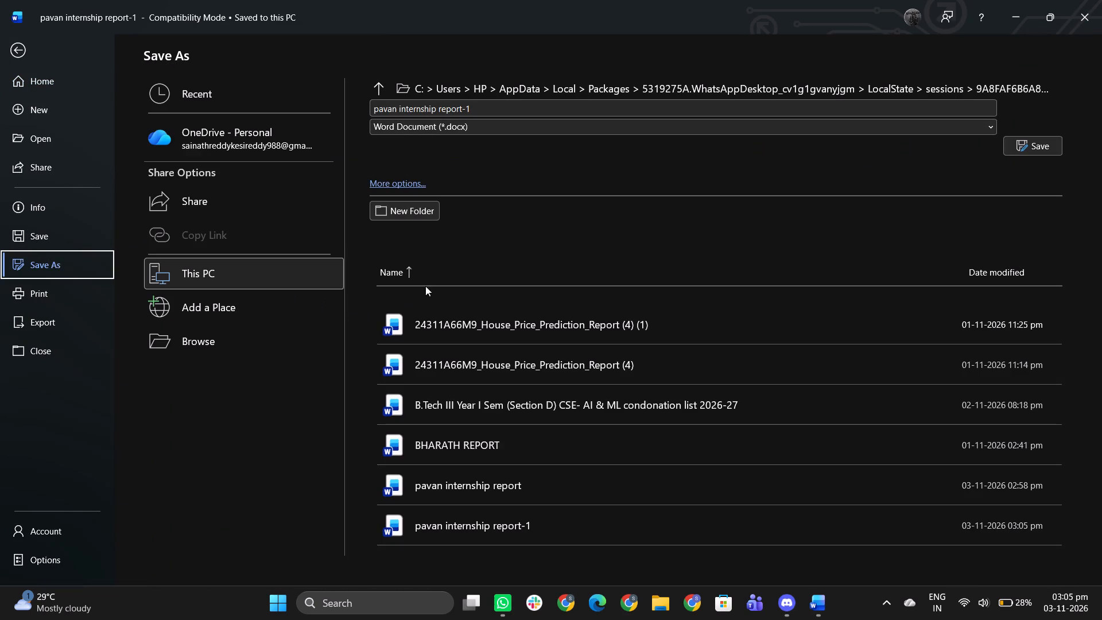
click(399, 180)
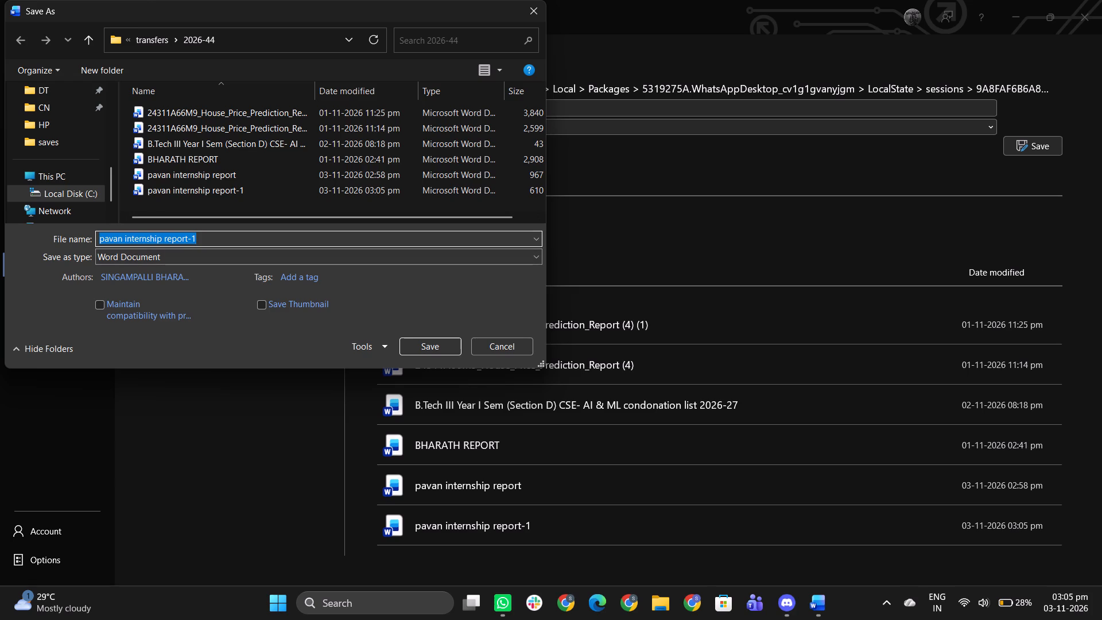
click(234, 243)
click(234, 243)
key(BackSpace)
key(BackSpace)
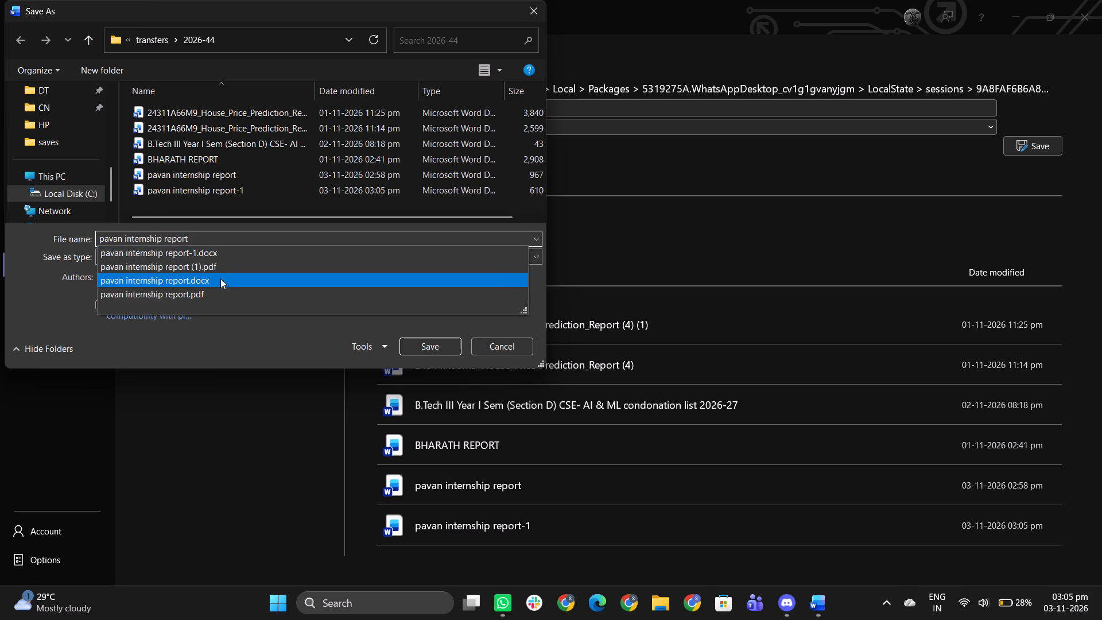
click(250, 235)
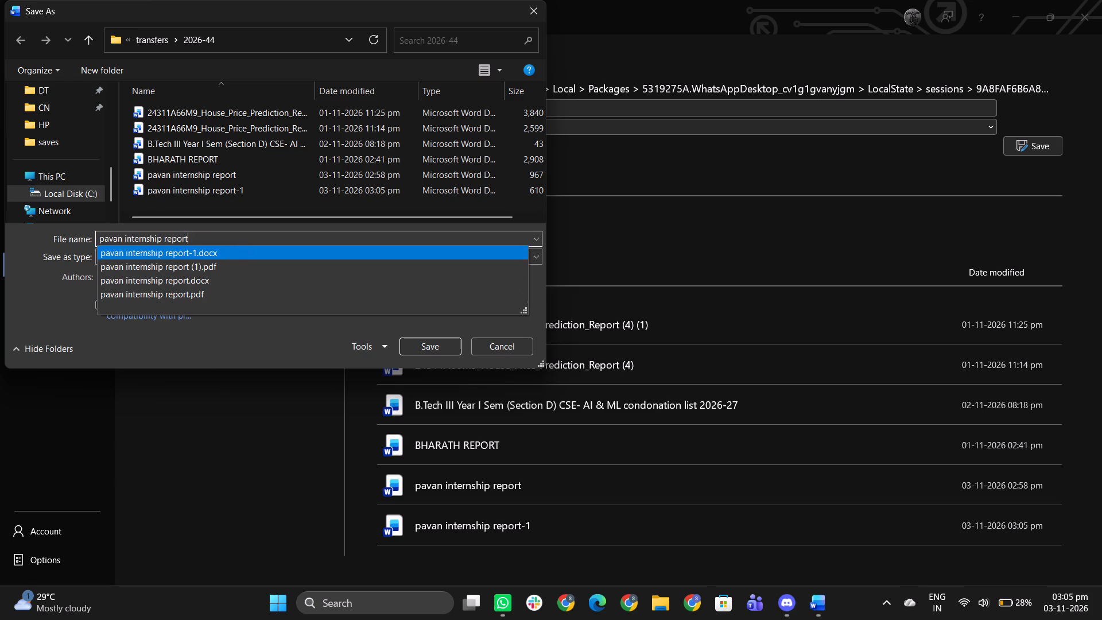
click(221, 267)
click(221, 267)
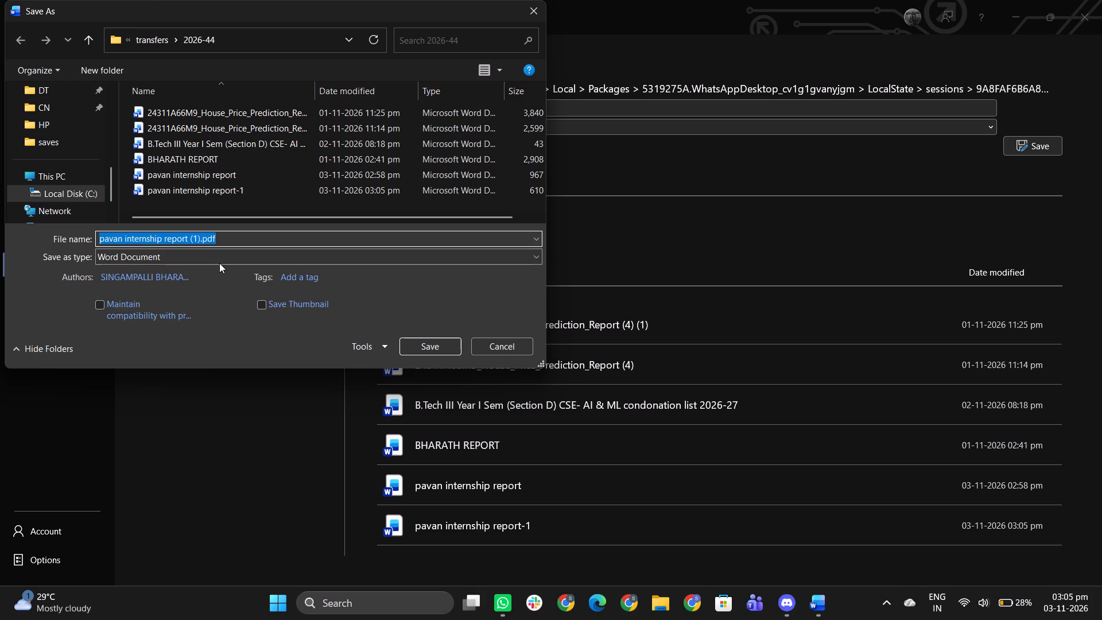
click(218, 258)
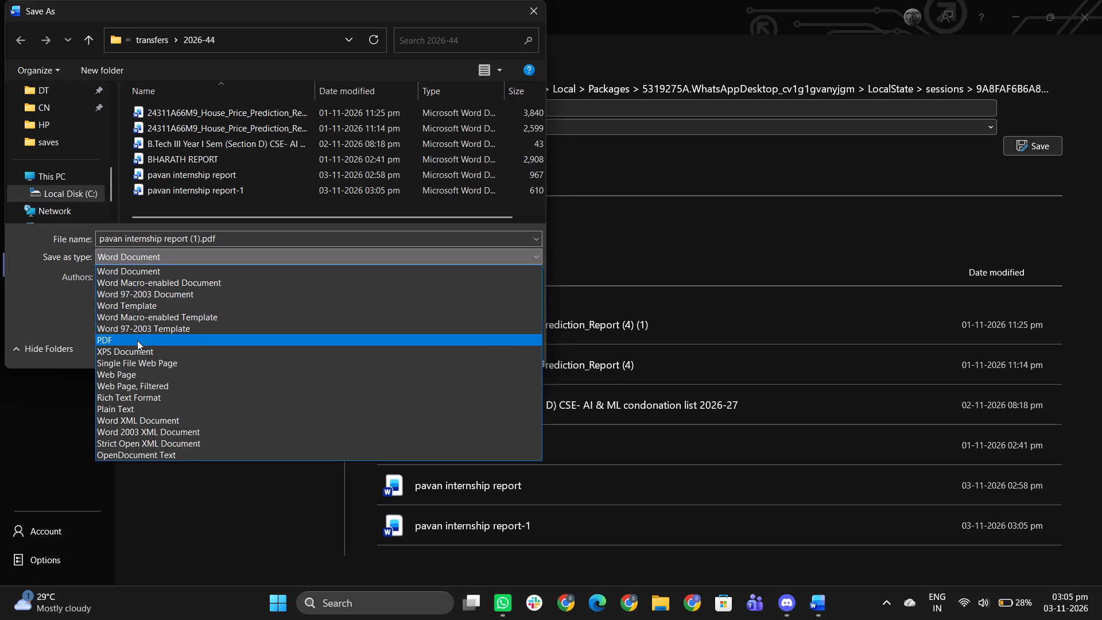
click(137, 340)
click(424, 374)
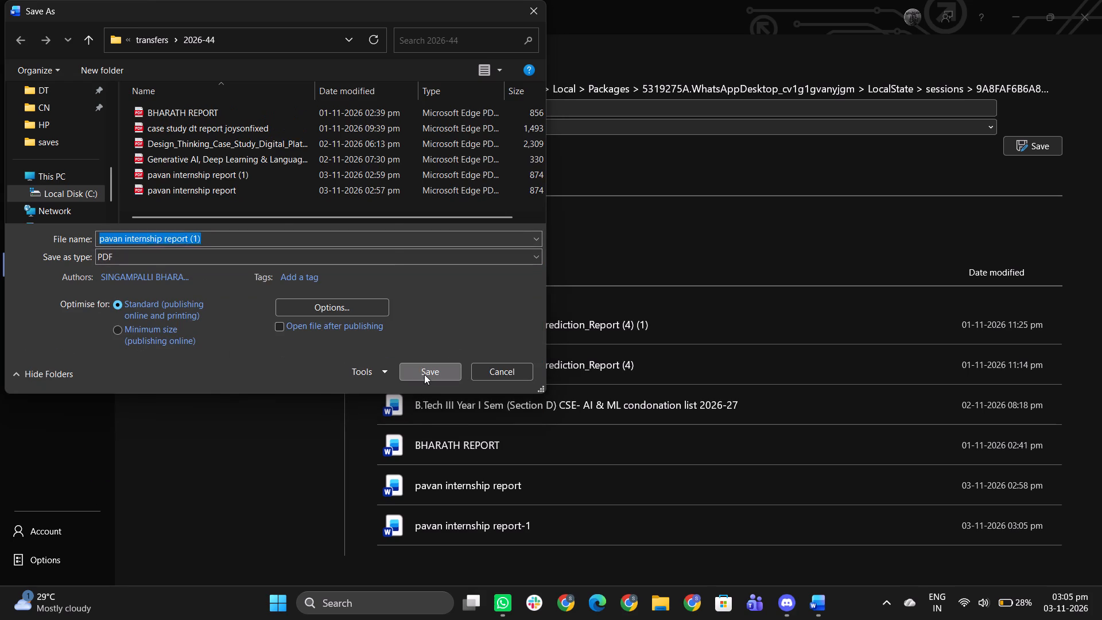
click(315, 234)
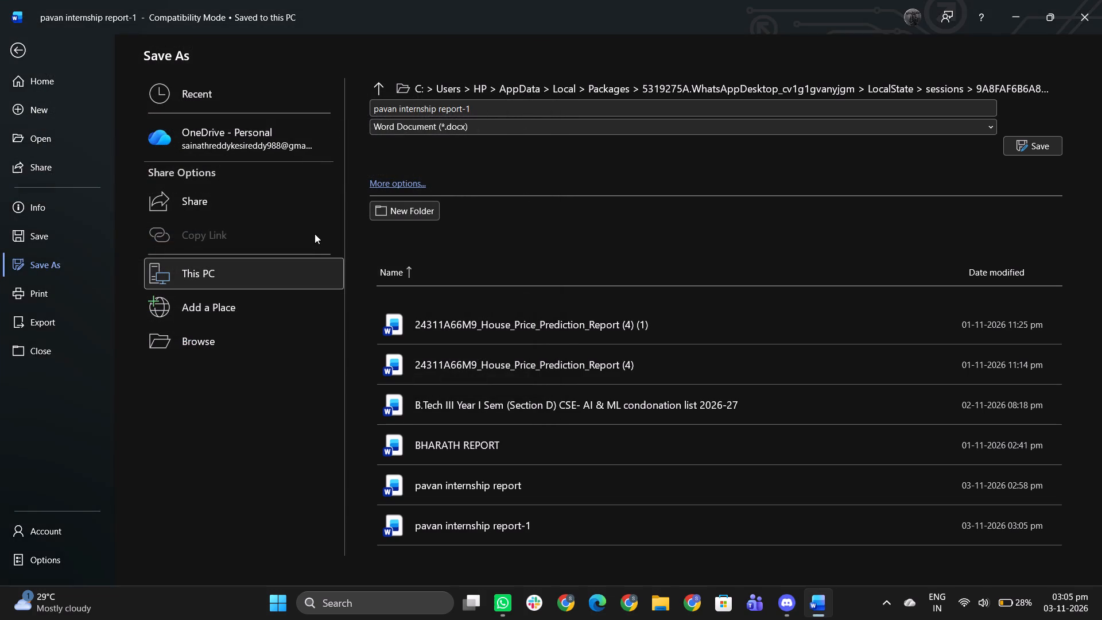
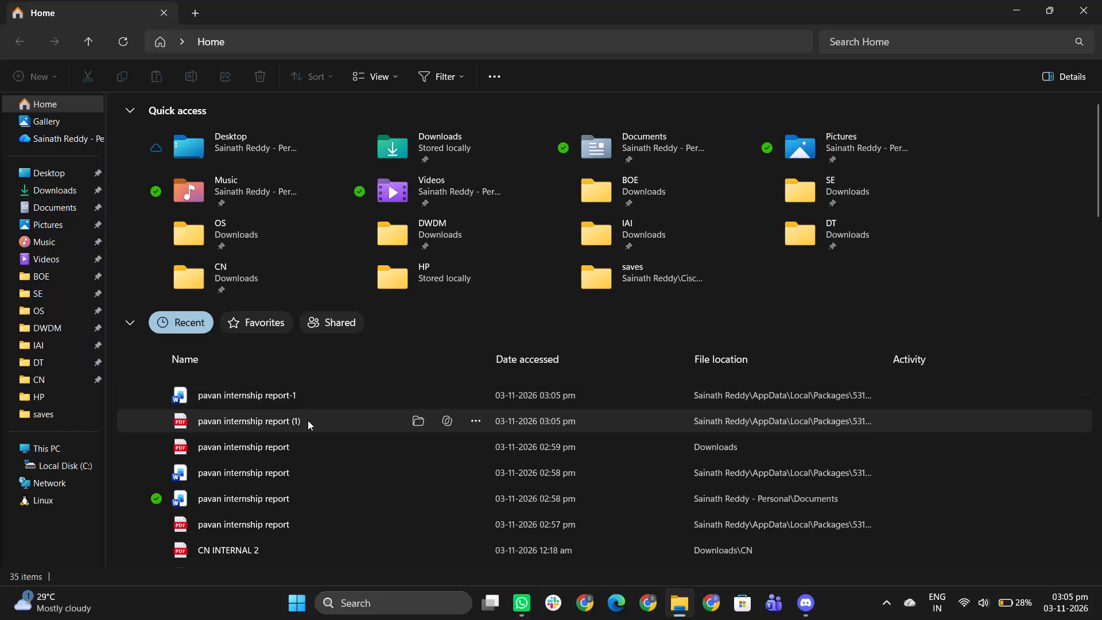
Copy the newly exported PDF file "pavan internship report (1)" from the recent files to the clipboard.
click(476, 421)
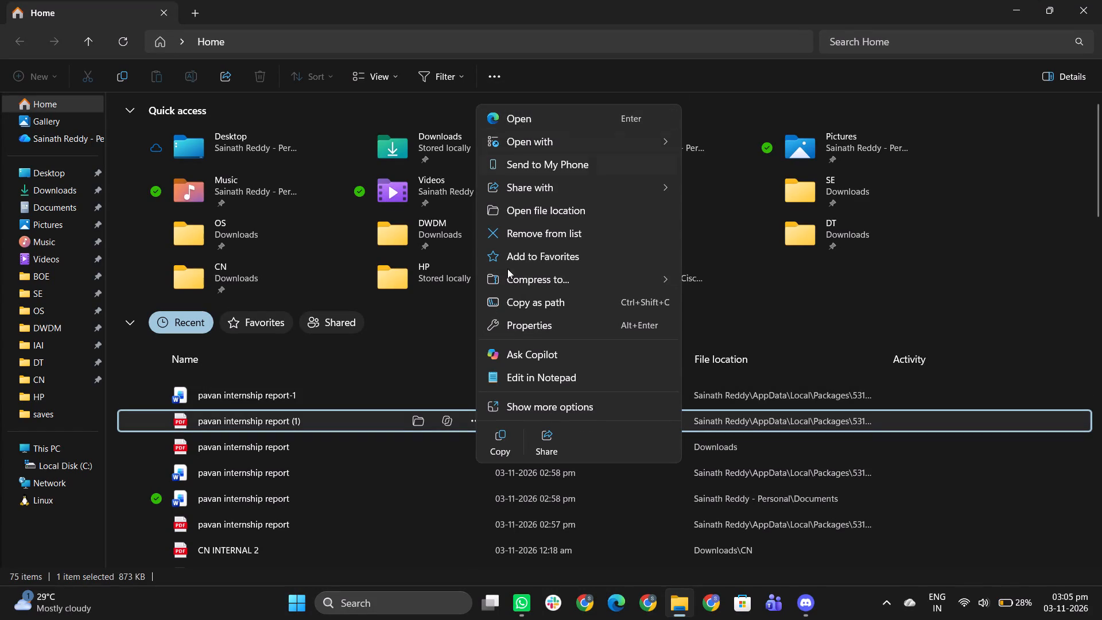
click(500, 457)
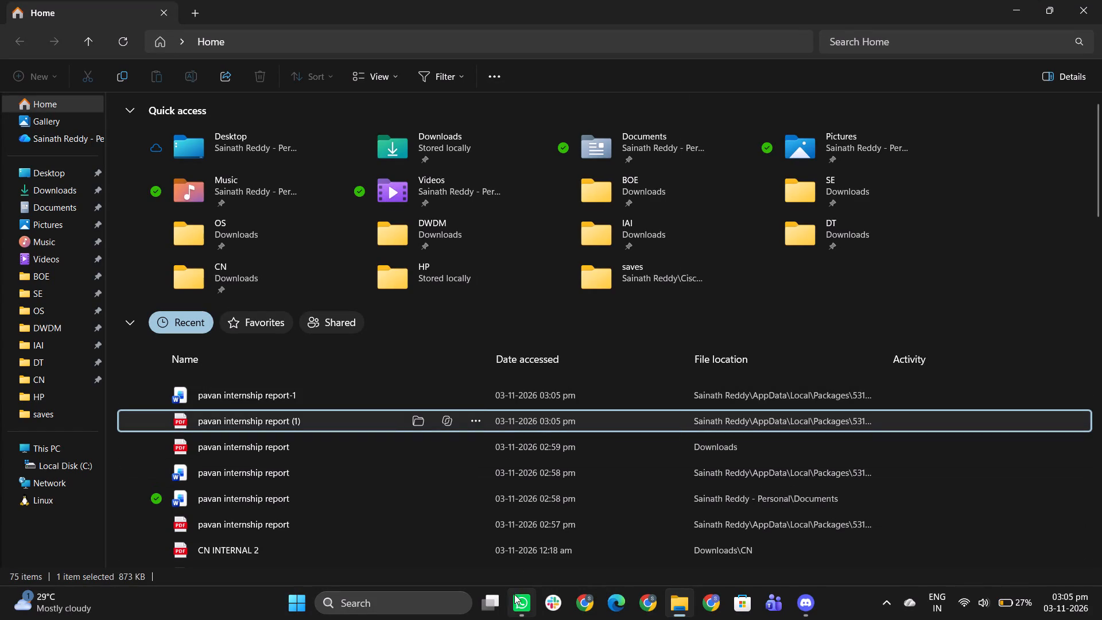
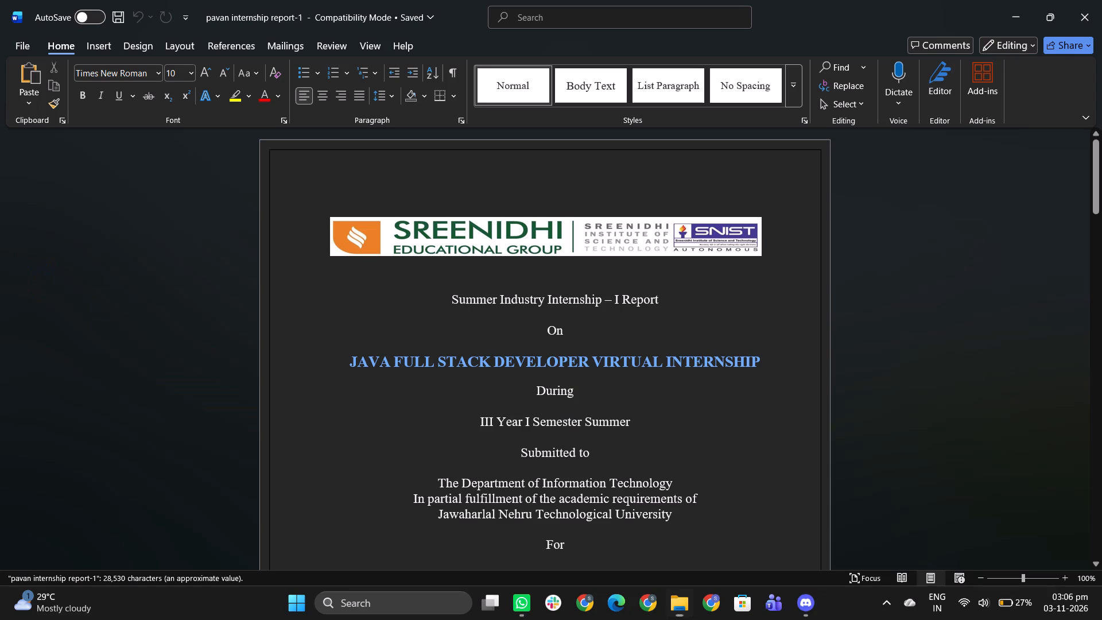
Remove bold from the name, title and department lines under Internal Guide in the last page's signature table.
scroll(597, 459, down, 16)
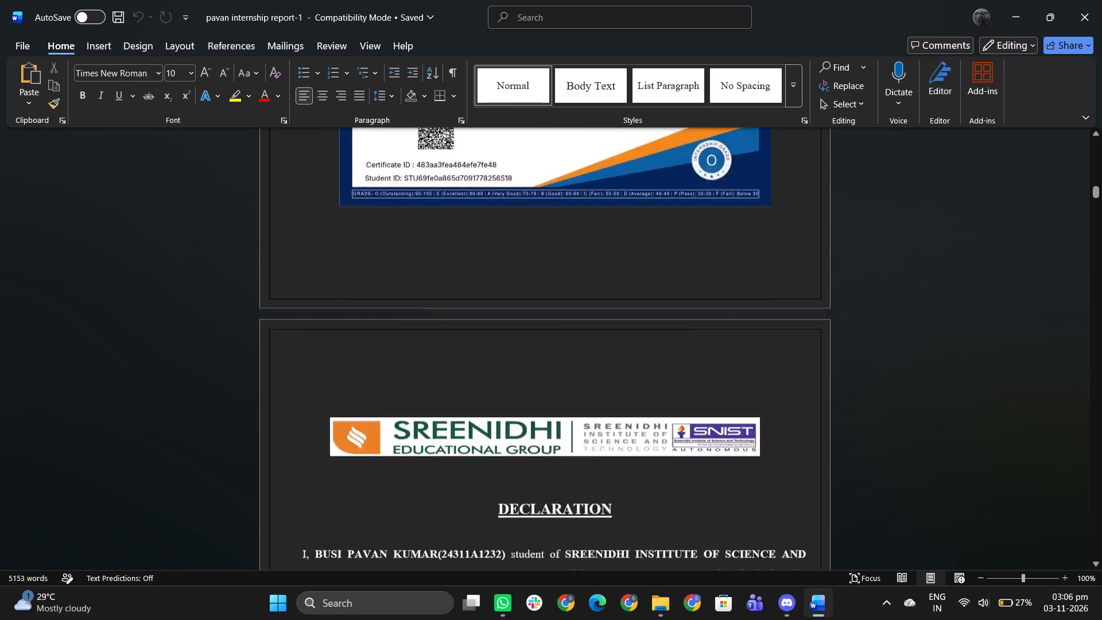
scroll(597, 459, down, 20)
scroll(597, 459, down, 2)
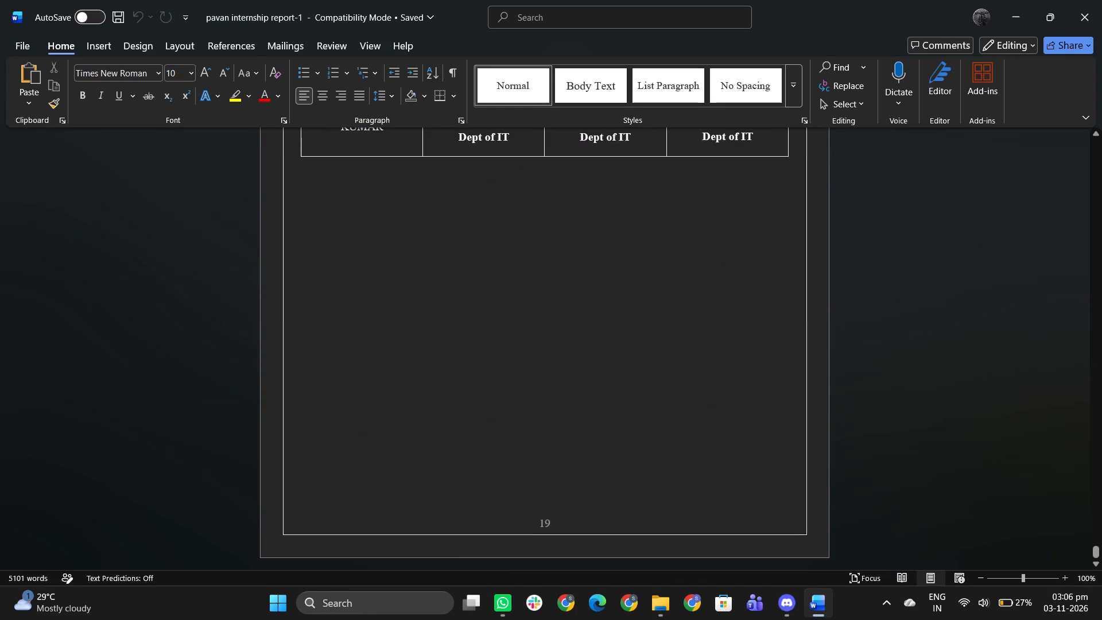
scroll(597, 459, up, 1)
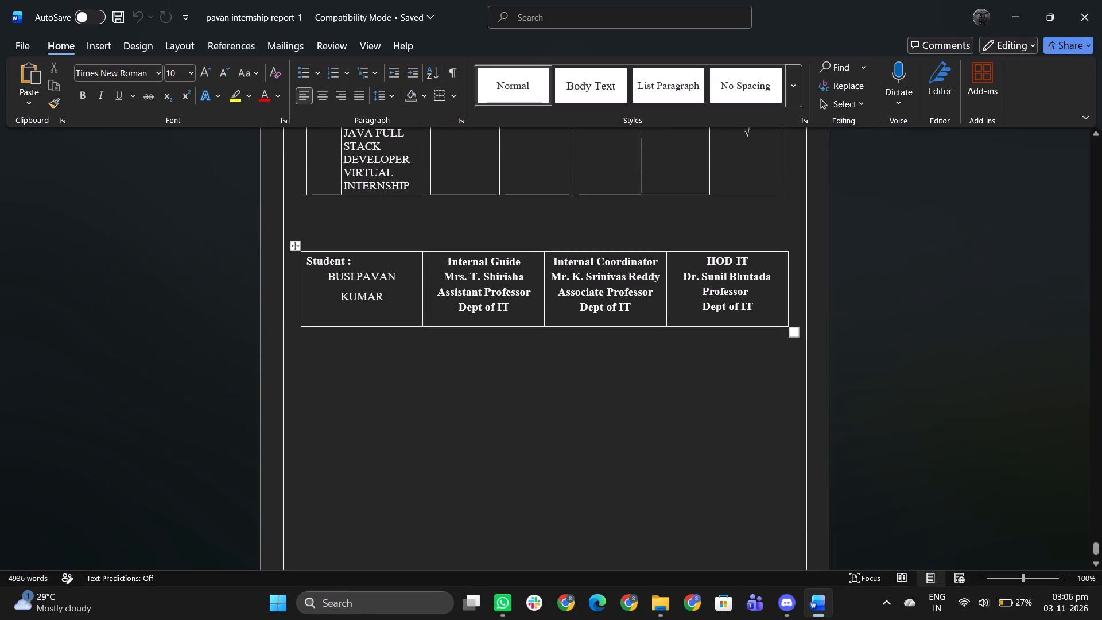
drag(439, 277, 486, 294)
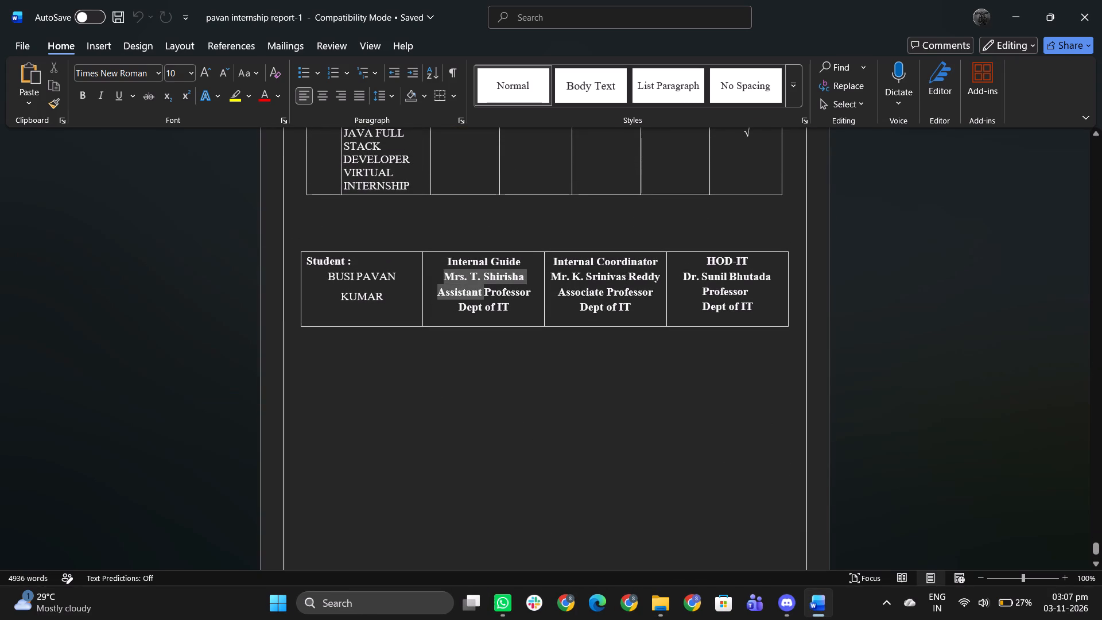
drag(486, 294, 507, 305)
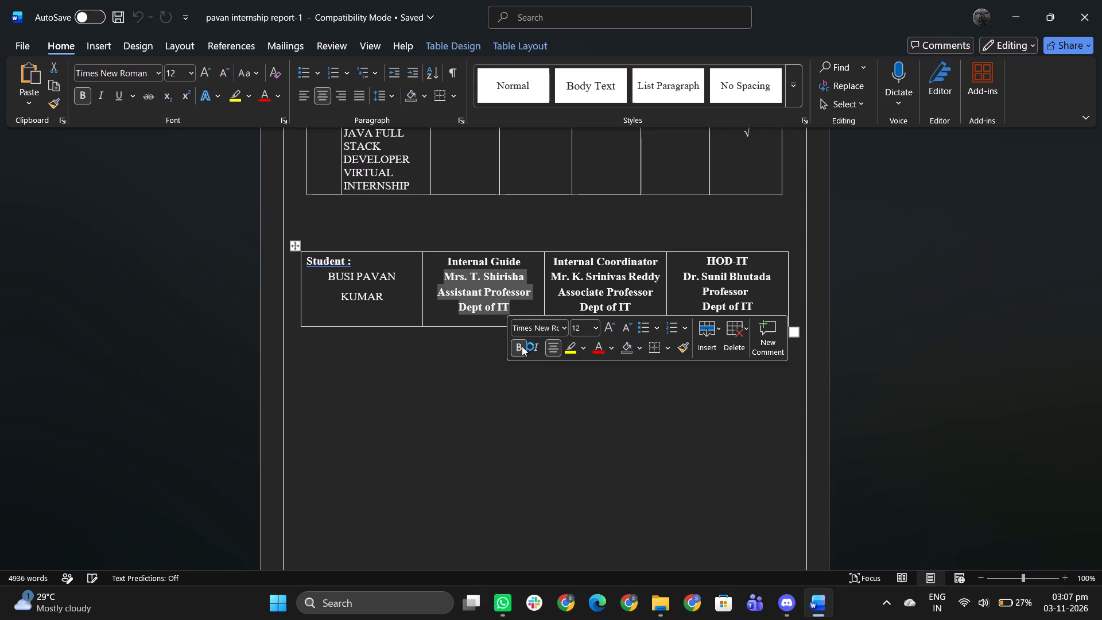
click(521, 346)
click(514, 410)
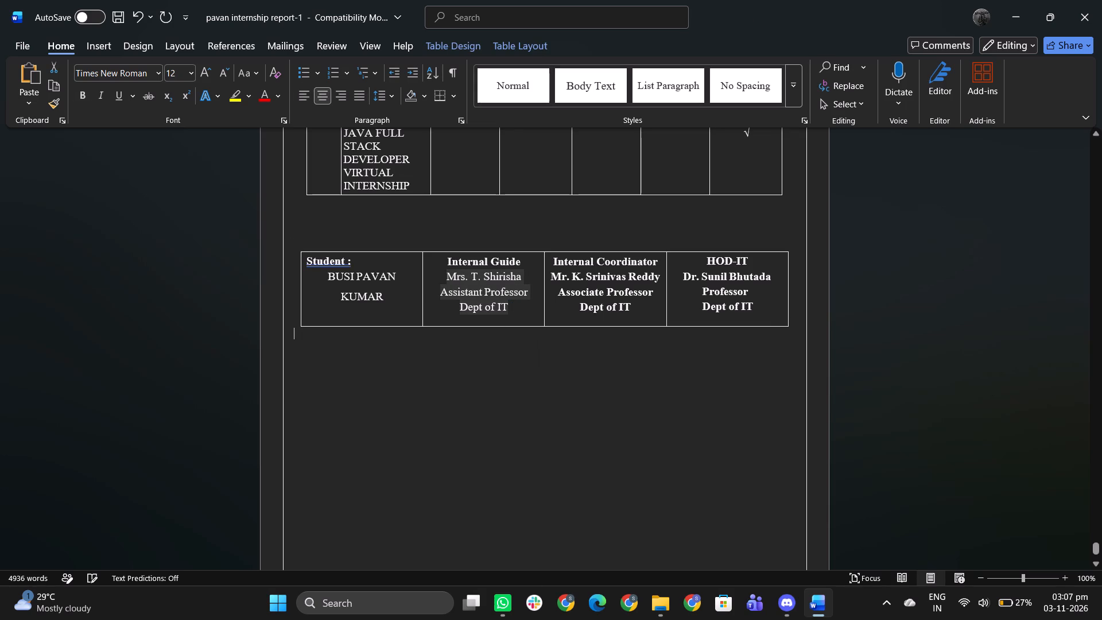
Remove bold from the name, title and department lines under Internal Coordinator and under HOD-IT.
drag(552, 274, 637, 297)
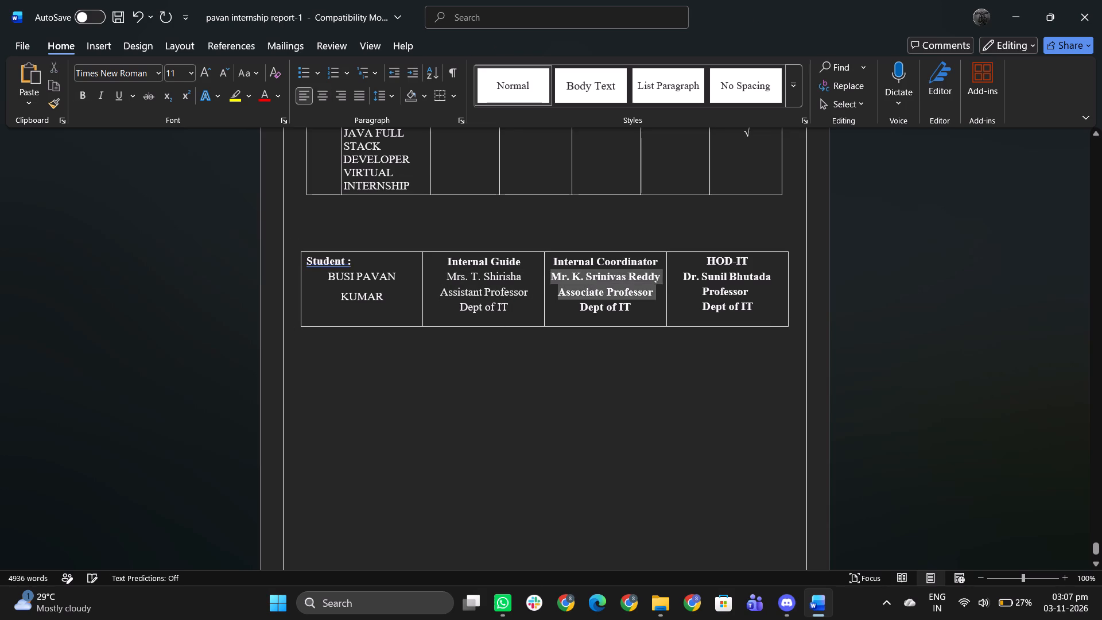
drag(637, 297, 638, 307)
click(647, 324)
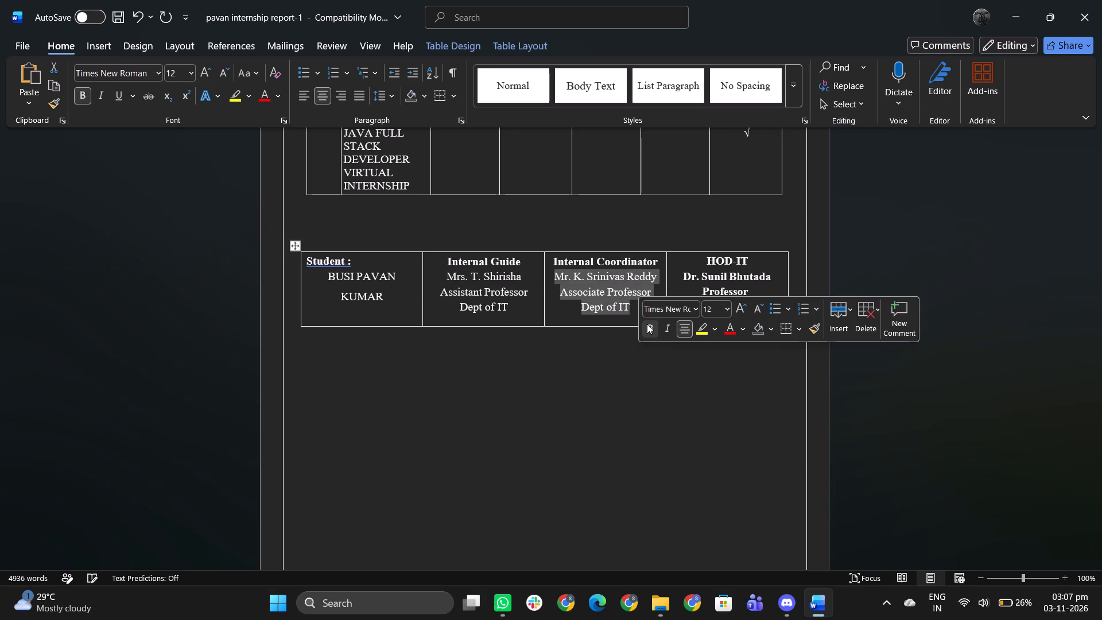
click(622, 366)
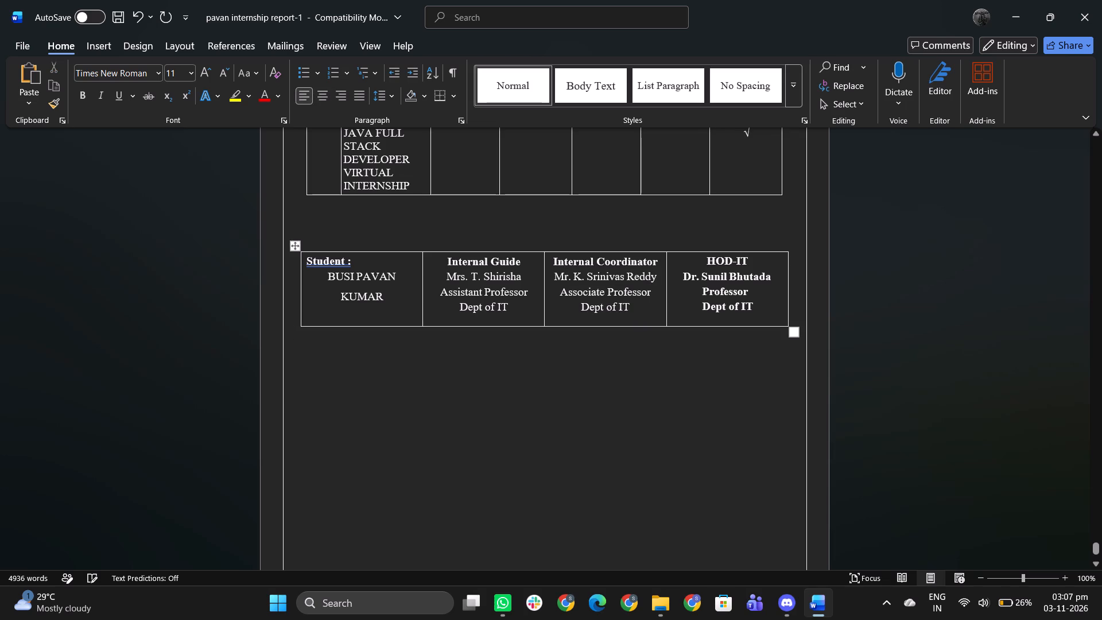
drag(687, 277, 748, 309)
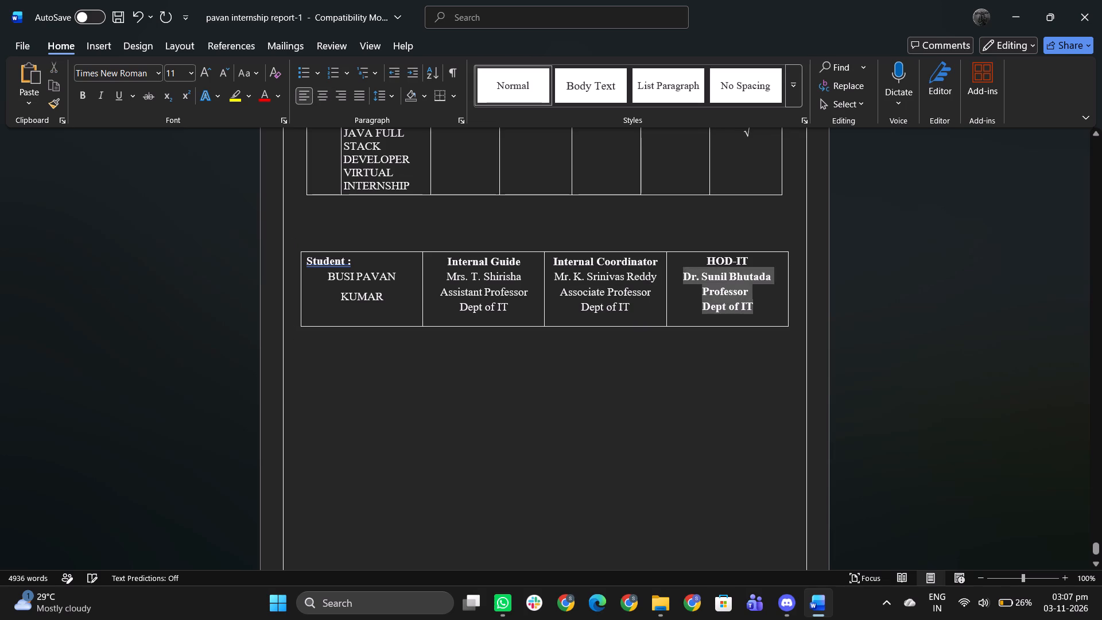
drag(748, 309, 750, 309)
click(755, 286)
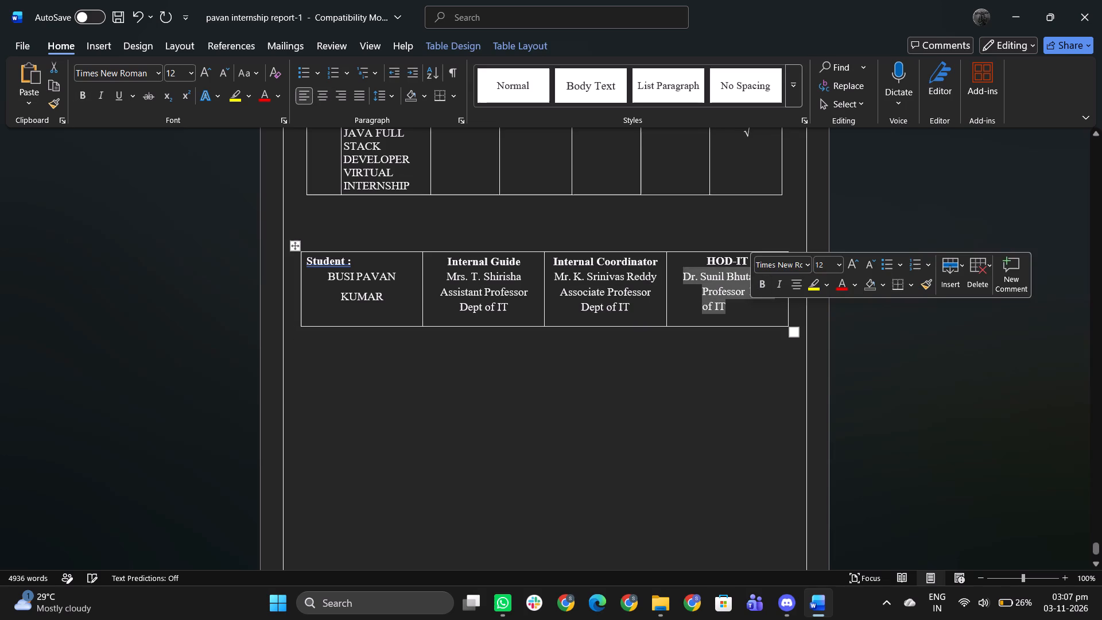
Justify the name, title and department lines in the HOD-IT cell, trying centred alignment along the way.
scroll(676, 361, up, 1)
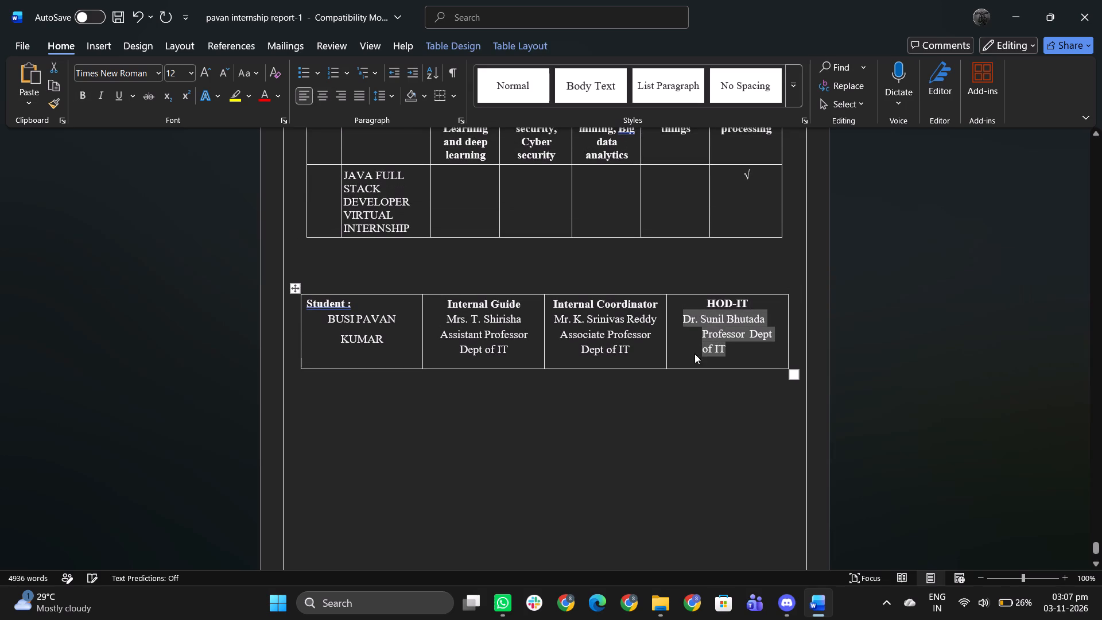
click(352, 92)
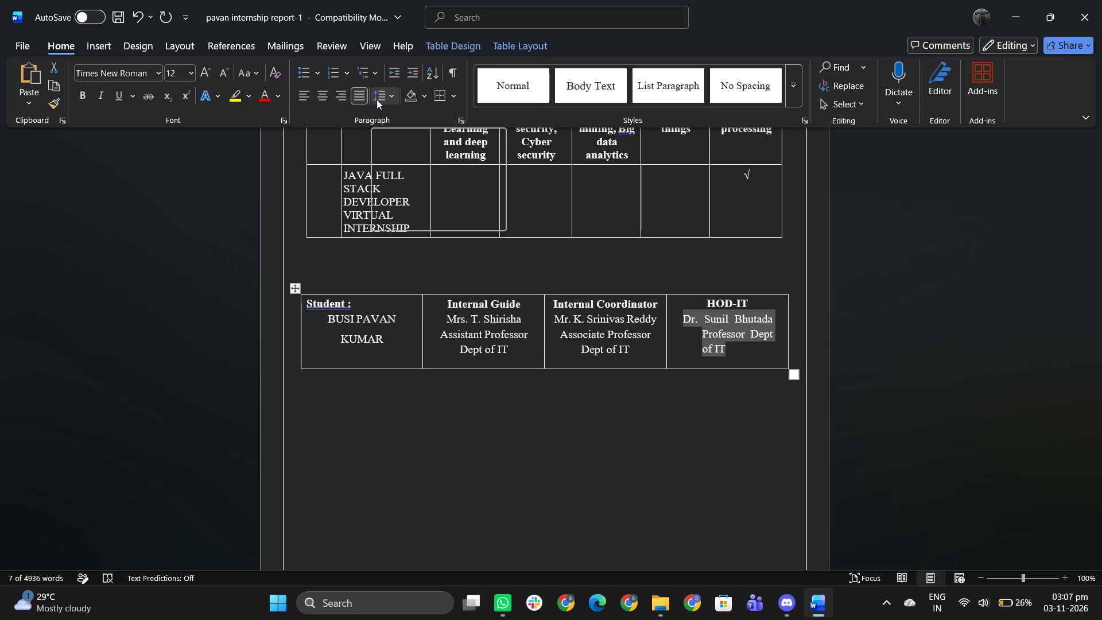
click(319, 92)
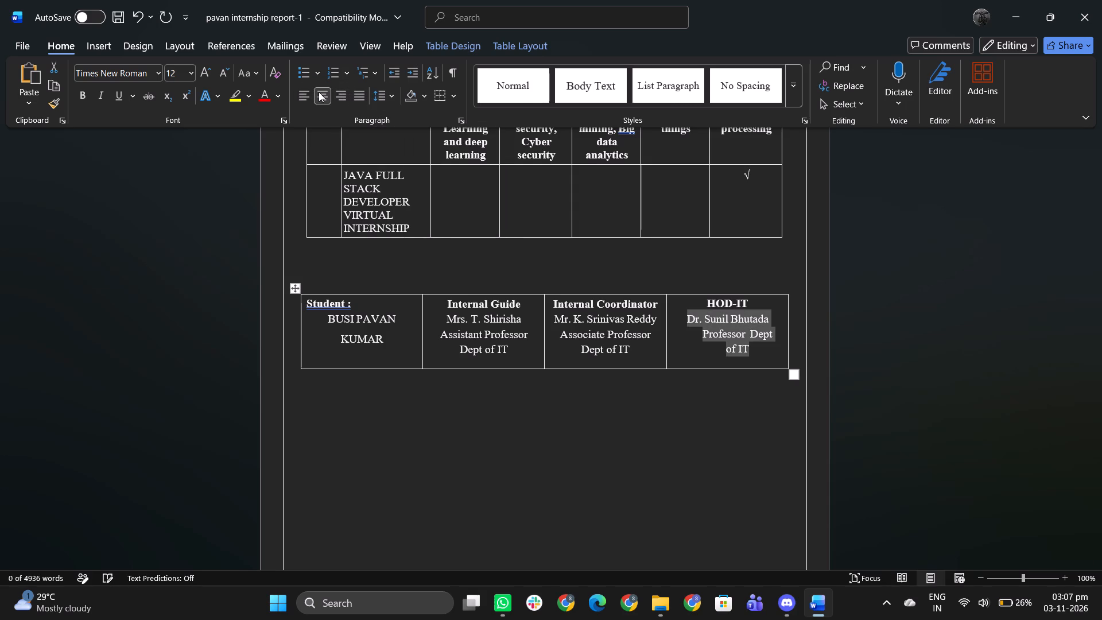
click(354, 95)
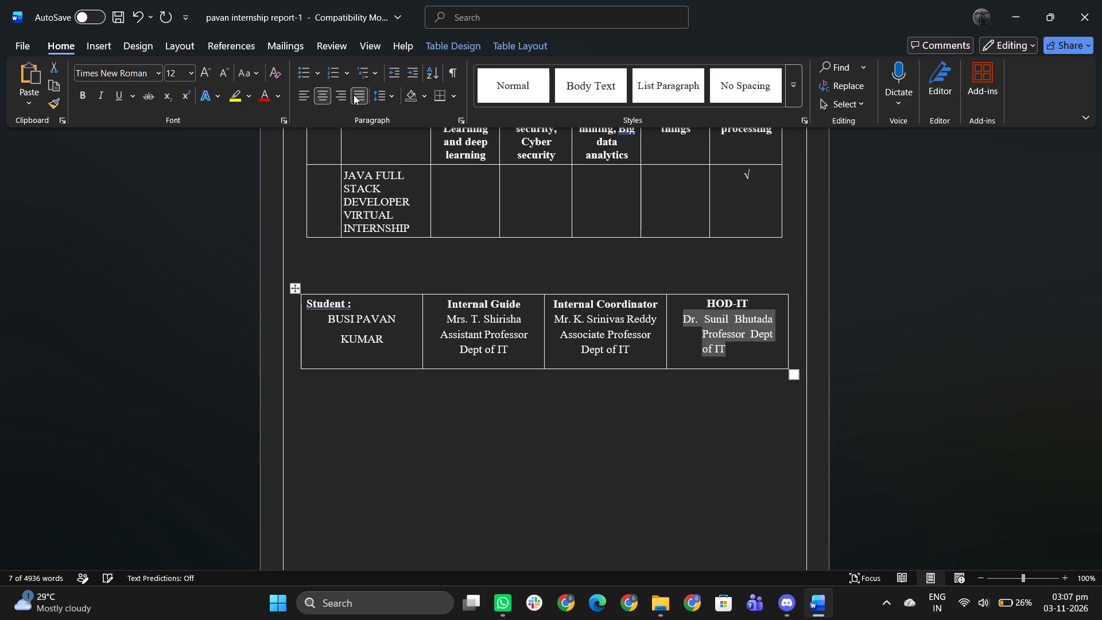
click(520, 431)
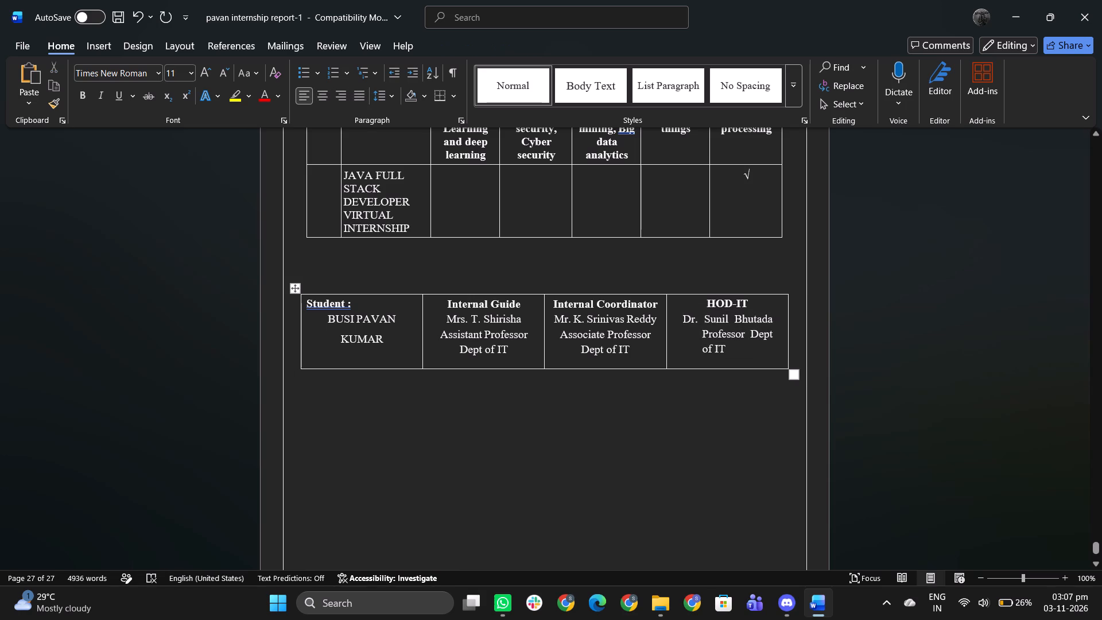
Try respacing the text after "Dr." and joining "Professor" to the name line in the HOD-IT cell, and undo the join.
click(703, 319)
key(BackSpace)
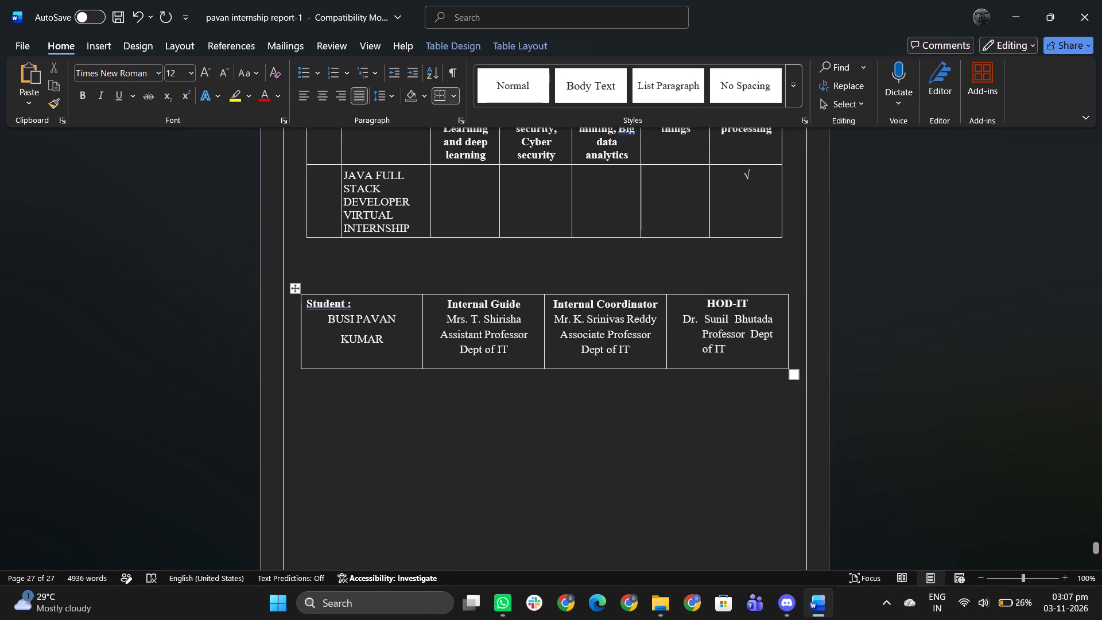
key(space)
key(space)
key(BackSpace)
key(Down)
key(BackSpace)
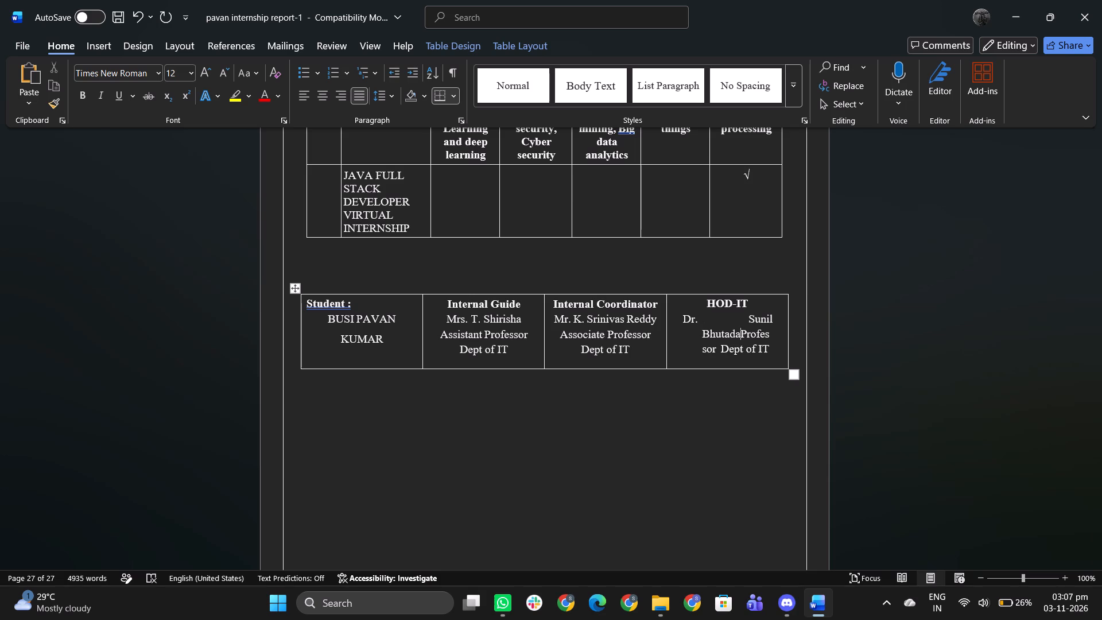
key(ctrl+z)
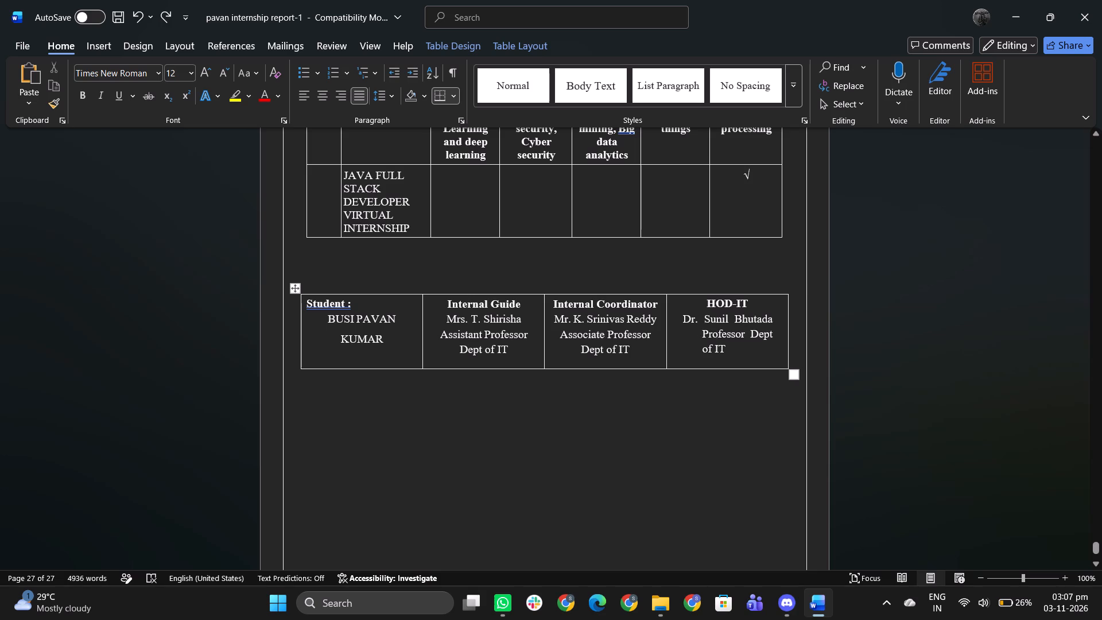
Delete the break between the HOD's name and "Professor" in the HOD-IT cell.
key(Up)
key(shift+Left)
click(774, 323)
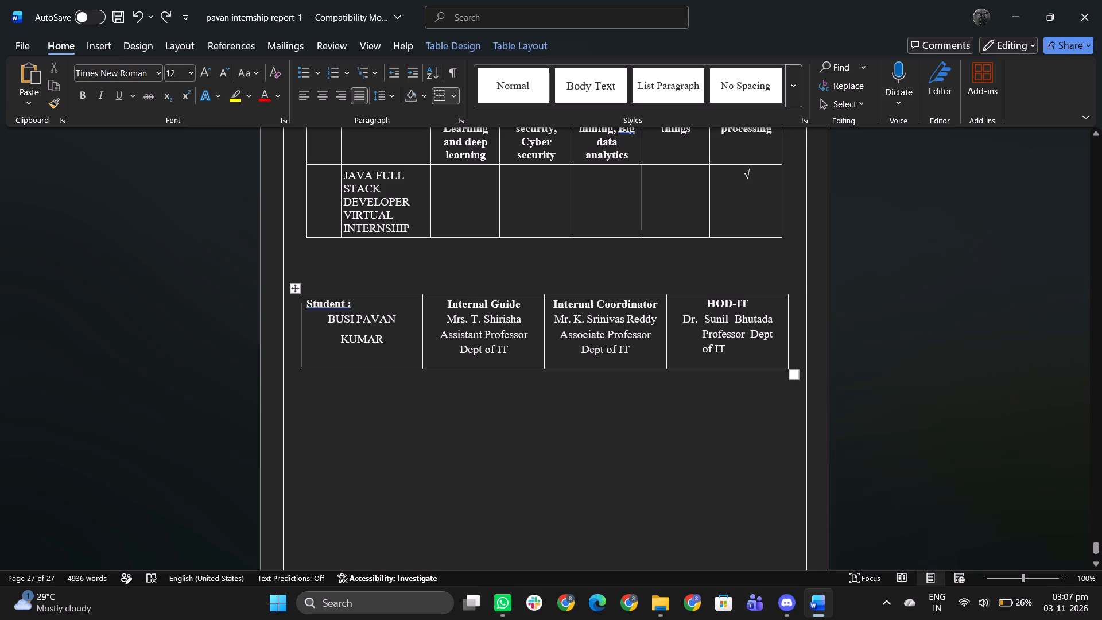
key(shift+Right)
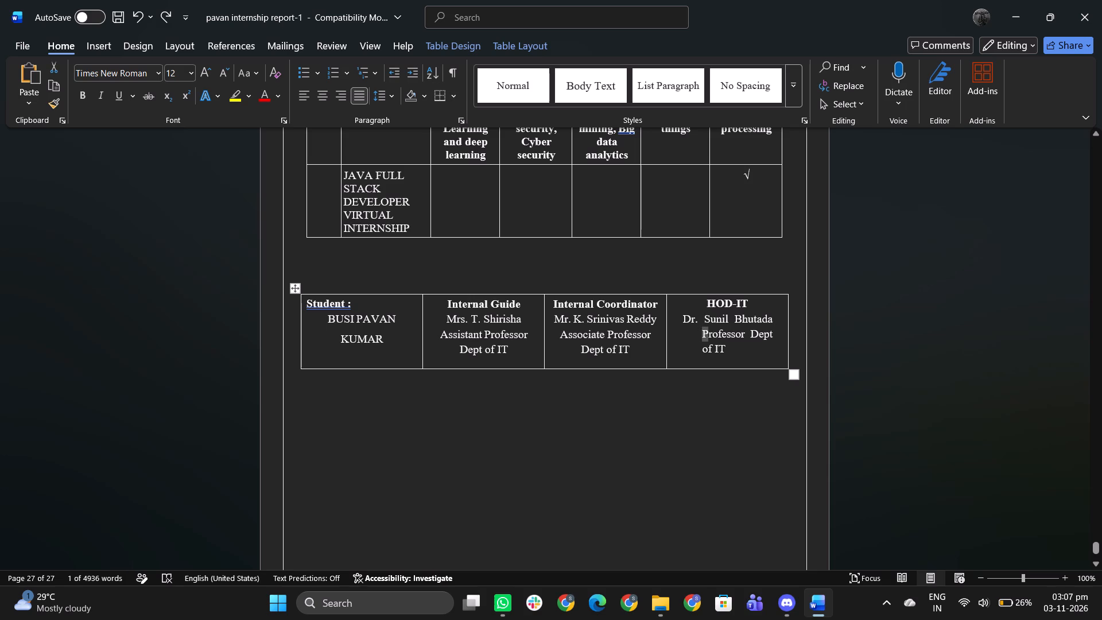
key(shift+Left)
key(shift+Left)
key(shift+Right)
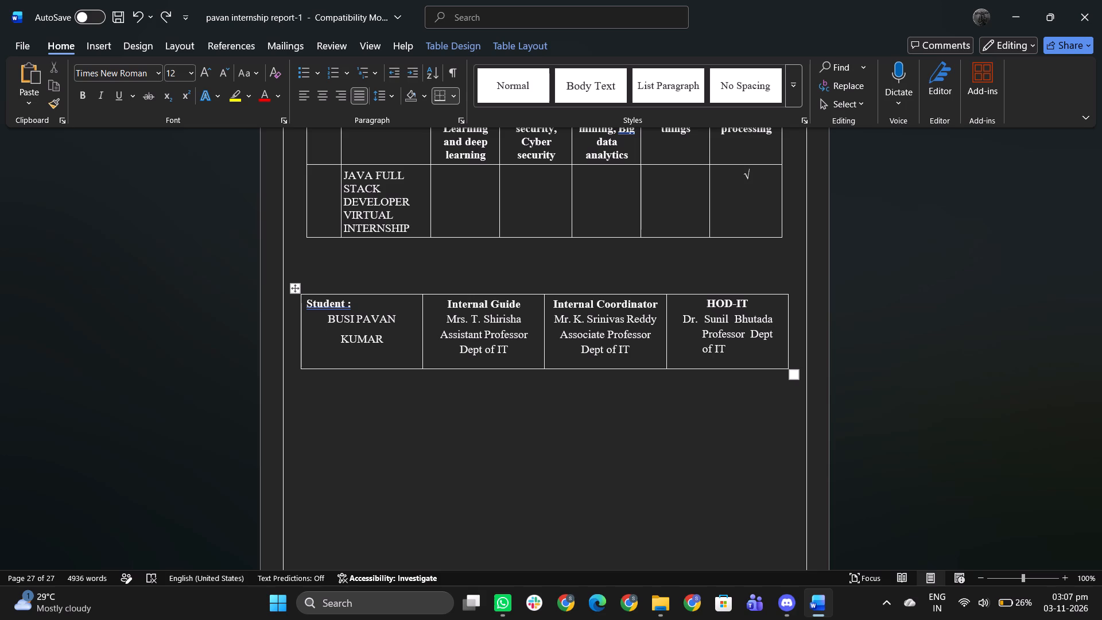
key(BackSpace)
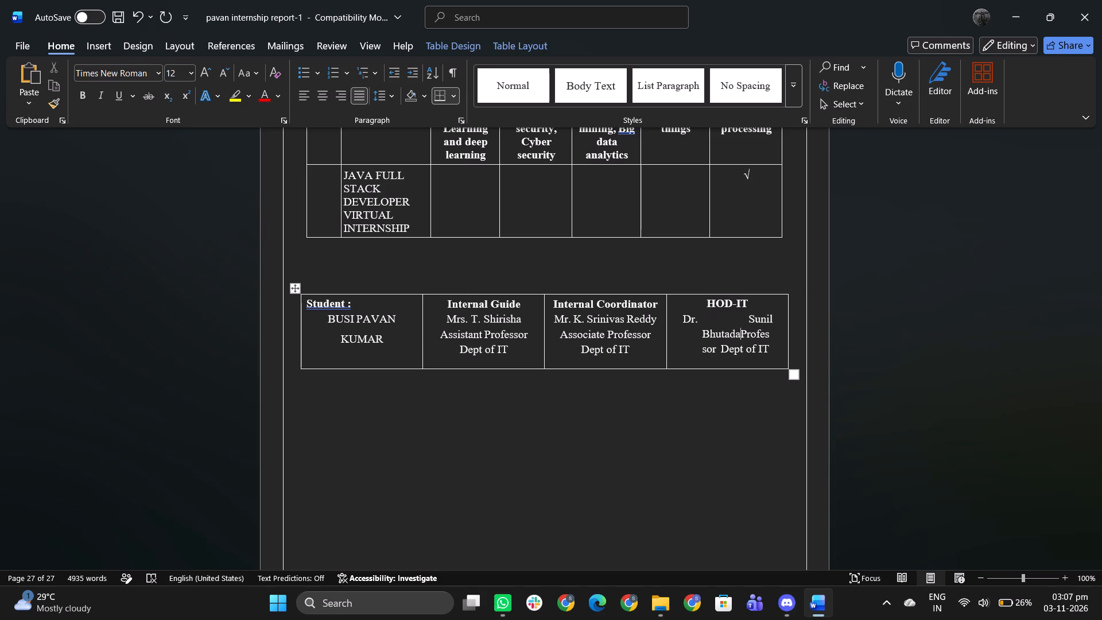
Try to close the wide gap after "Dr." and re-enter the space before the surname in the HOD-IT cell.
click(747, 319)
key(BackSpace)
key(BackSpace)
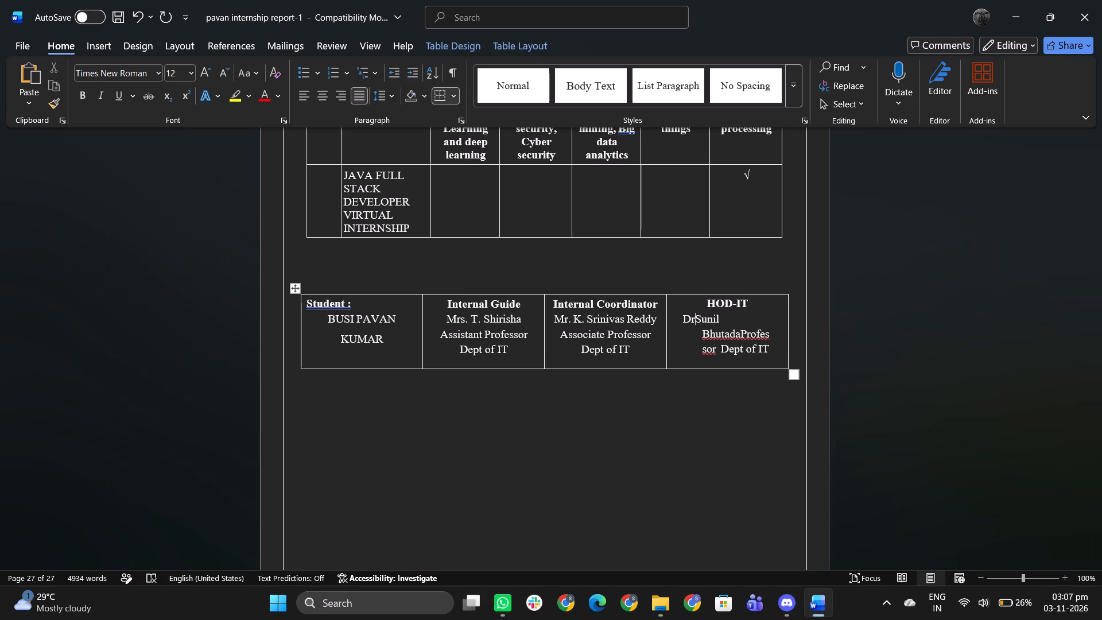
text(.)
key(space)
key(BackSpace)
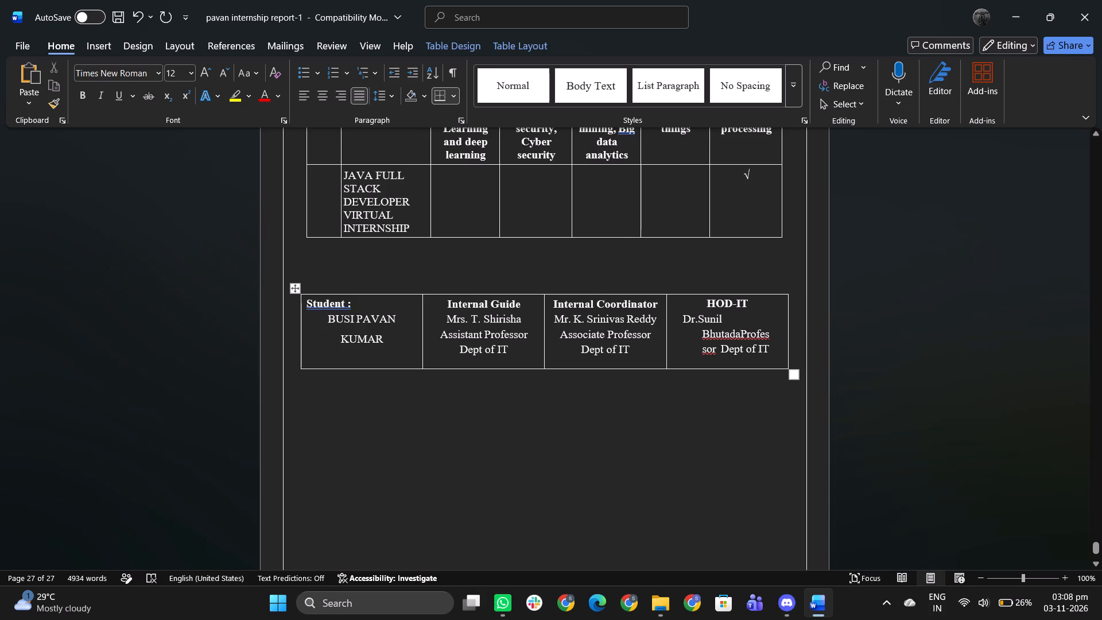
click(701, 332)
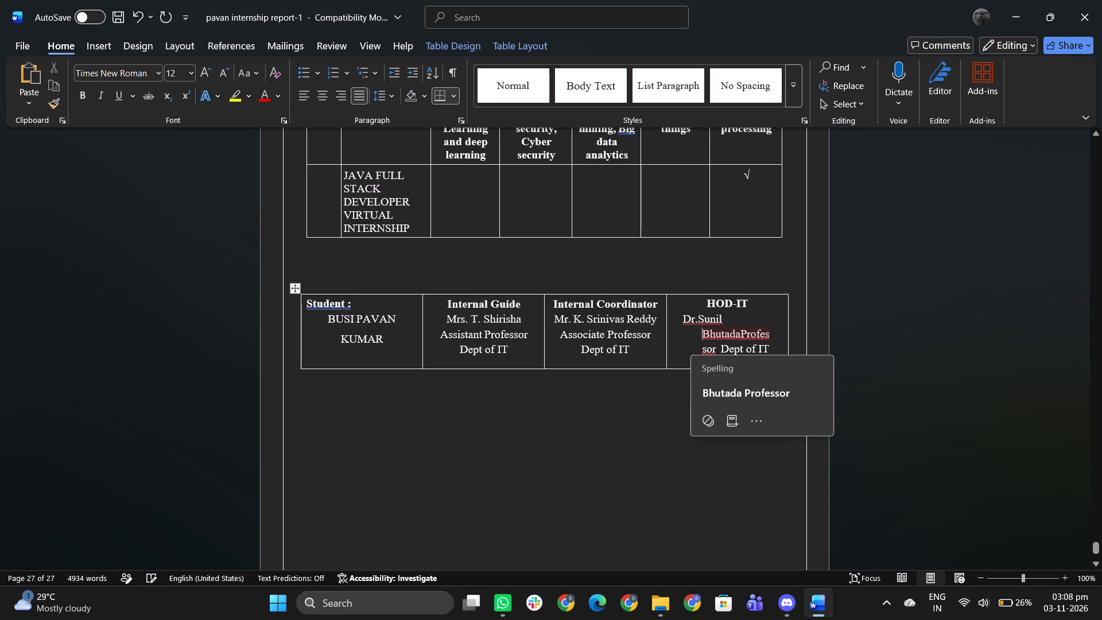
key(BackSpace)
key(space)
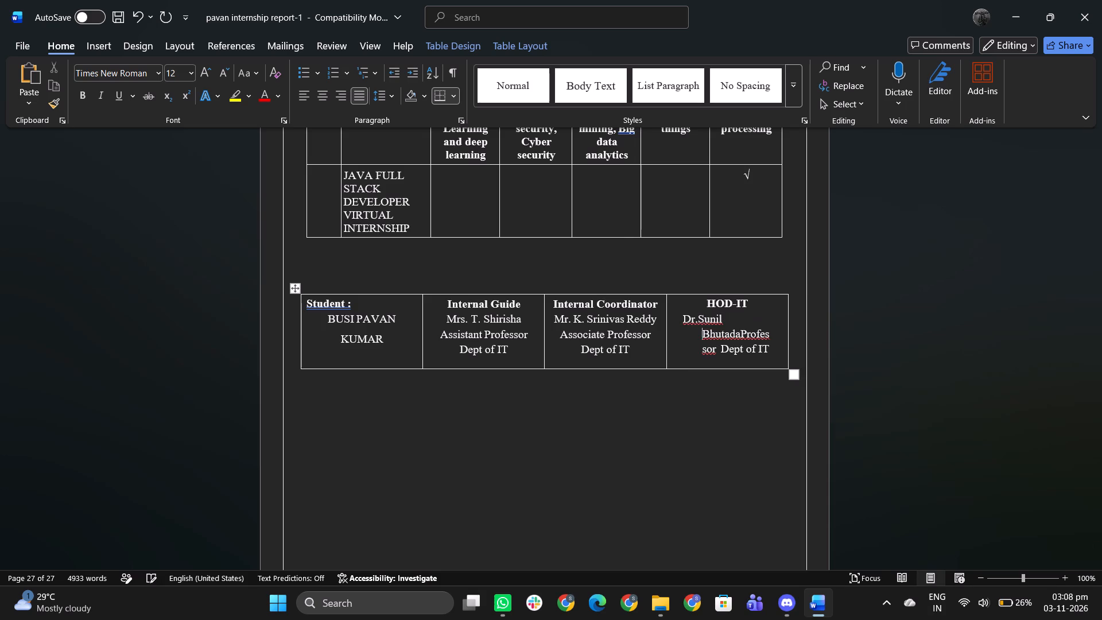
Undo the recent spacing and line-joining edits in the HOD-IT cell back to the separated name and "Professor" text.
key(ctrl+z)
key(ctrl+z)
key(ctrl+z)
key(ctrl+z)
key(ctrl+z)
key(ctrl+z)
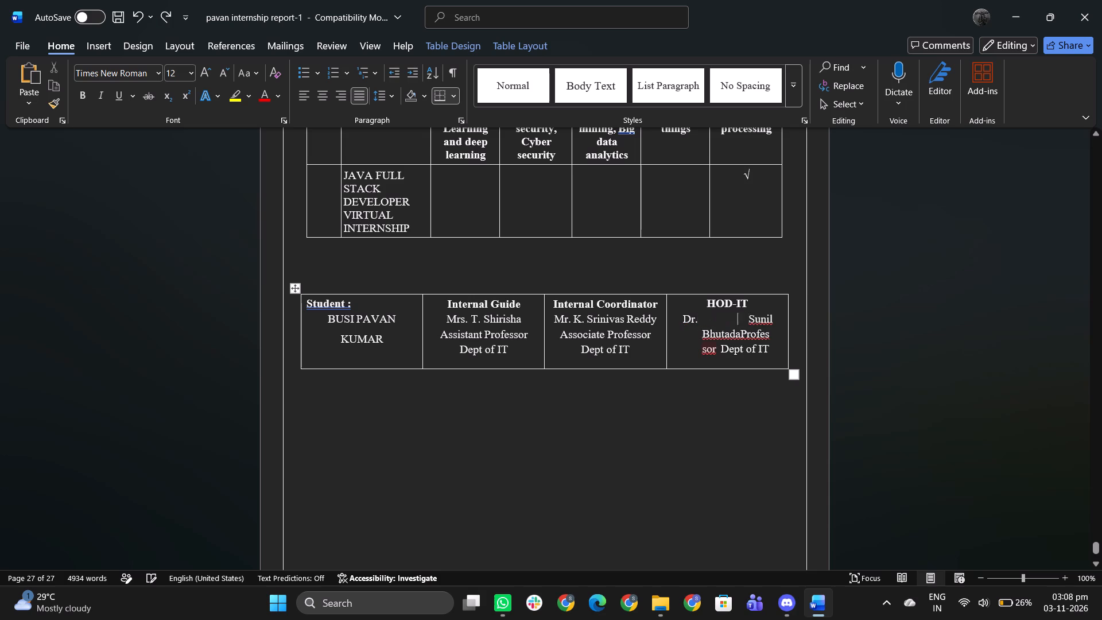
key(ctrl+z)
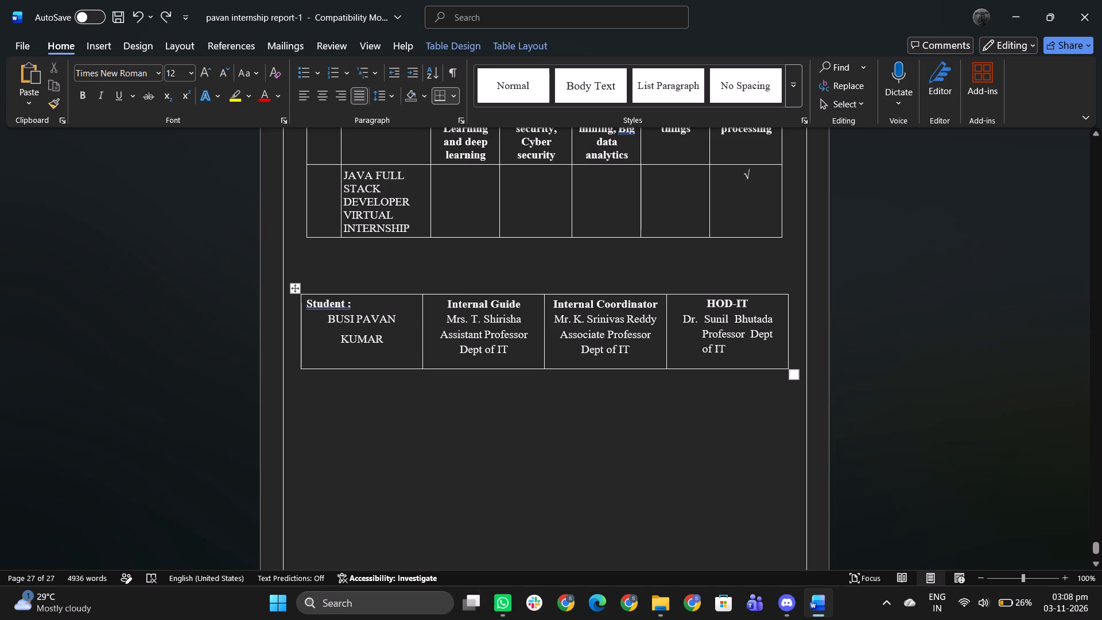
Remove the space before the paragraph holding the name, title and department in the HOD-IT cell.
drag(680, 324, 736, 356)
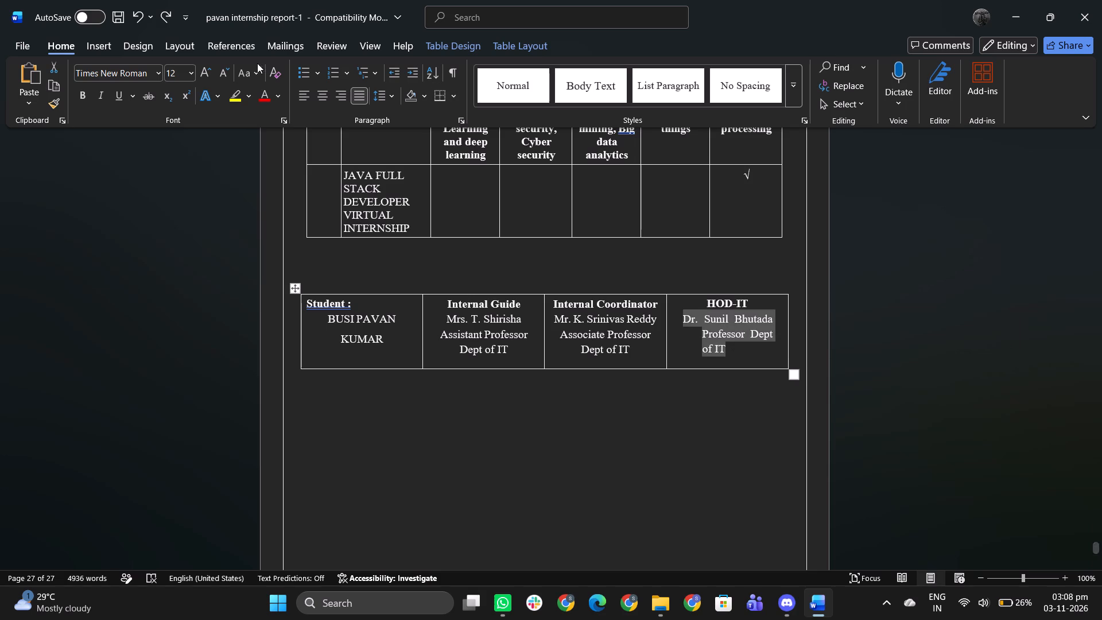
click(389, 99)
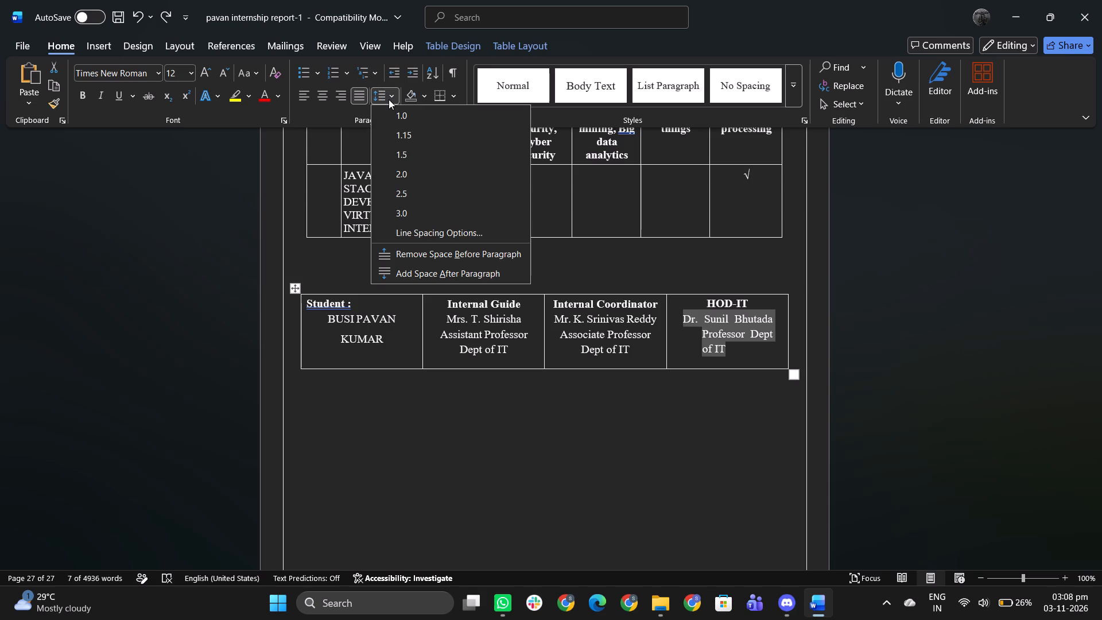
click(399, 250)
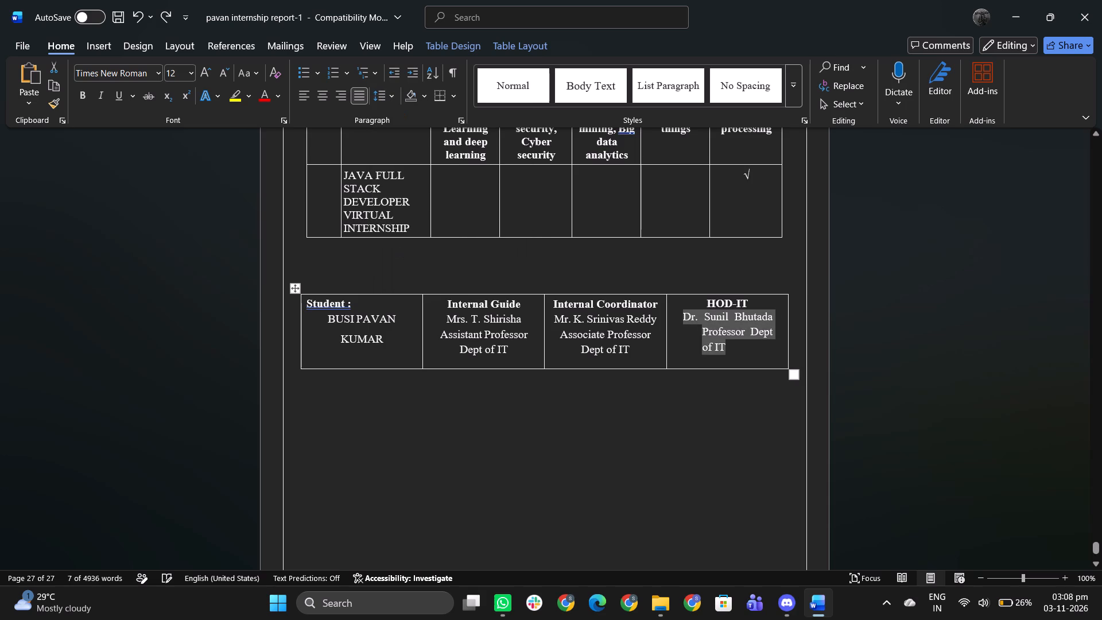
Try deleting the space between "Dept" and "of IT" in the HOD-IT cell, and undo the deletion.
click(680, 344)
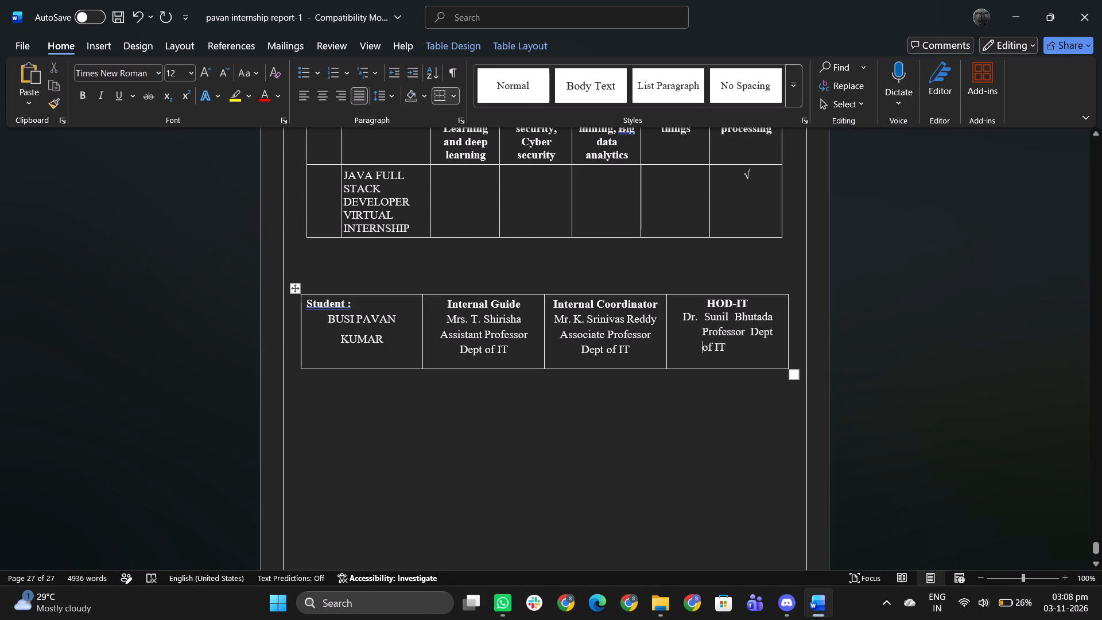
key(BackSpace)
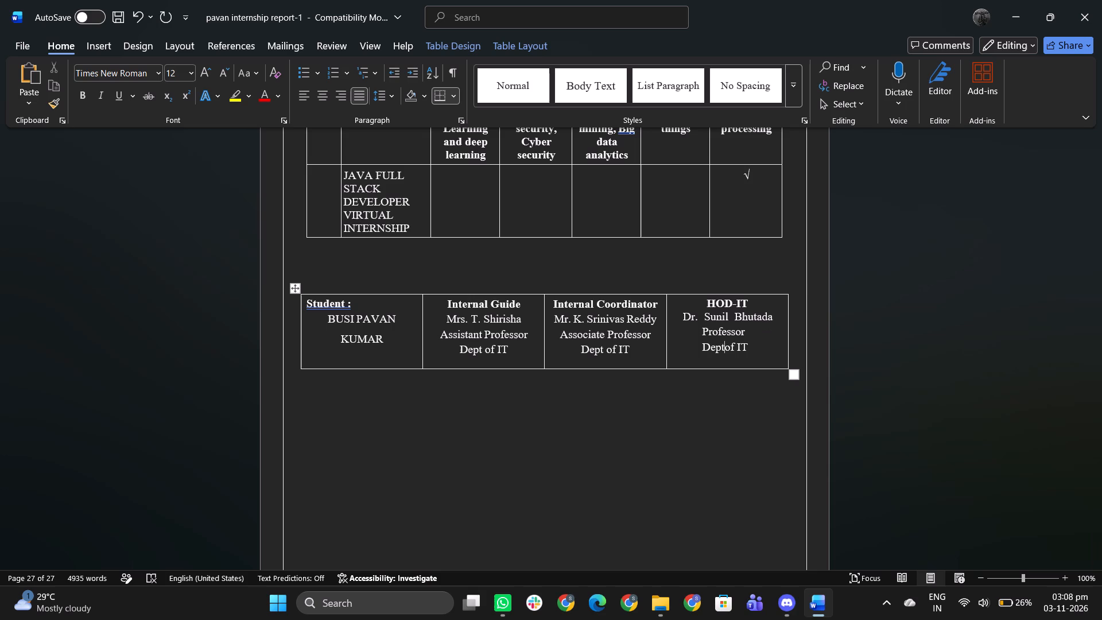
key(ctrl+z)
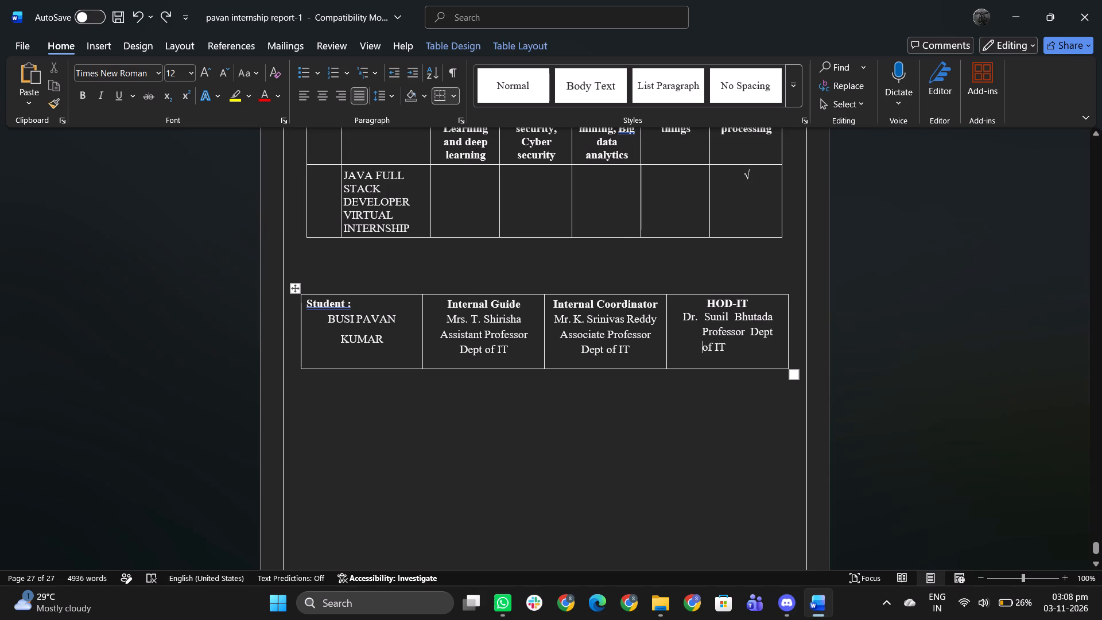
Remove the indentation from the paragraph starting with "Dr." in the HOD-IT cell, after trying two leading spaces.
click(701, 332)
click(678, 320)
key(space)
key(space)
key(BackSpace)
key(BackSpace)
key(BackSpace)
key(BackSpace)
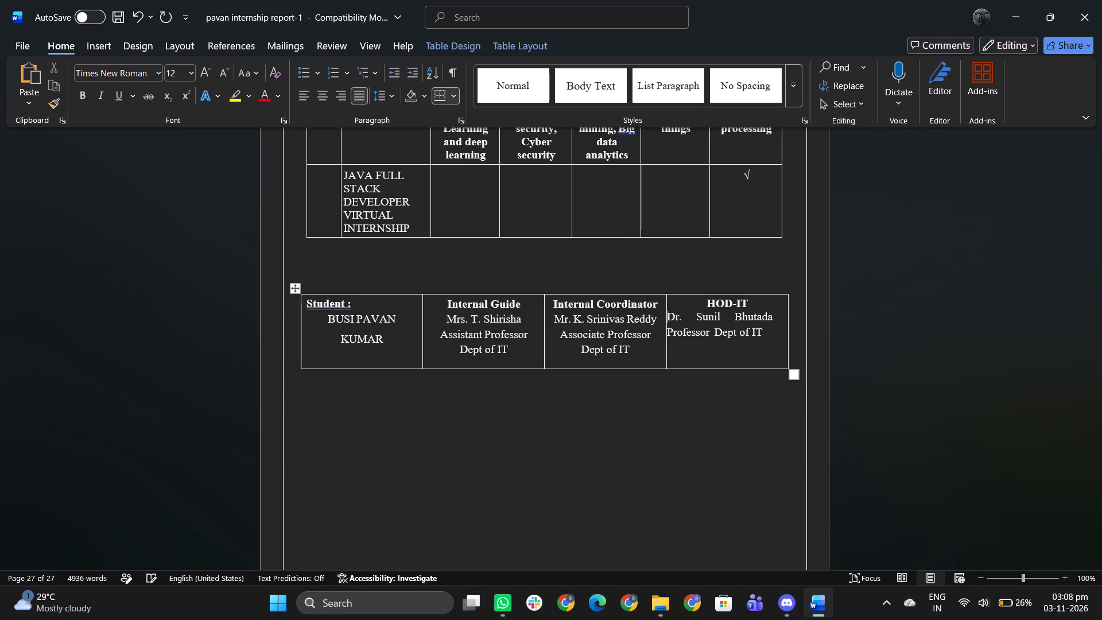
Shift the HOD's name line inward with leading spaces before "Dr.", also trying spaces before "Professor".
key(space)
key(space)
key(space)
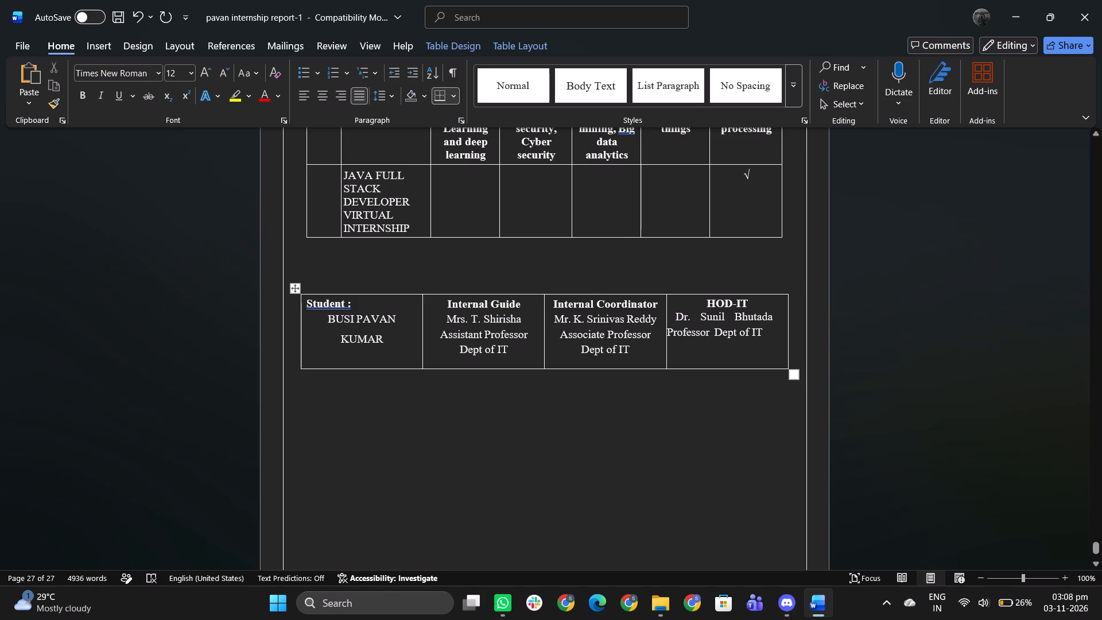
click(667, 334)
key(space)
key(space)
click(700, 317)
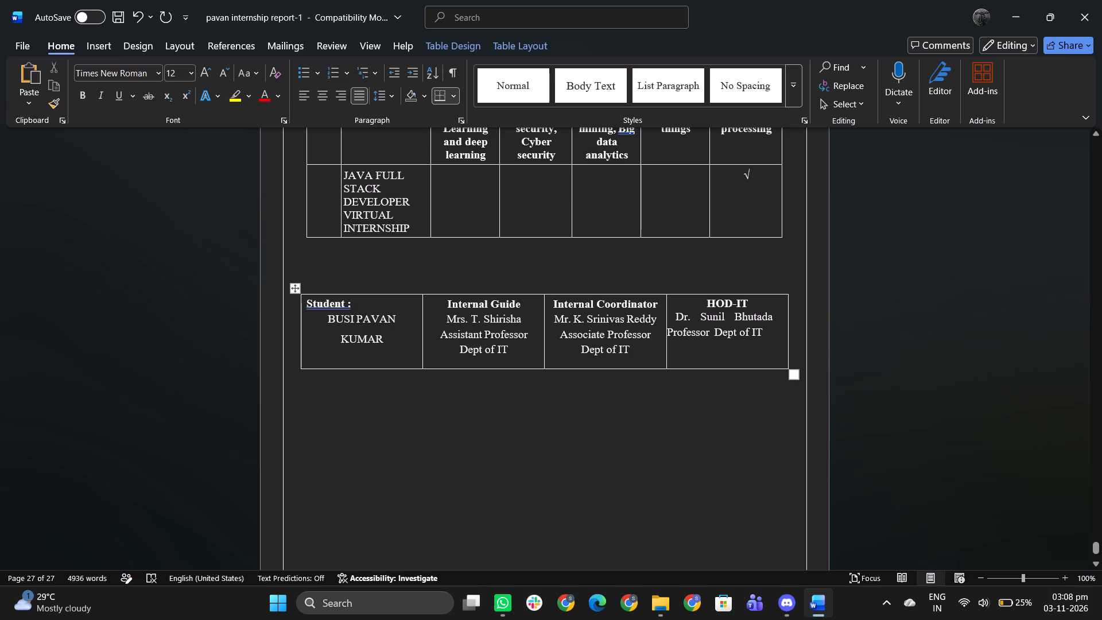
click(673, 314)
key(space)
key(space)
key(space)
key(space)
key(space)
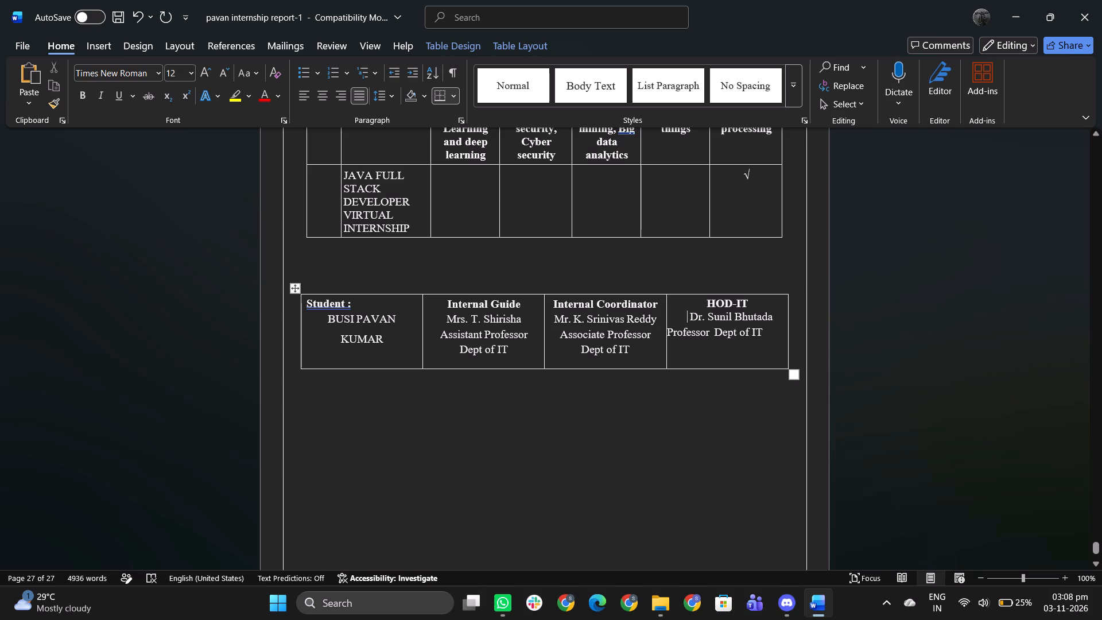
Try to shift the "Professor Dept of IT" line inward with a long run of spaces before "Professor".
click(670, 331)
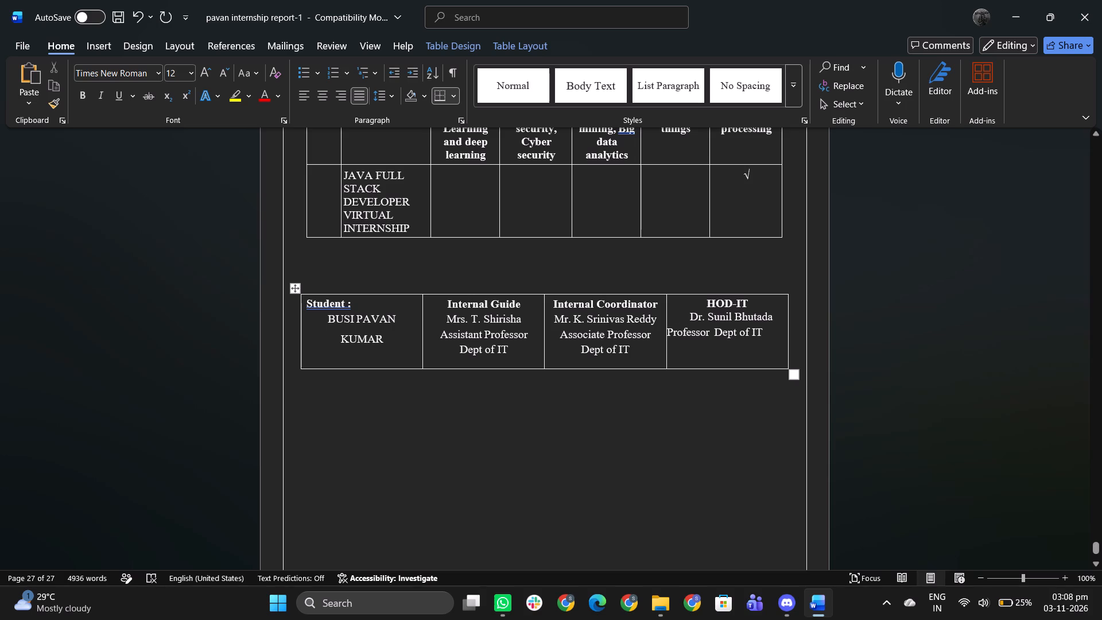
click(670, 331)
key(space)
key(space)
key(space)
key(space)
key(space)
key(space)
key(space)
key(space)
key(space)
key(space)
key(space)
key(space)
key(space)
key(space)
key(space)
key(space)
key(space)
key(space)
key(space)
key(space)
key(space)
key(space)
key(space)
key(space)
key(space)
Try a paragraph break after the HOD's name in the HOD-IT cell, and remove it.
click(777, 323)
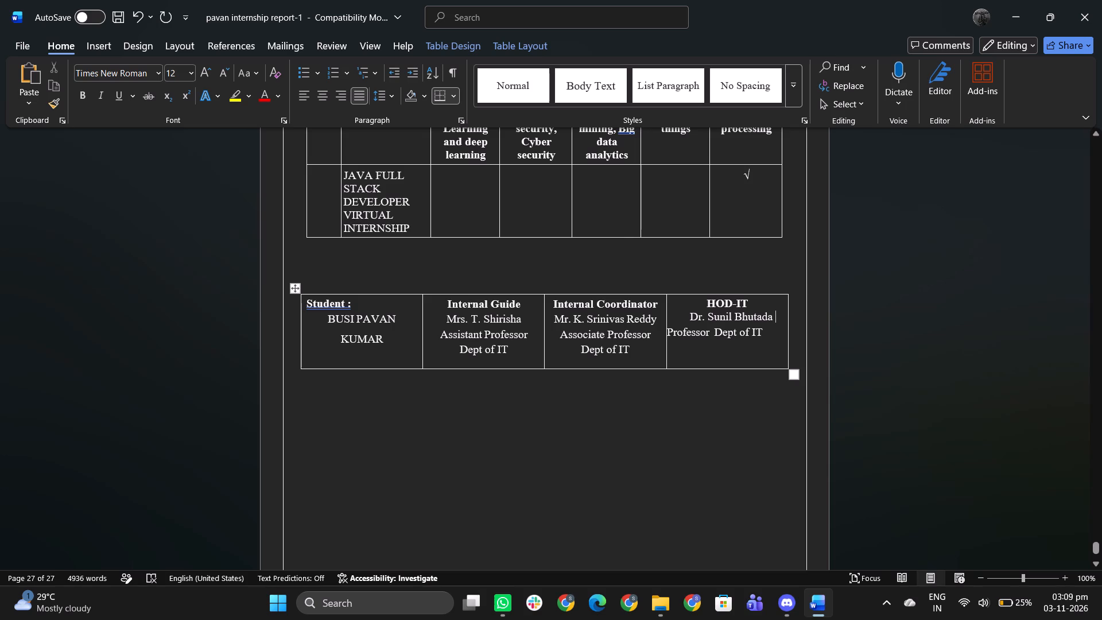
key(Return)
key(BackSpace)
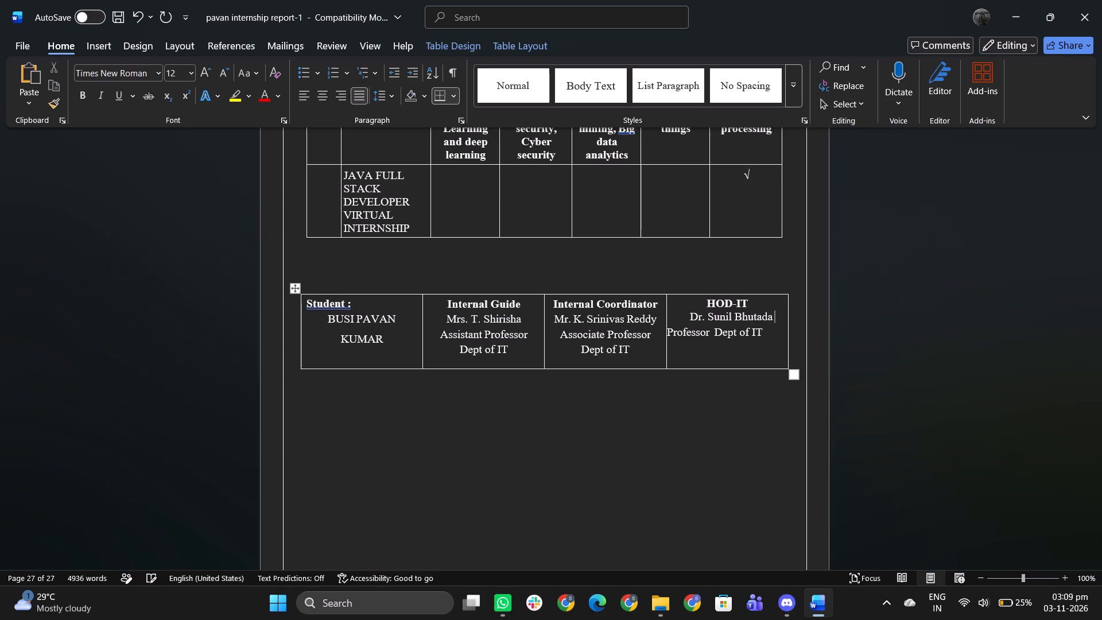
Try adding ten spaces after "Dept of IT" at the end of the HOD-IT cell's second text line.
key(Down)
key(space)
key(space)
key(space)
key(space)
key(space)
key(space)
key(space)
key(space)
key(space)
key(space)
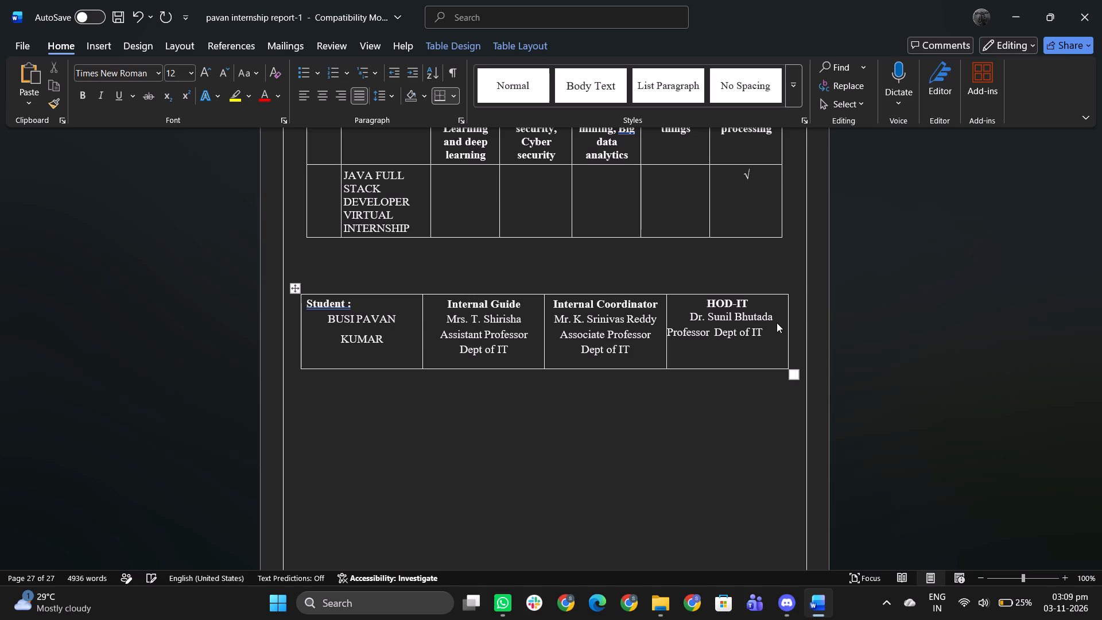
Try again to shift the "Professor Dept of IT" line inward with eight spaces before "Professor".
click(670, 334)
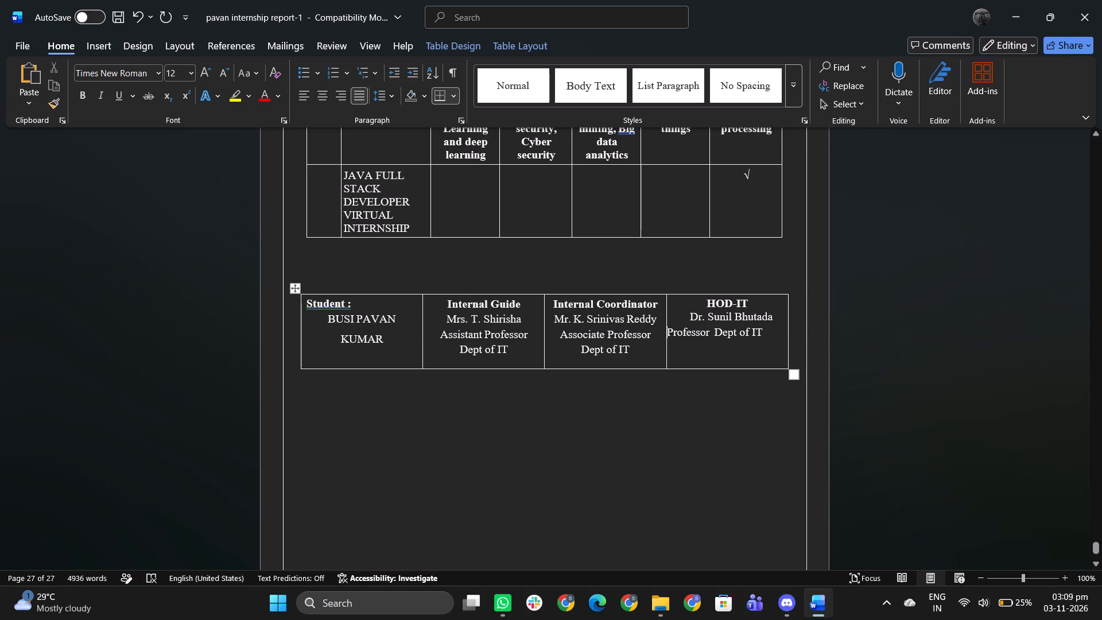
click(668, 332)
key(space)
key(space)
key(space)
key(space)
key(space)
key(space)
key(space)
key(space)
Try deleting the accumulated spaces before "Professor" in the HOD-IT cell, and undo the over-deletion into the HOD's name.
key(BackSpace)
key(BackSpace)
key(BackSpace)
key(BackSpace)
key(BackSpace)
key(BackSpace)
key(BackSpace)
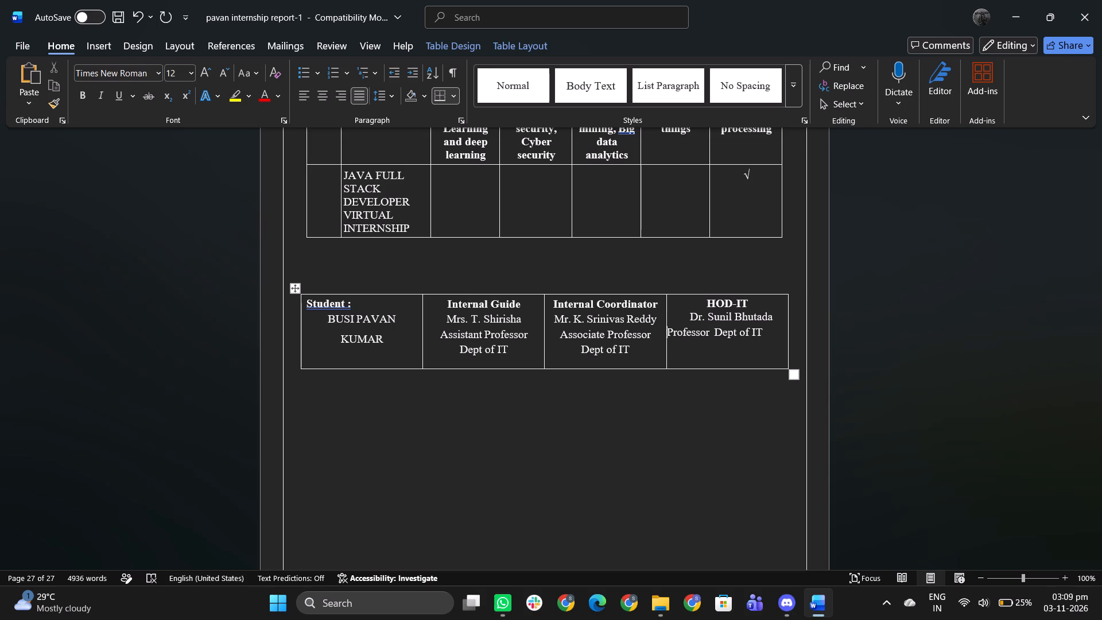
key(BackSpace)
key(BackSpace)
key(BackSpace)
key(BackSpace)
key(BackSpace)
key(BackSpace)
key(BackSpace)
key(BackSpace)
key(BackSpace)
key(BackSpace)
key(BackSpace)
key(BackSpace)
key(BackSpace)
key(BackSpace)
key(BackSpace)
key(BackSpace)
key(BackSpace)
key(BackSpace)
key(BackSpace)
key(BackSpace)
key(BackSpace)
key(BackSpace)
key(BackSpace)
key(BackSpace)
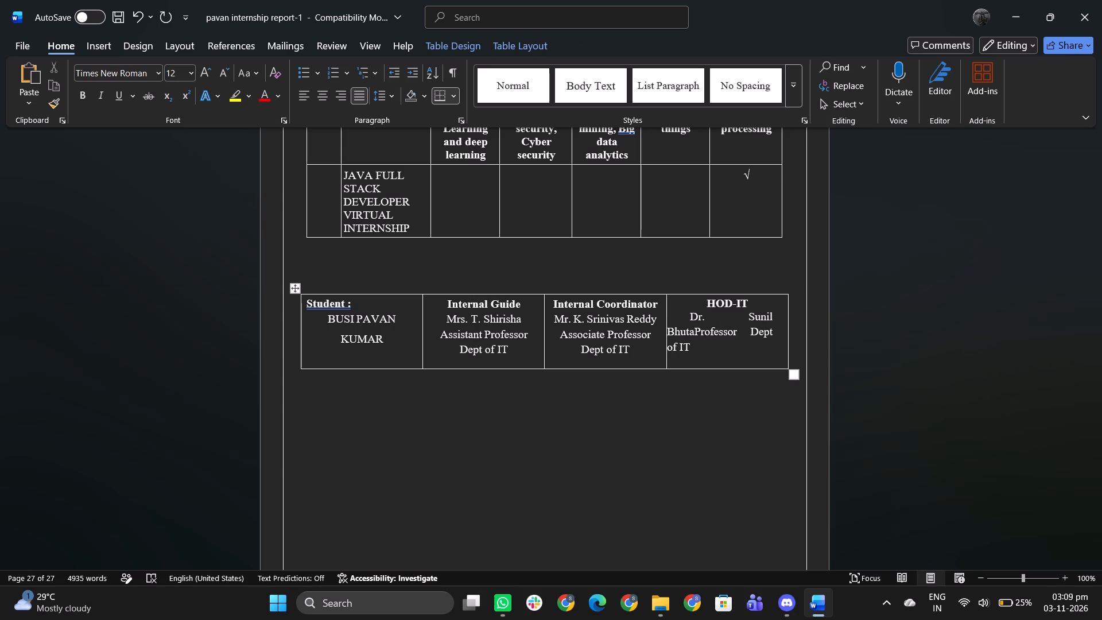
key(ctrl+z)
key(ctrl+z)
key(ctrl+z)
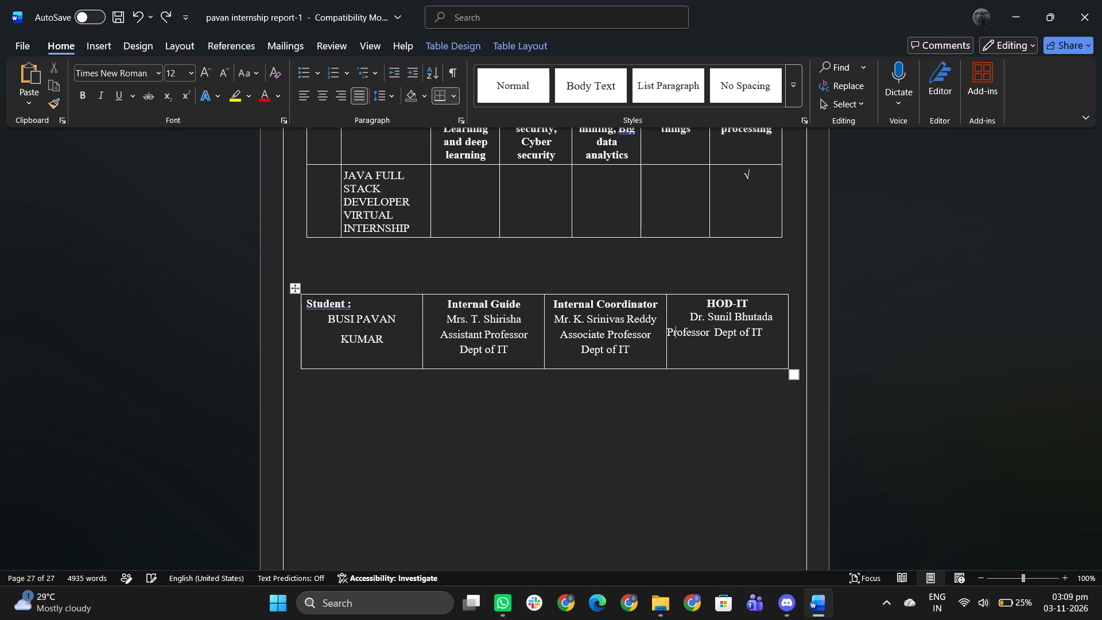
Try again to shift the "Professor Dept of IT" line inward in the HOD-IT cell below Table 2 by inserting 24 spaces.
key(space)
key(space)
key(space)
key(space)
key(space)
key(space)
key(space)
key(space)
key(space)
key(space)
key(space)
key(space)
key(space)
key(space)
key(space)
key(space)
key(space)
key(space)
key(space)
key(space)
key(space)
key(space)
key(space)
key(space)
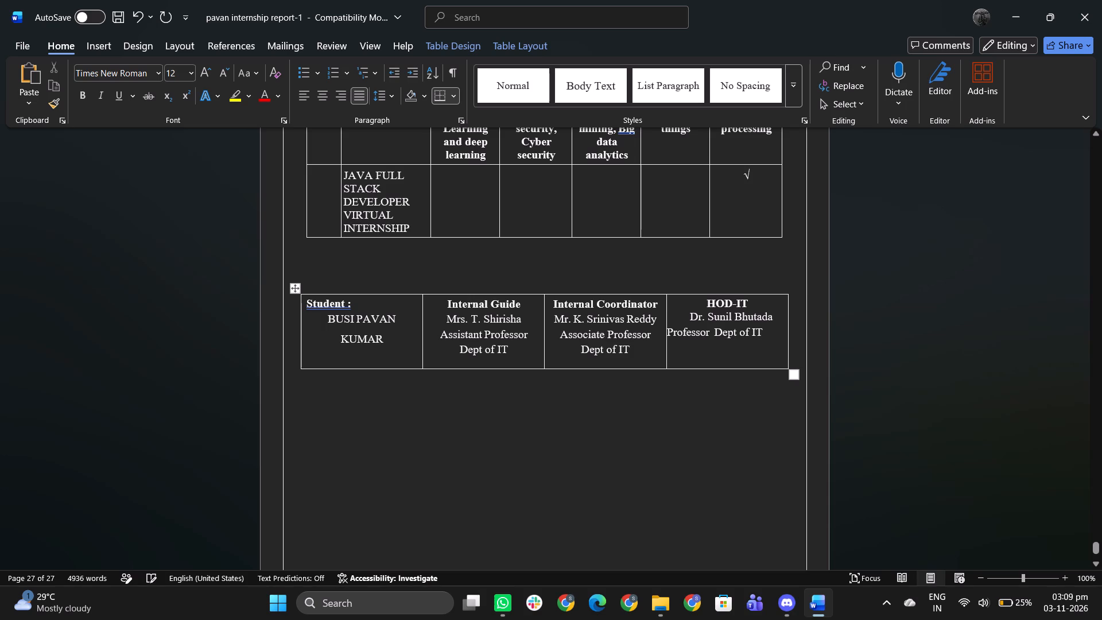
Compare the signature block below Table 1 with the one below Table 2.
scroll(680, 382, up, 3)
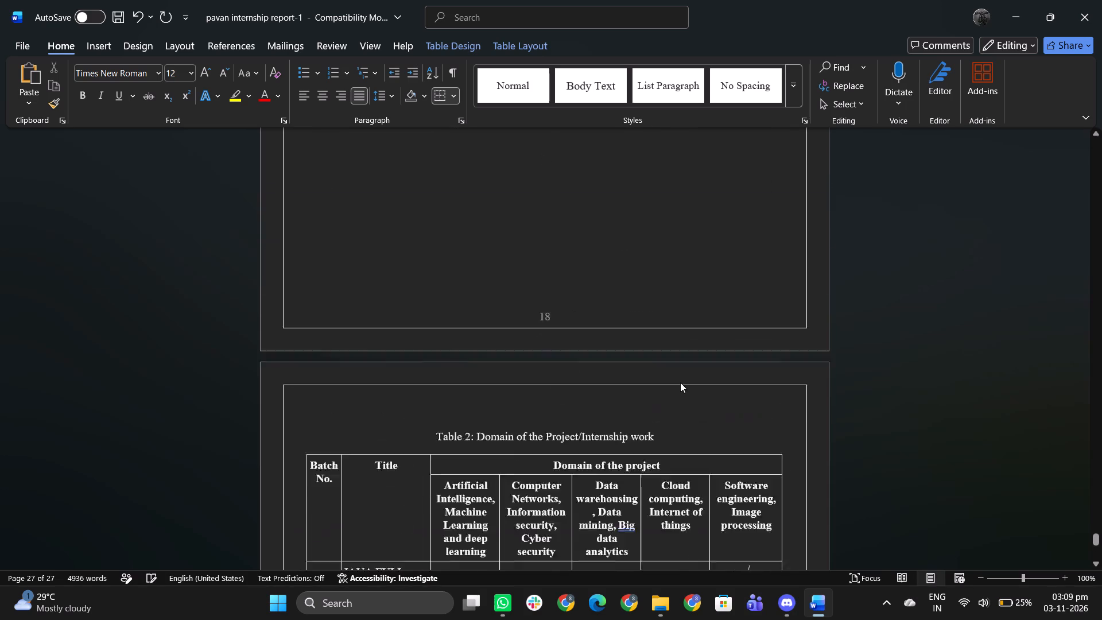
scroll(680, 382, up, 2)
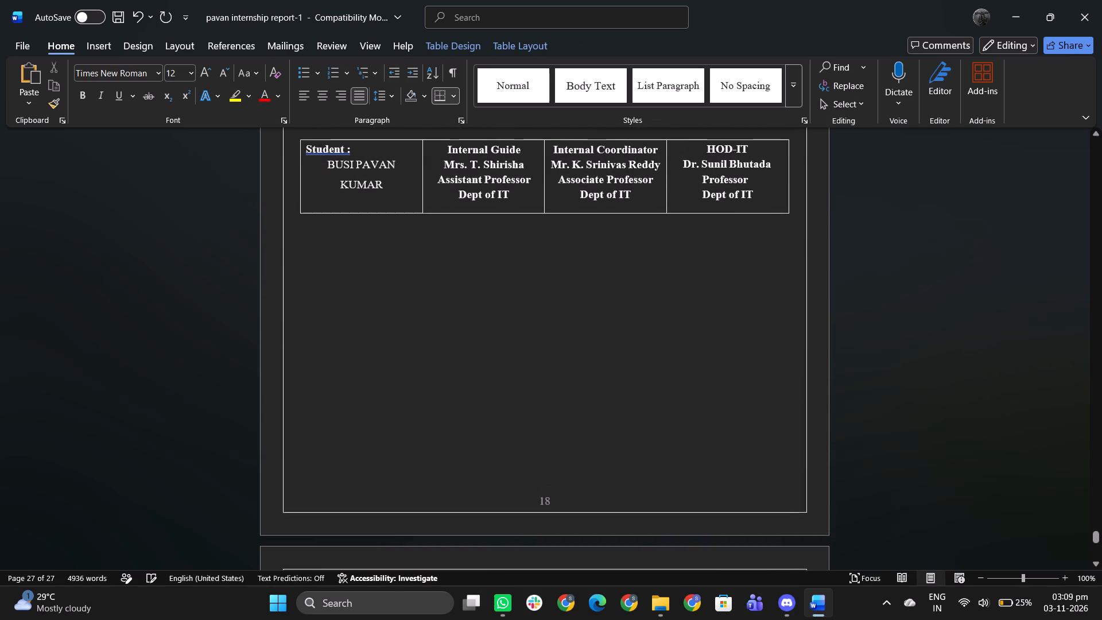
scroll(680, 382, up, 1)
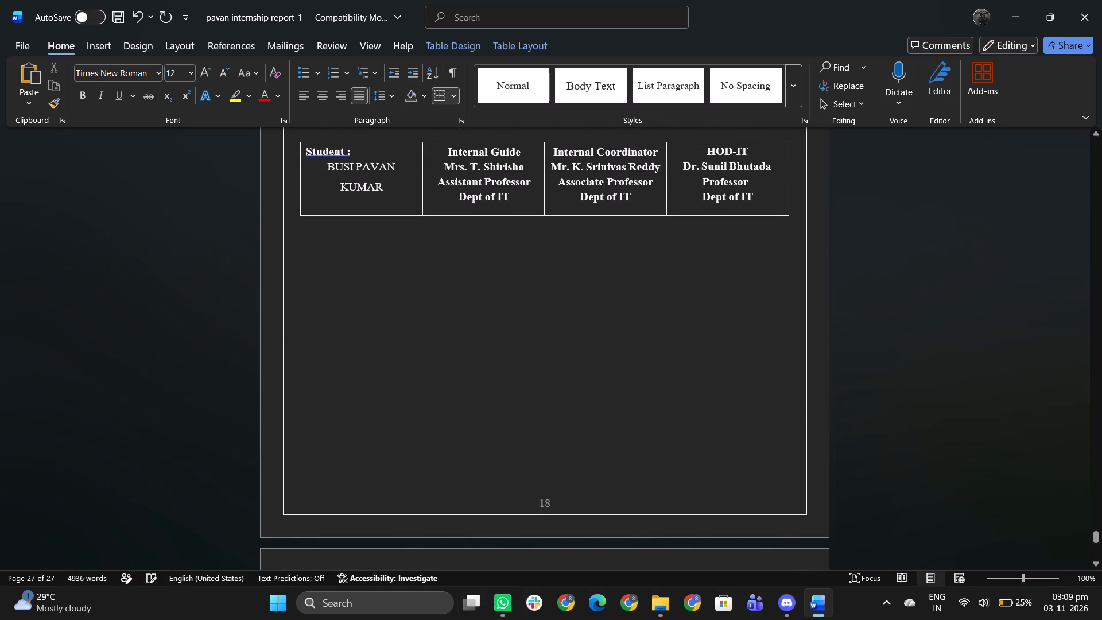
scroll(635, 281, down, 4)
scroll(635, 281, up, 1)
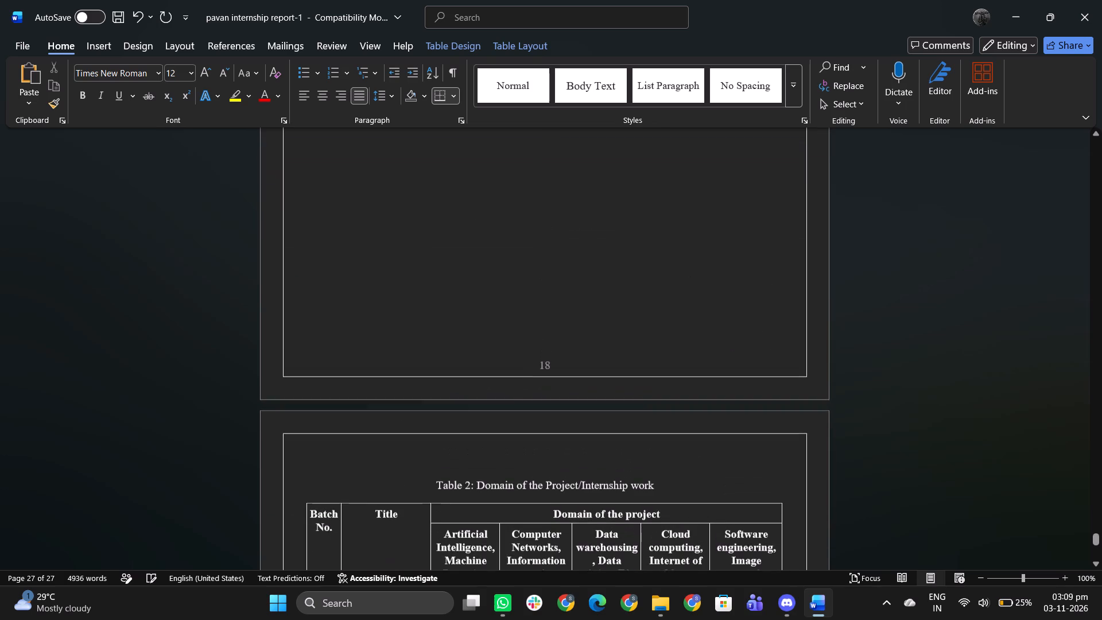
scroll(620, 184, down, 3)
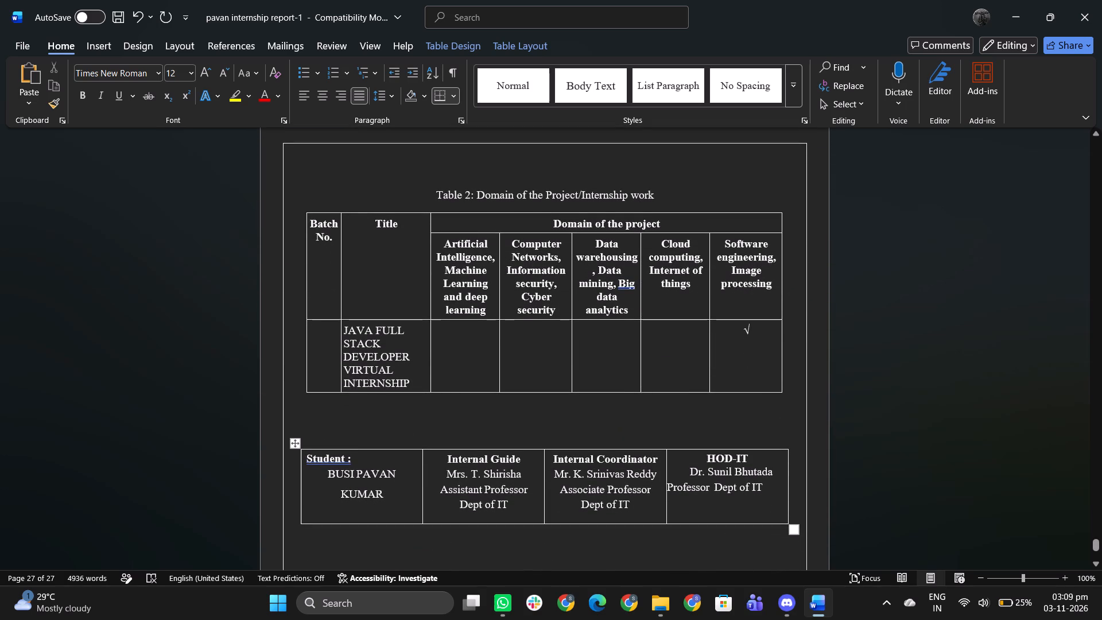
Try adding three more spaces in the "Professor Dept of IT" line of the HOD-IT cell below Table 2.
key(space)
key(space)
key(space)
Remove bold from the name, title and department lines in the Internal Guide, Internal Coordinator and HOD-IT cells below Table 1.
scroll(680, 458, up, 3)
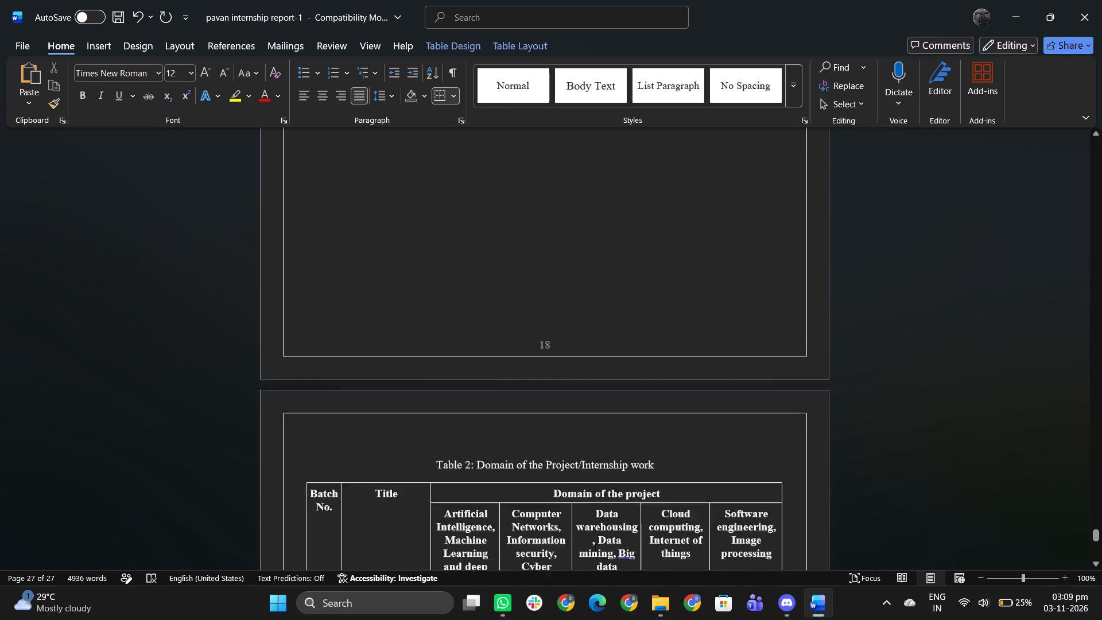
scroll(680, 458, up, 2)
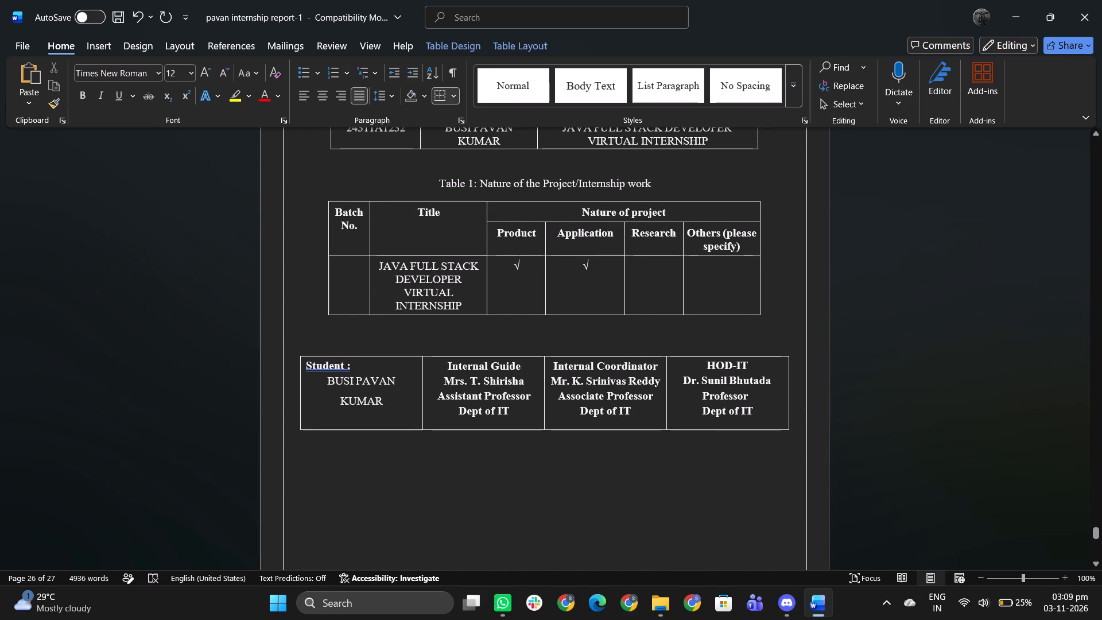
drag(443, 379, 492, 414)
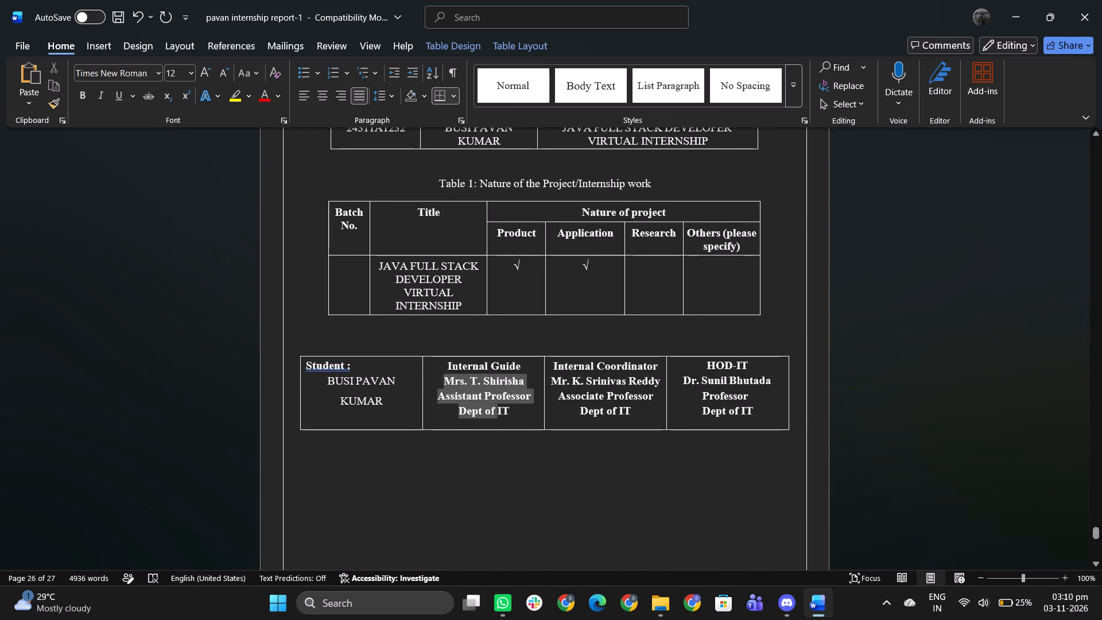
drag(492, 414, 510, 416)
click(515, 386)
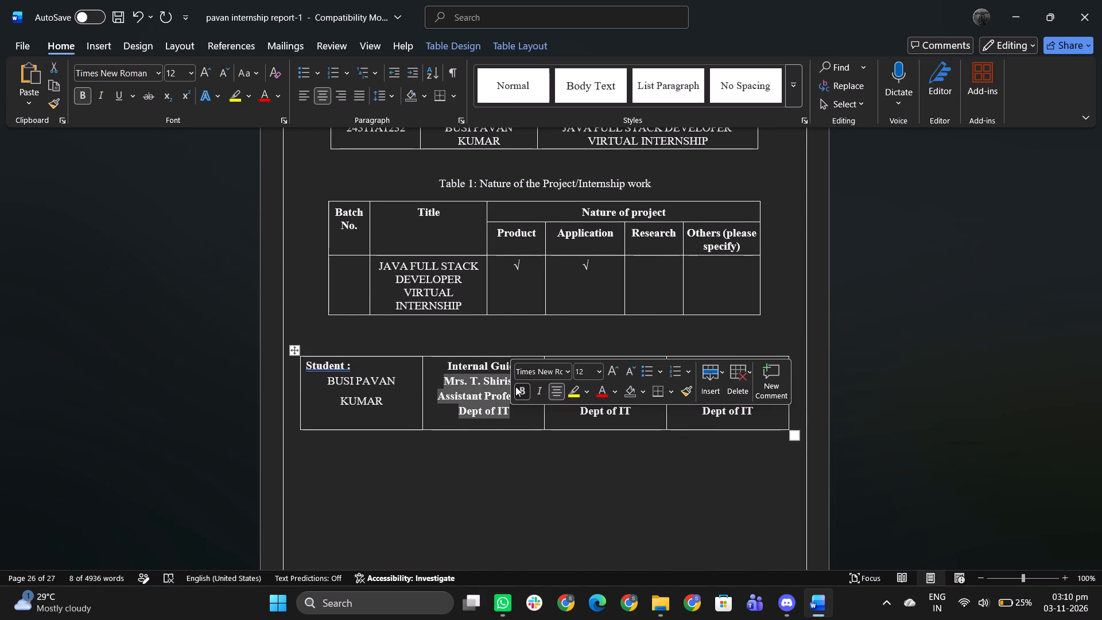
click(517, 454)
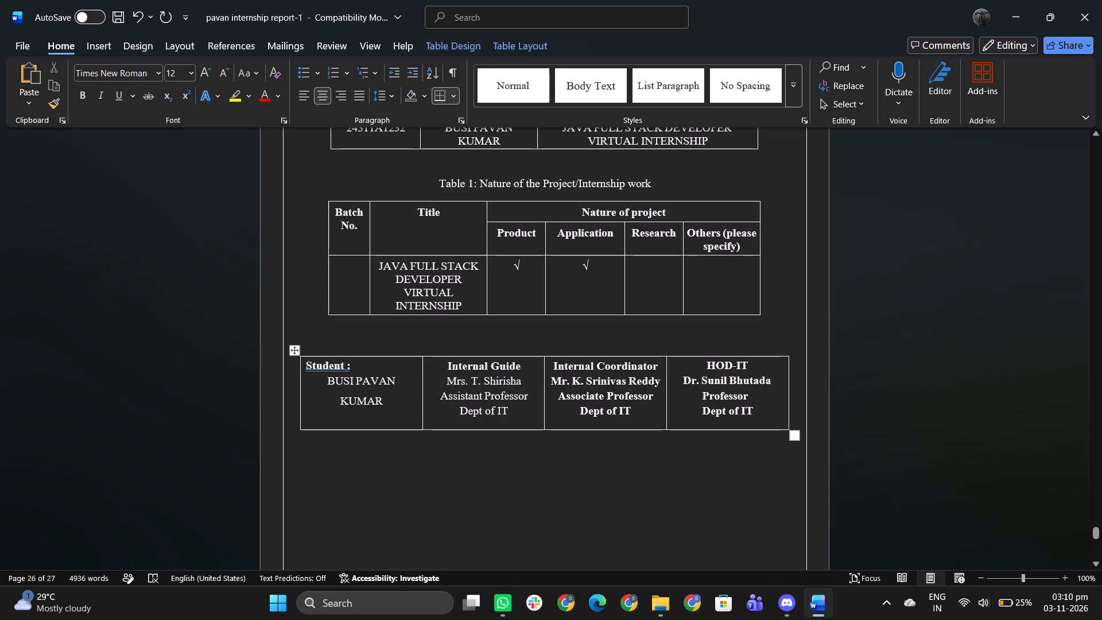
drag(550, 384, 656, 417)
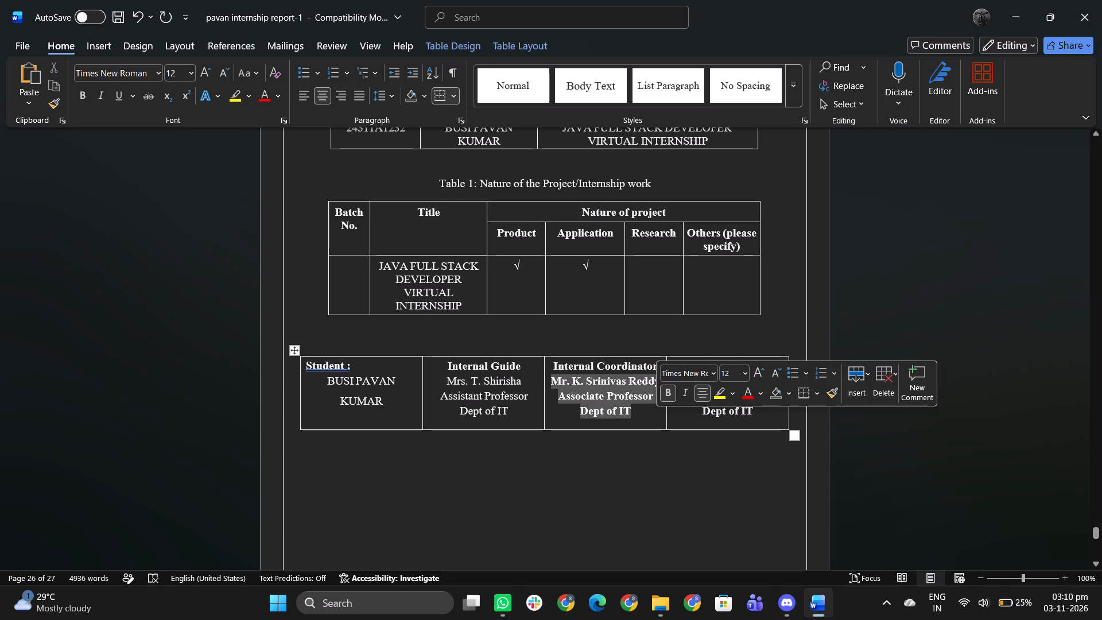
click(665, 390)
click(630, 439)
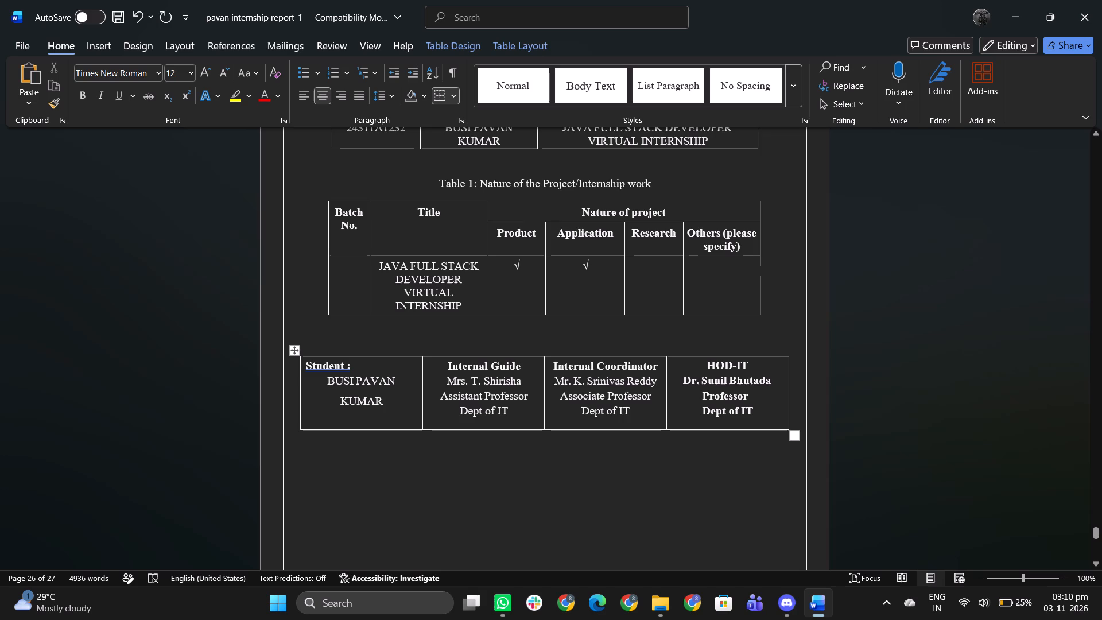
drag(678, 383, 754, 411)
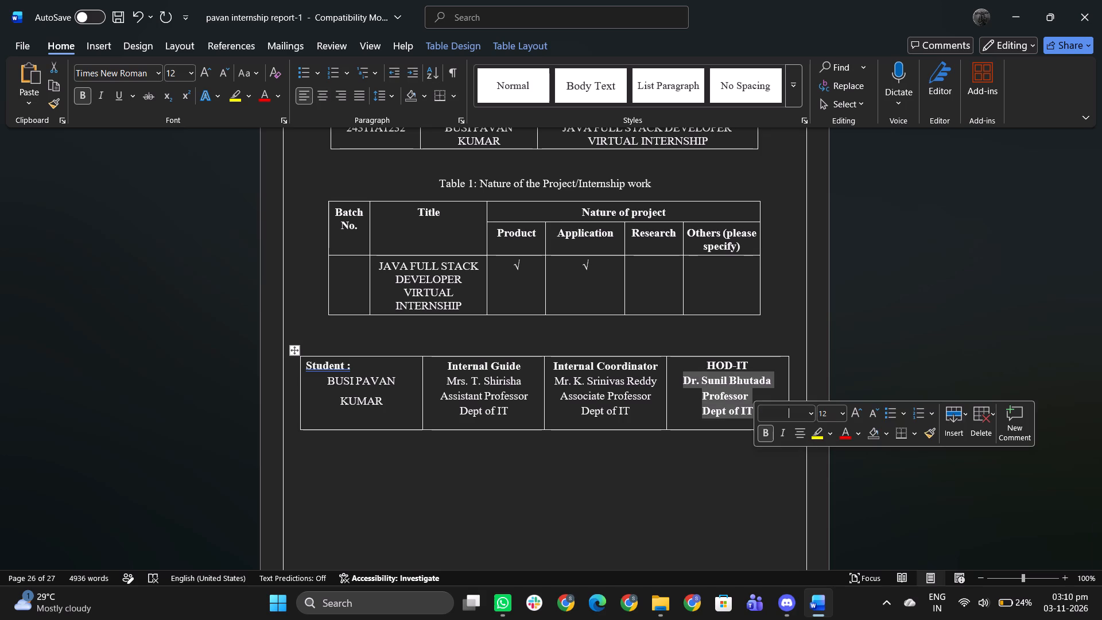
click(764, 427)
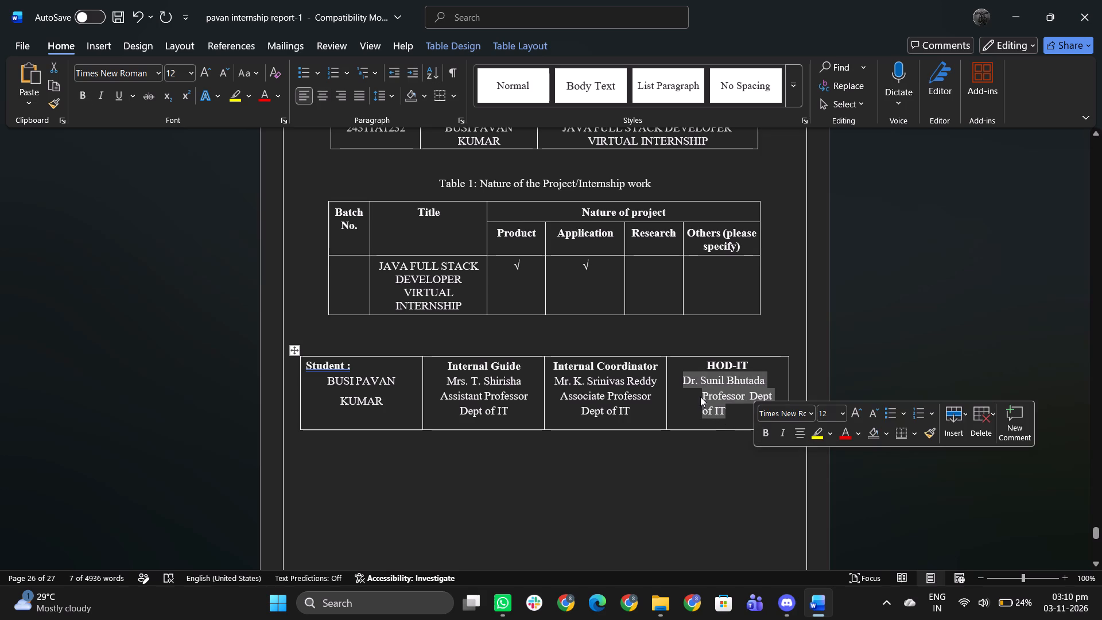
Remove the indents before the HOD's name and the "Professor Dept of IT" line in the HOD-IT cell below Table 1.
click(700, 397)
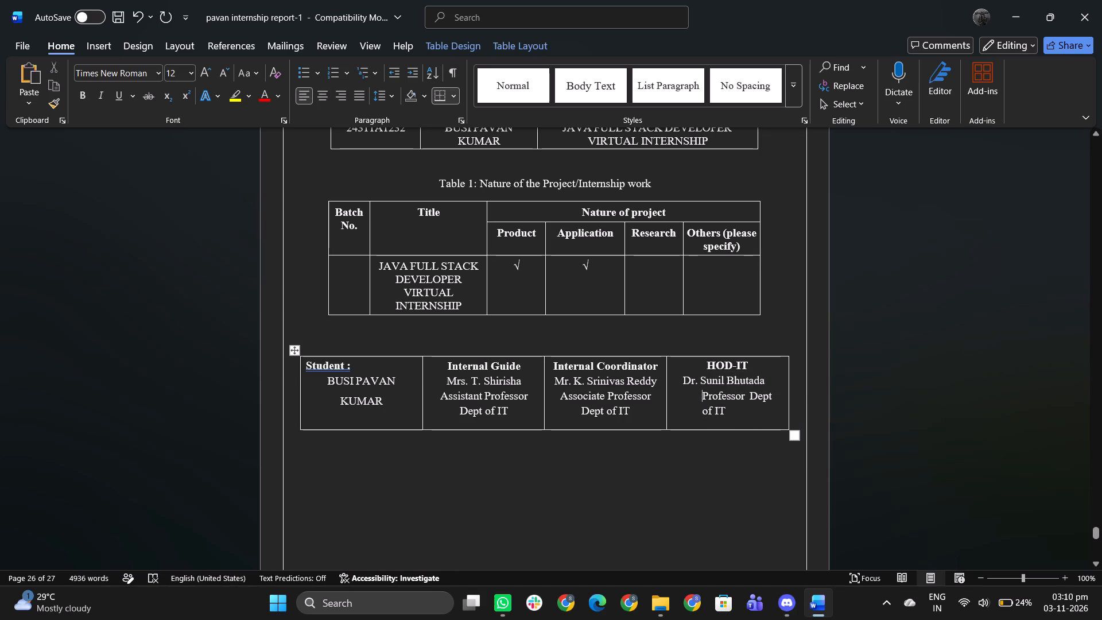
click(699, 379)
key(Left)
key(Left)
key(Left)
key(Left)
key(Down)
key(Down)
key(Up)
key(Left)
key(Left)
key(Left)
key(Left)
key(Left)
key(Left)
key(Left)
key(Left)
key(Left)
key(Left)
key(Left)
key(Left)
key(Left)
key(Left)
key(Left)
key(Left)
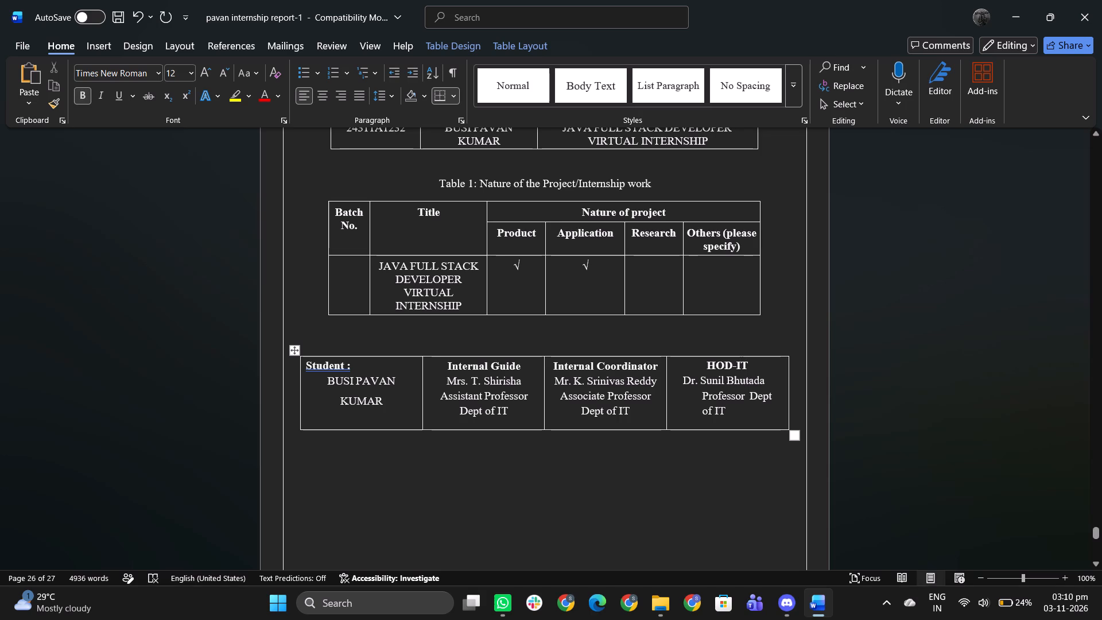
click(684, 381)
key(BackSpace)
key(BackSpace)
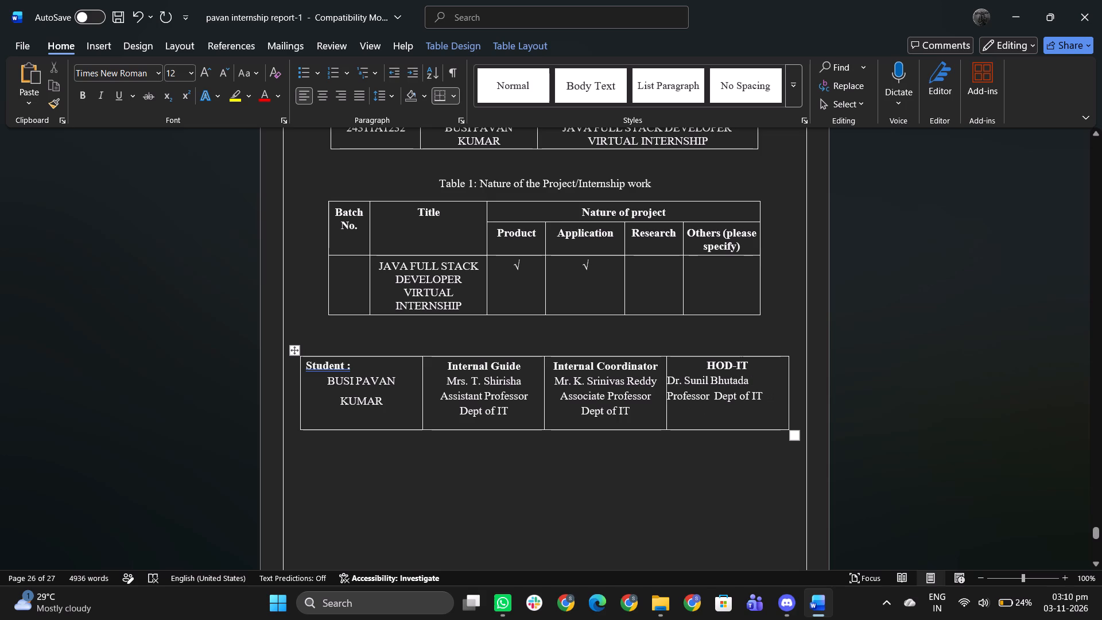
Shift the HOD's name inward with six spaces in the HOD-IT cell below Table 1.
key(Left)
key(Left)
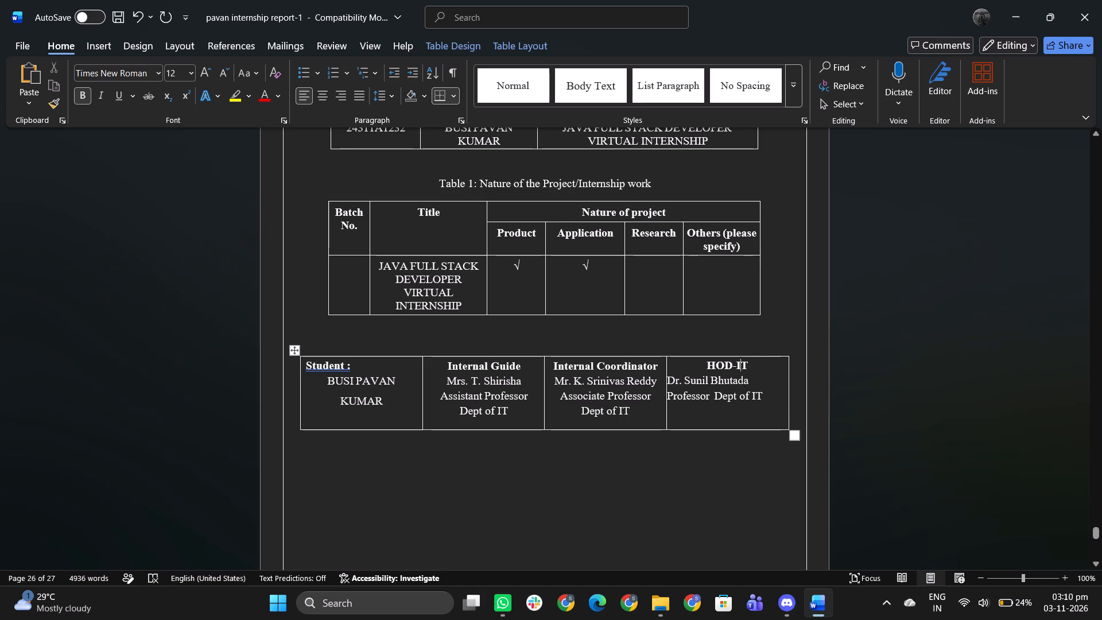
click(669, 378)
key(space)
key(space)
key(space)
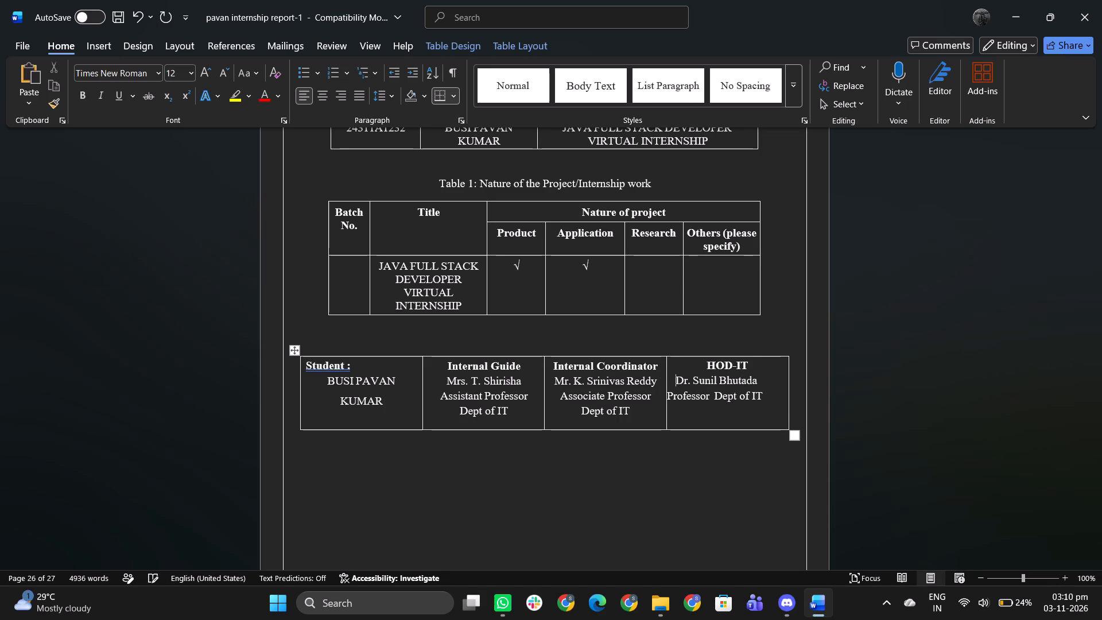
key(space)
key(space)
key(space)
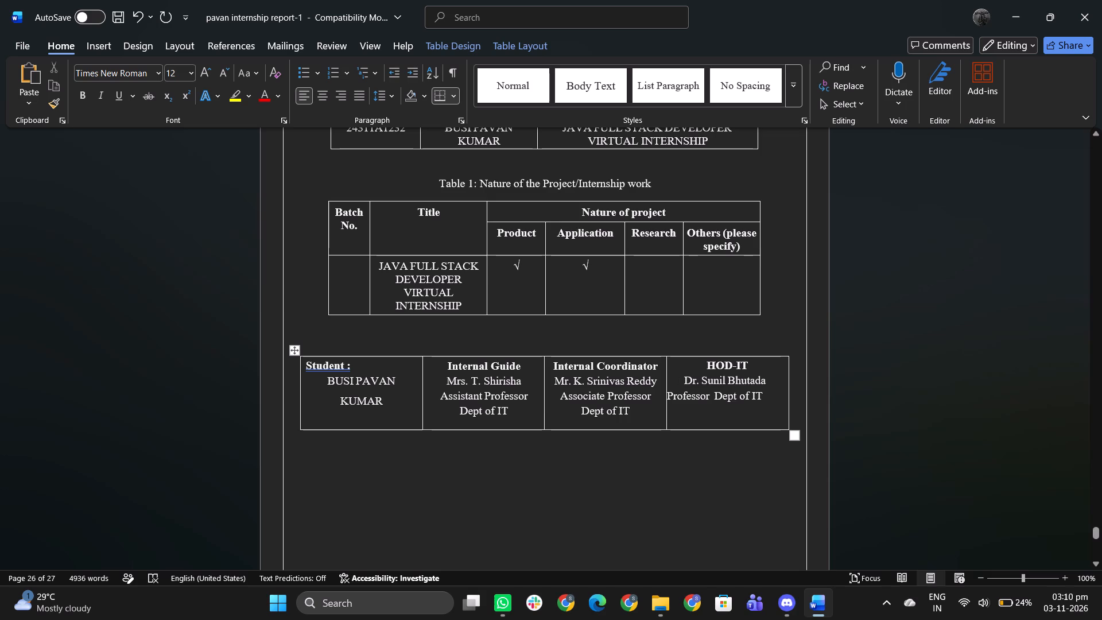
Try to shift the "Professor Dept of IT" line inward with eight spaces in the HOD-IT cell below Table 1.
click(666, 398)
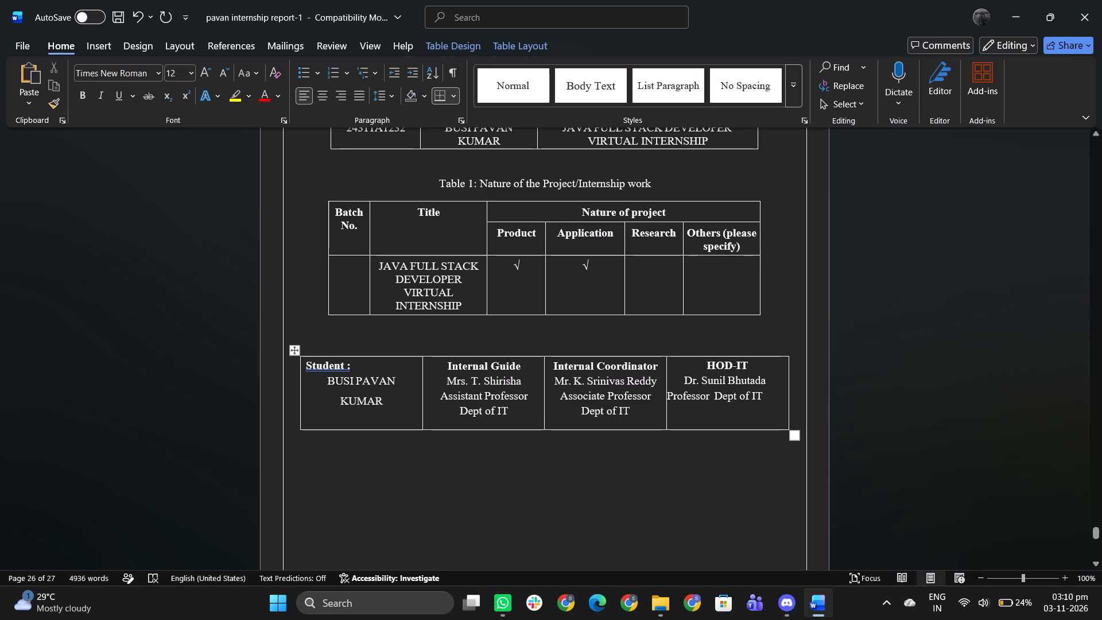
click(668, 399)
key(space)
key(space)
key(space)
key(space)
key(space)
key(space)
key(space)
key(space)
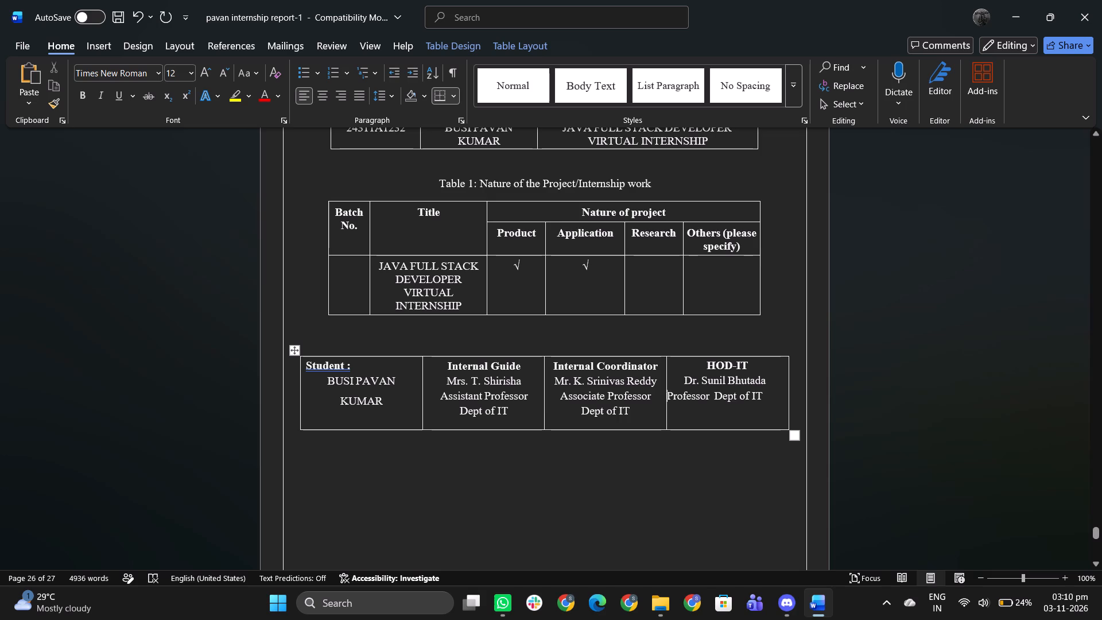
click(734, 462)
click(794, 435)
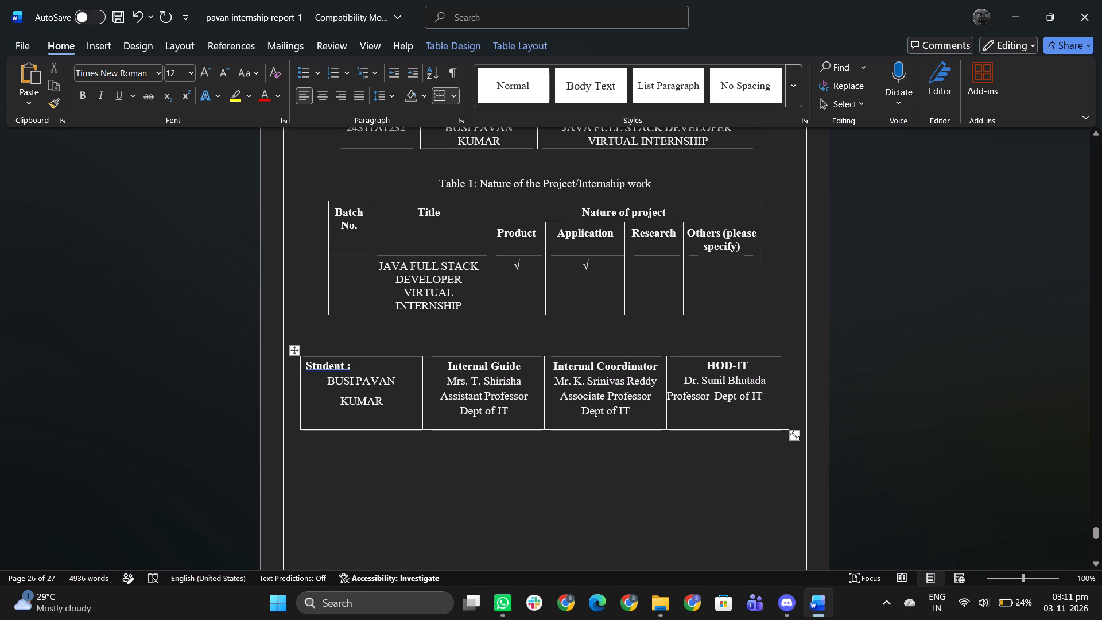
click(743, 458)
Split "Dept of IT" onto its own line below "Professor" in Table 1's HOD-IT cell and centre it.
click(716, 396)
key(Return)
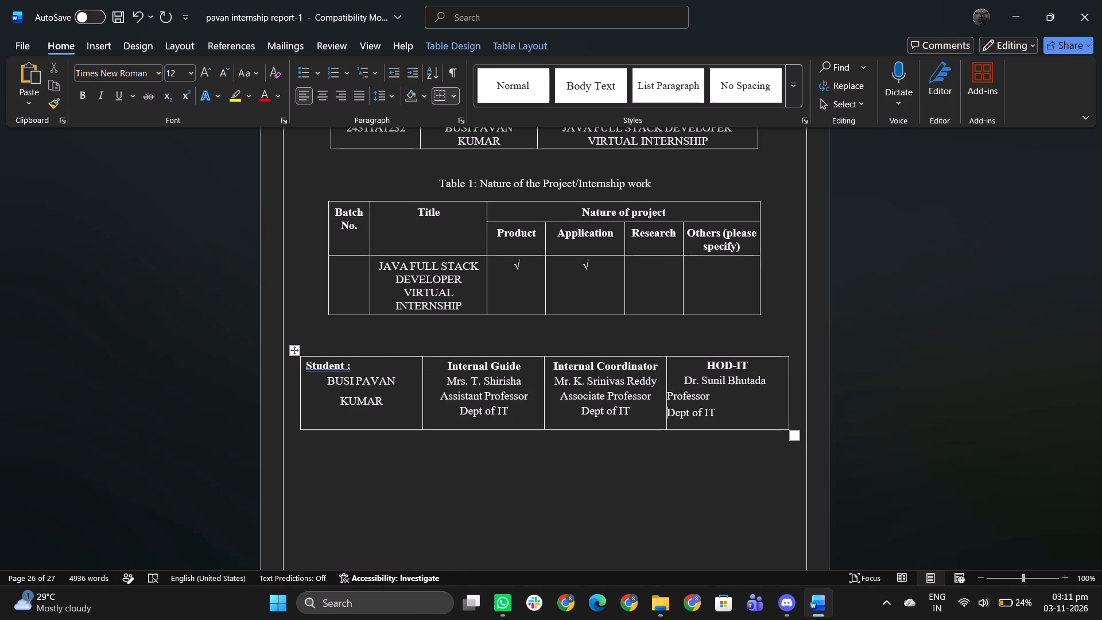
key(ctrl+e)
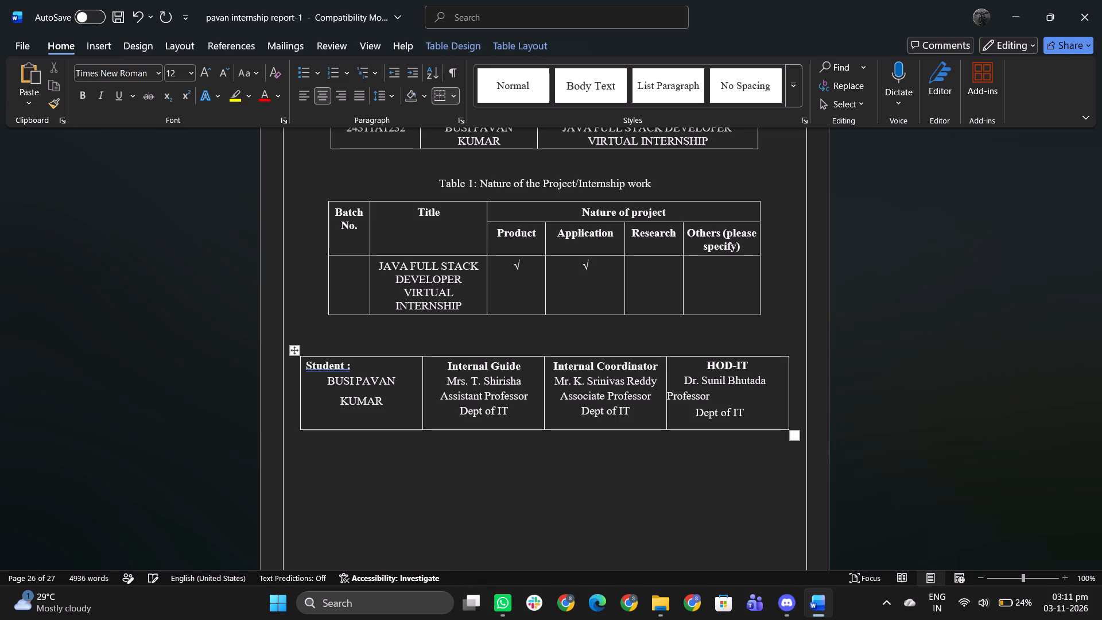
key(Up)
Centre the HOD's name and "Professor" line in the HOD-IT cell below Table 1 in Appendix C.
key(ctrl+e)
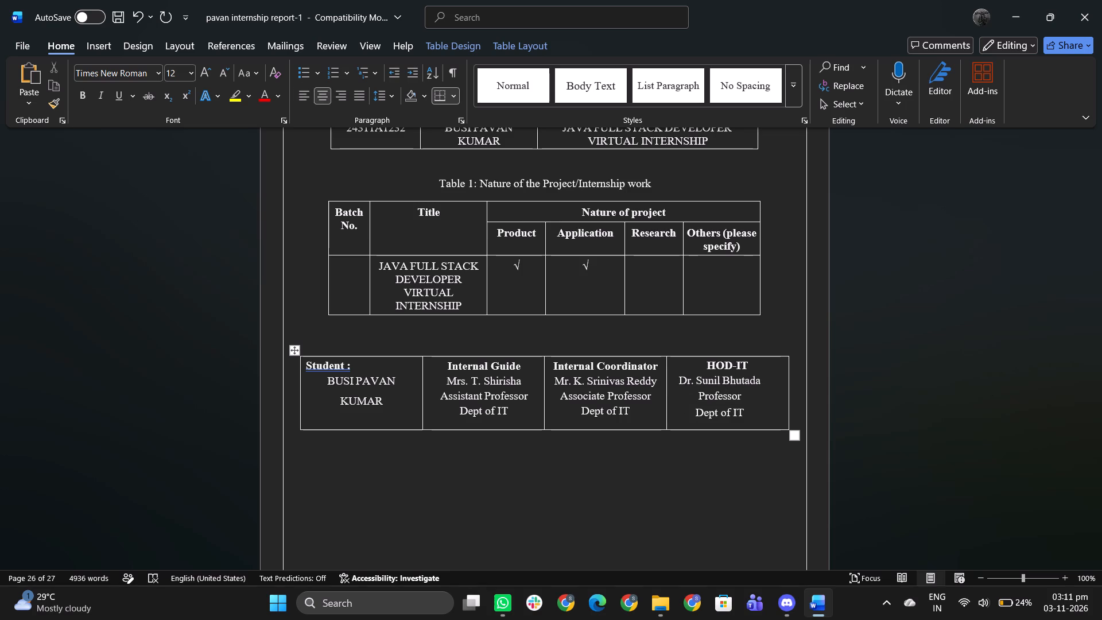
click(716, 396)
Centre the HOD's name and title in the HOD-IT cell below Table 2, with "Dept of IT" on its own line below "Professor".
scroll(716, 396, down, 3)
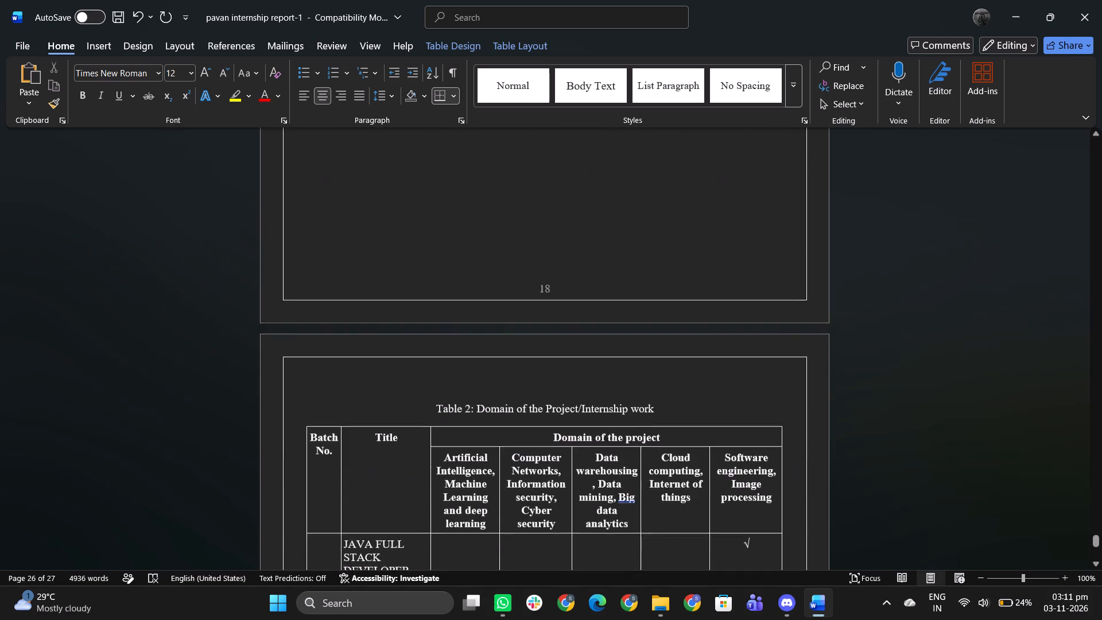
scroll(716, 396, down, 2)
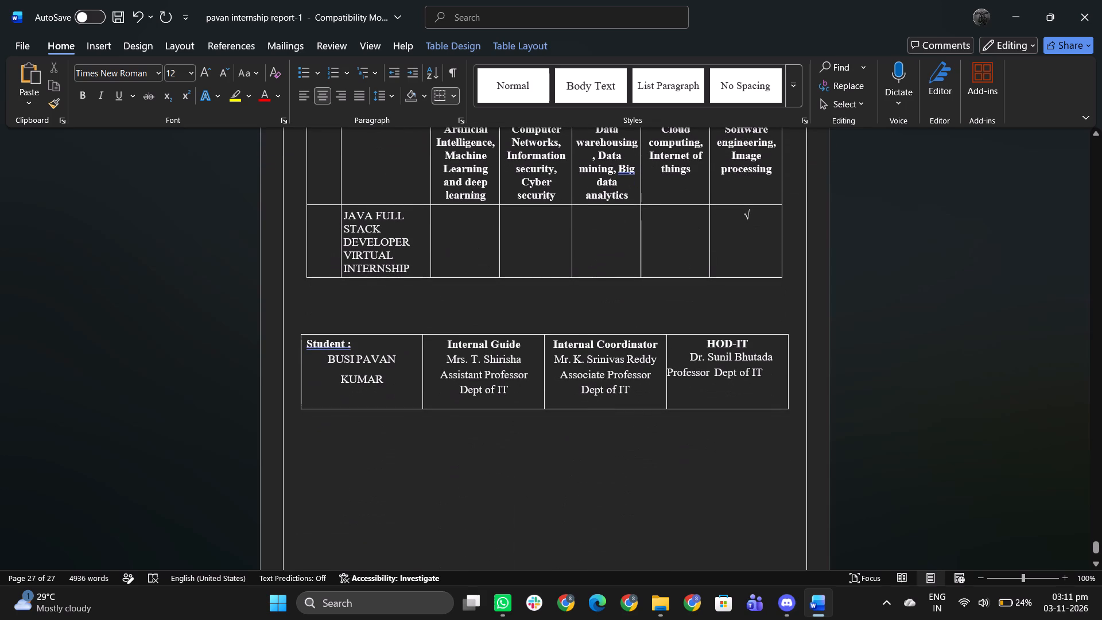
click(700, 370)
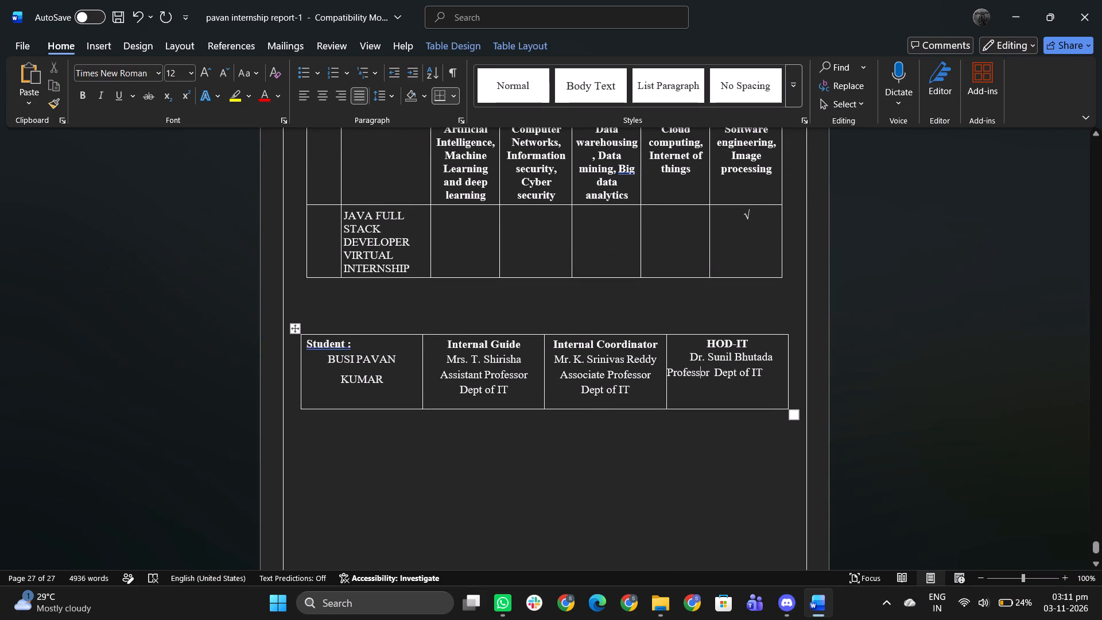
click(318, 92)
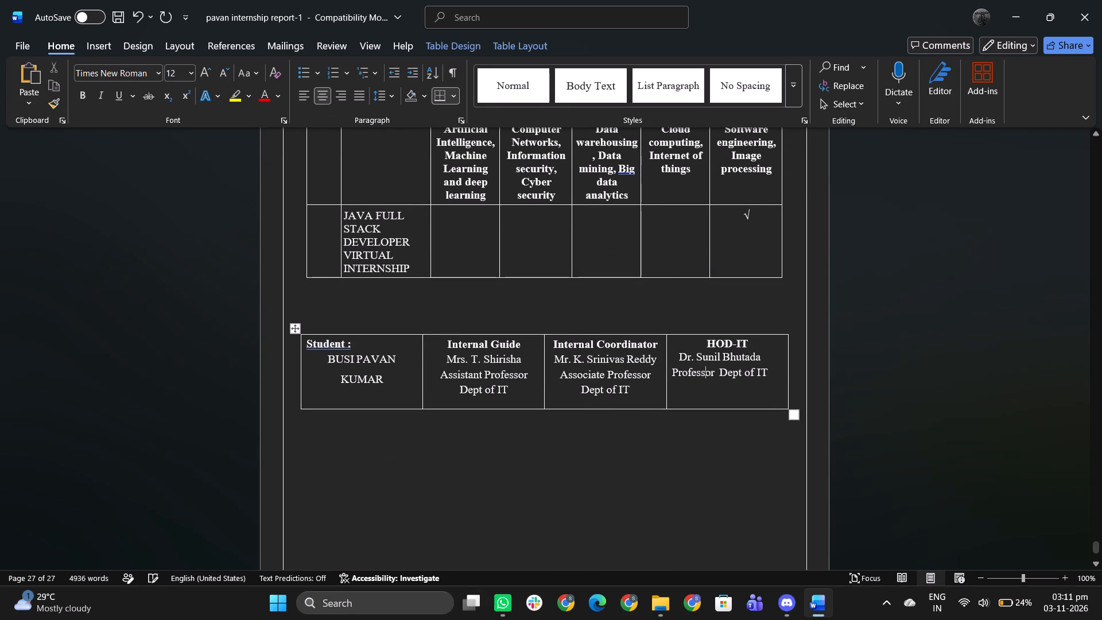
click(723, 374)
key(Return)
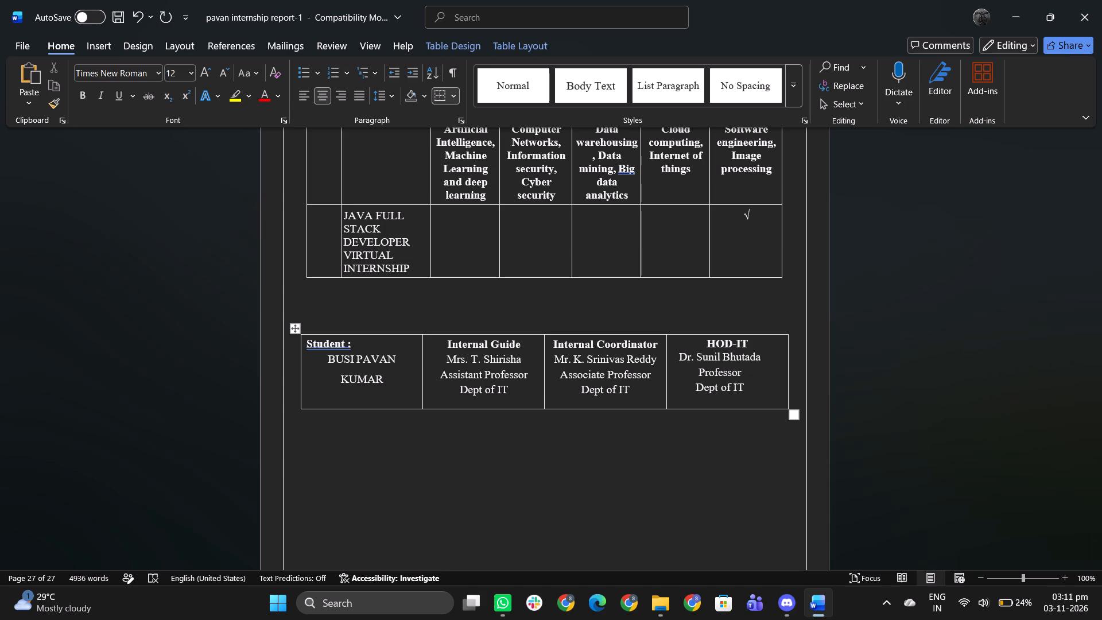
Remove the bold from the Internal Guide's name, title and department in Appendix B's signature table.
scroll(723, 374, up, 5)
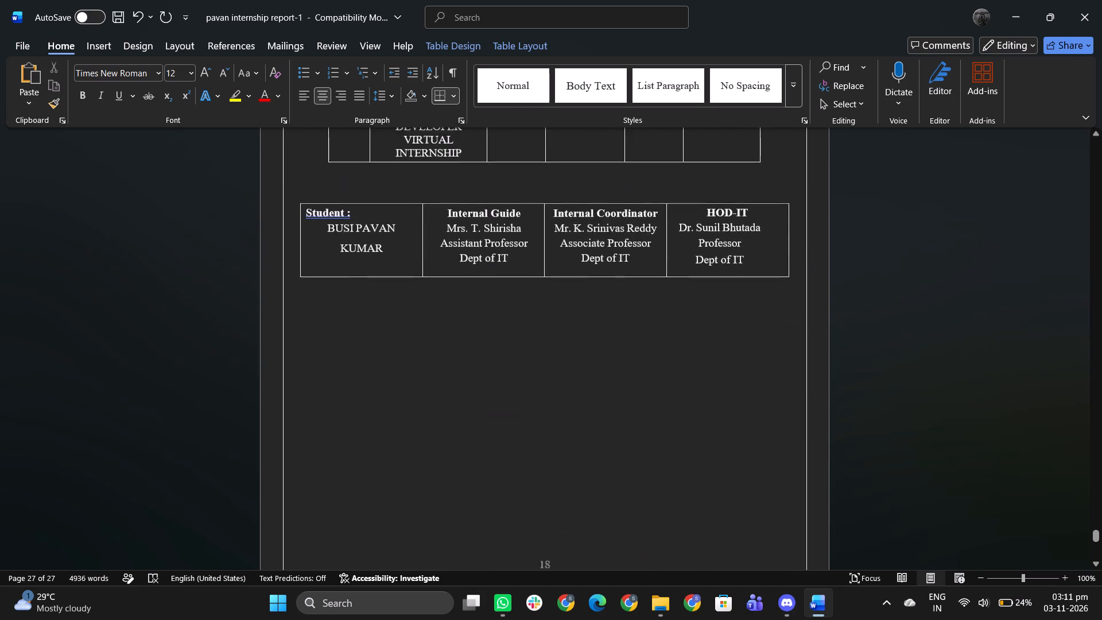
scroll(723, 374, up, 4)
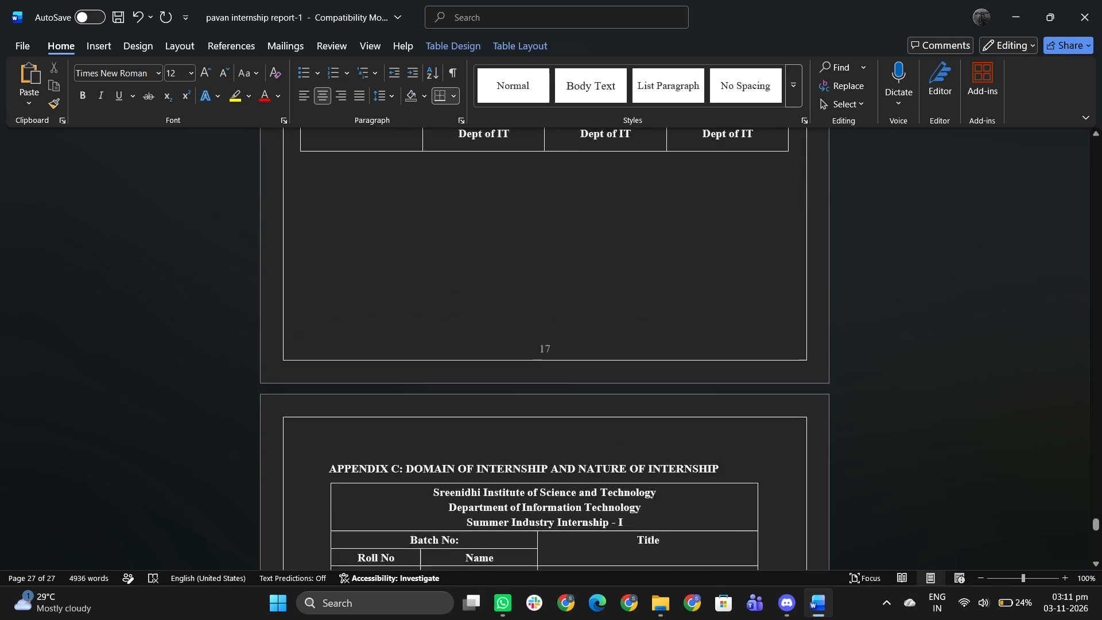
scroll(723, 374, up, 1)
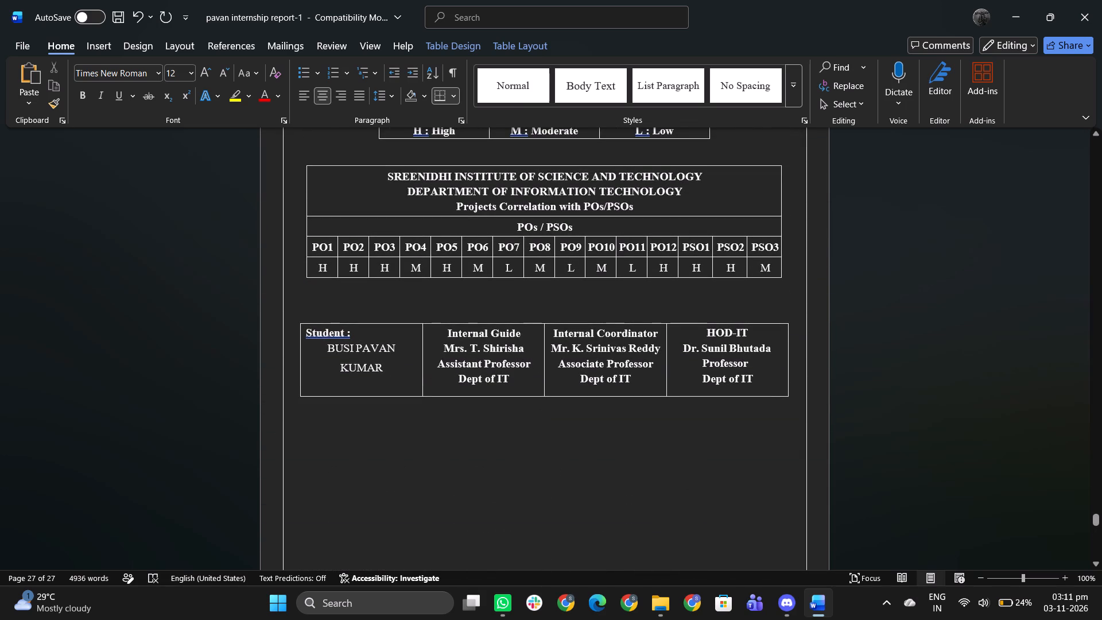
click(326, 348)
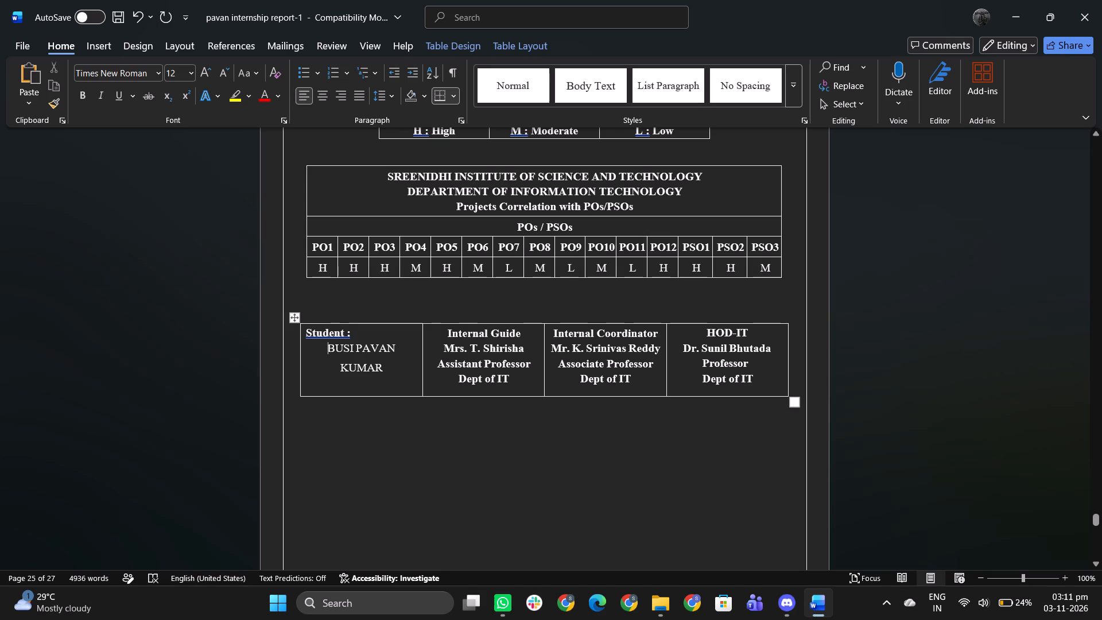
drag(446, 351, 517, 376)
click(528, 414)
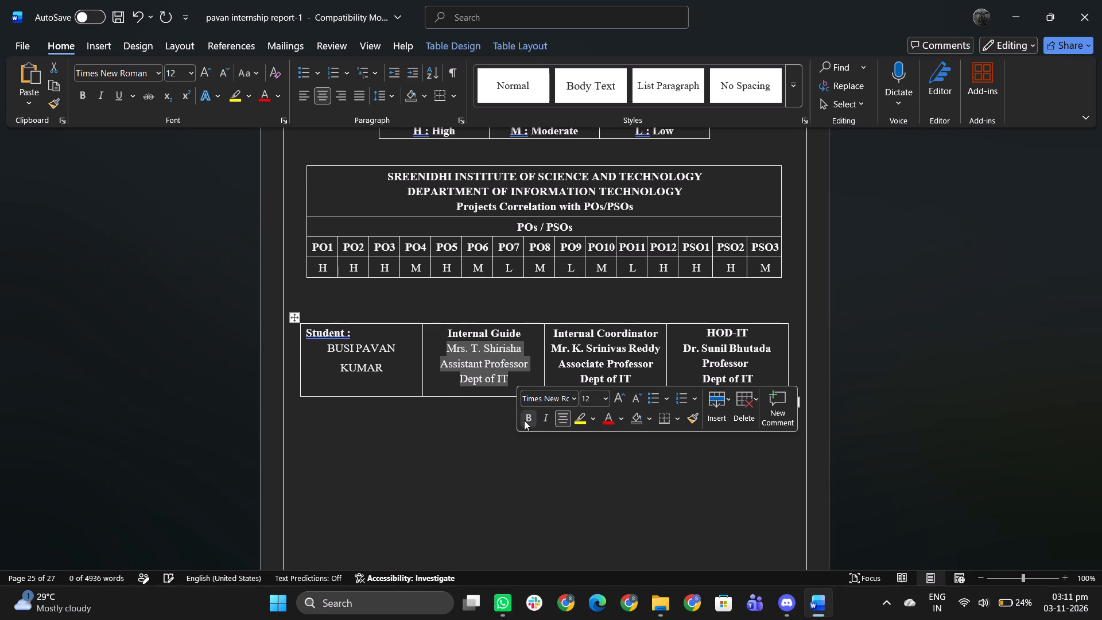
click(507, 434)
Remove the bold from the Internal Coordinator's name, title and department in Appendix B's signature table.
drag(549, 347, 549, 347)
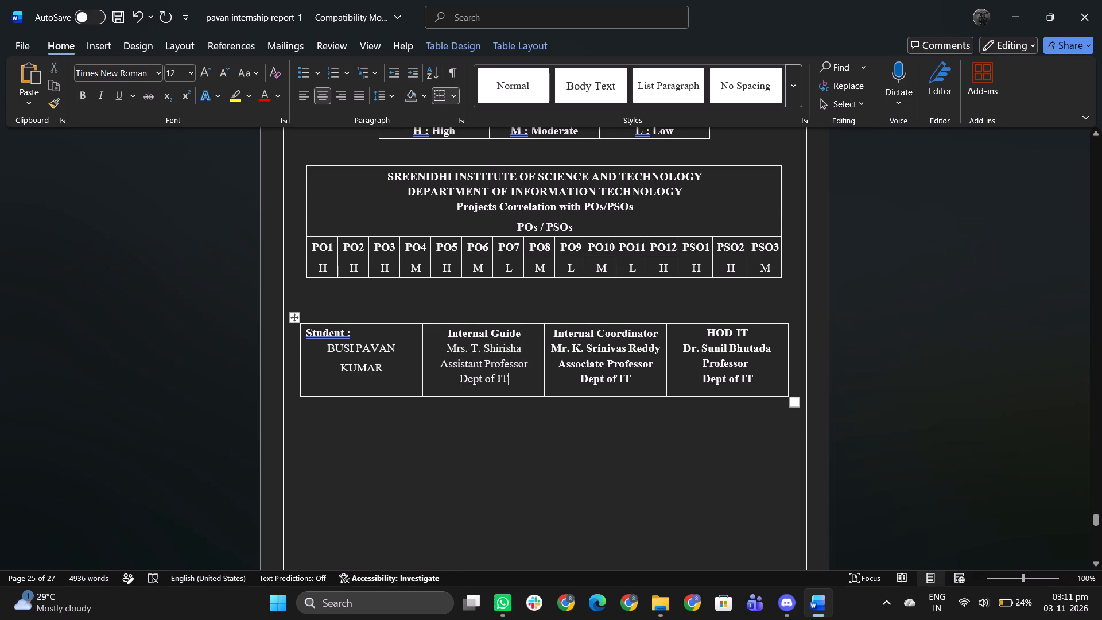
drag(549, 347, 631, 371)
click(631, 371)
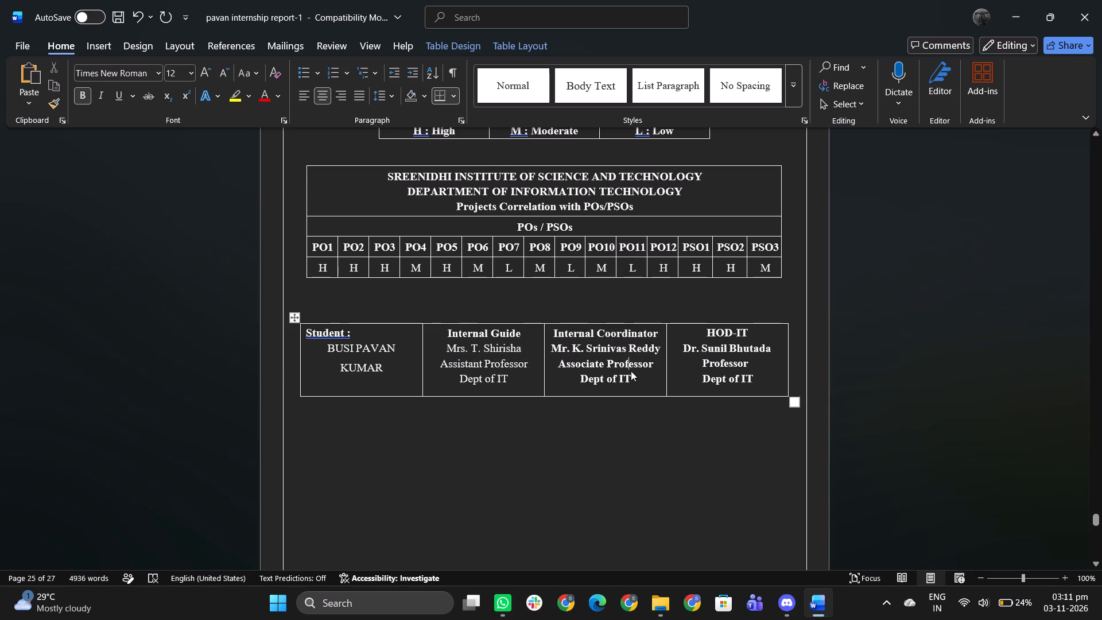
click(631, 371)
click(554, 348)
key(shift+Down)
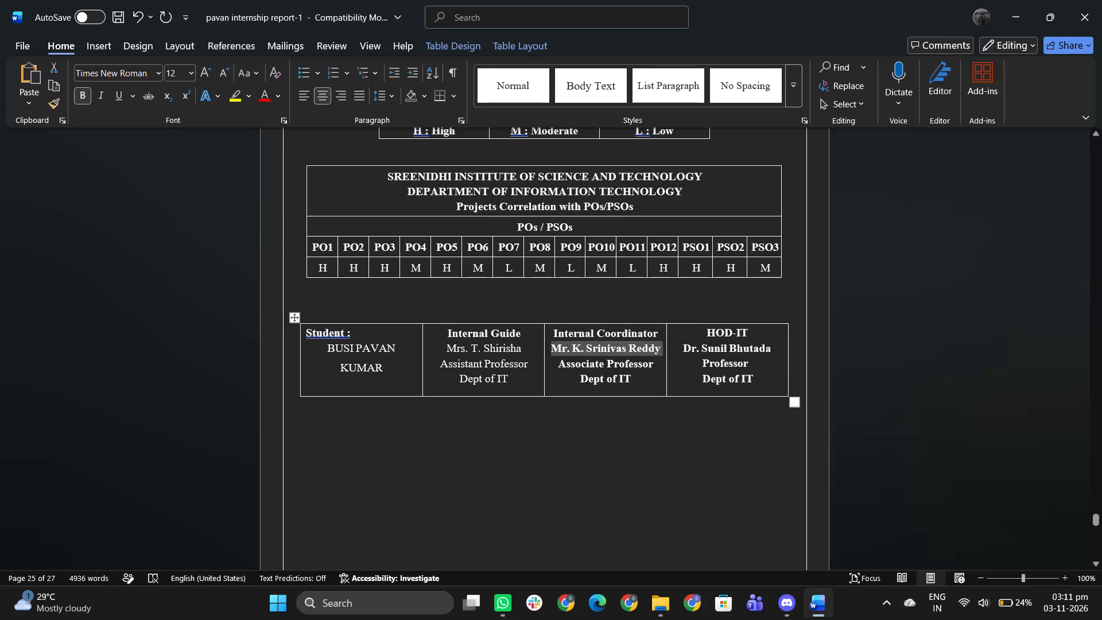
Remove the bold from the Internal Coordinator's name, title and department in the signature table below the POs/PSOs correlation table.
key(shift+Down)
key(shift+Down)
key(shift+Left)
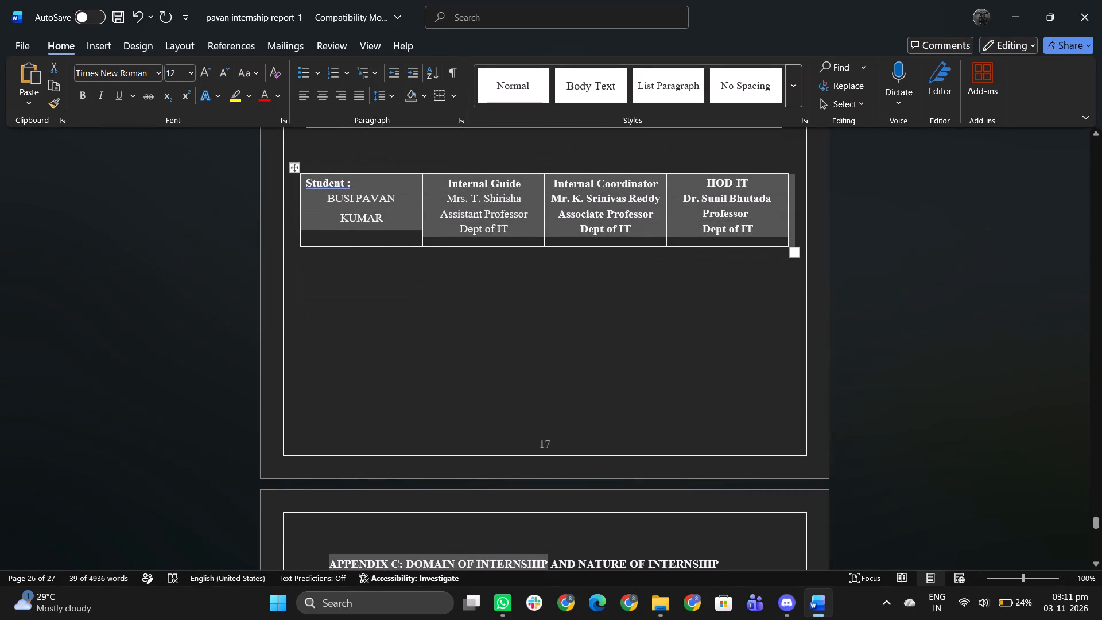
key(shift+Up)
key(shift+Down)
key(shift+Up)
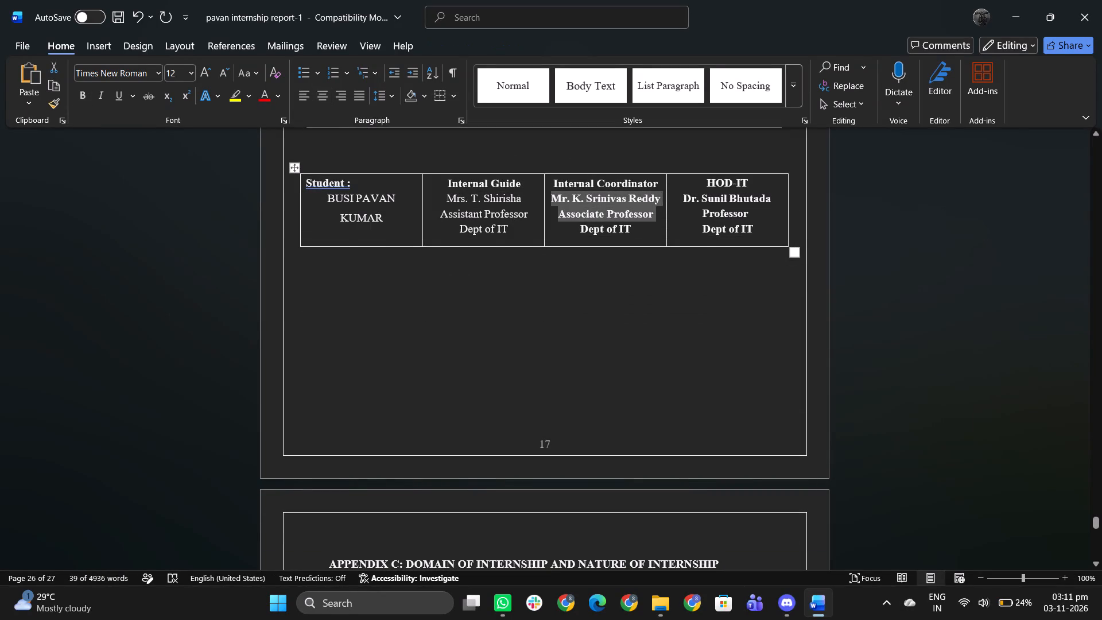
key(shift+Right)
key(shift+Right)
key(shift+Right)
key(shift+Right)
key(shift+Right)
key(shift+Right)
key(shift+Right)
key(shift+Right)
key(shift+Right)
key(shift+Right)
key(shift+Right)
key(shift+Right)
key(shift+Left)
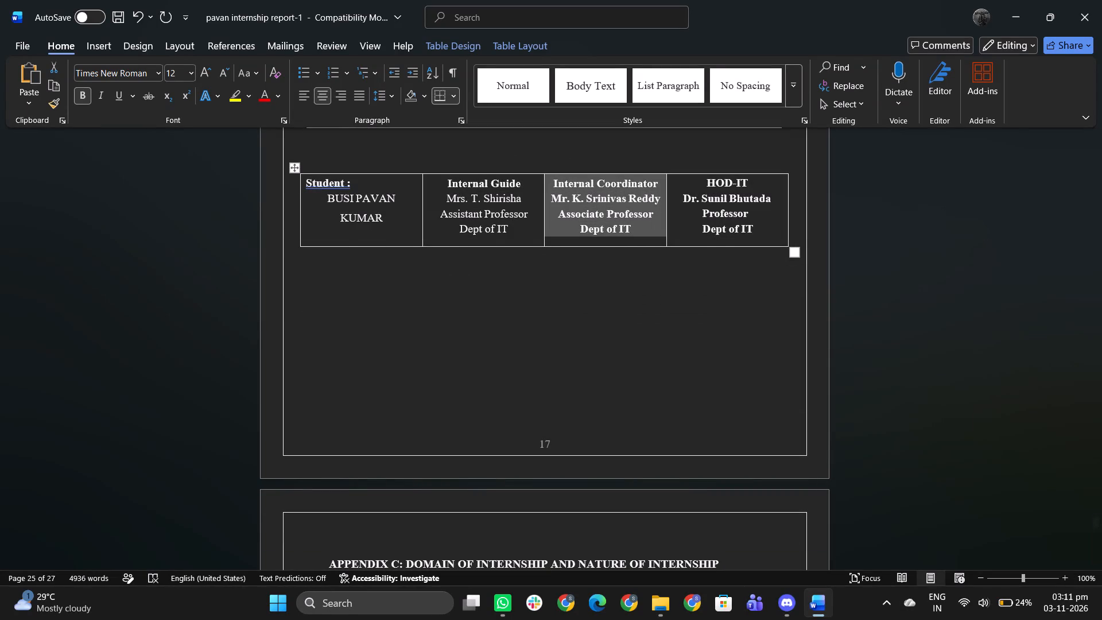
key(shift+Left)
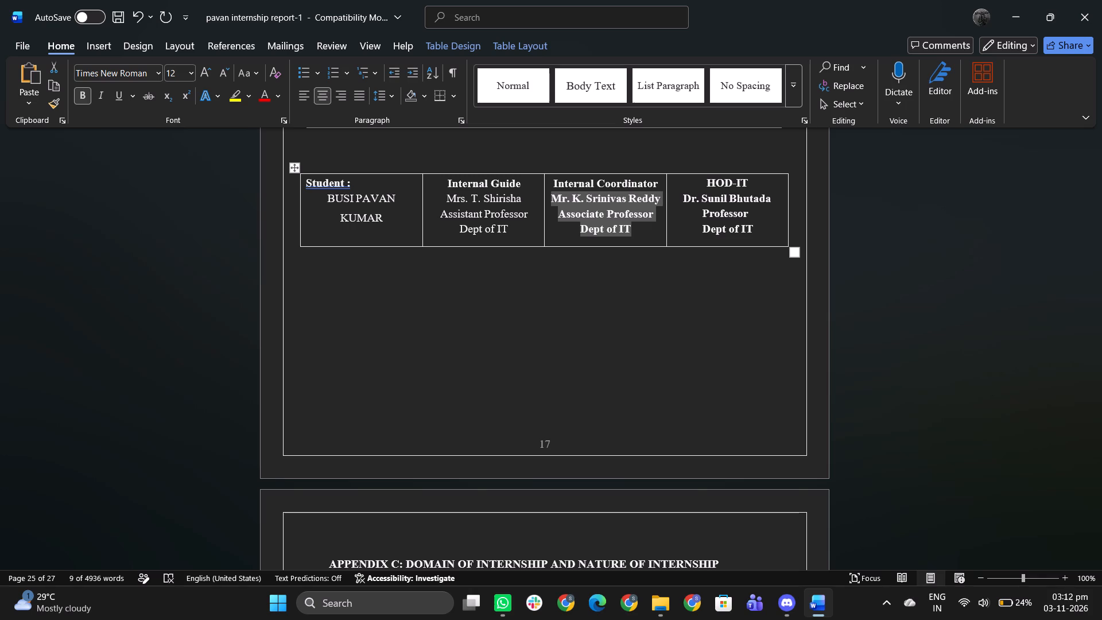
key(ctrl+b)
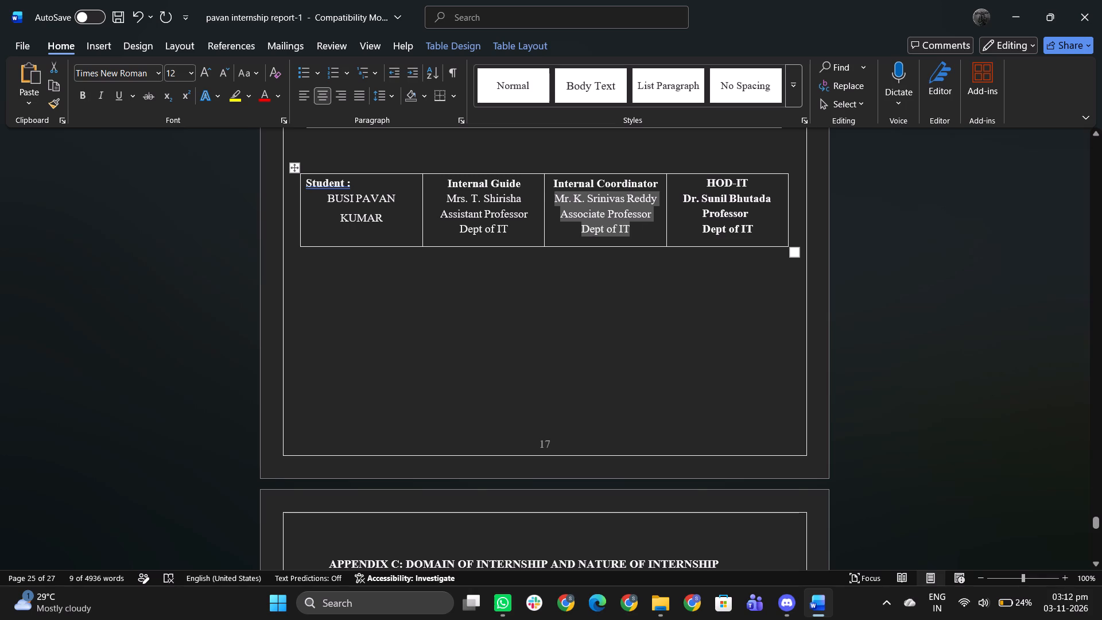
Remove the bold from the HOD's name, title and department in the HOD-IT cell of the same signature table.
drag(682, 200, 735, 227)
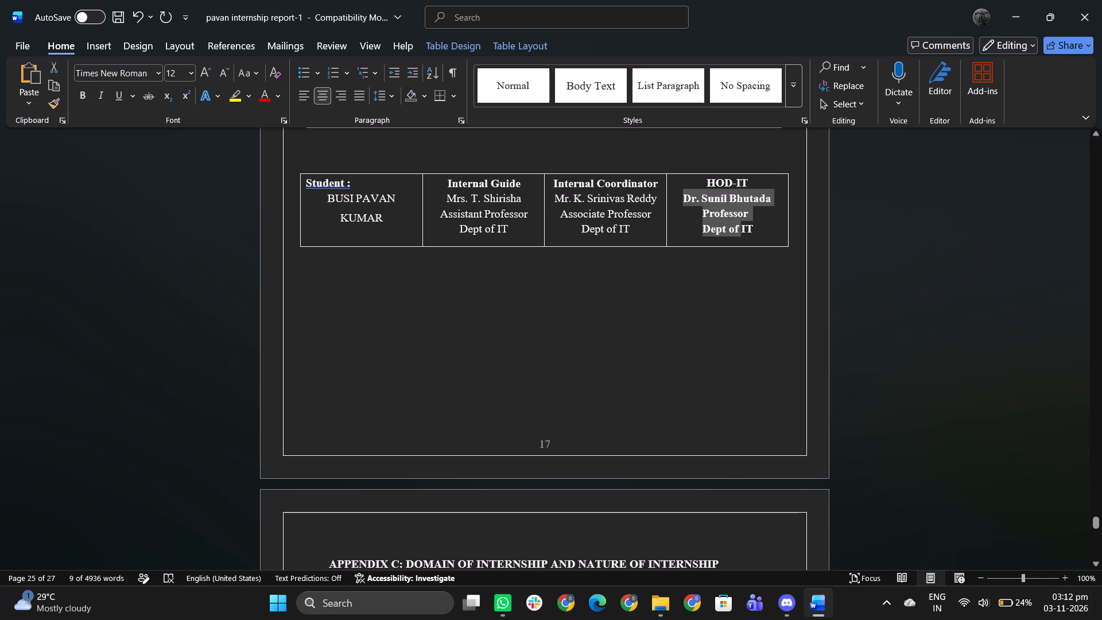
drag(735, 227, 749, 231)
ctrl+click(749, 231)
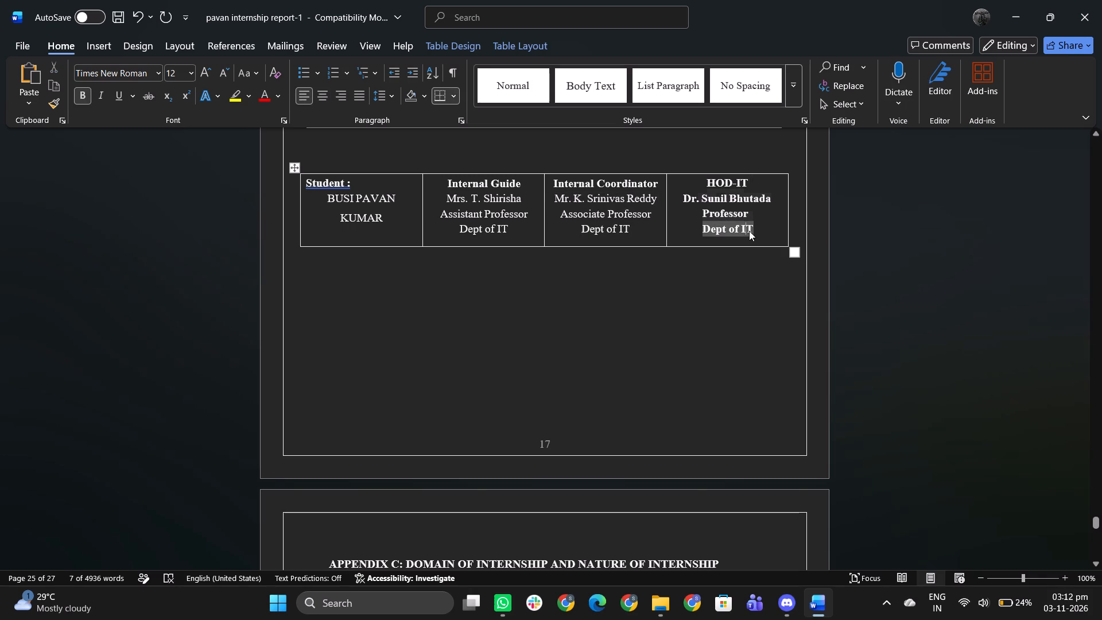
key(ctrl+b)
click(732, 317)
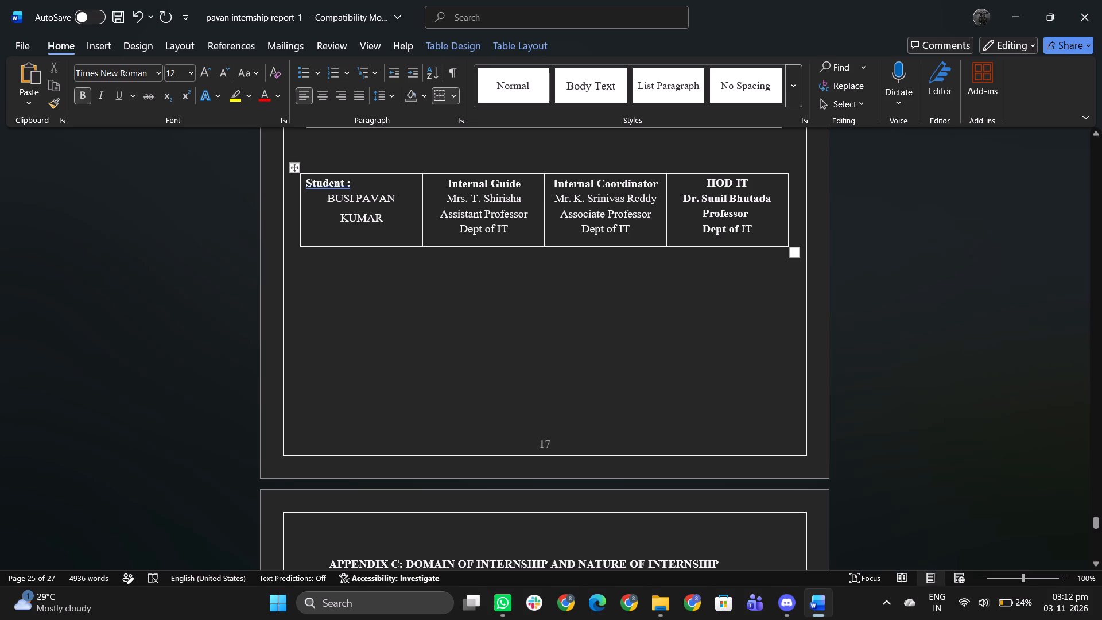
drag(685, 199, 747, 232)
key(ctrl+b)
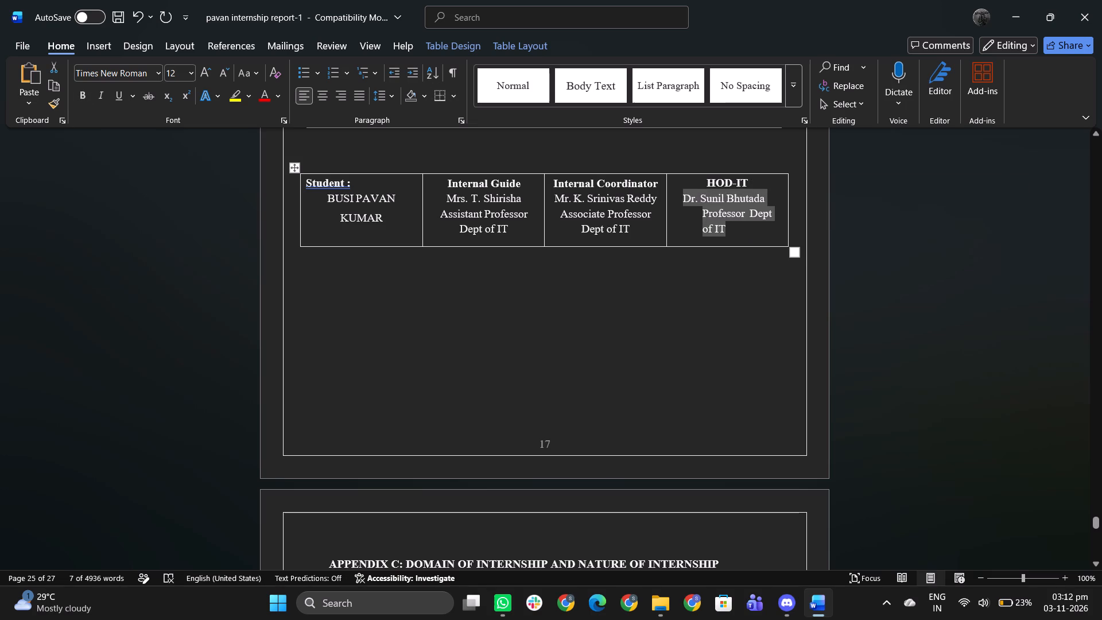
Put "Dept of IT" on its own line below "Professor" in the HOD-IT cell and centre it.
click(747, 232)
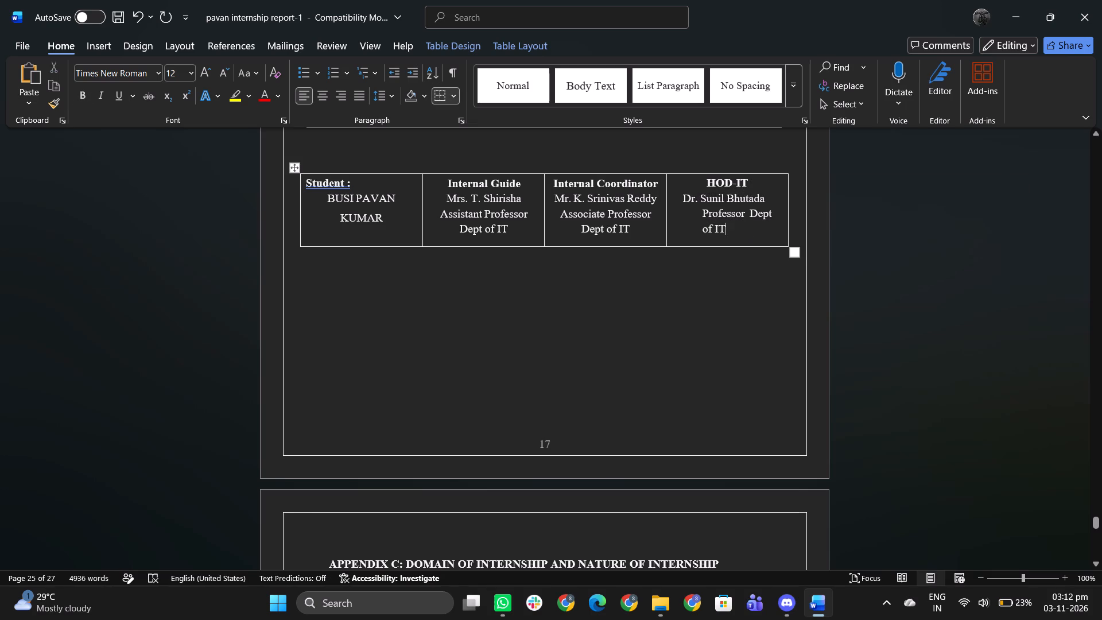
click(748, 214)
key(Return)
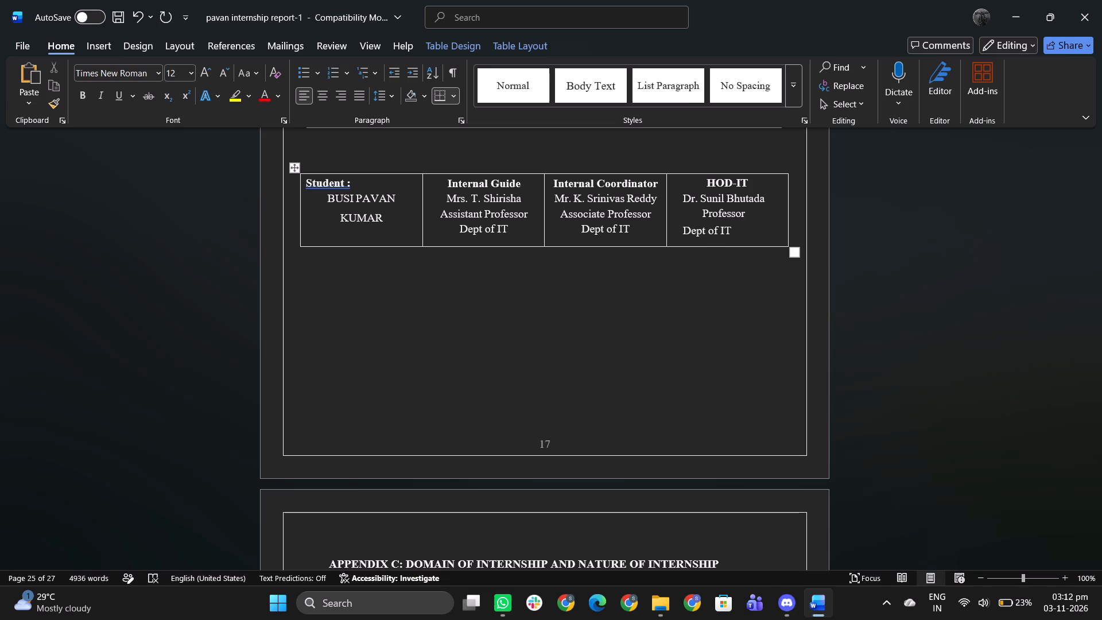
key(ctrl+e)
scroll(745, 275, up, 1)
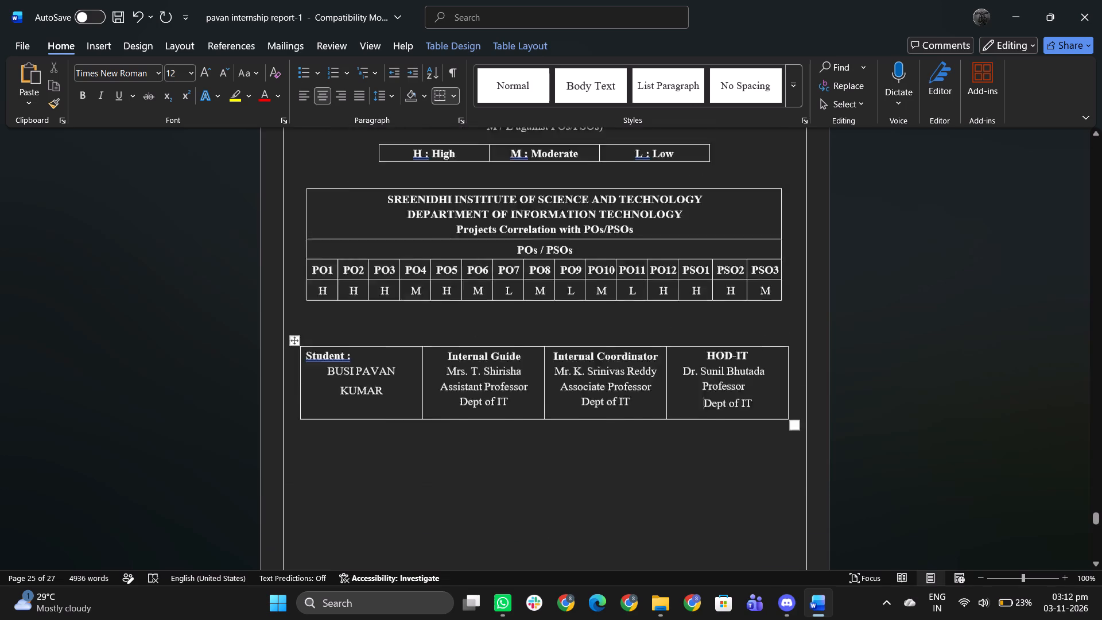
scroll(745, 275, up, 1)
scroll(745, 275, down, 1)
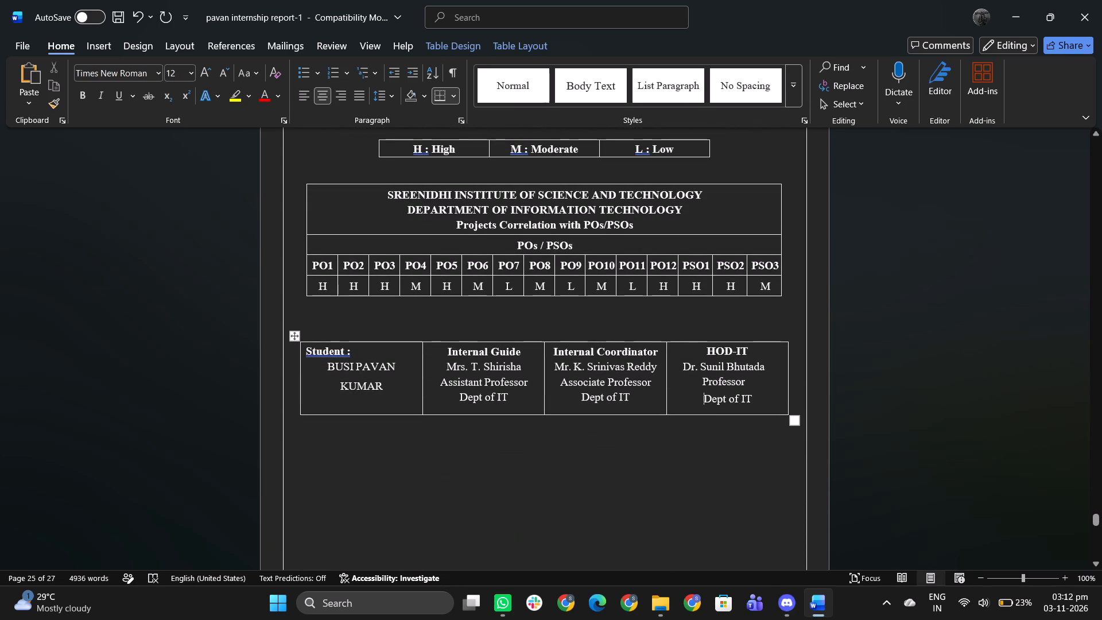
Centre the HOD's name, "Professor" and "Dept of IT" in Appendix B's HOD-IT cell, making "Professor" a separate paragraph.
drag(682, 369, 760, 405)
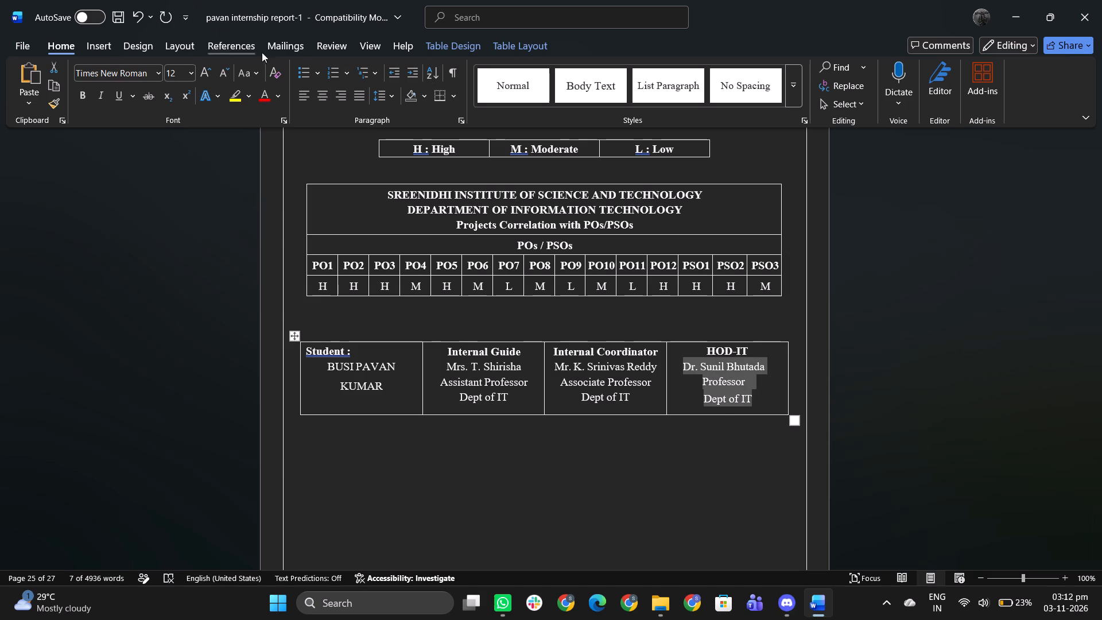
click(327, 103)
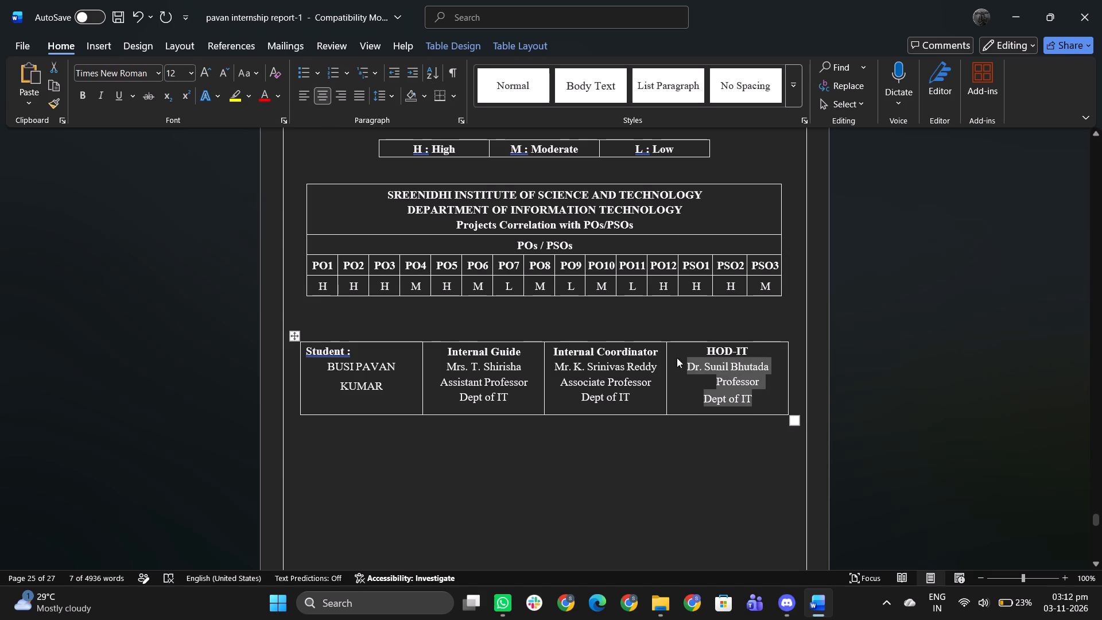
click(715, 378)
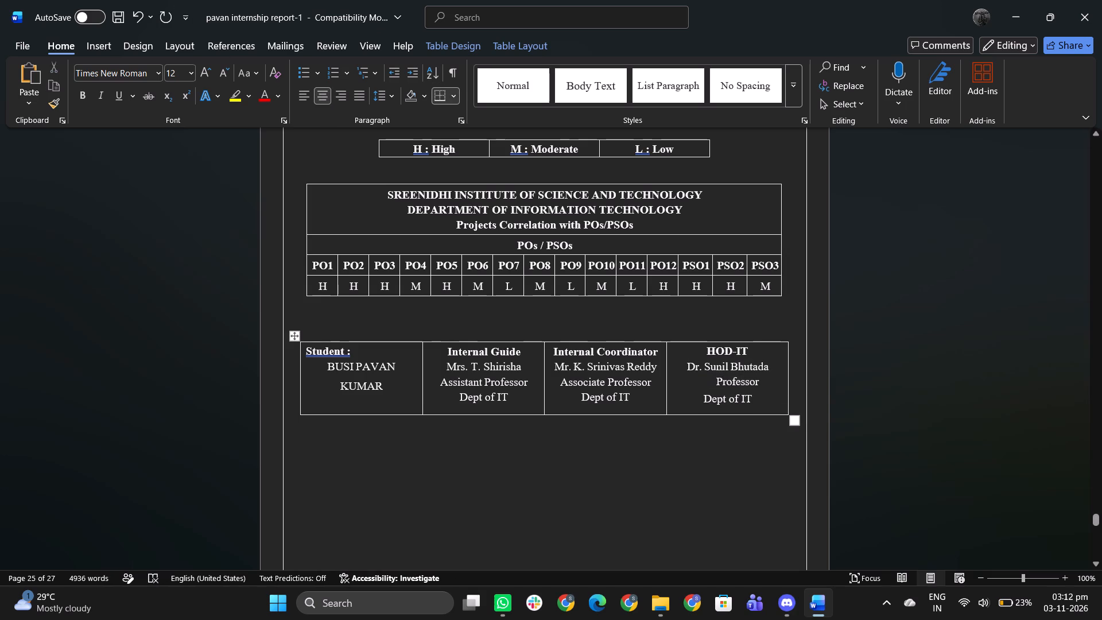
key(BackSpace)
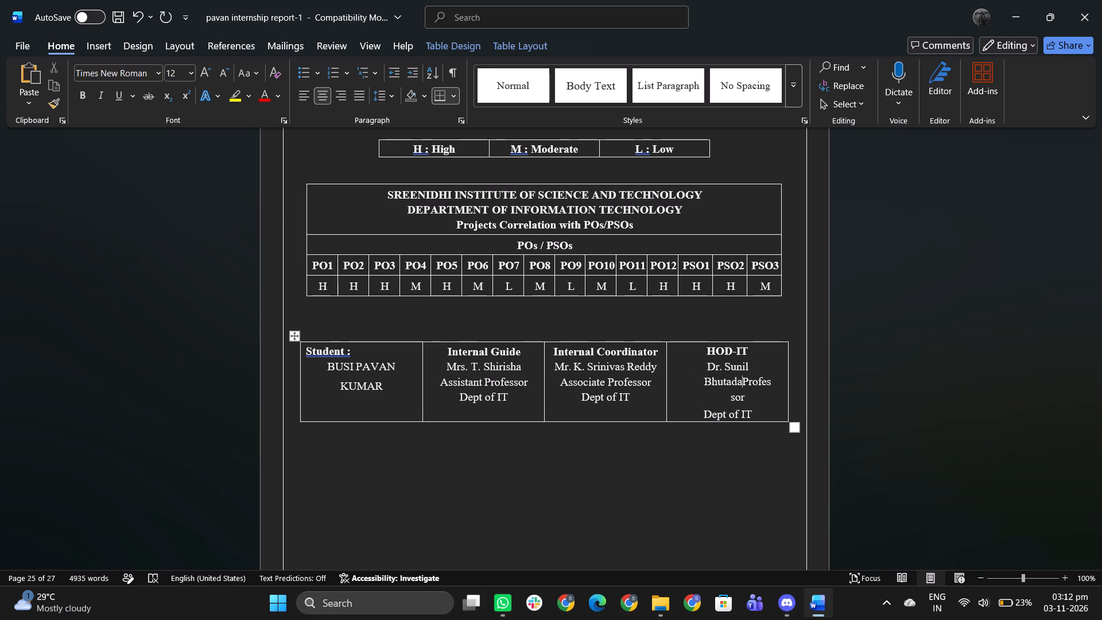
key(Return)
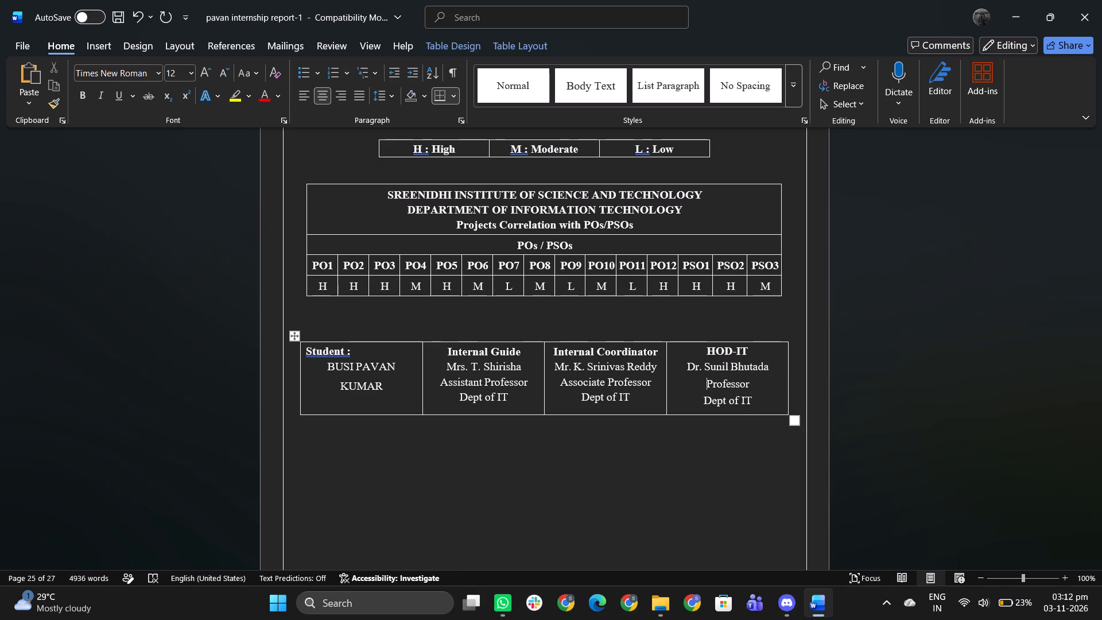
Check the layout of the signature tables across the Appendix B and Appendix C pages.
scroll(677, 509, down, 1)
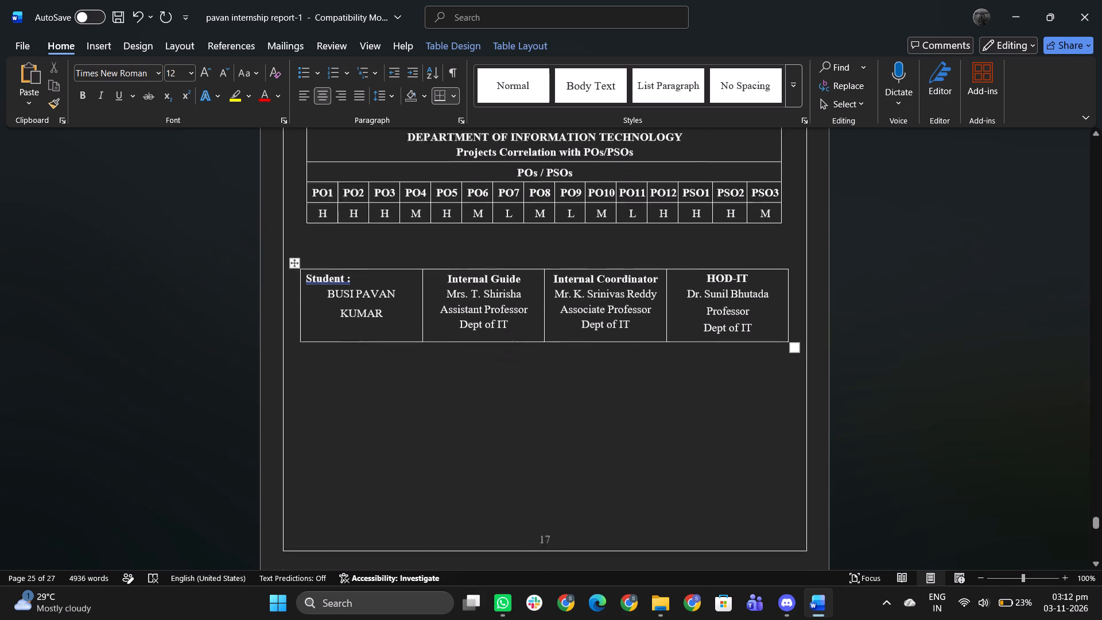
scroll(677, 509, down, 3)
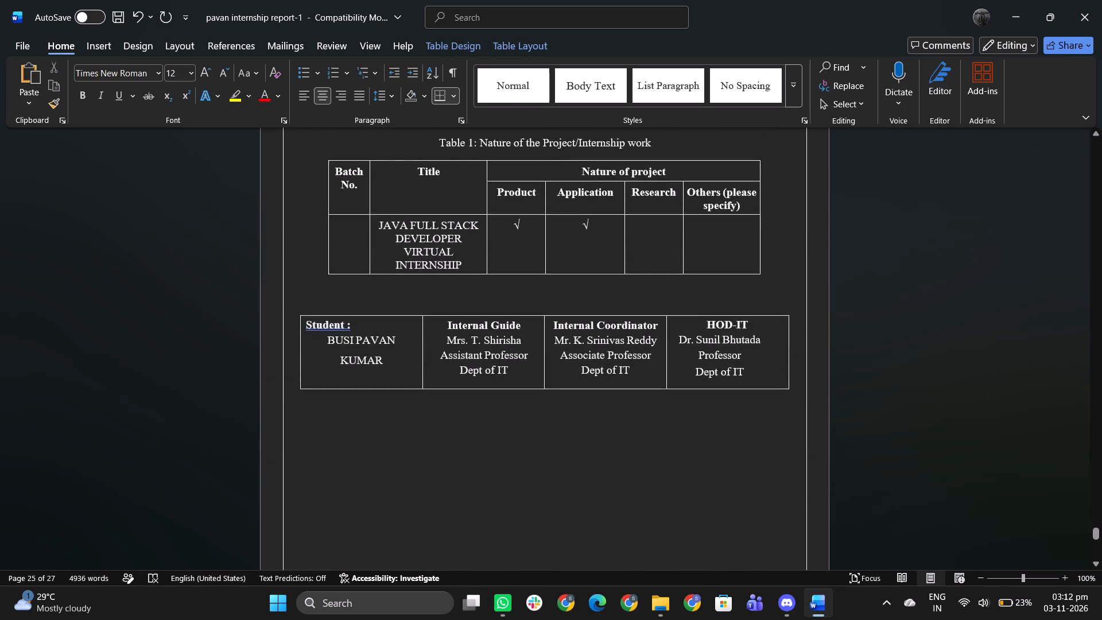
scroll(677, 509, down, 1)
ctrl+scroll(677, 509, down, 1)
ctrl+scroll(677, 509, up, 1)
ctrl+scroll(677, 509, down, 1)
ctrl+scroll(677, 509, up, 3)
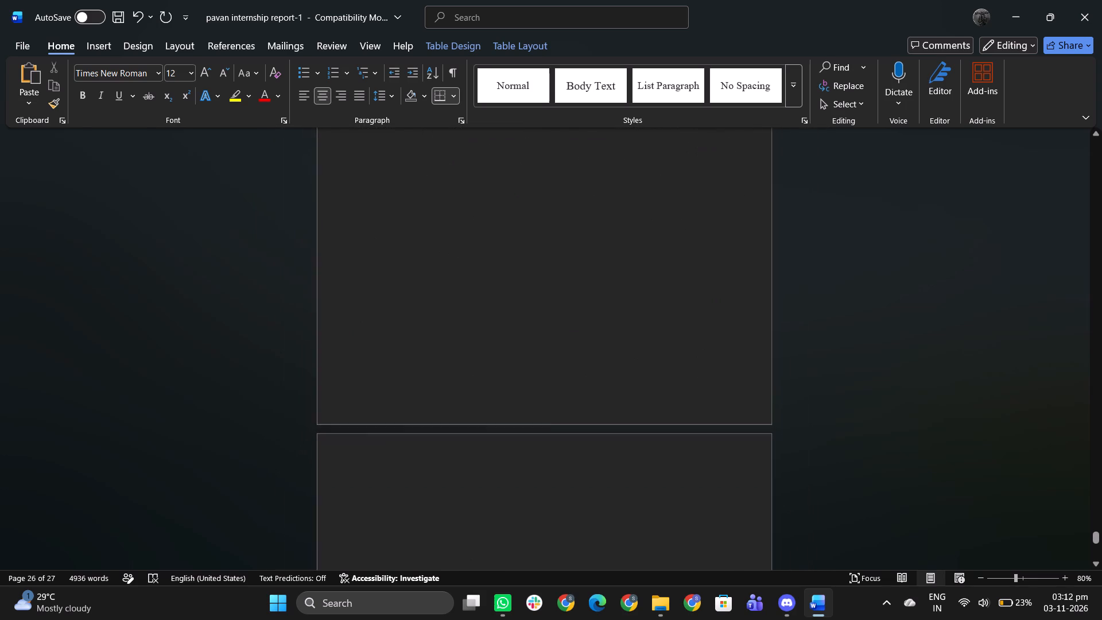
scroll(677, 509, up, 2)
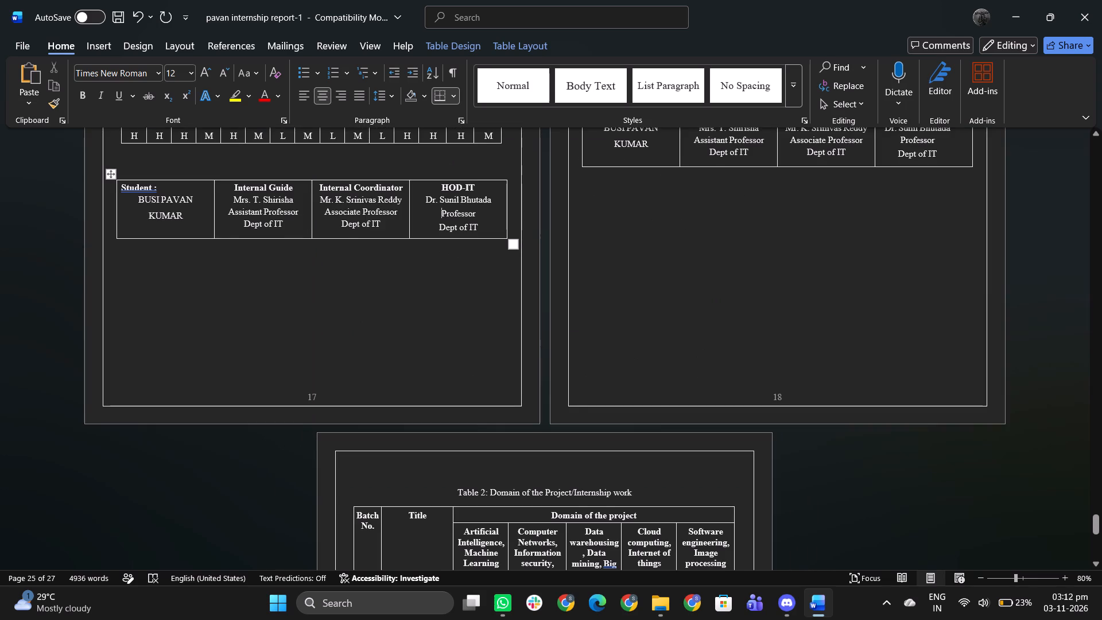
scroll(555, 462, up, 2)
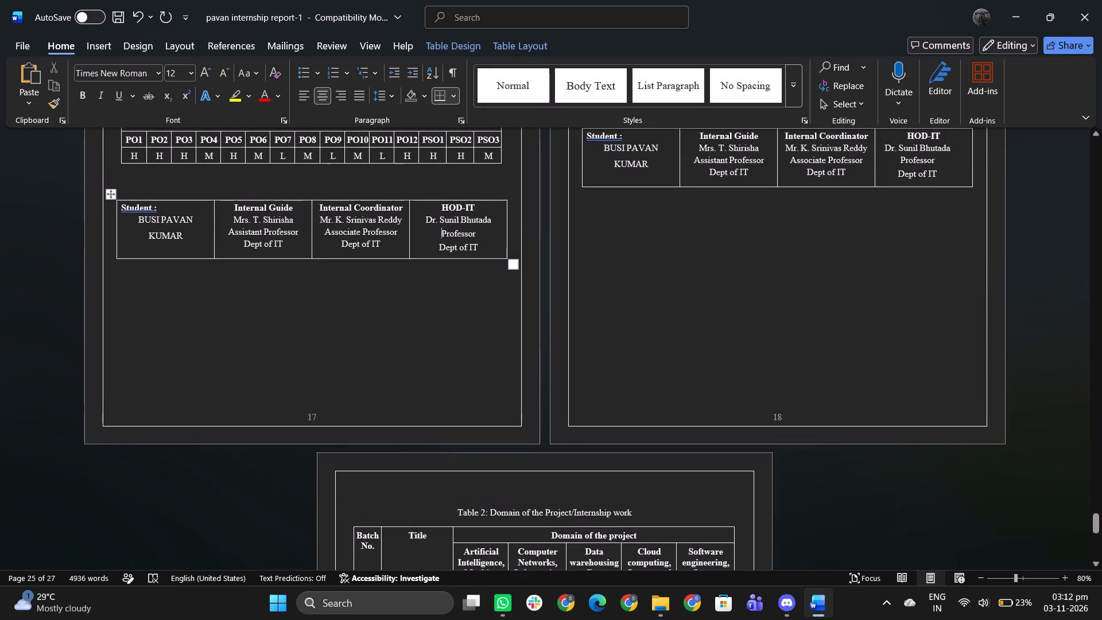
ctrl+scroll(562, 464, up, 3)
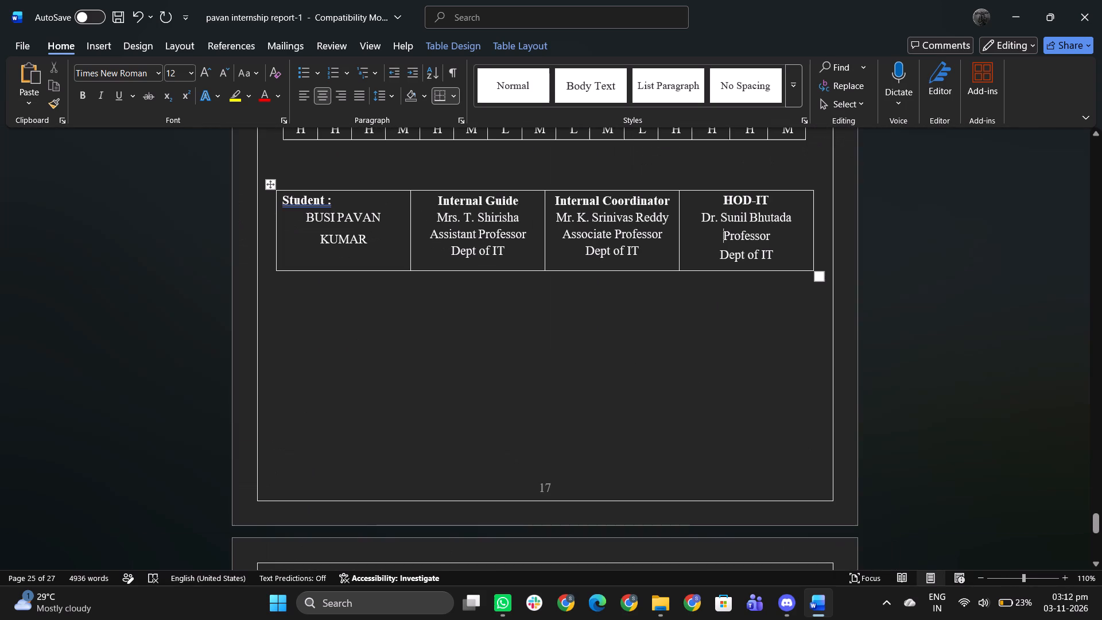
Remove the bold from the Internal Guide's name, title and department in the signature table below Appendix A's abstract.
scroll(562, 464, up, 4)
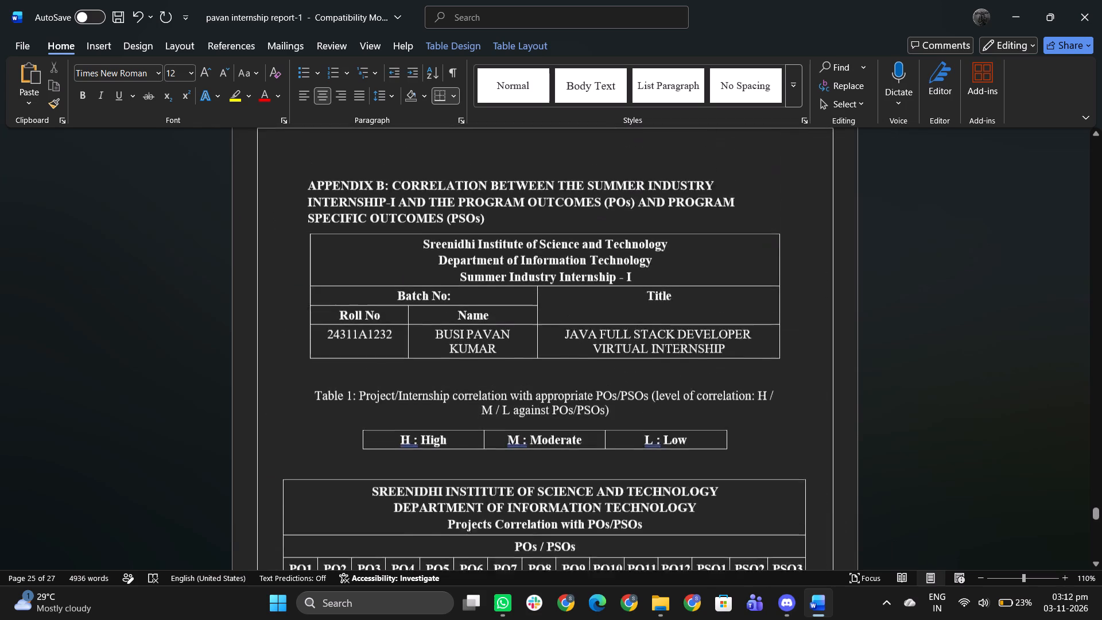
scroll(562, 464, up, 2)
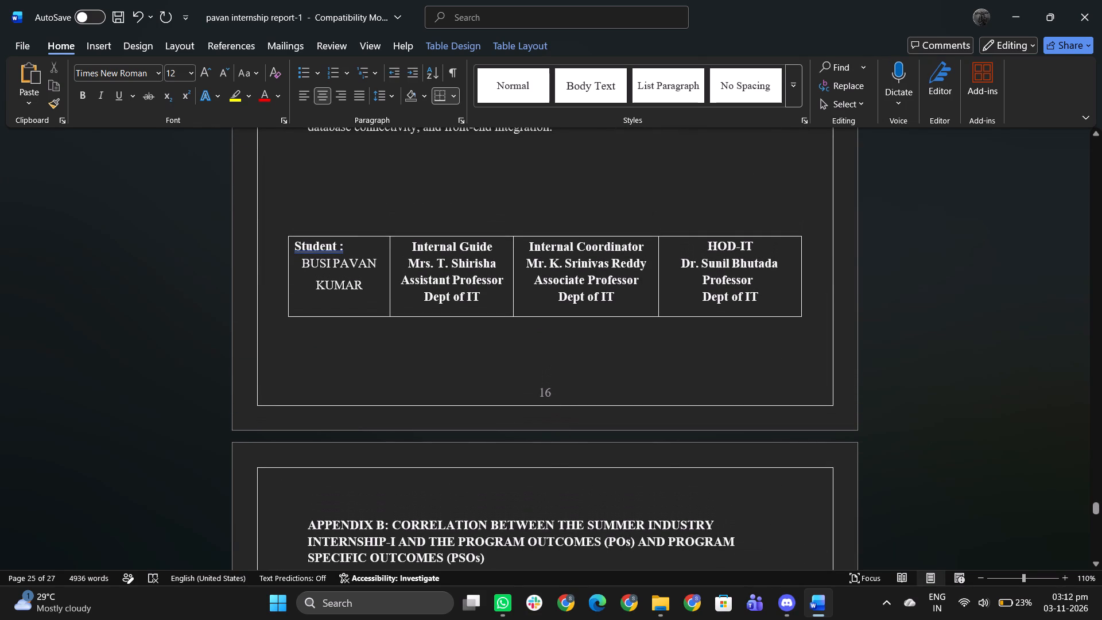
click(409, 269)
drag(409, 269, 469, 291)
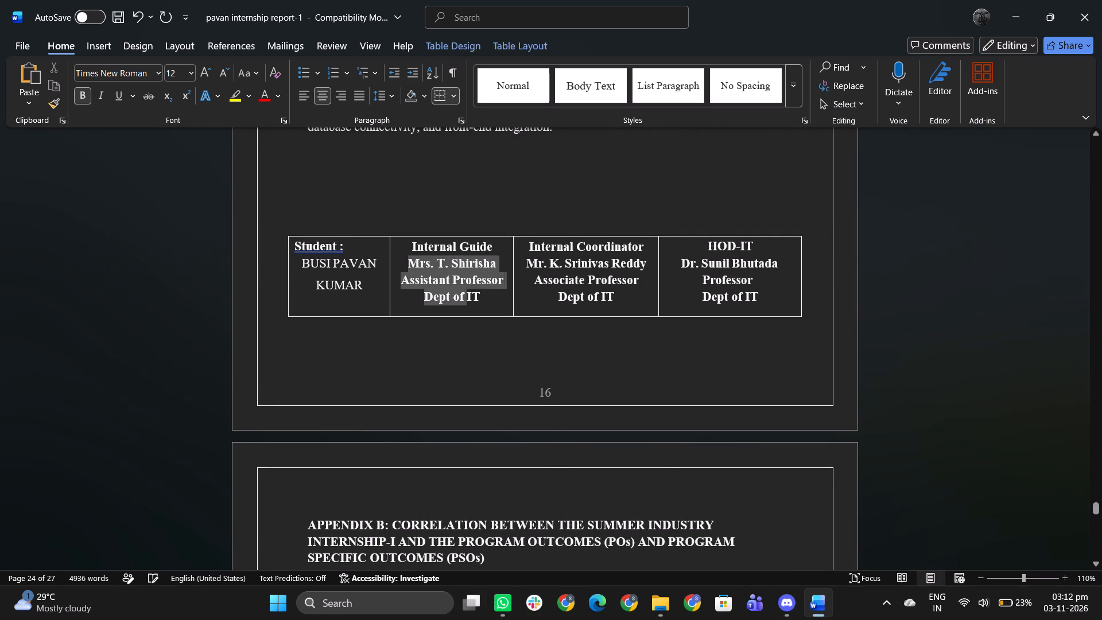
Remove the bold from the Internal Guide's name, title and department in the signature table below Appendix A's abstract.
drag(469, 291, 475, 295)
click(486, 263)
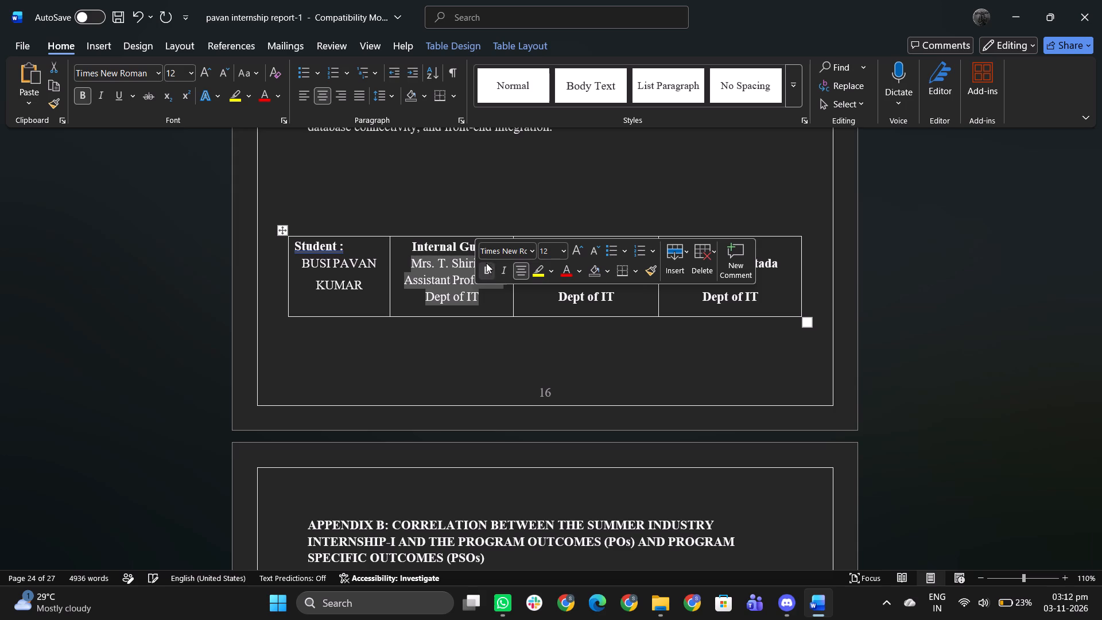
click(468, 363)
Remove the bold from the Internal Coordinator's name, "Associate Professor" and "Dept of IT" in the signature table above Appendix B.
click(525, 270)
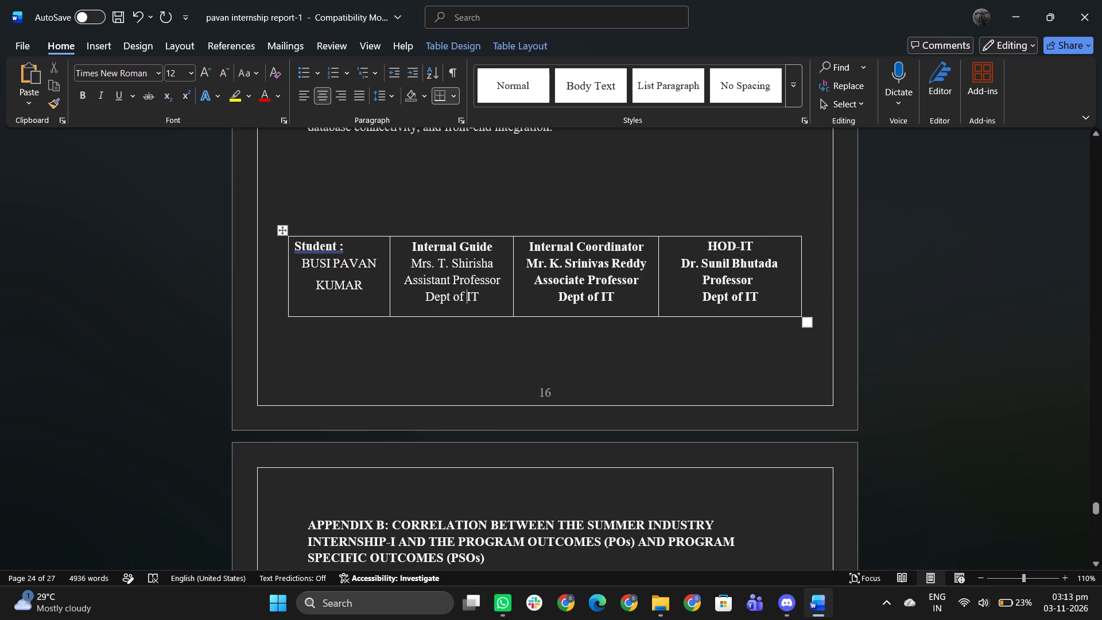
drag(525, 270, 595, 301)
click(595, 301)
drag(524, 270, 618, 300)
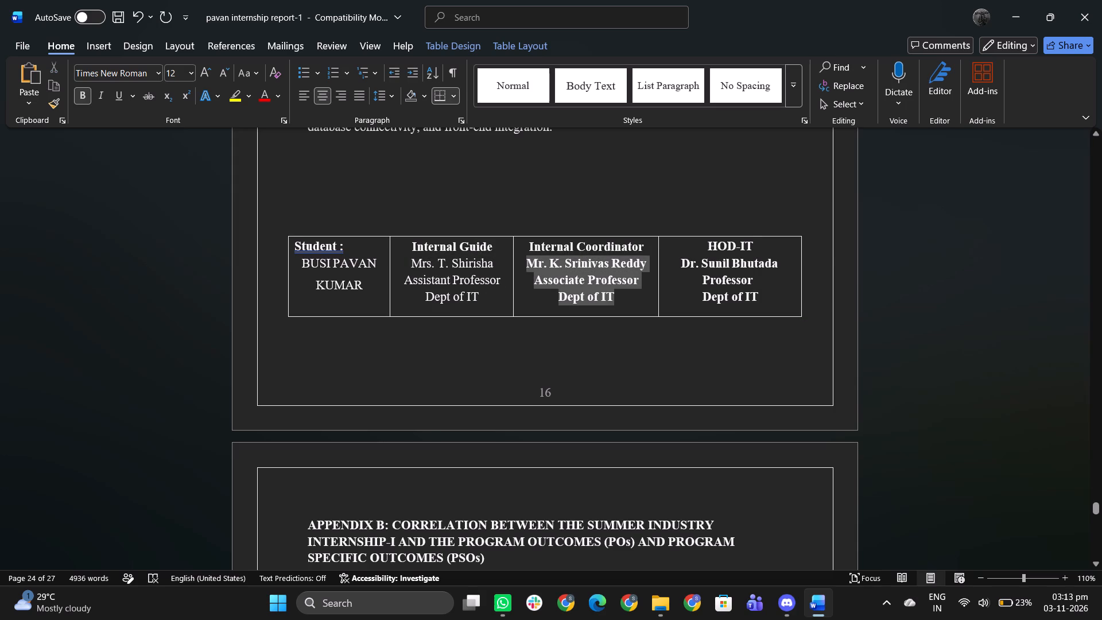
drag(618, 300, 618, 300)
click(630, 274)
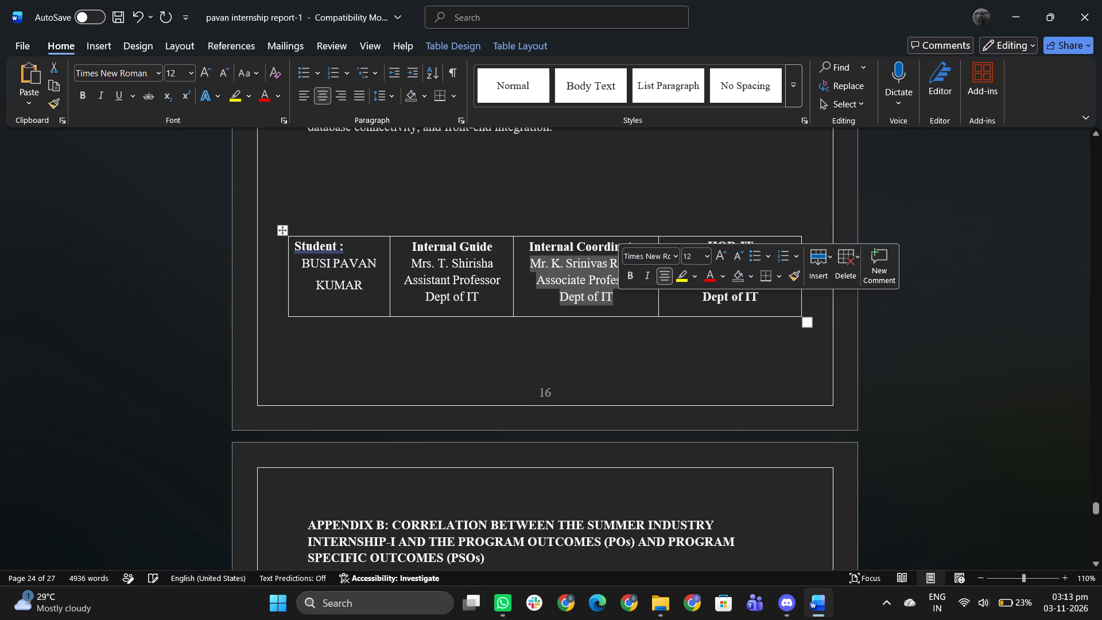
click(628, 360)
Remove the bold from the HOD's name, "Professor" and "Dept of IT" in the same signature table's HOD-IT cell.
drag(680, 268, 680, 268)
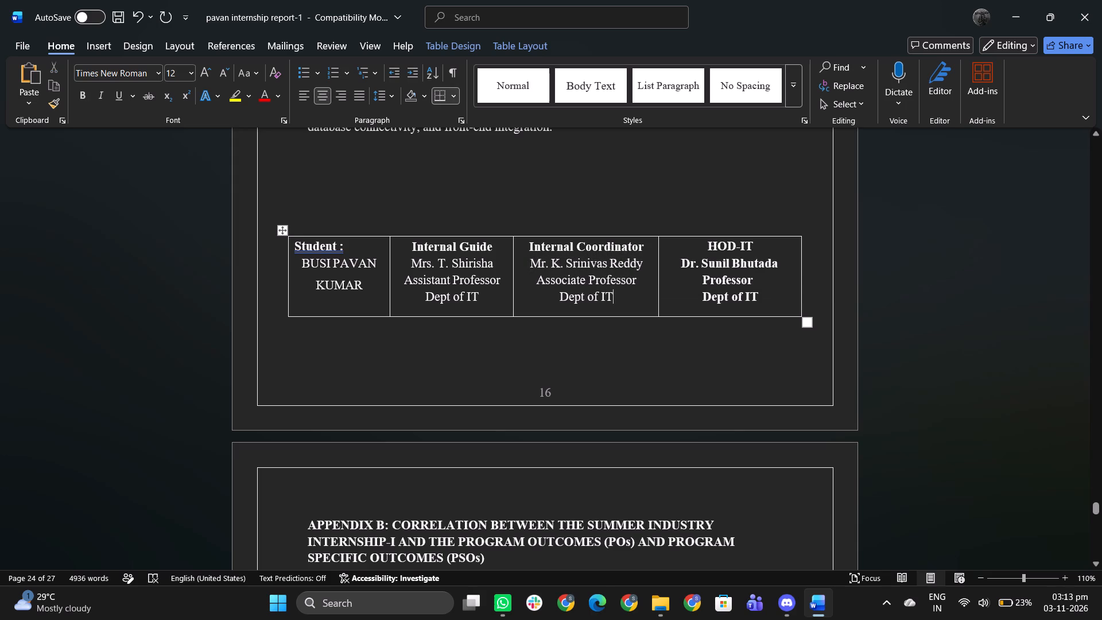
drag(680, 268, 752, 306)
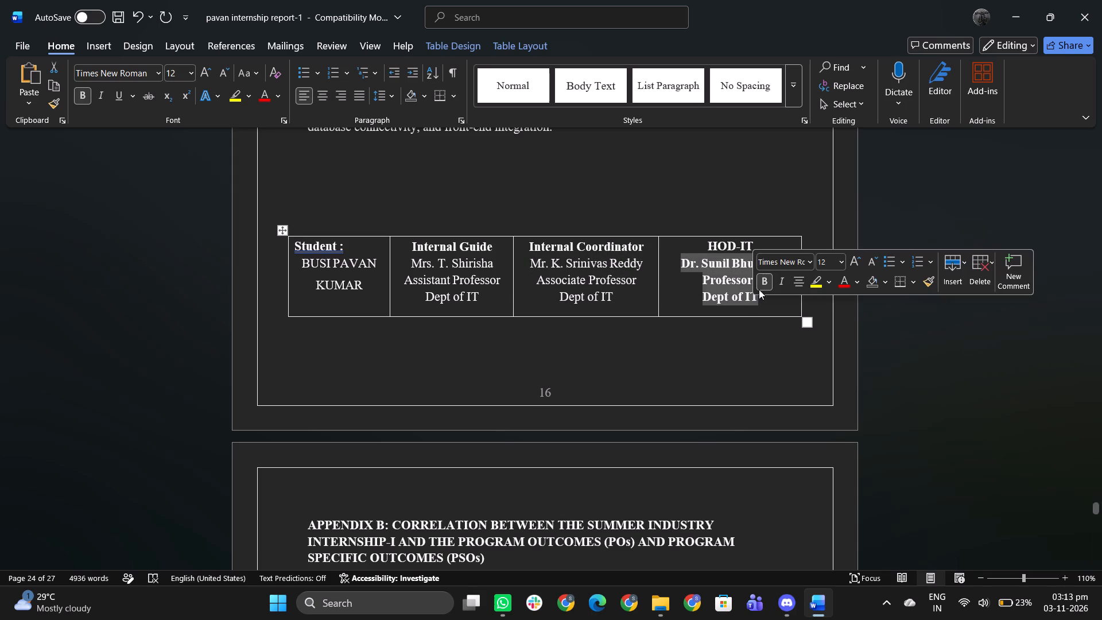
click(759, 285)
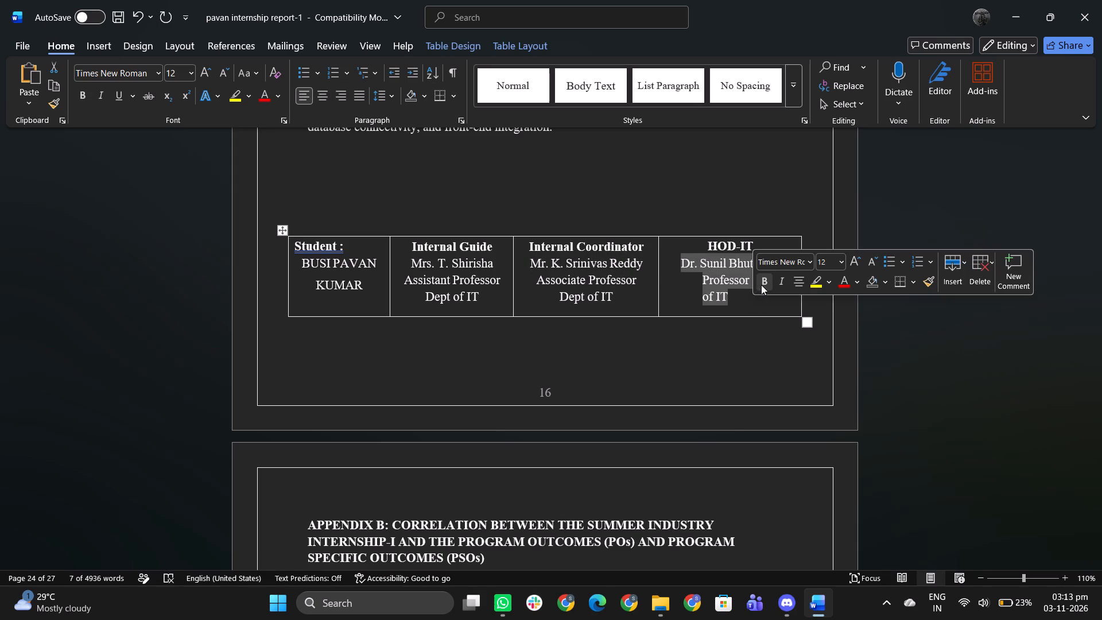
Centre the HOD's details in the HOD-IT cell and put "Dept of IT" on its own centred line below "Professor".
click(797, 278)
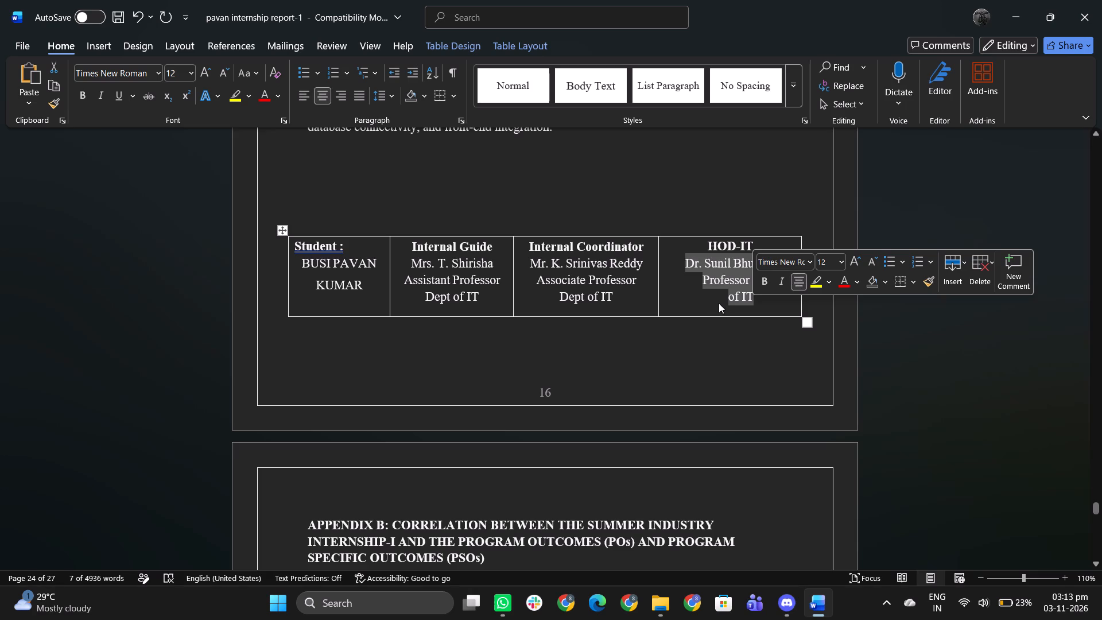
click(713, 301)
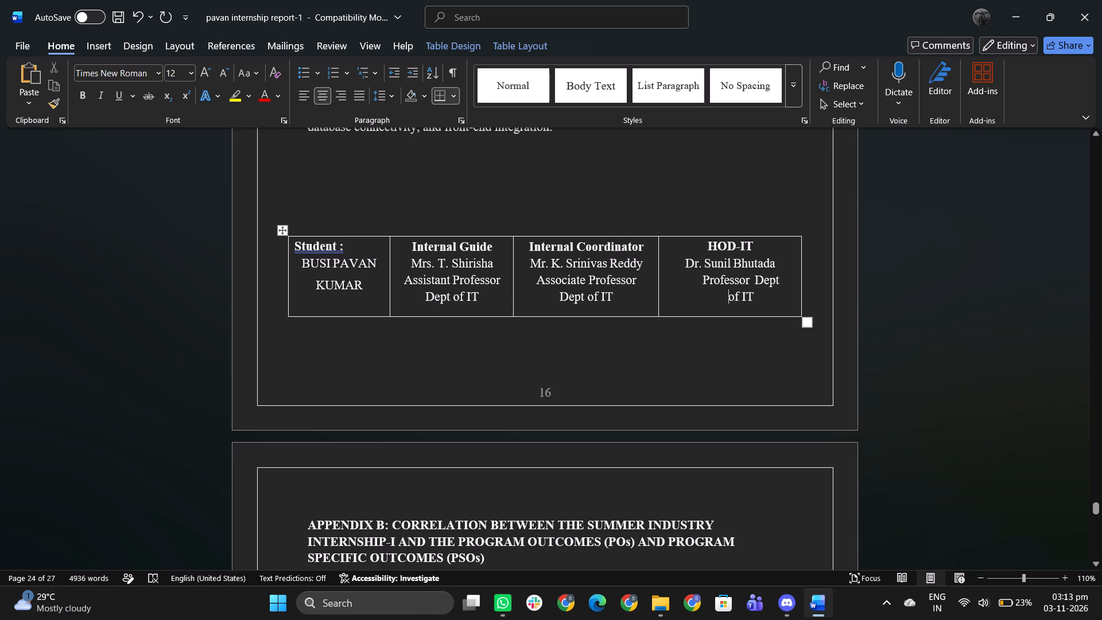
click(751, 281)
key(Return)
key(BackSpace)
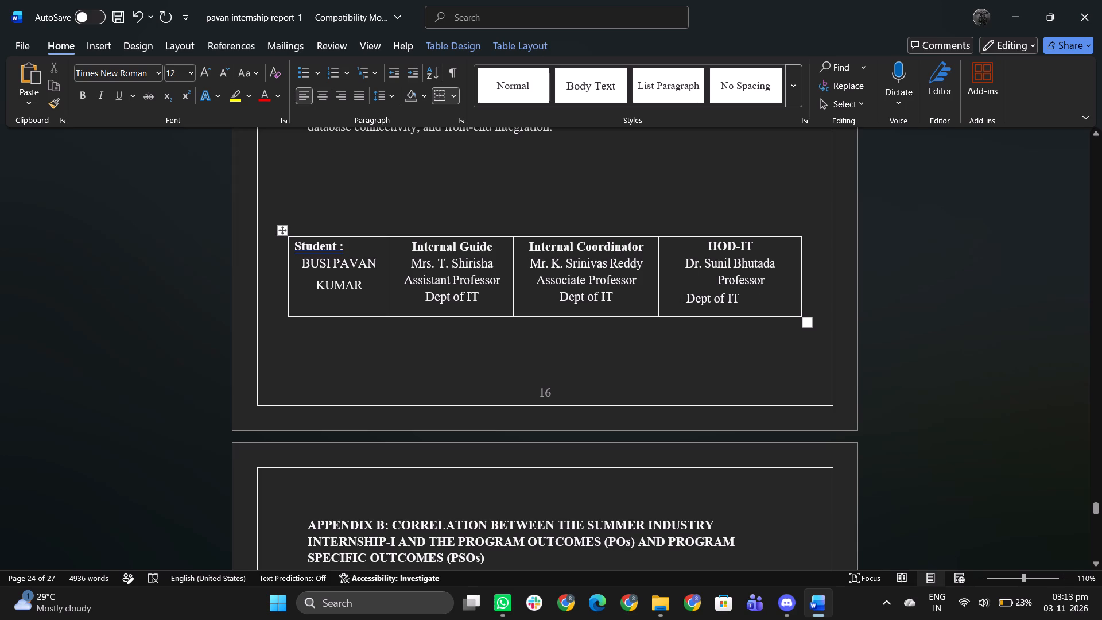
key(Right)
key(BackSpace)
Centre "Dept of IT" in Appendix A's HOD-IT cell and make "Professor" a separate centred paragraph.
key(ctrl+e)
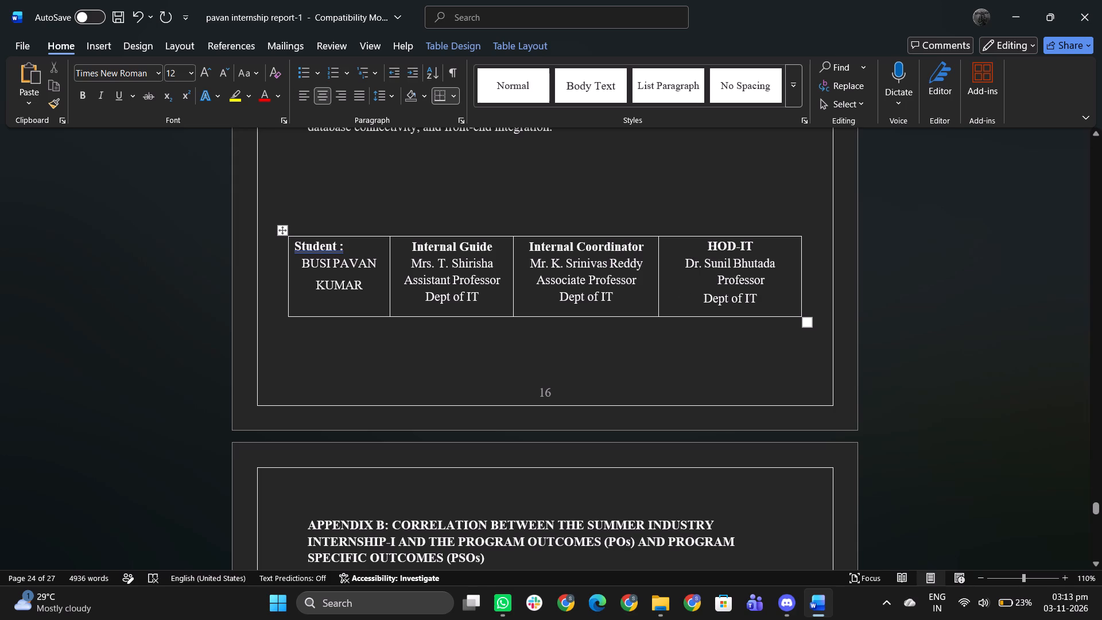
click(720, 280)
key(Return)
Review the report's pages from Appendix A back through the references, conclusion and chapters to the introduction figure.
scroll(719, 336, up, 2)
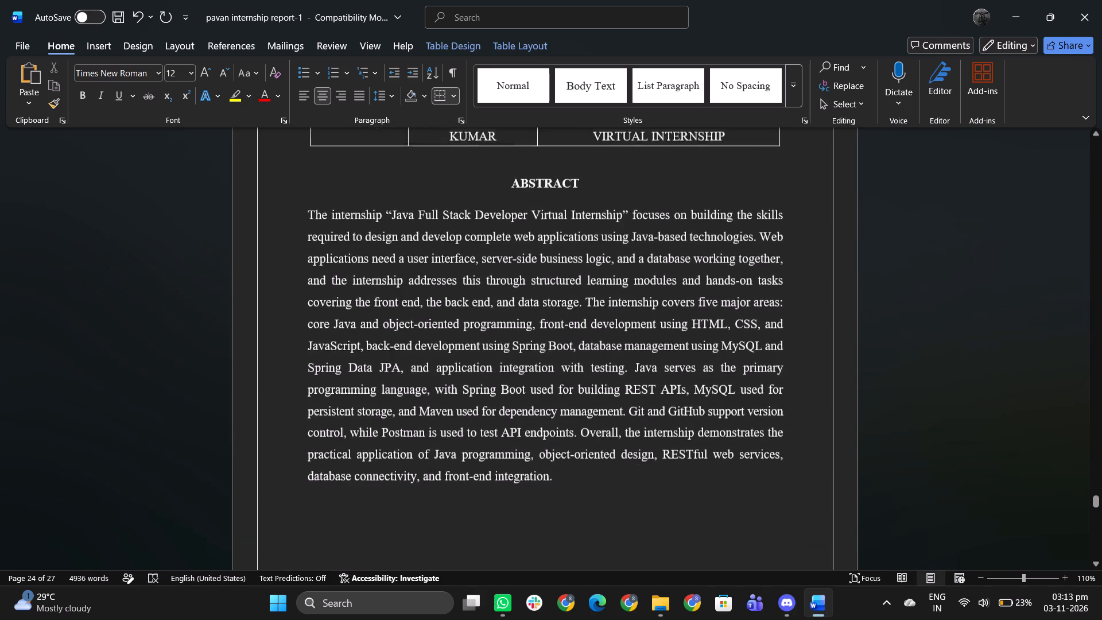
scroll(719, 336, up, 5)
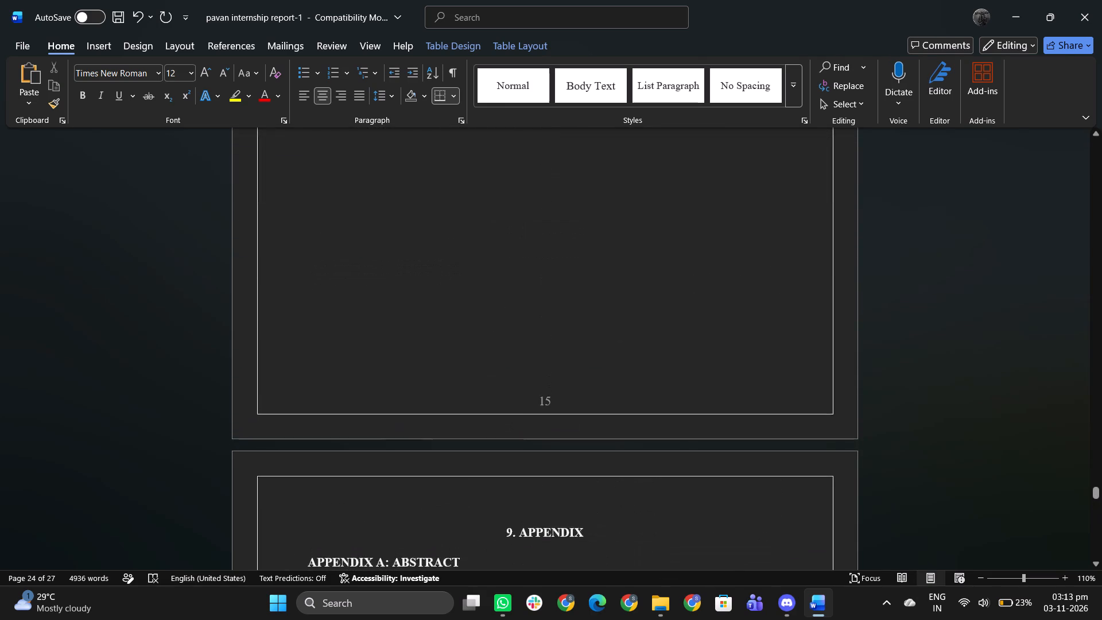
scroll(719, 336, up, 5)
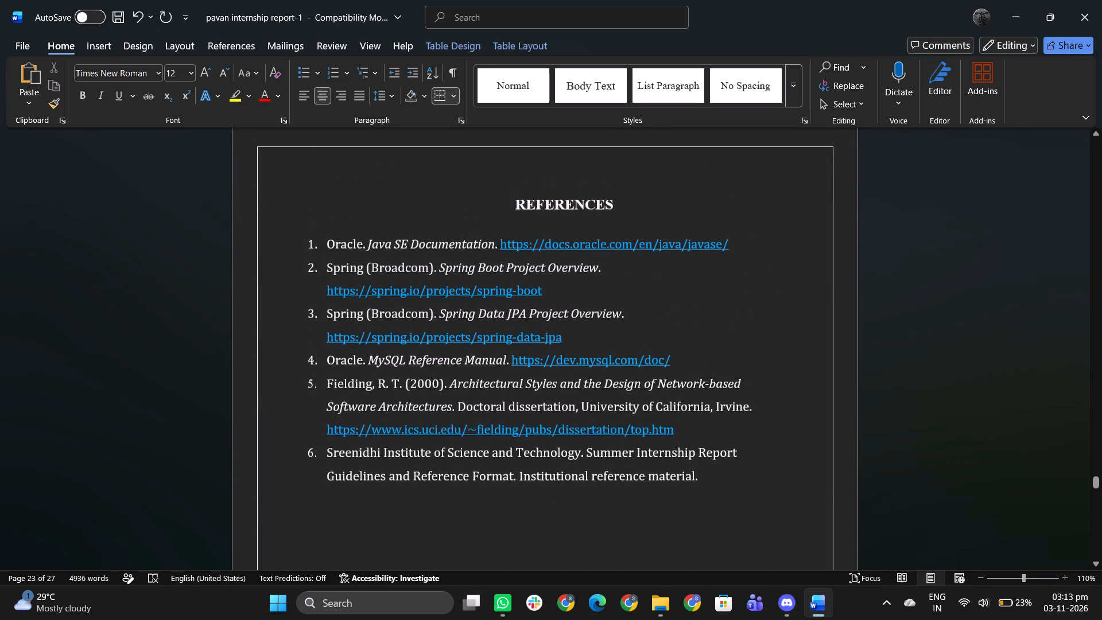
scroll(719, 336, up, 5)
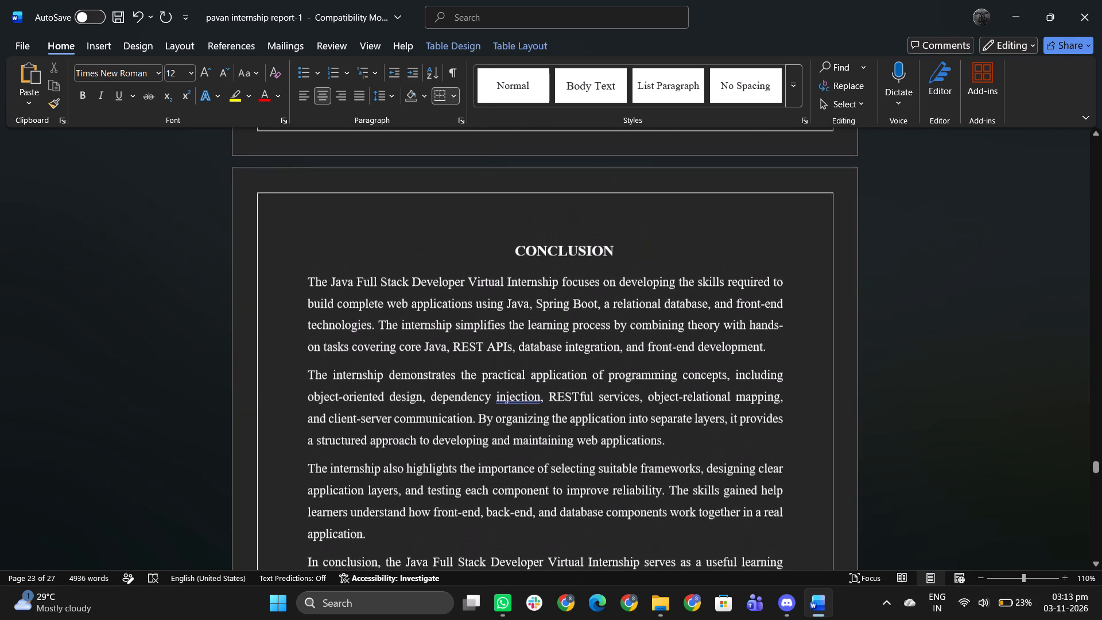
scroll(719, 336, up, 5)
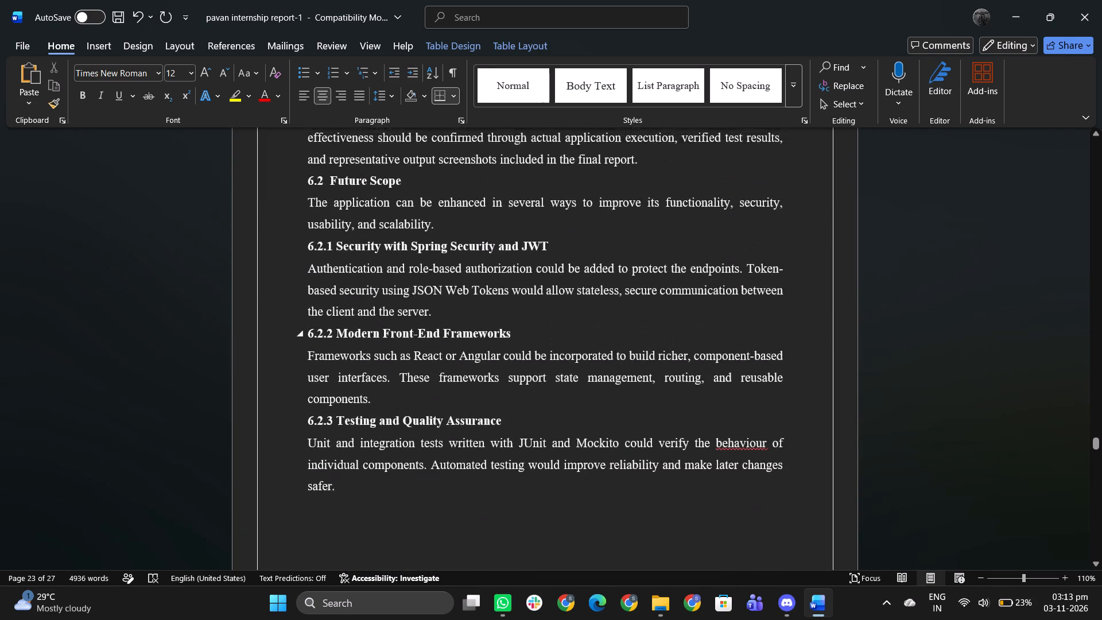
scroll(719, 336, up, 8)
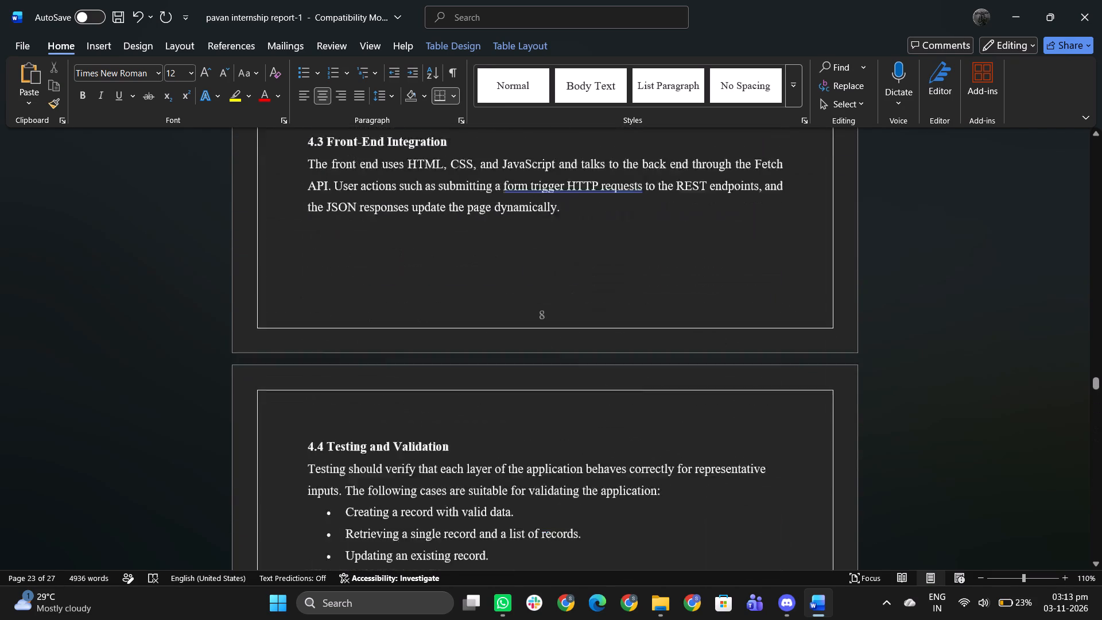
scroll(719, 336, up, 1)
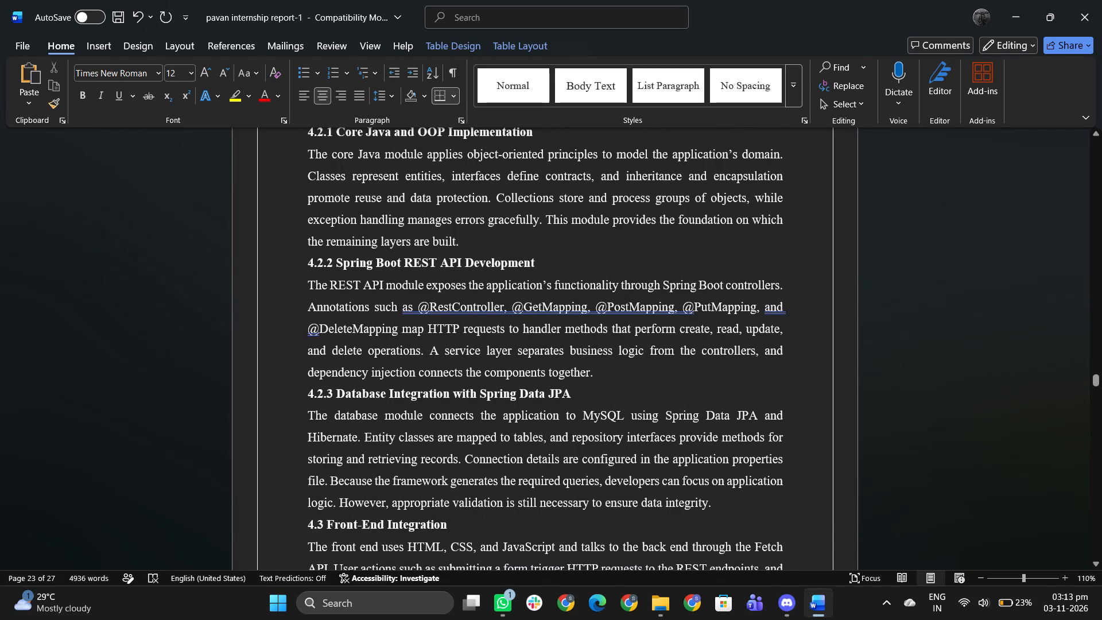
scroll(719, 336, up, 6)
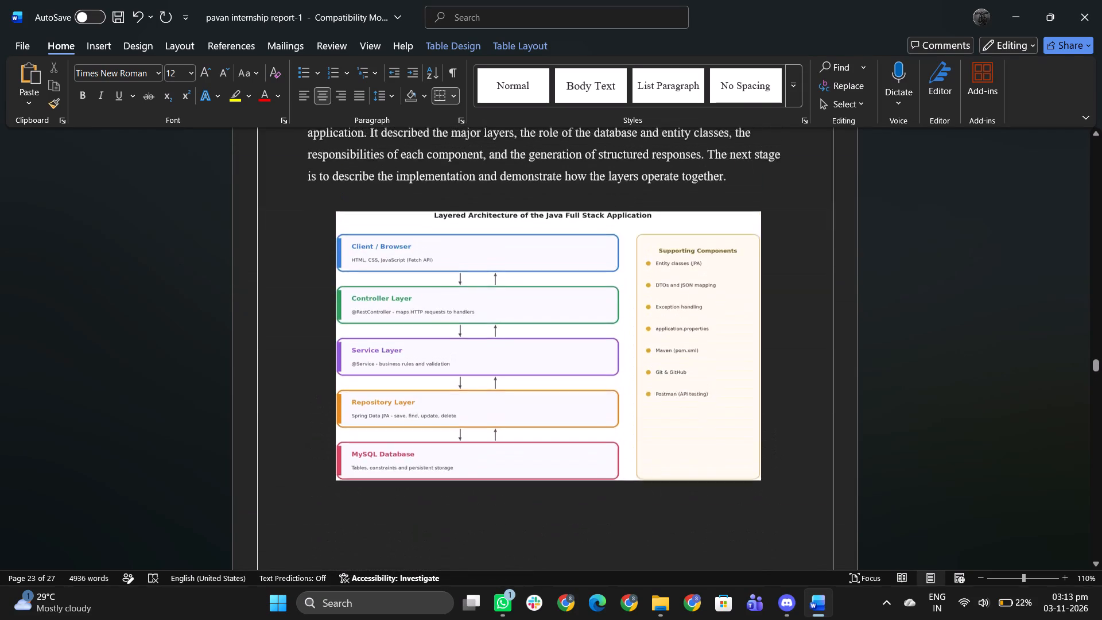
scroll(719, 336, up, 1)
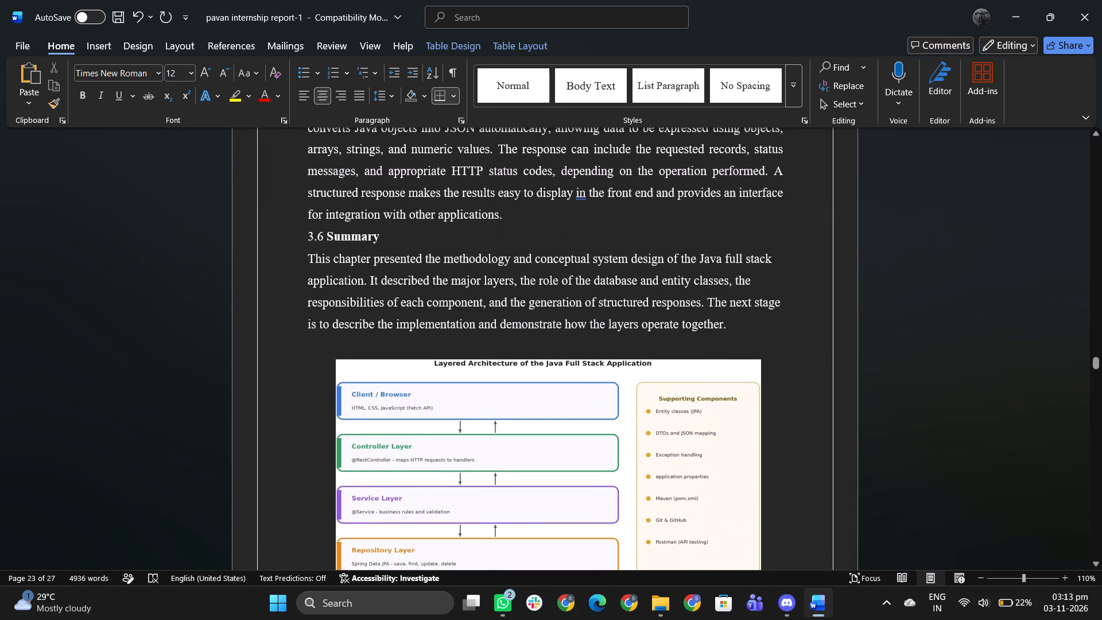
scroll(719, 336, up, 6)
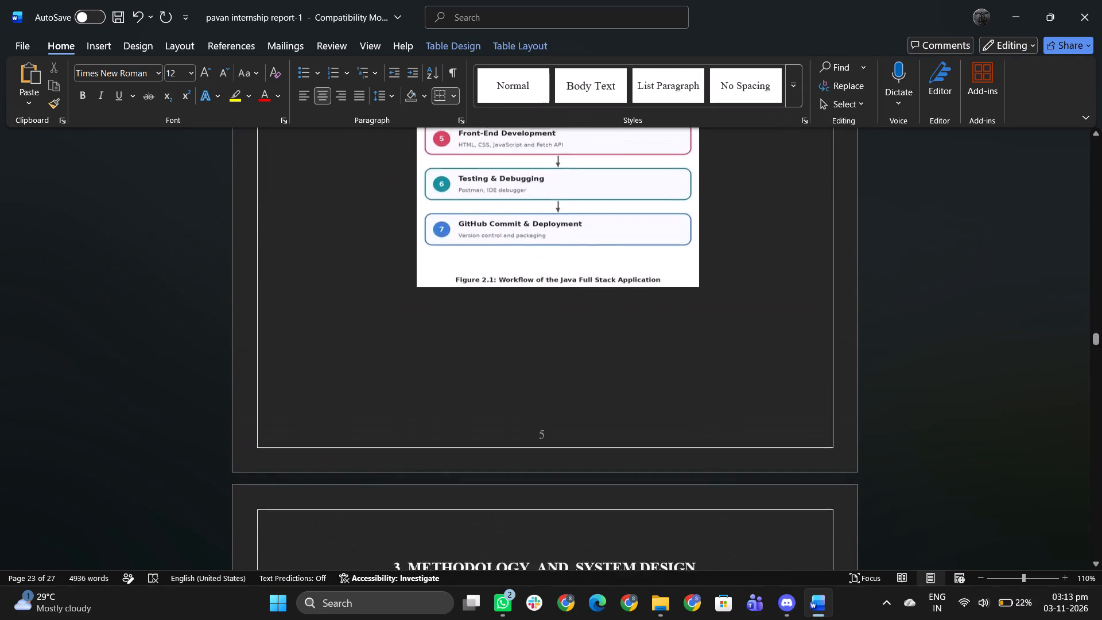
scroll(719, 336, up, 4)
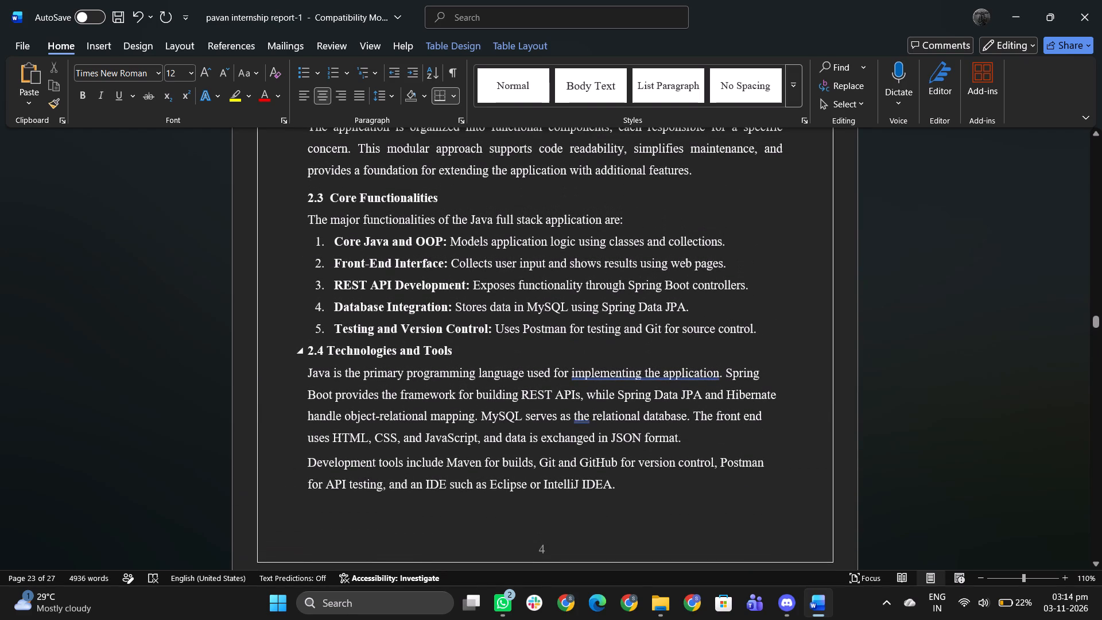
scroll(719, 336, up, 5)
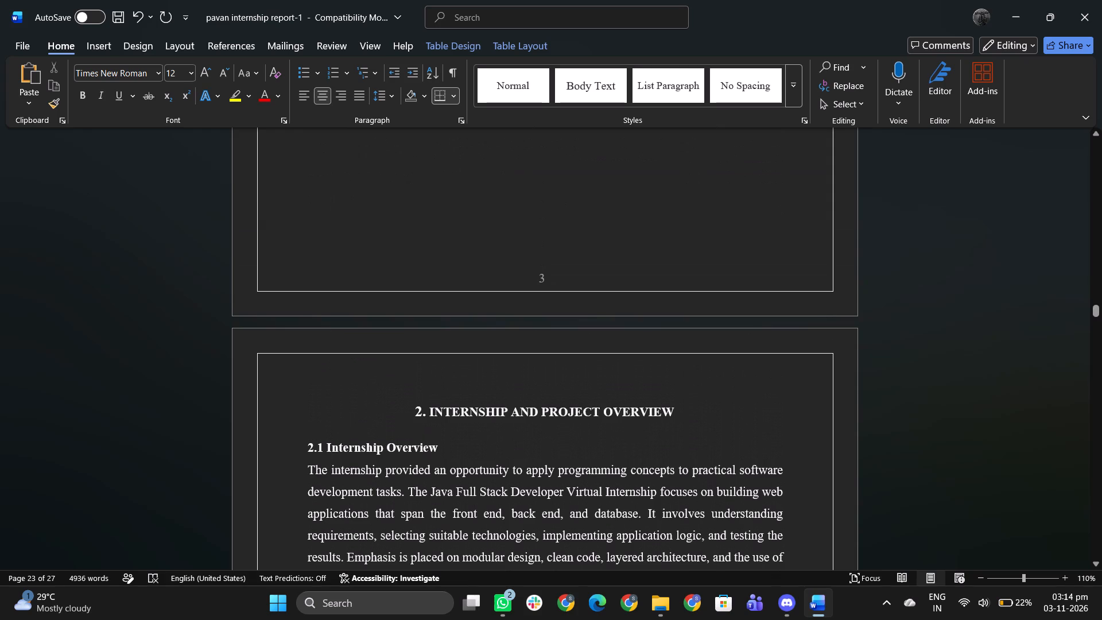
scroll(719, 336, up, 2)
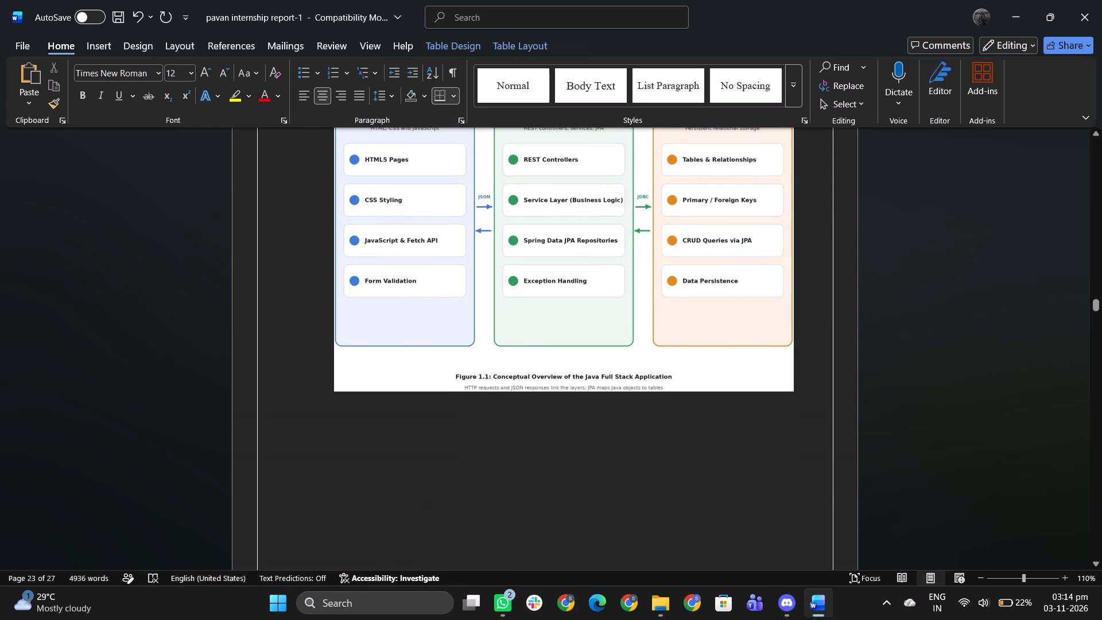
Check the table of contents entries and page numbers across both of its pages, including the appendix rows.
scroll(719, 336, up, 9)
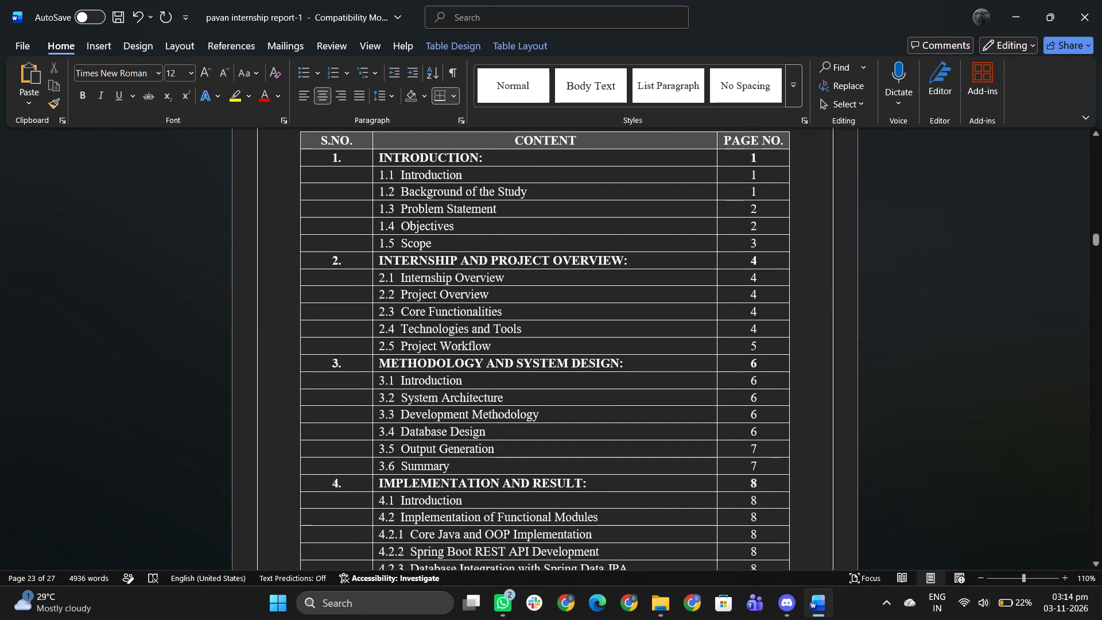
scroll(630, 373, down, 4)
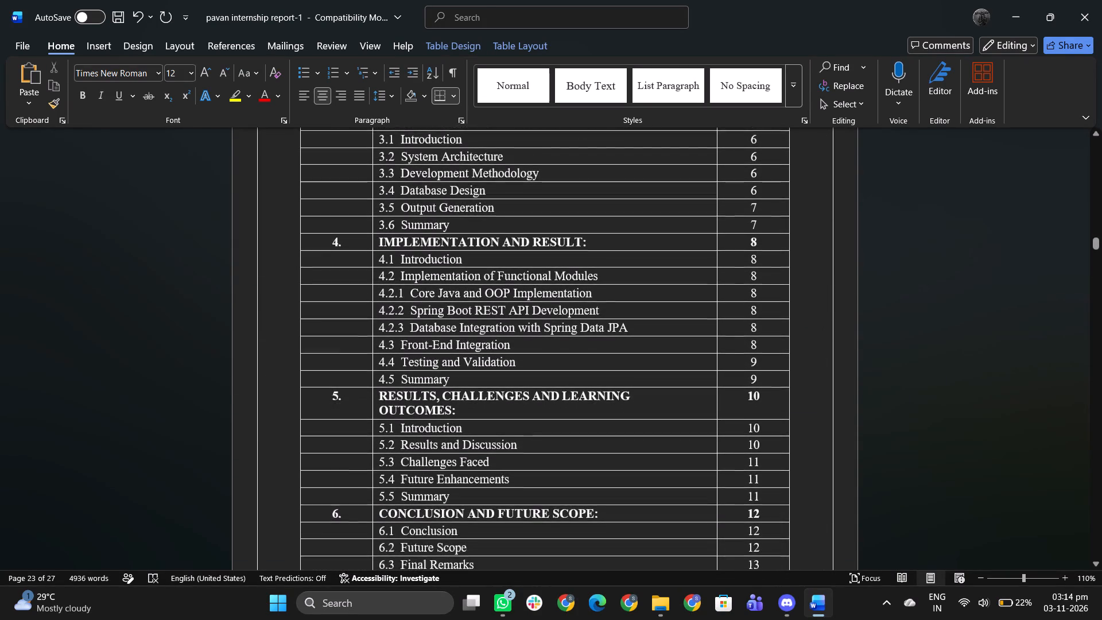
scroll(630, 373, down, 3)
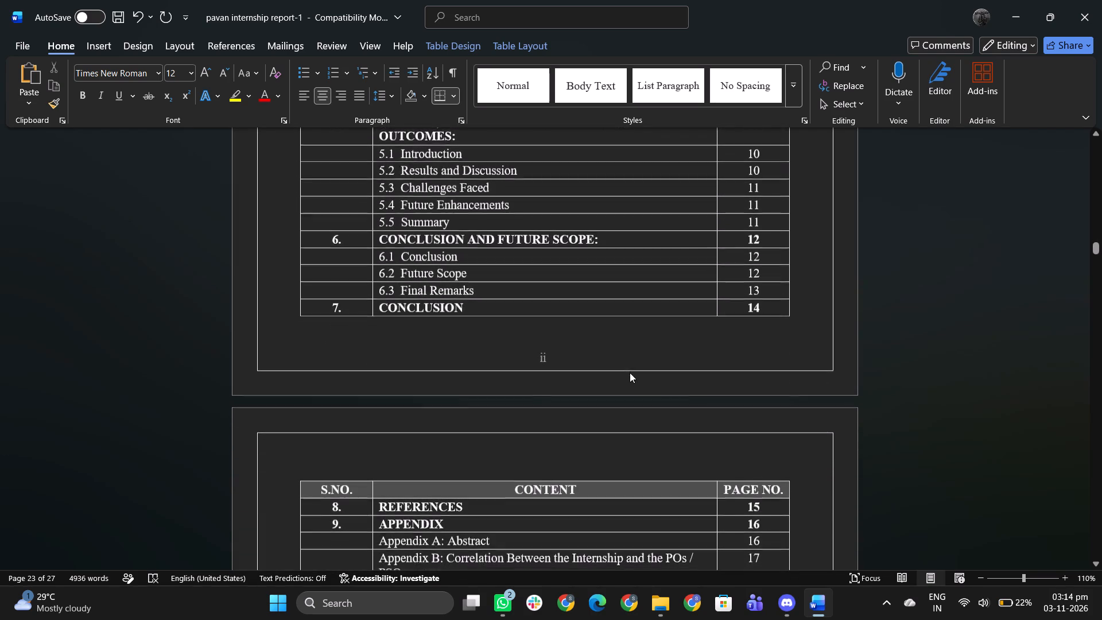
scroll(630, 373, down, 3)
scroll(600, 373, up, 1)
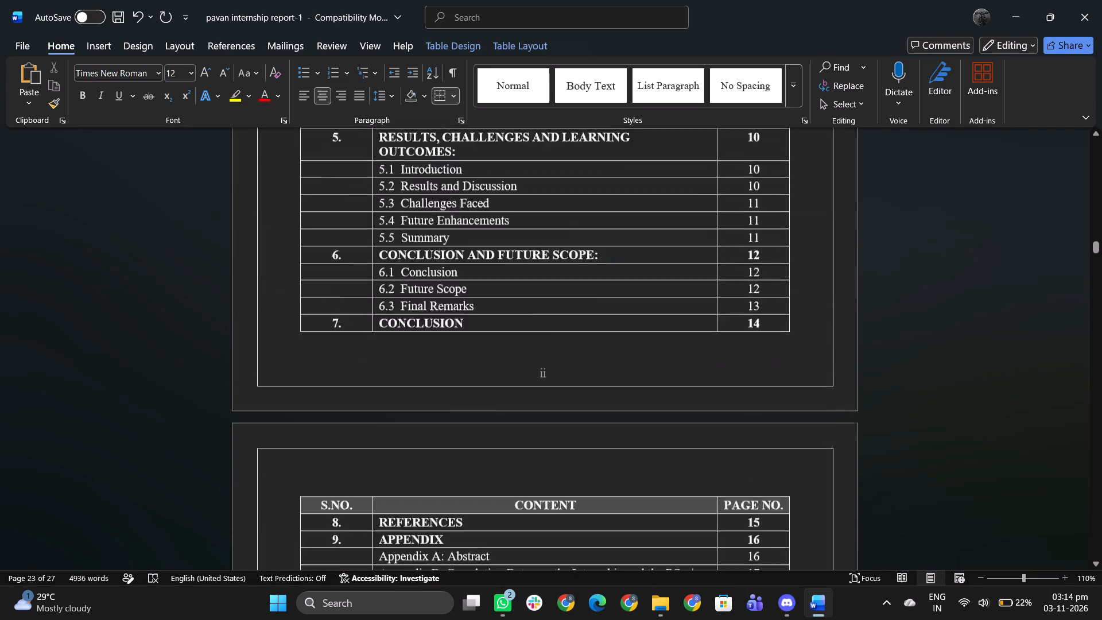
scroll(600, 373, up, 1)
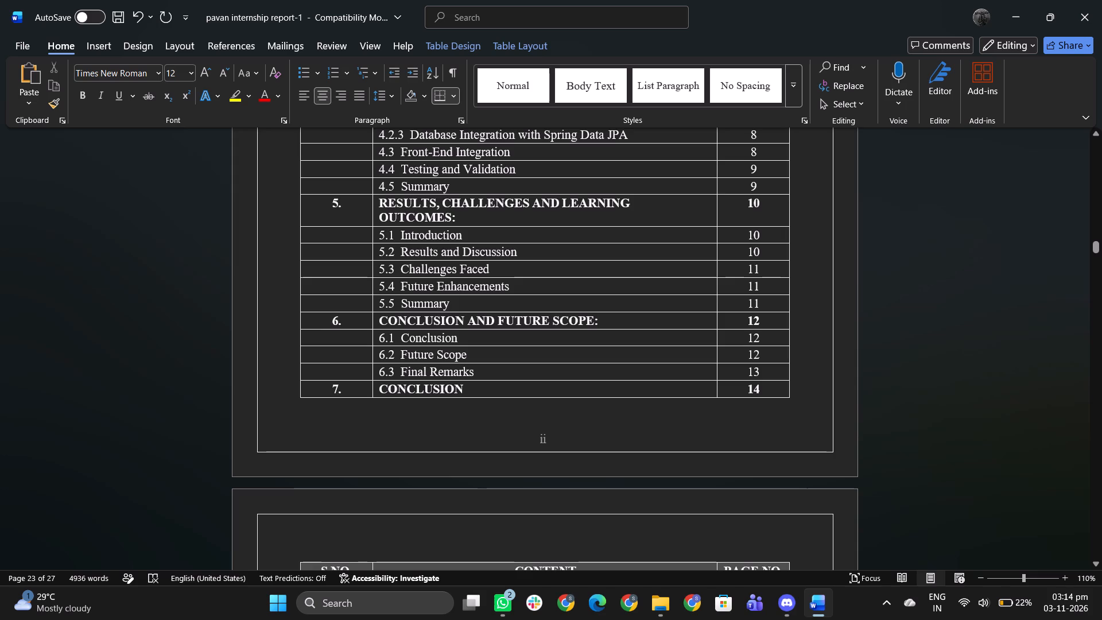
scroll(501, 278, up, 3)
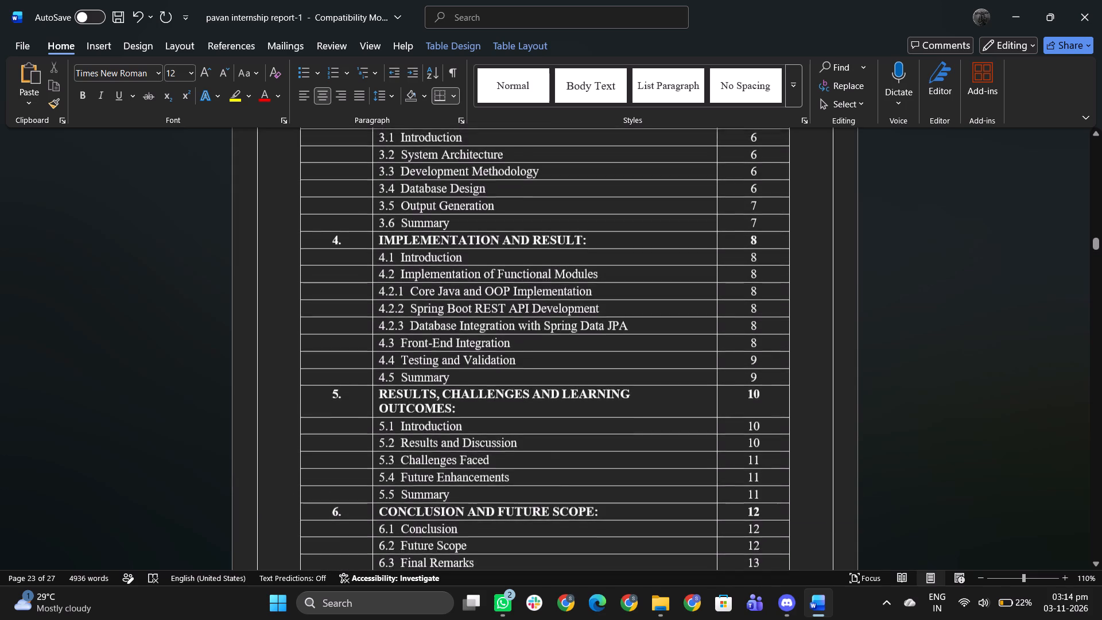
scroll(501, 278, up, 1)
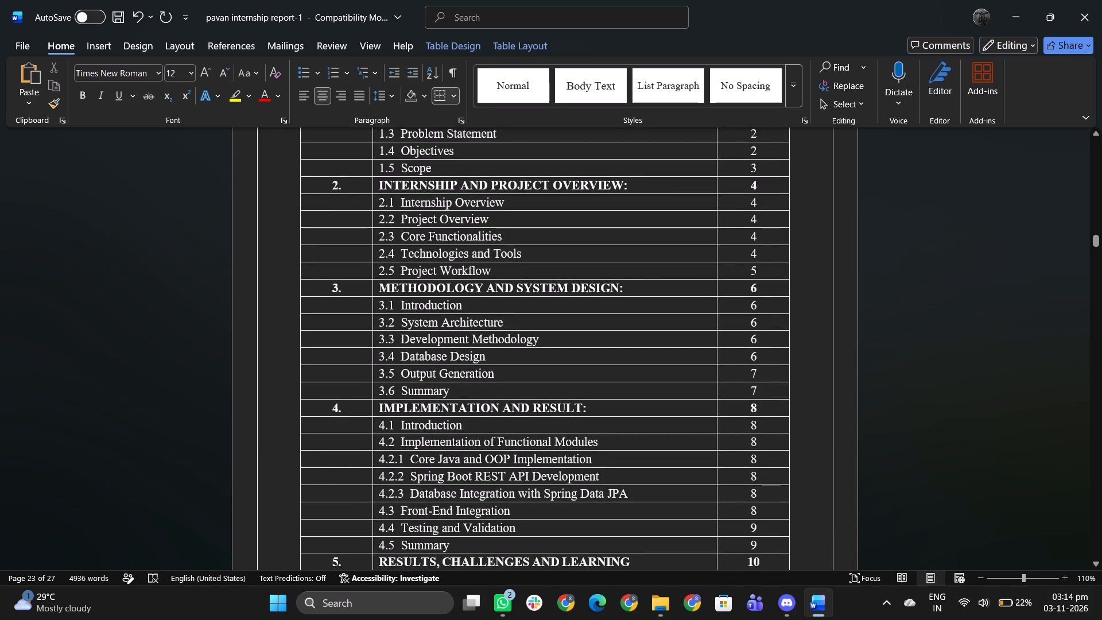
scroll(501, 278, down, 3)
scroll(501, 278, up, 1)
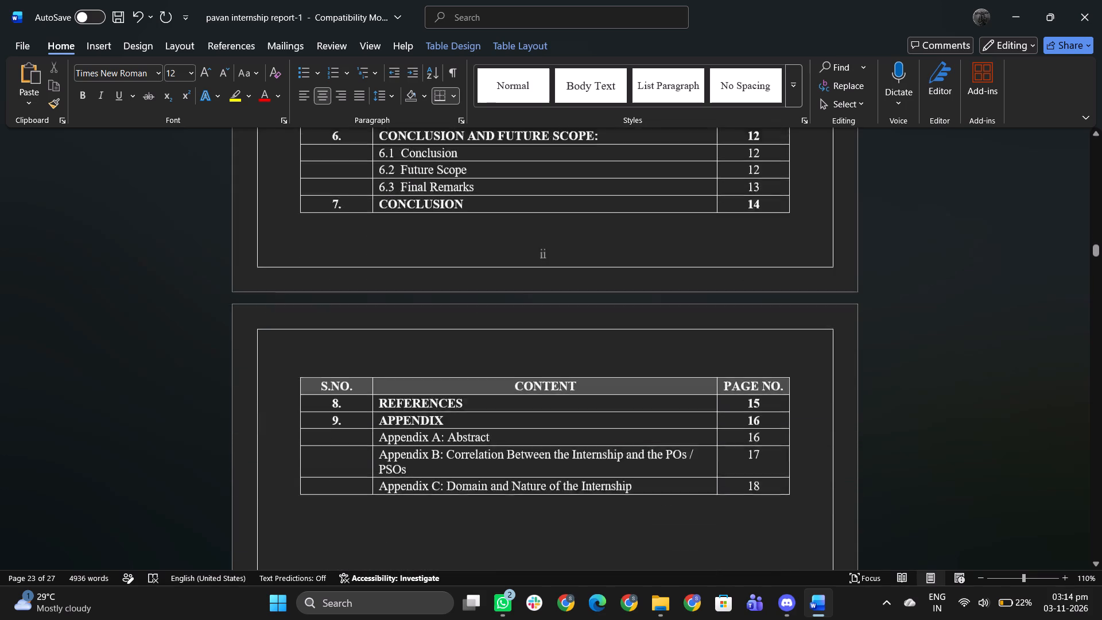
scroll(501, 278, up, 3)
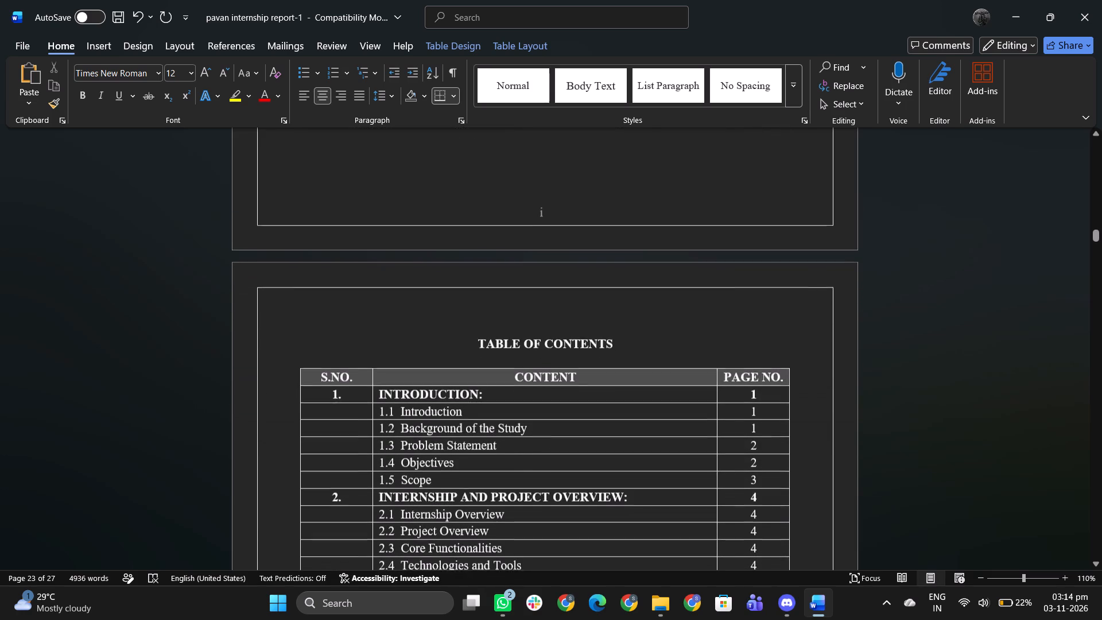
scroll(501, 278, up, 1)
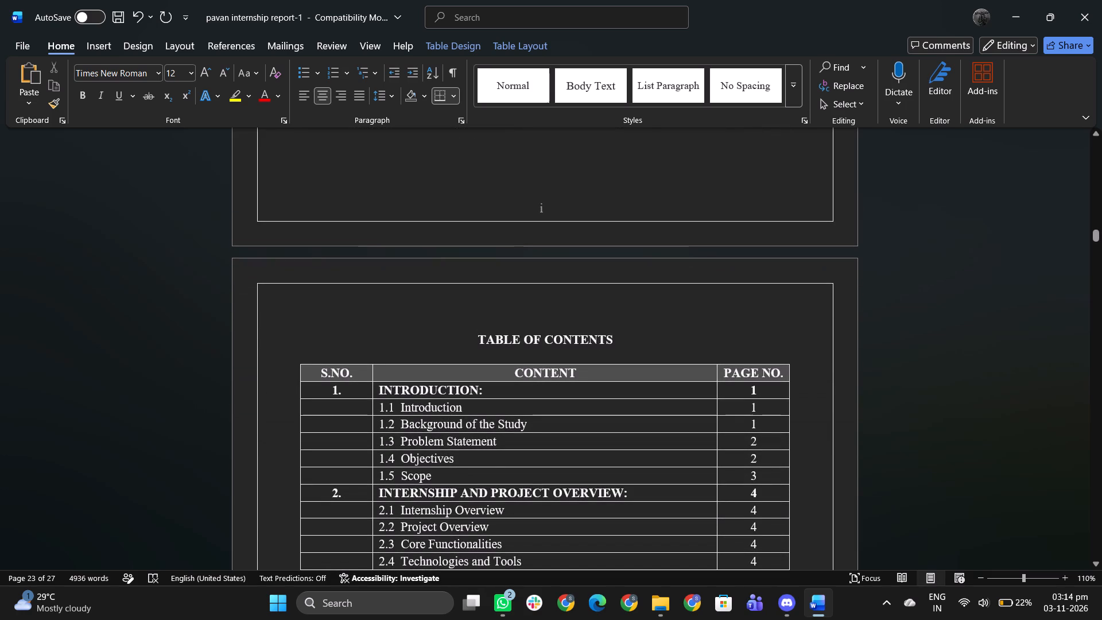
scroll(501, 278, up, 3)
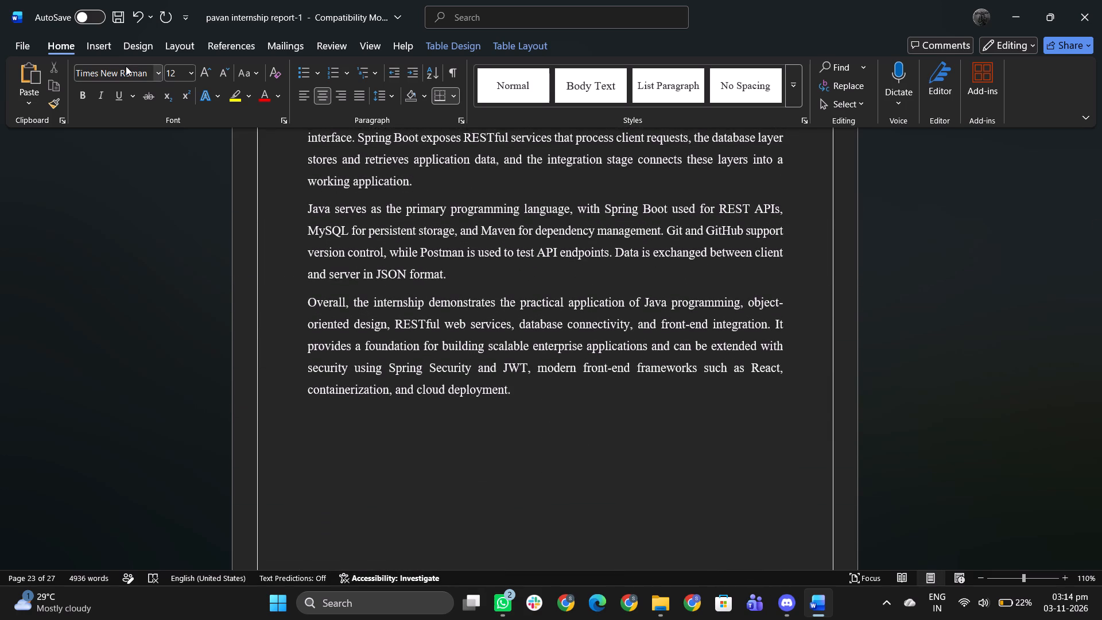
Save the corrected internship report document.
key(ctrl+s)
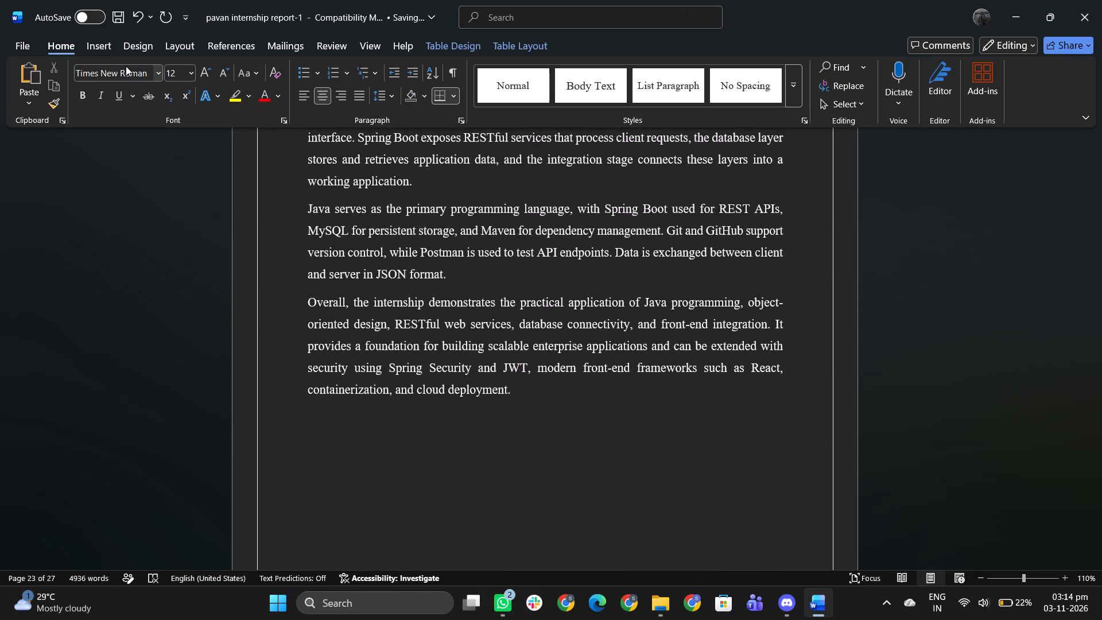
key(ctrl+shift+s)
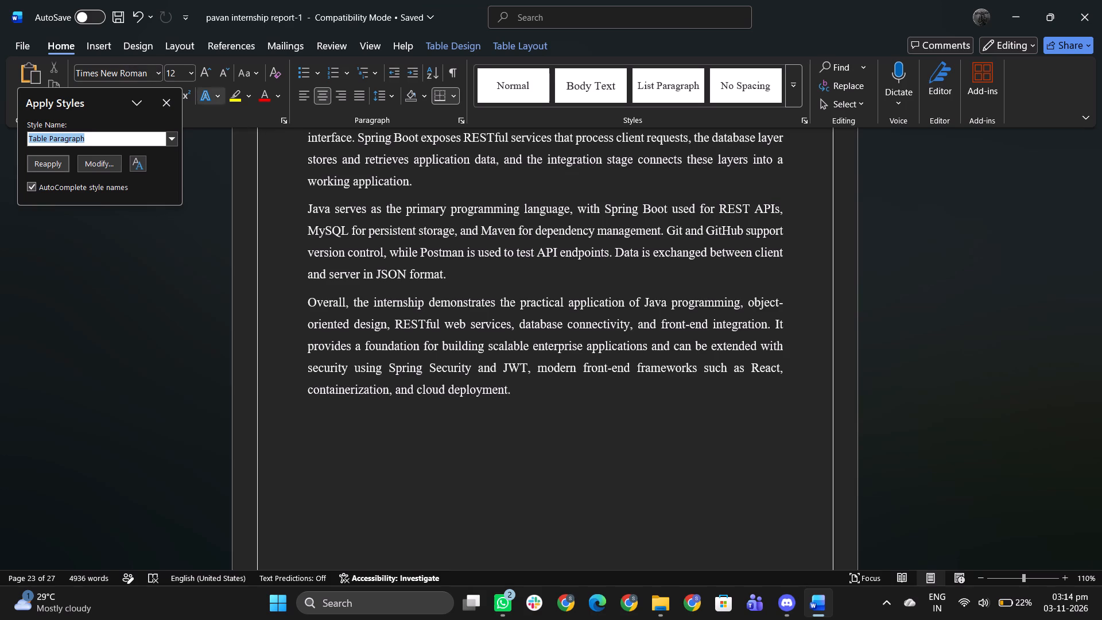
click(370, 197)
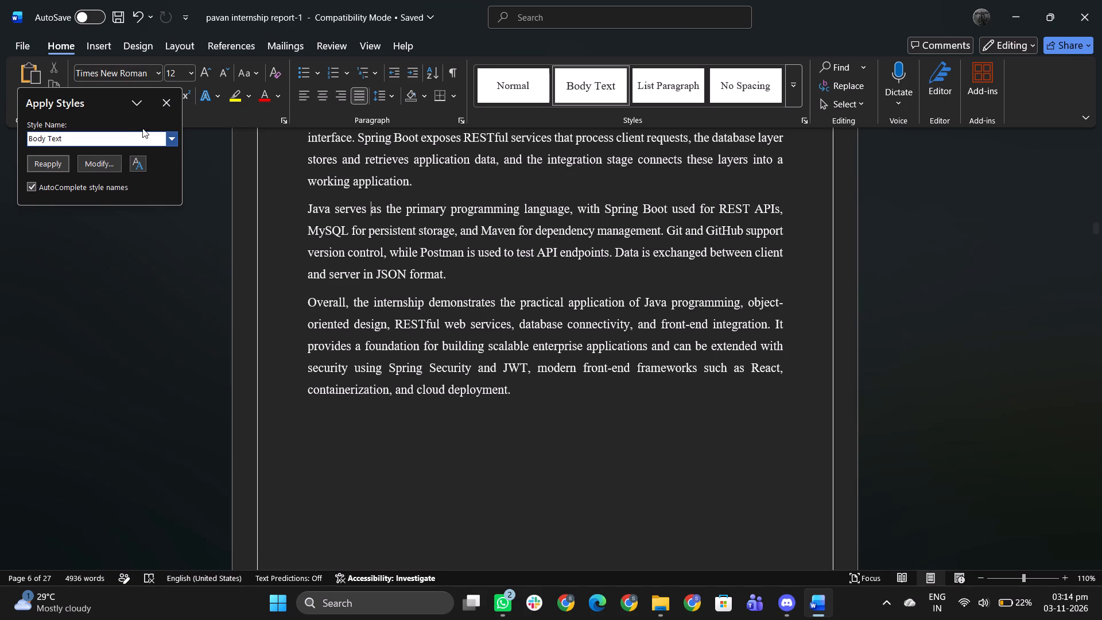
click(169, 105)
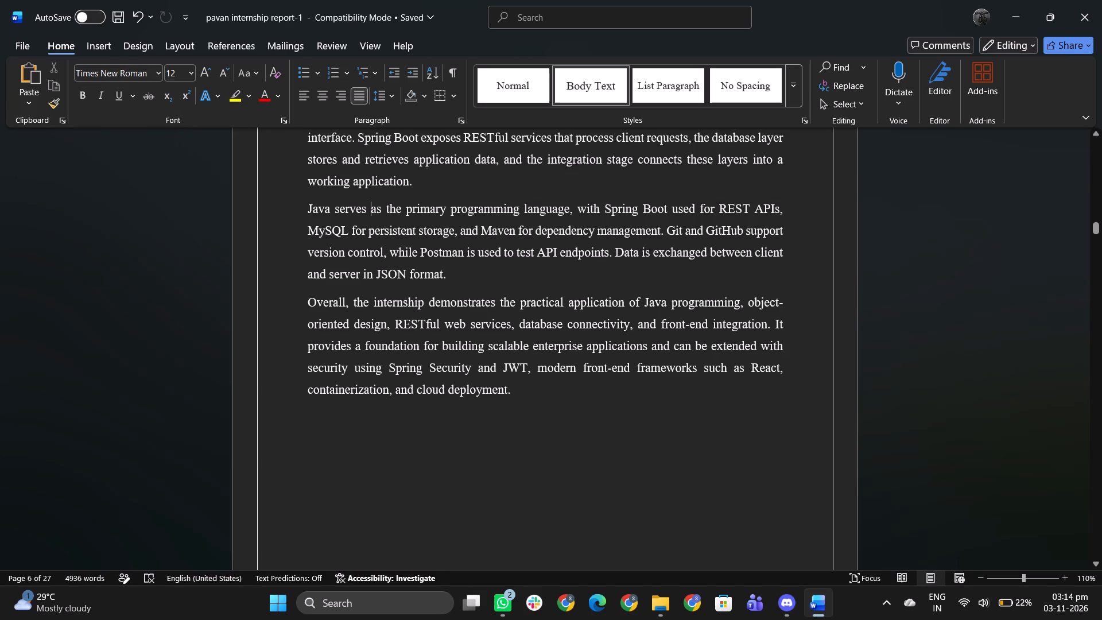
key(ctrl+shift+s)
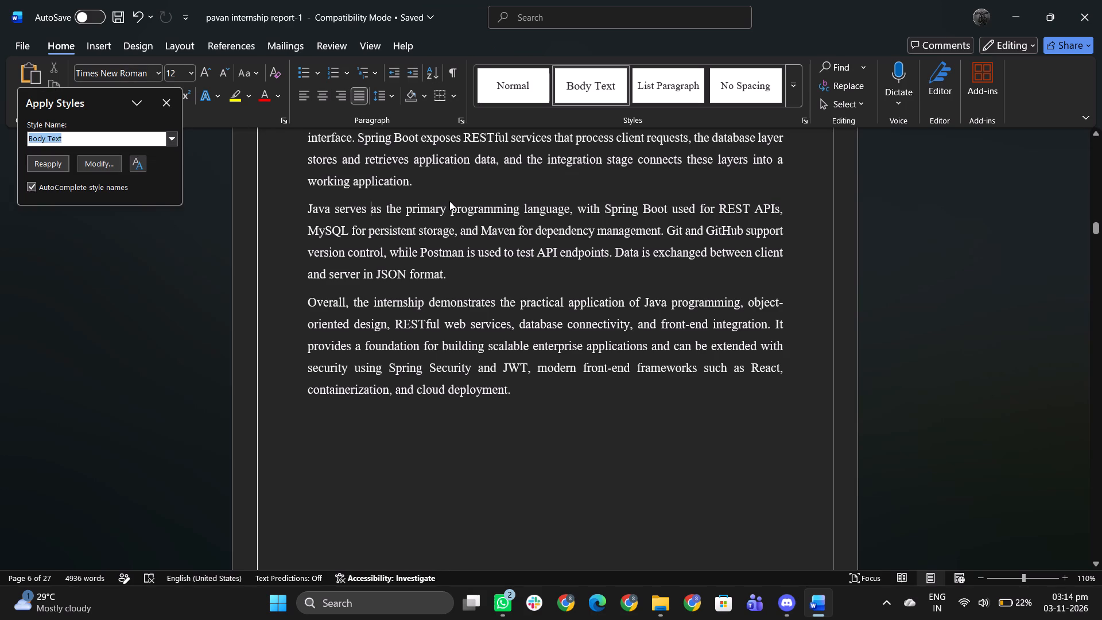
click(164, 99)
Save a PDF copy of the report in the Downloads folder, keeping the file name "pavan internship report-1".
key(ctrl+s)
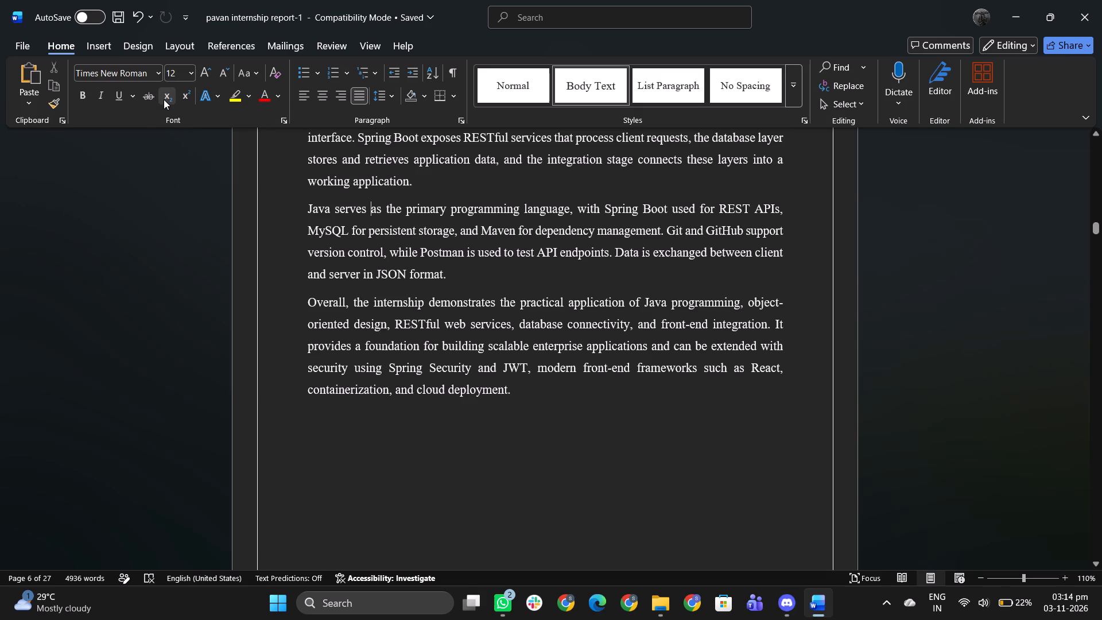
click(32, 45)
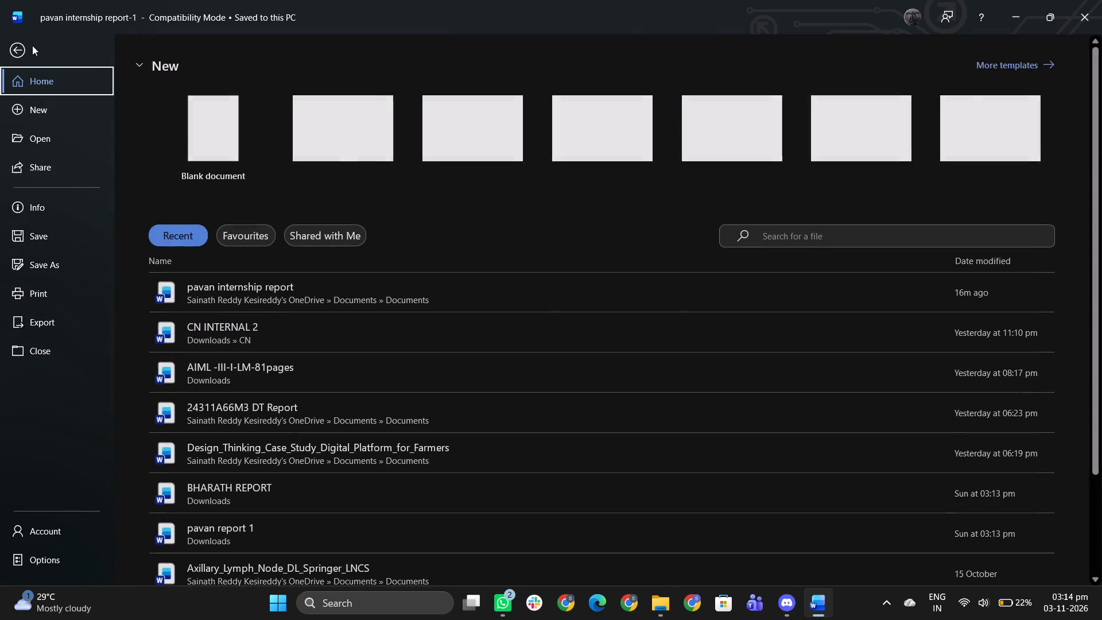
click(38, 262)
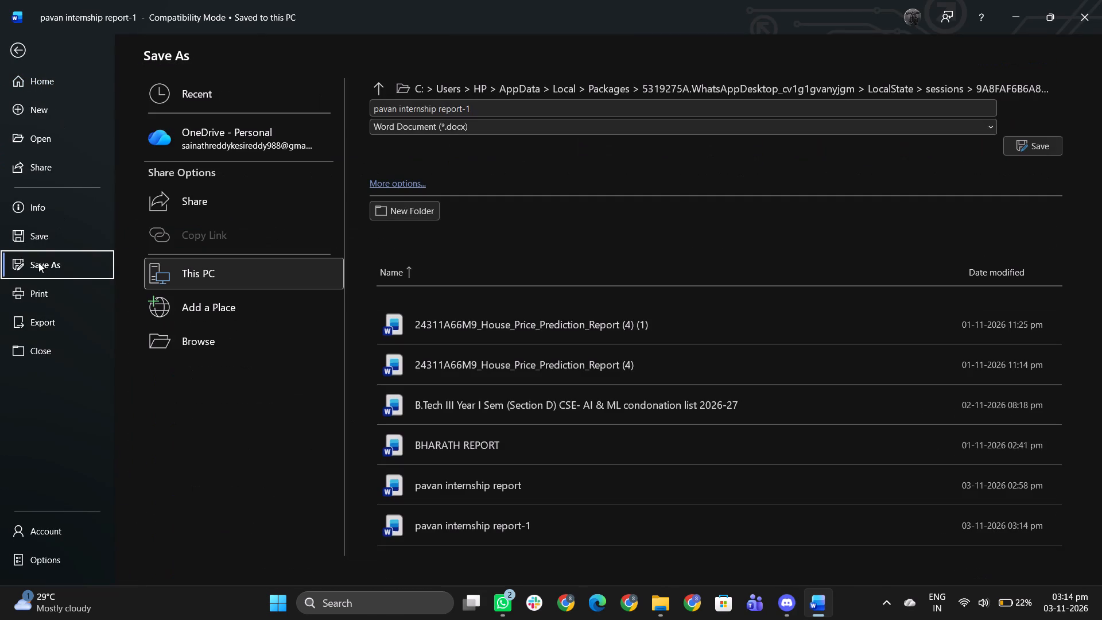
click(484, 131)
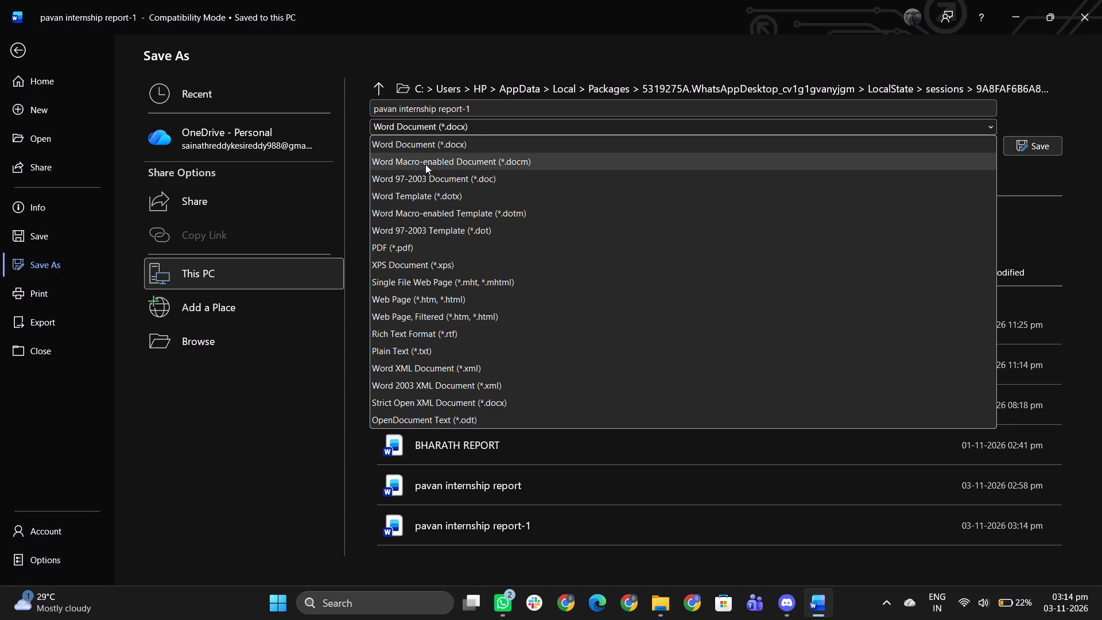
click(390, 243)
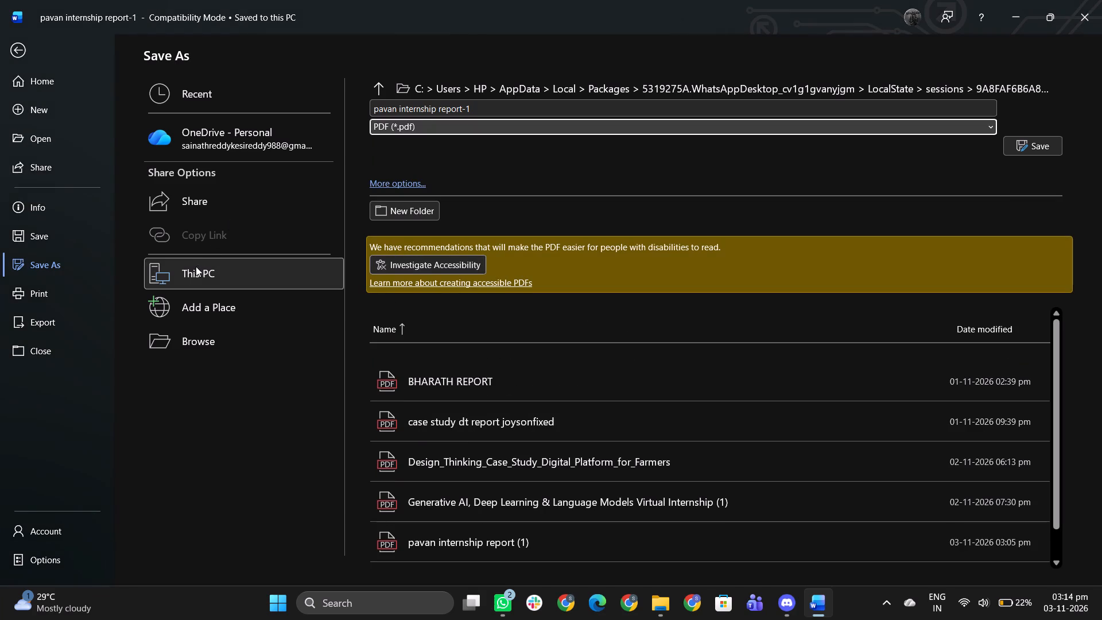
double_click(194, 268)
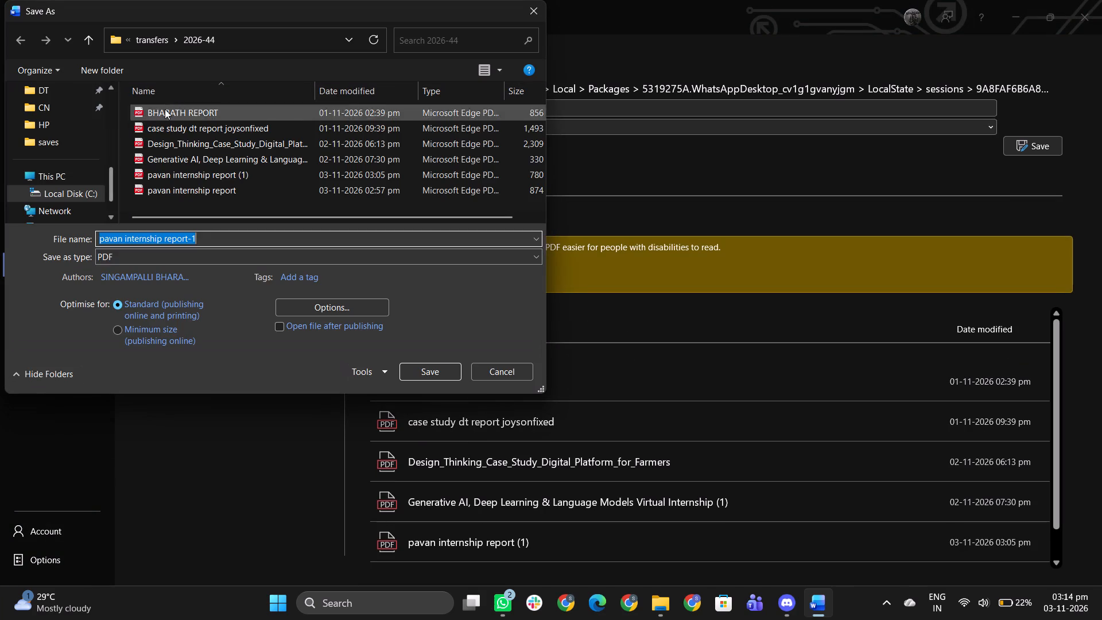
scroll(61, 110, up, 5)
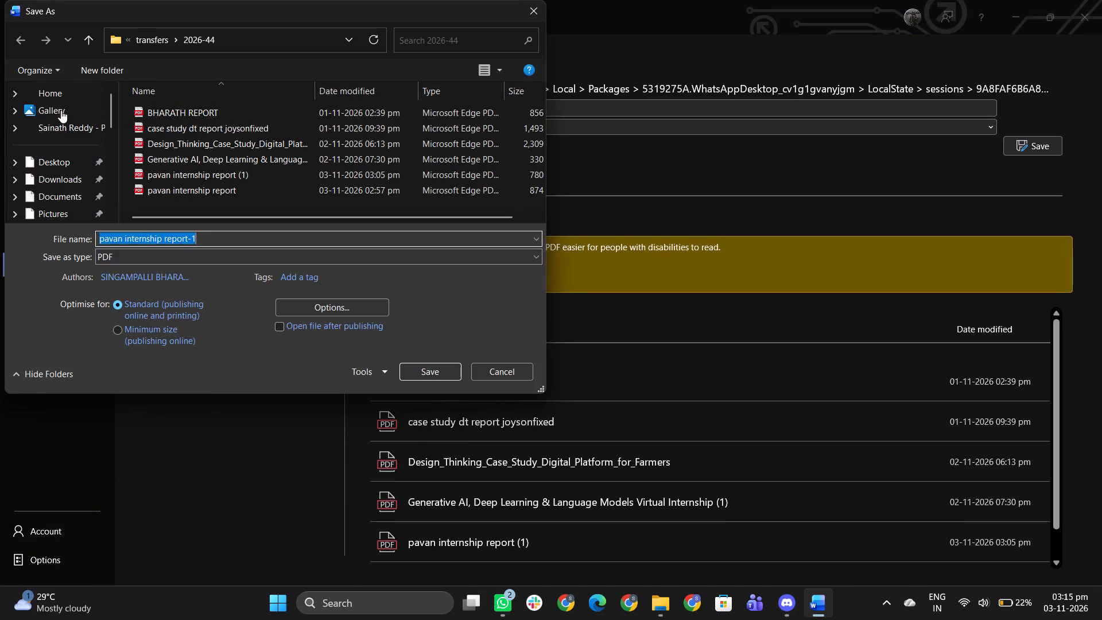
click(49, 176)
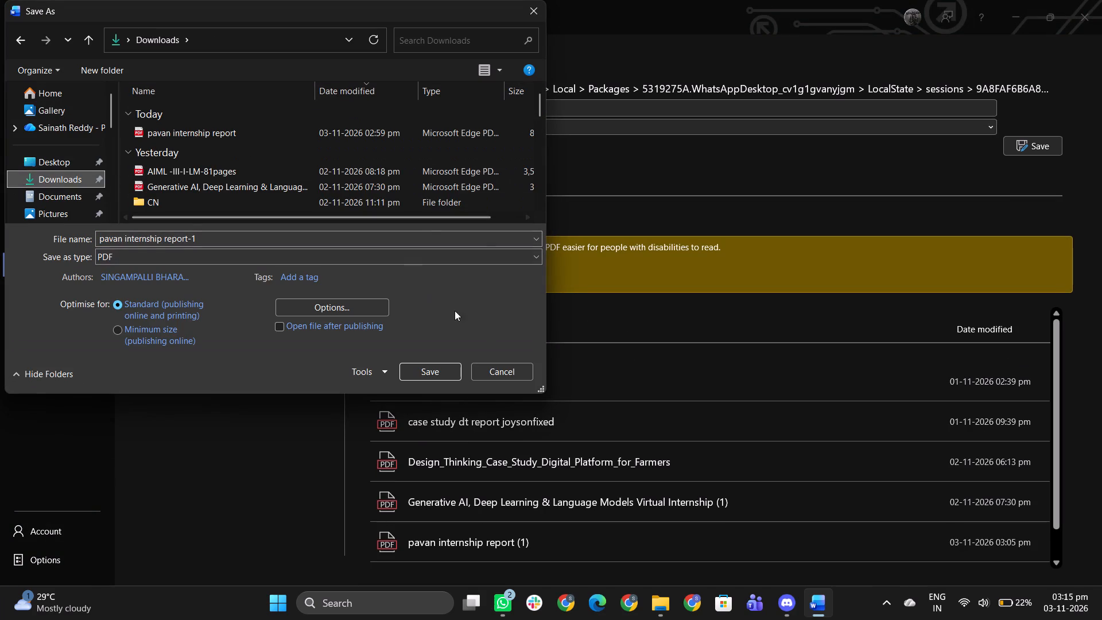
Save the report as the PDF "pavan internship report-1" in the Downloads folder with standard optimisation.
click(432, 367)
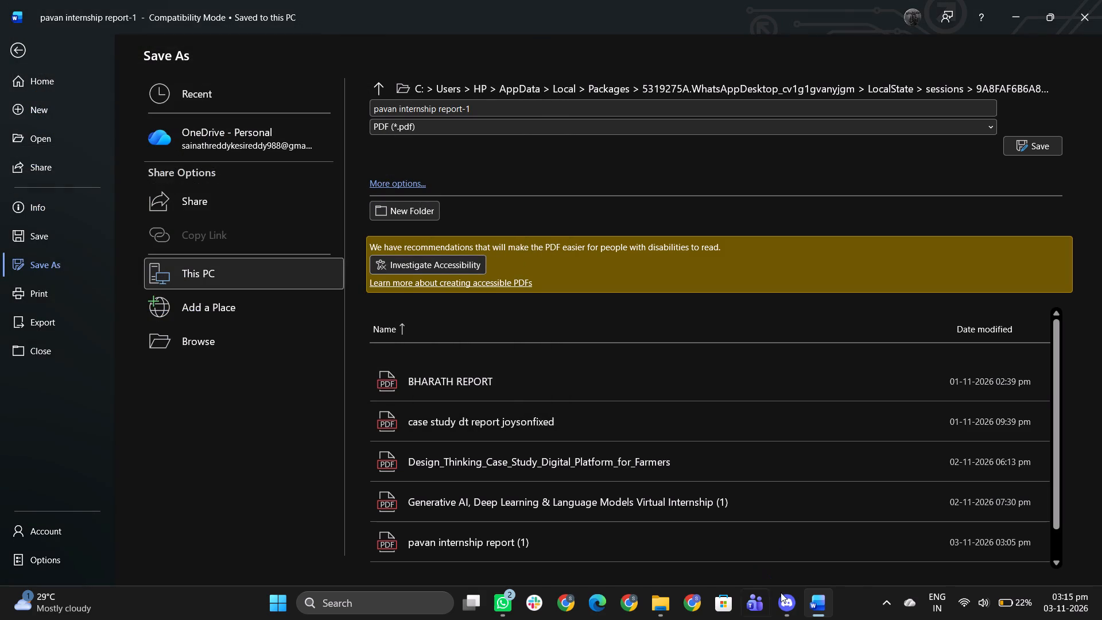
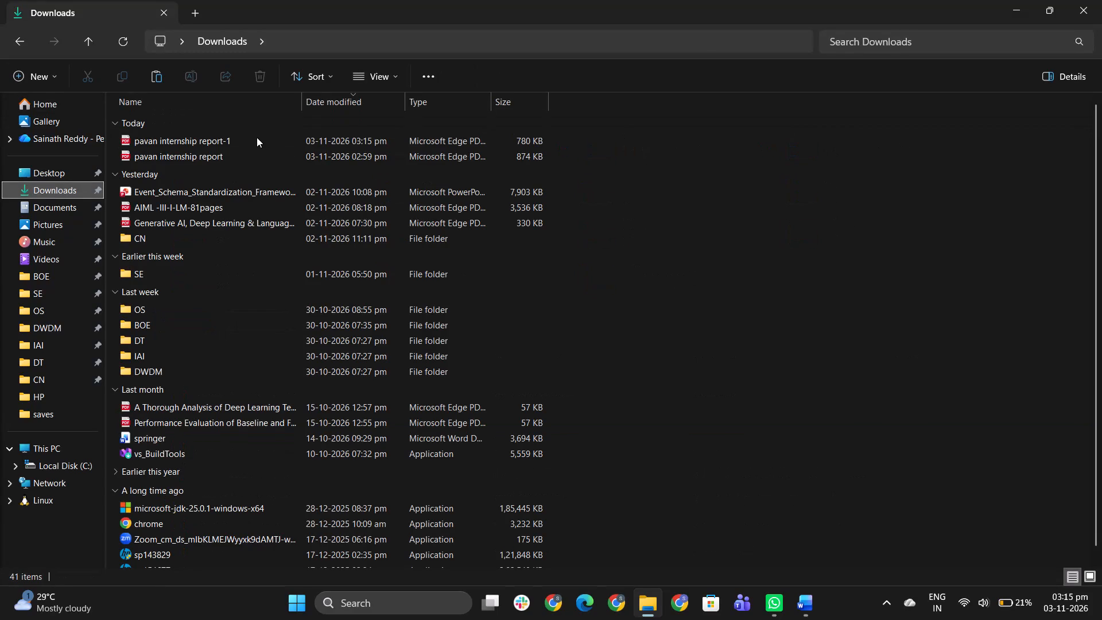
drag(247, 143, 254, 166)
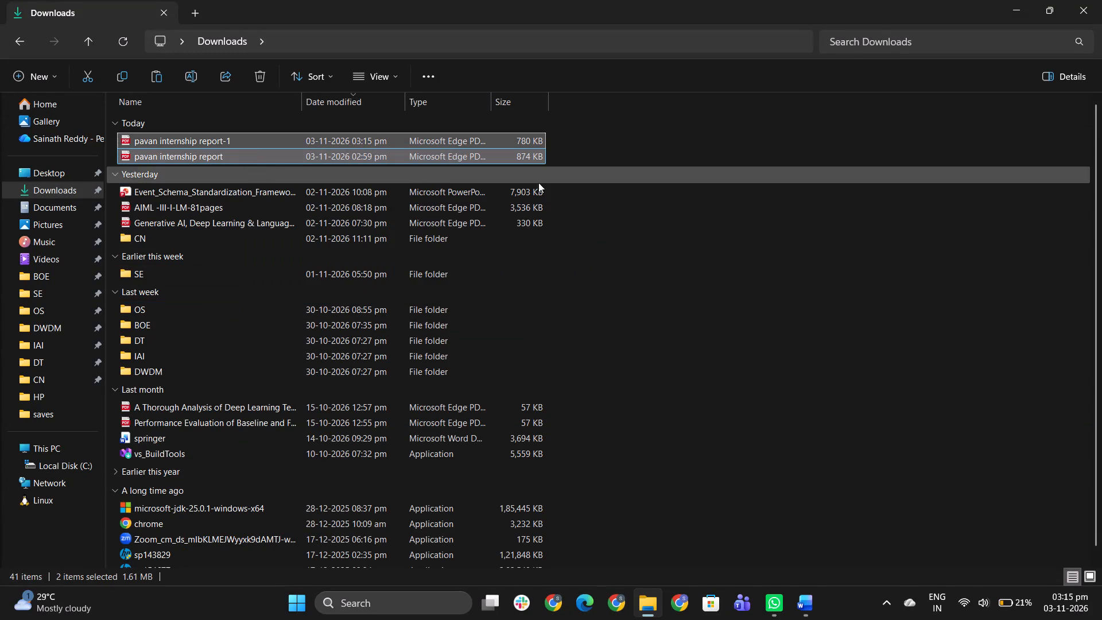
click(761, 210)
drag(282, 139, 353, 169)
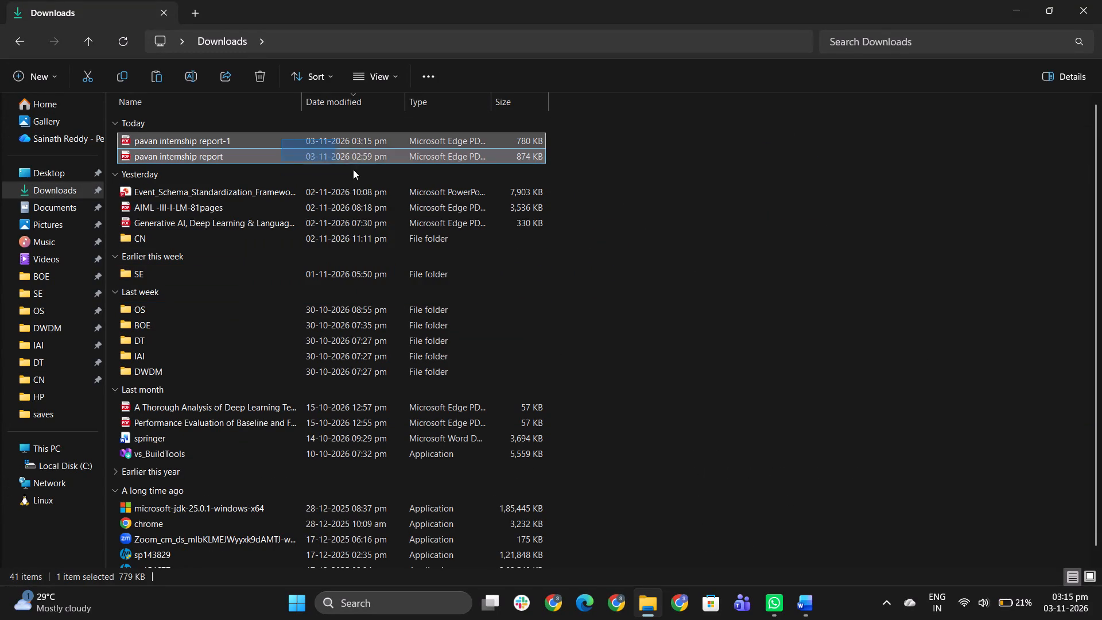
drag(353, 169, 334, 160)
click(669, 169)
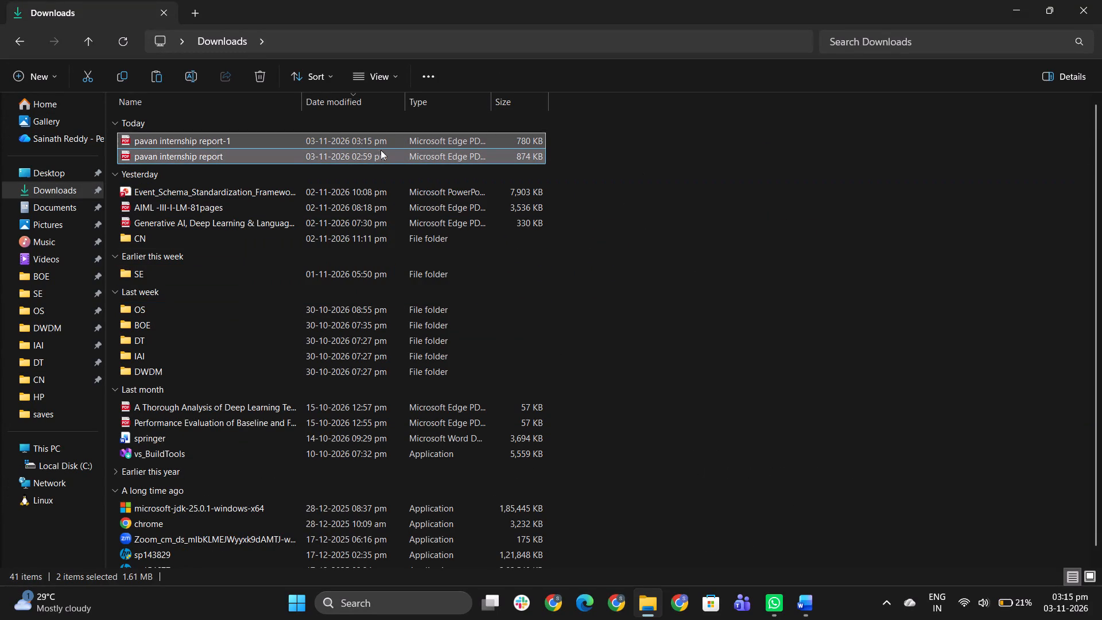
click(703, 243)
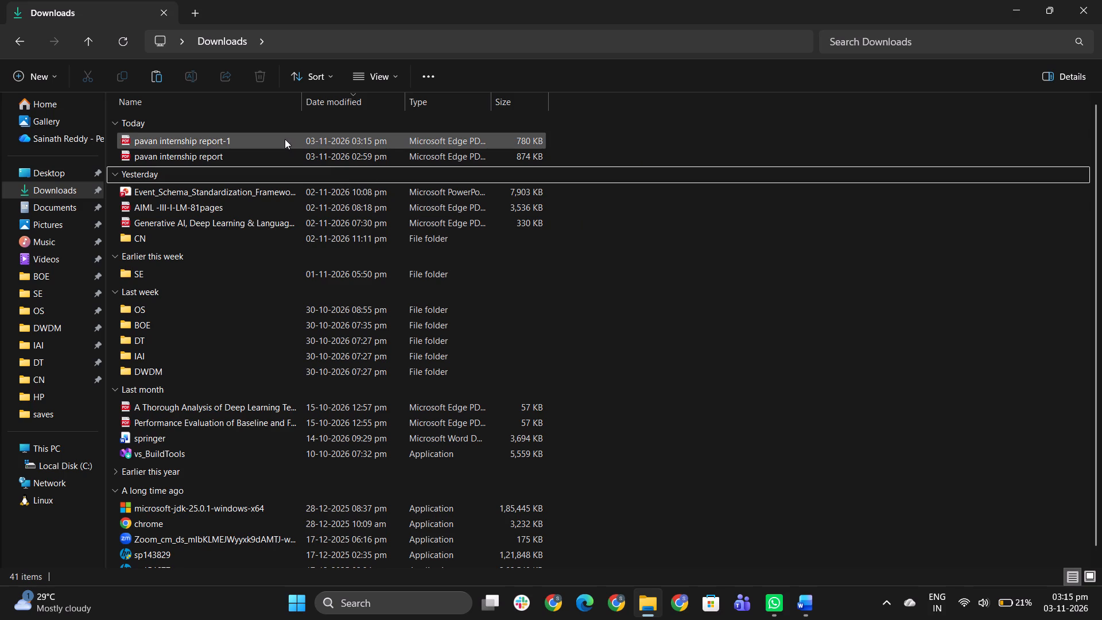
Open the PDF "pavan internship report-1" from Downloads in Edge for a brief check and close it again.
click(285, 139)
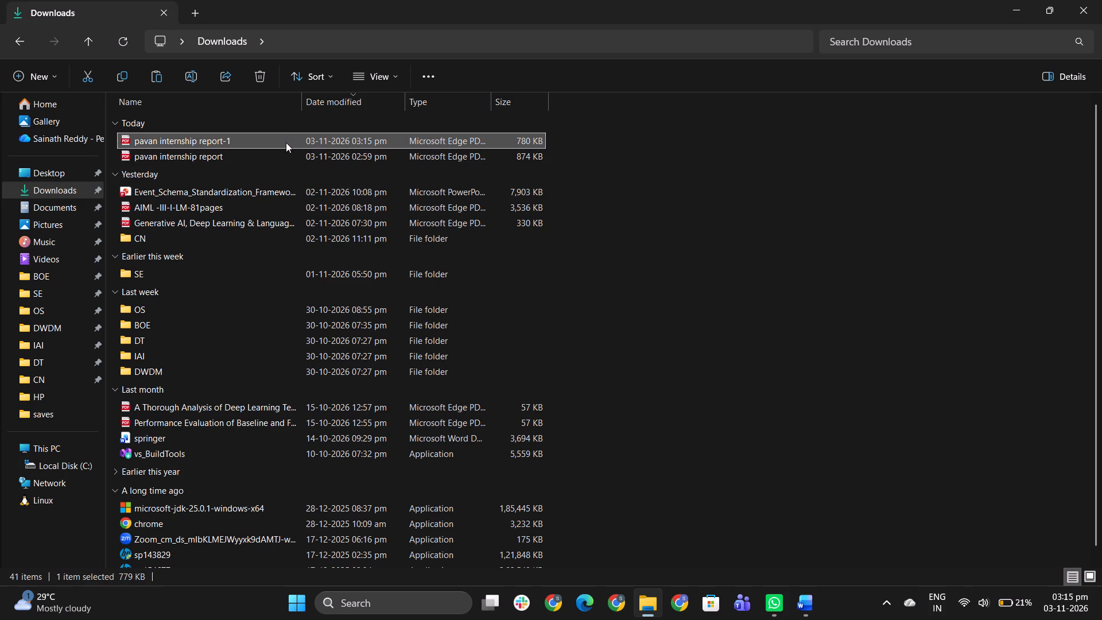